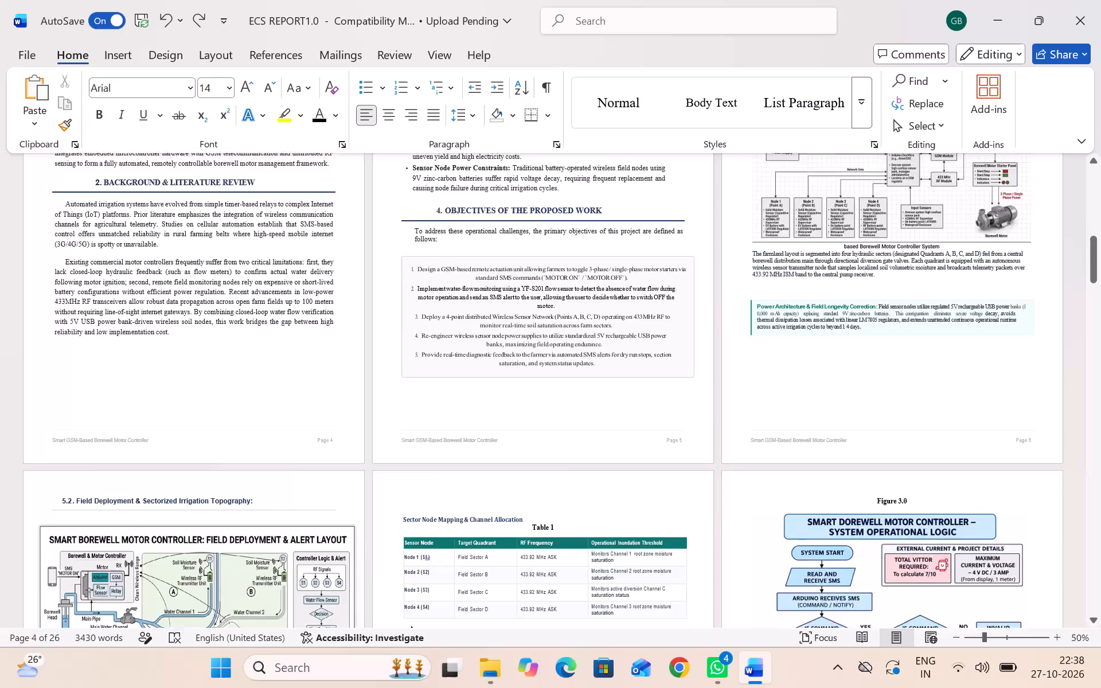
# Review the report's page layout from the objectives section through the SMS chat figures to the references and code appendix.
pyautogui.scroll(-5, 706, 401)
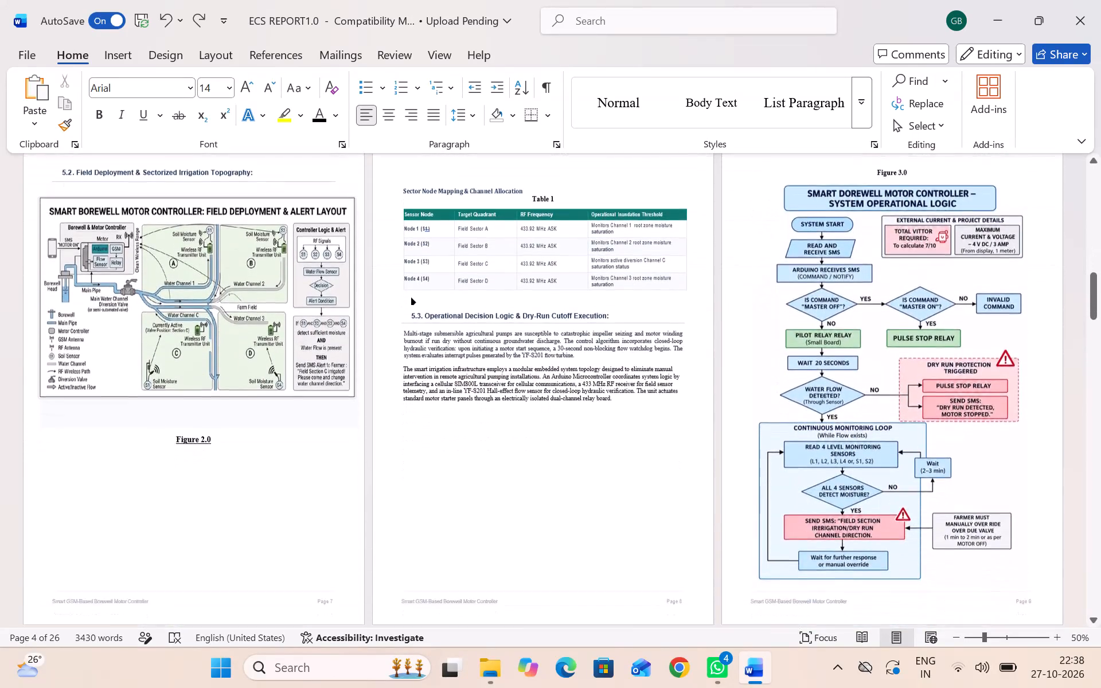
pyautogui.scroll(-9, 706, 401)
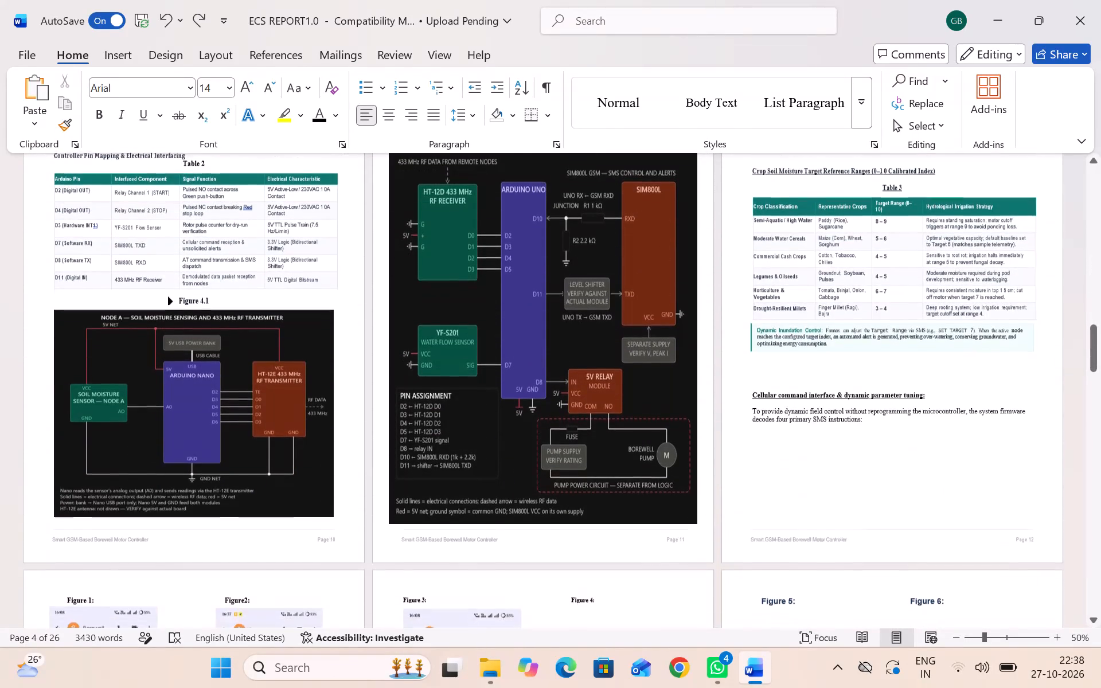
pyautogui.scroll(-4, 706, 401)
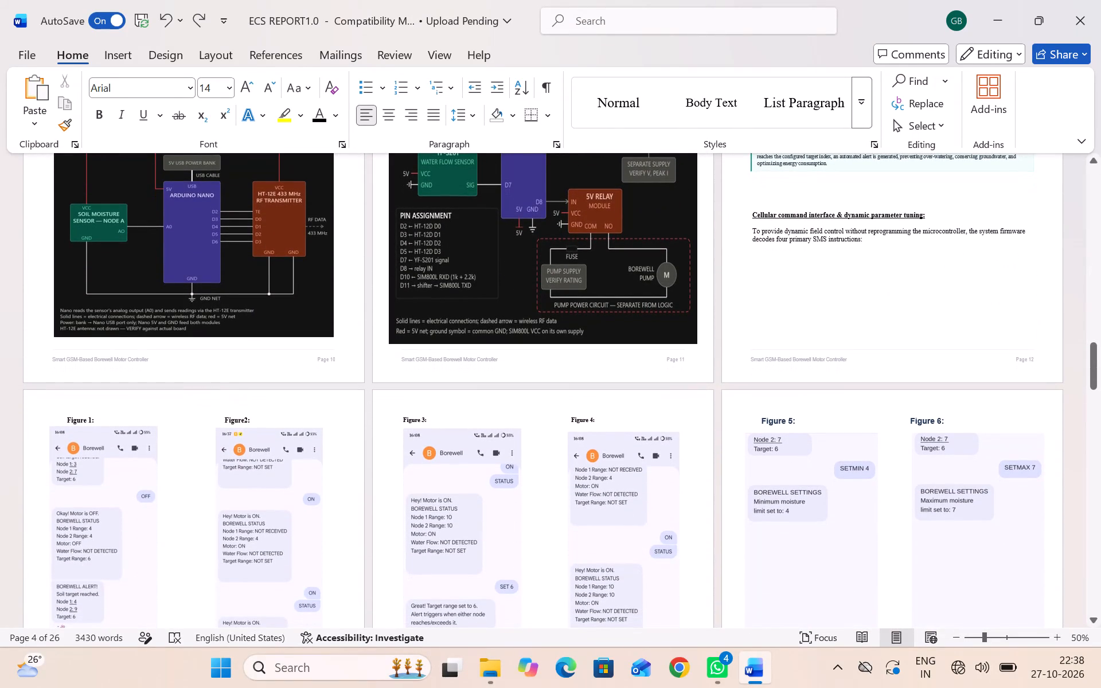
pyautogui.scroll(-2, 706, 401)
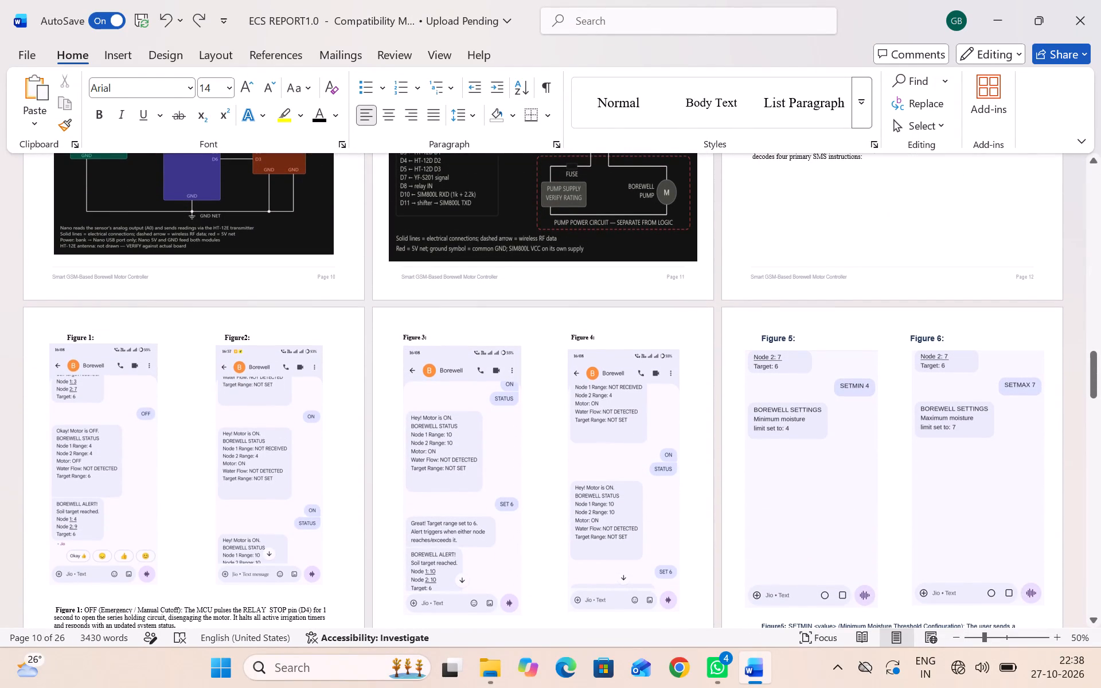
pyautogui.scroll(-2, 706, 401)
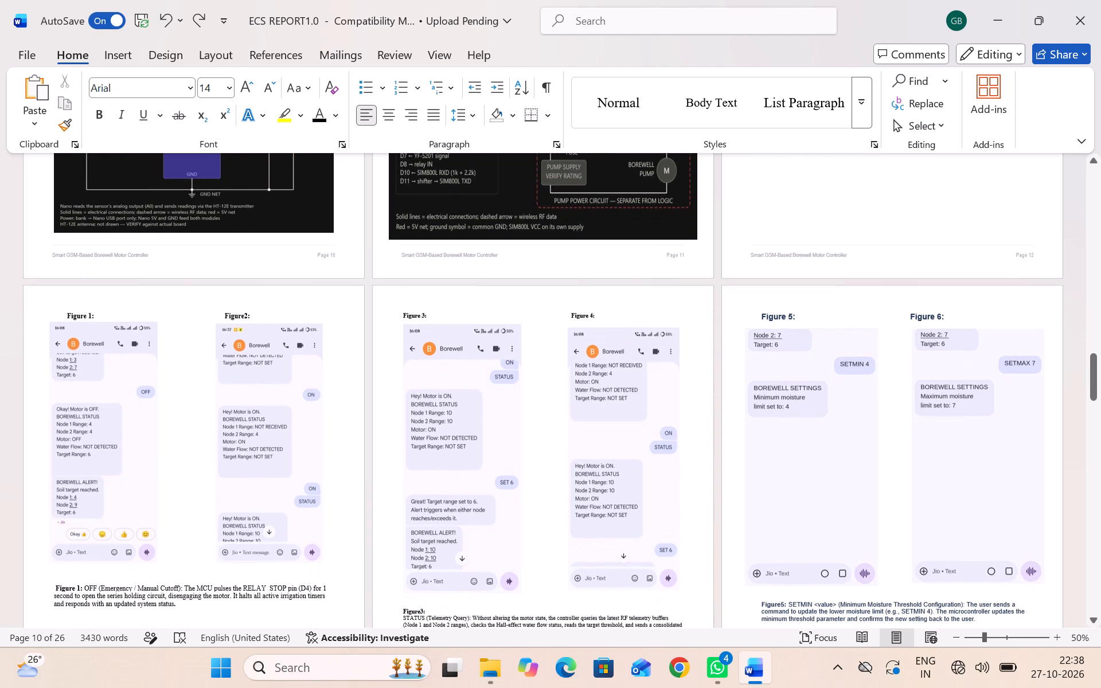
pyautogui.scroll(-3, 706, 401)
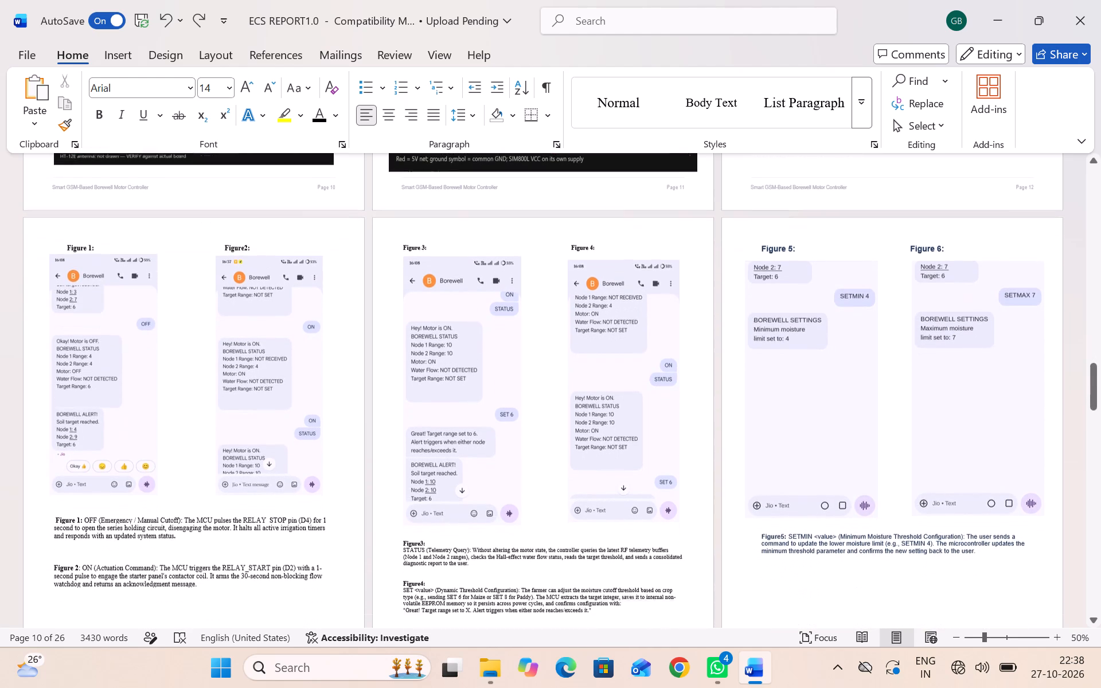
pyautogui.scroll(-4, 706, 401)
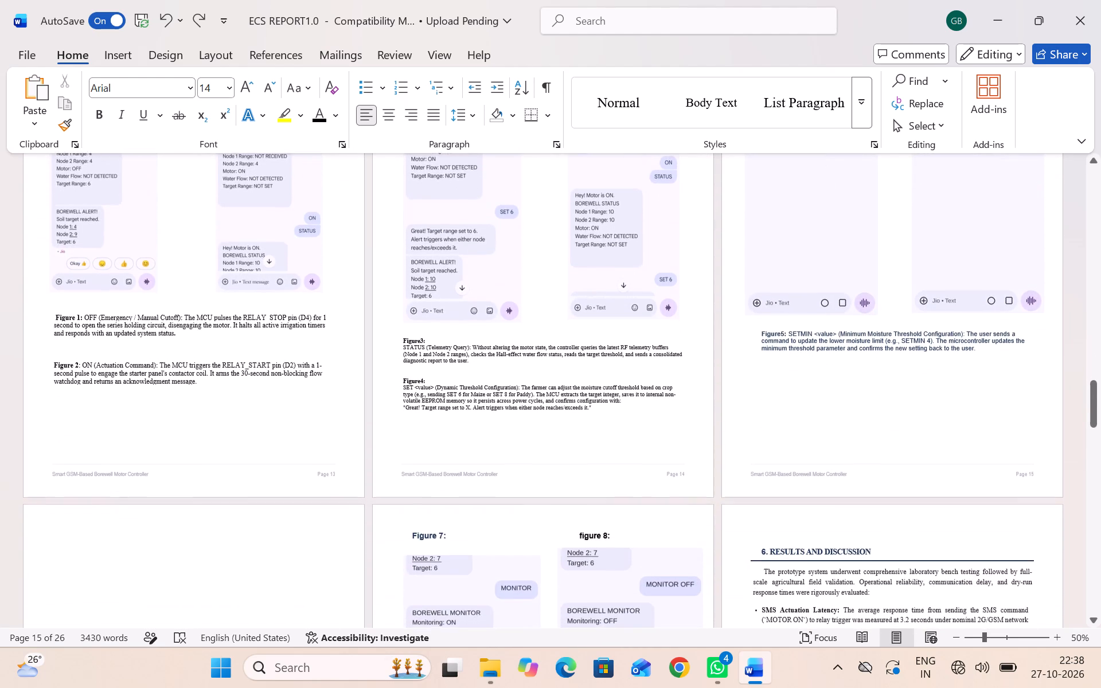
pyautogui.scroll(-1, 706, 401)
pyautogui.scroll(1, 706, 401)
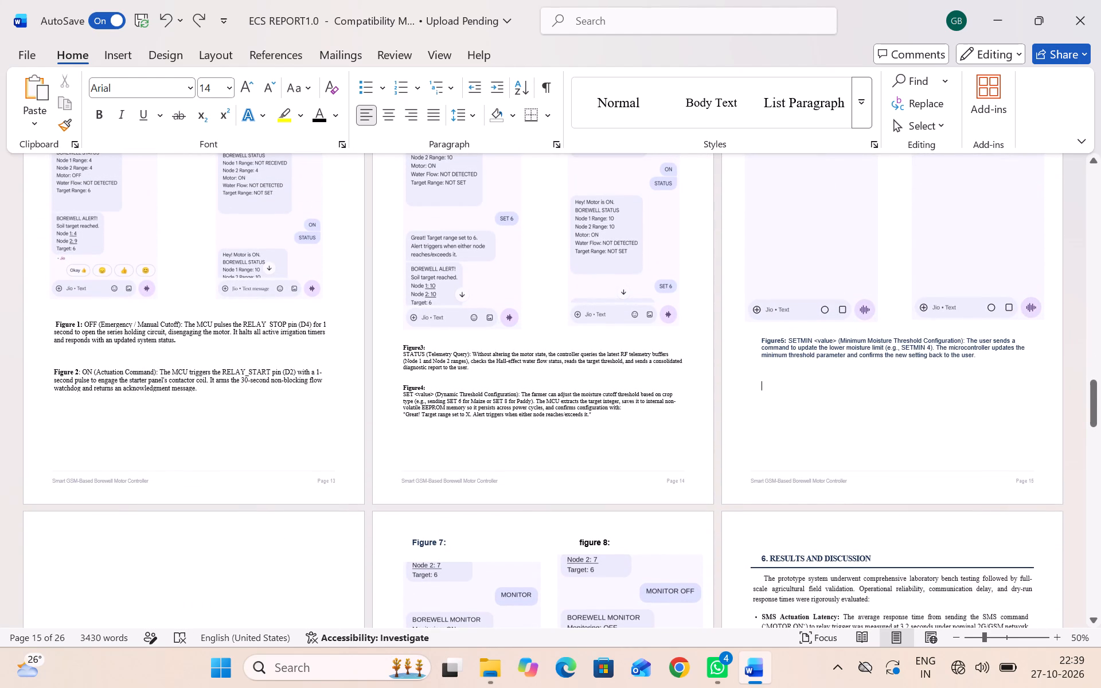
pyautogui.scroll(3, 706, 401)
pyautogui.scroll(-1, 706, 401)
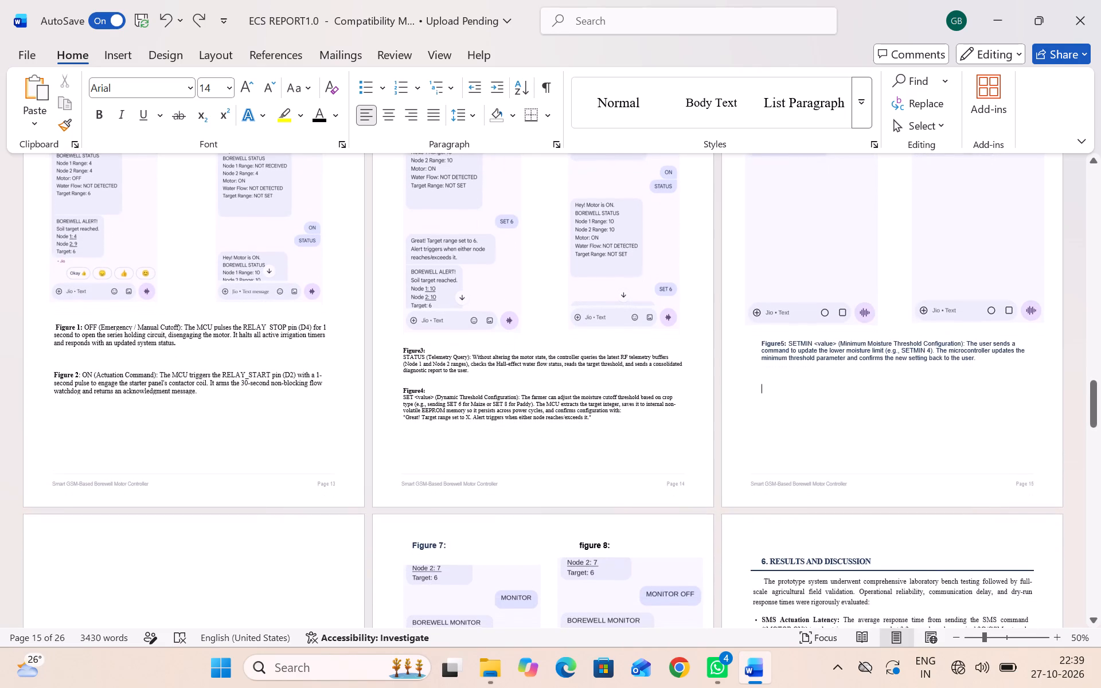
pyautogui.scroll(-1, 706, 401)
pyautogui.scroll(2, 706, 401)
pyautogui.hscroll(-1, 706, 401)
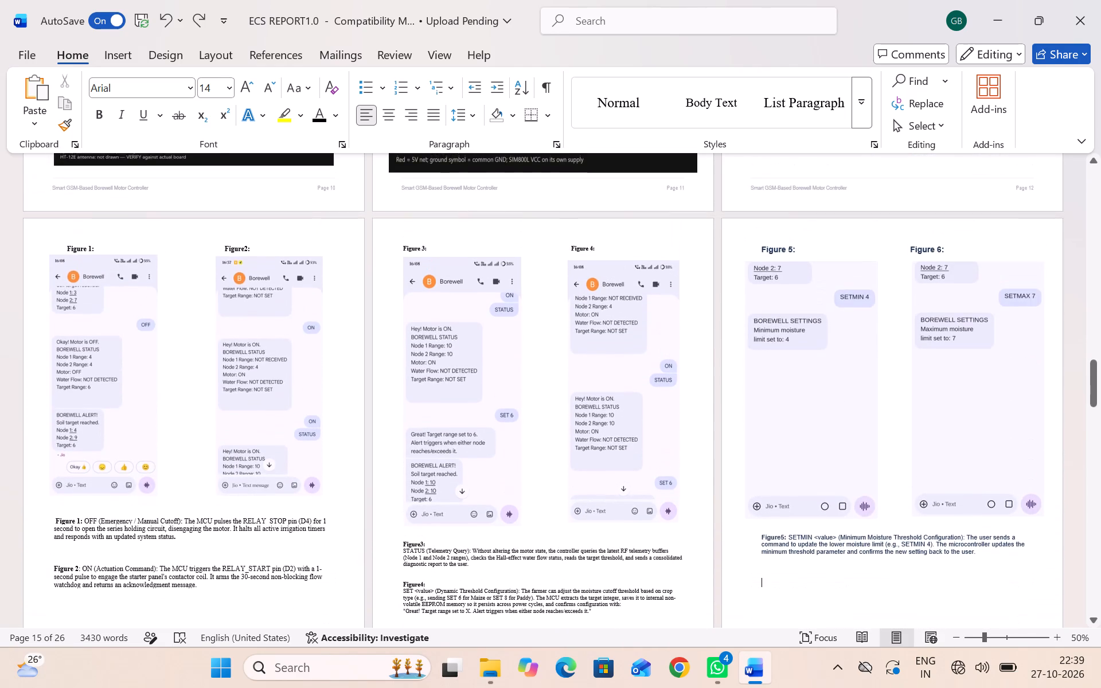
pyautogui.hscroll(-1, 706, 401)
pyautogui.scroll(-8, 706, 401)
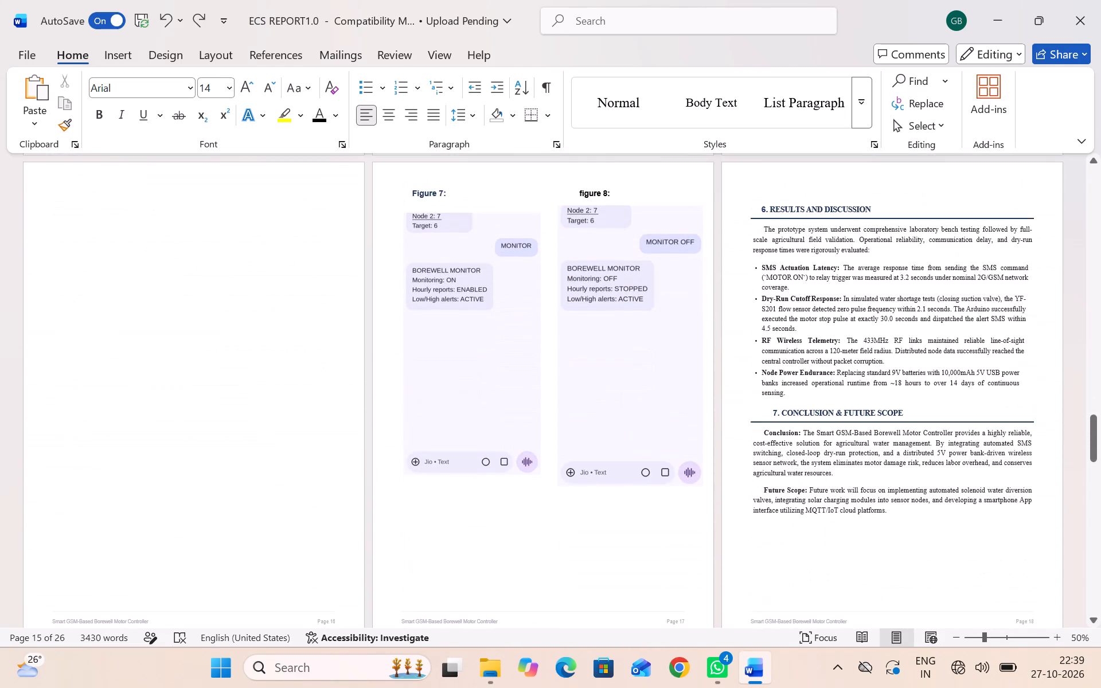
pyautogui.scroll(-2, 415, 424)
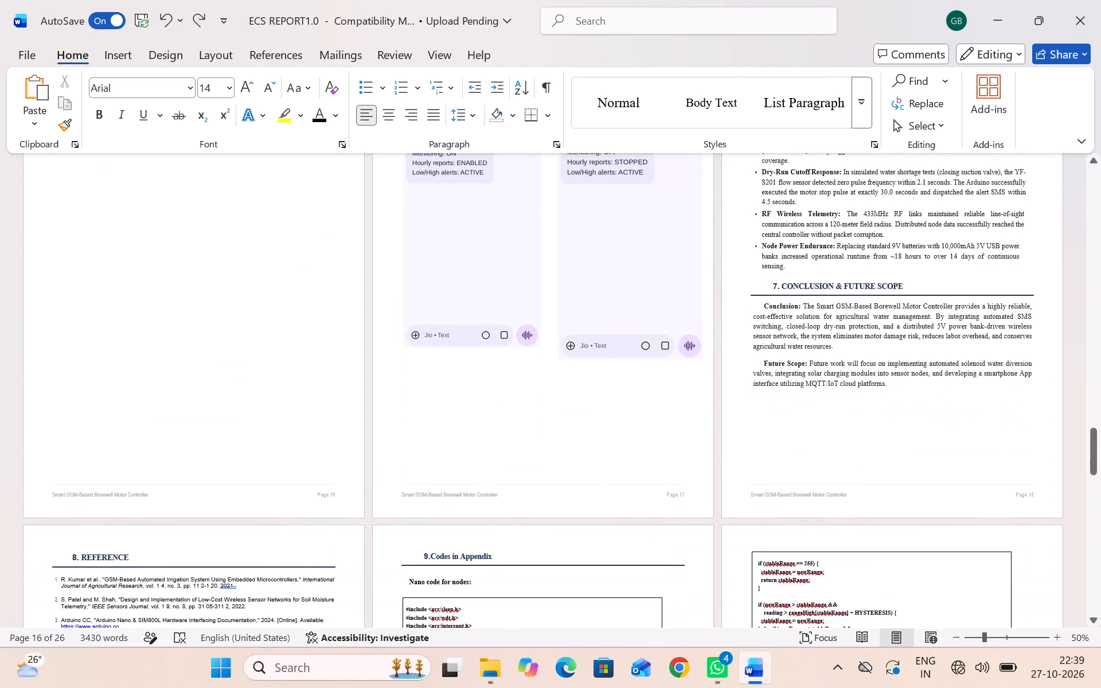
# Delete the blank page 16 before the page with Figures 7 and 8.
pyautogui.click(419, 373)
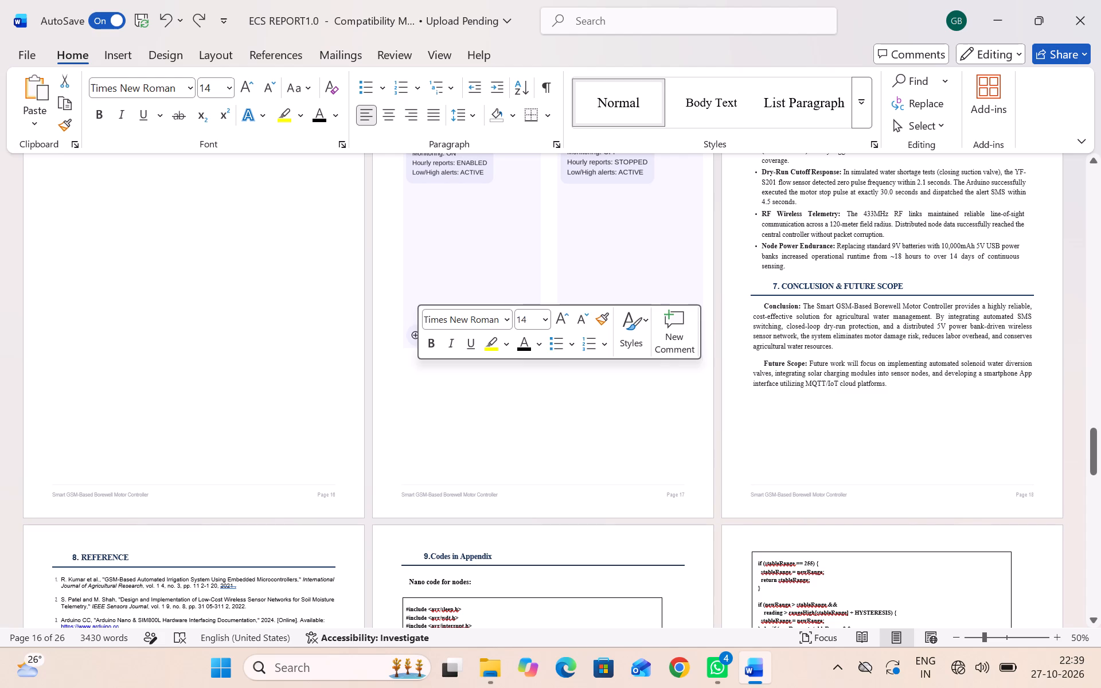
pyautogui.scroll(3, 279, 247)
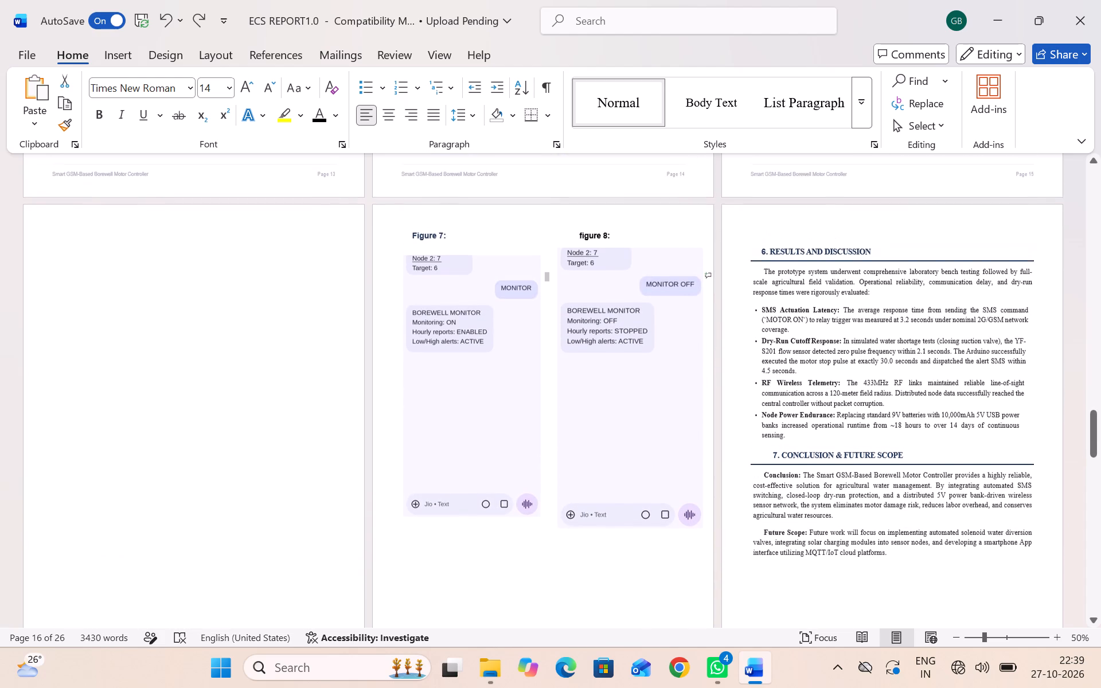
pyautogui.scroll(1, 279, 247)
pyautogui.click(190, 280)
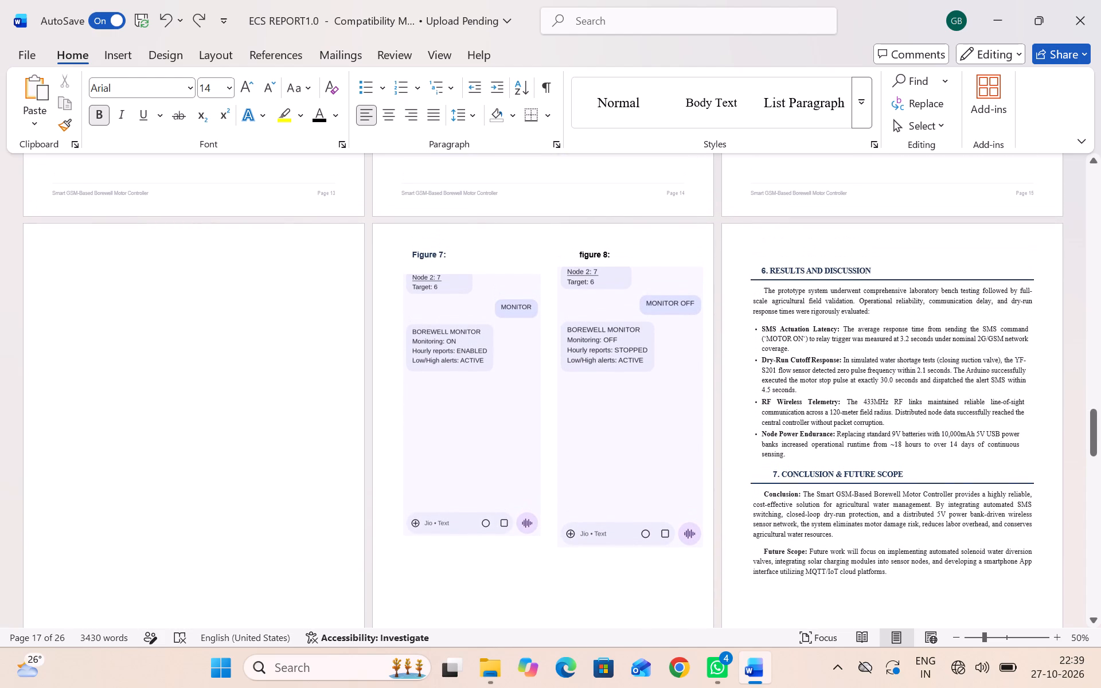
pyautogui.press('BackSpace')
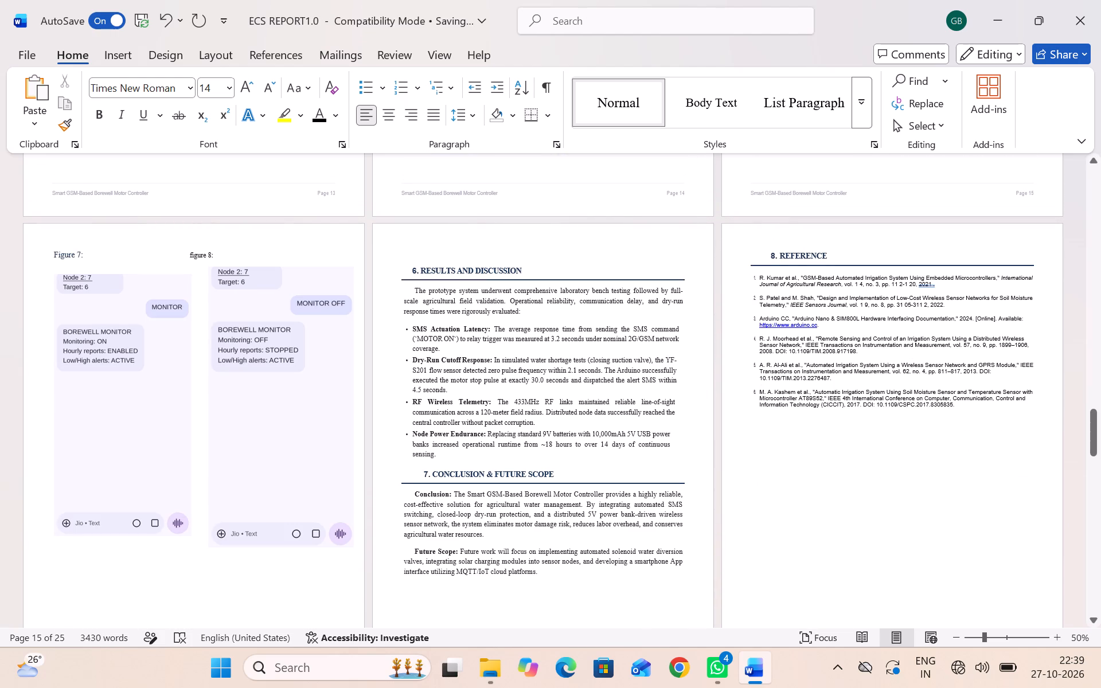
# Shrink the Figure 8 MONITOR OFF screenshot slightly, keeping its proportions, and shift it slightly toward the Figure 7 screenshot.
pyautogui.scroll(2, 507, 548)
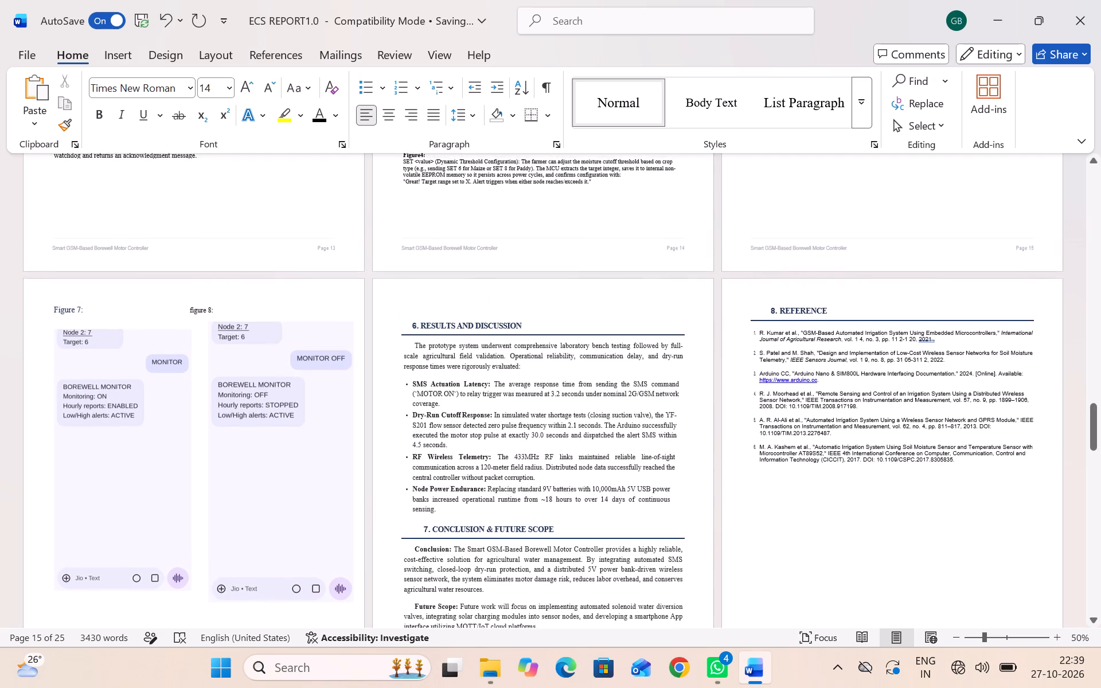
pyautogui.scroll(3, 507, 548)
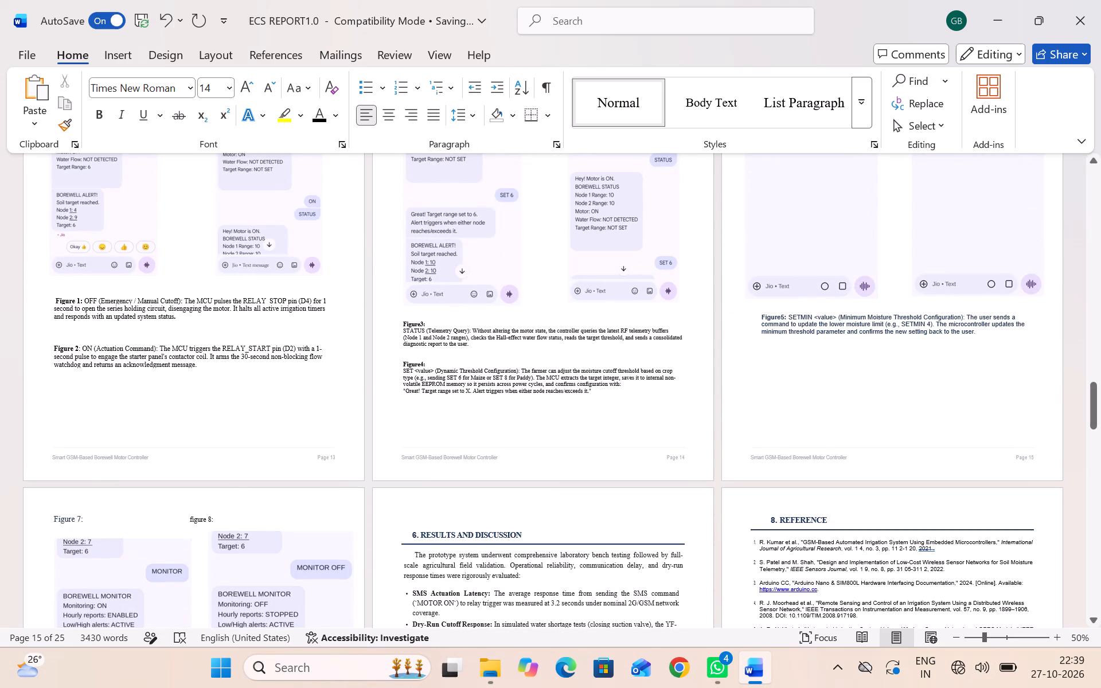
pyautogui.scroll(1, 797, 358)
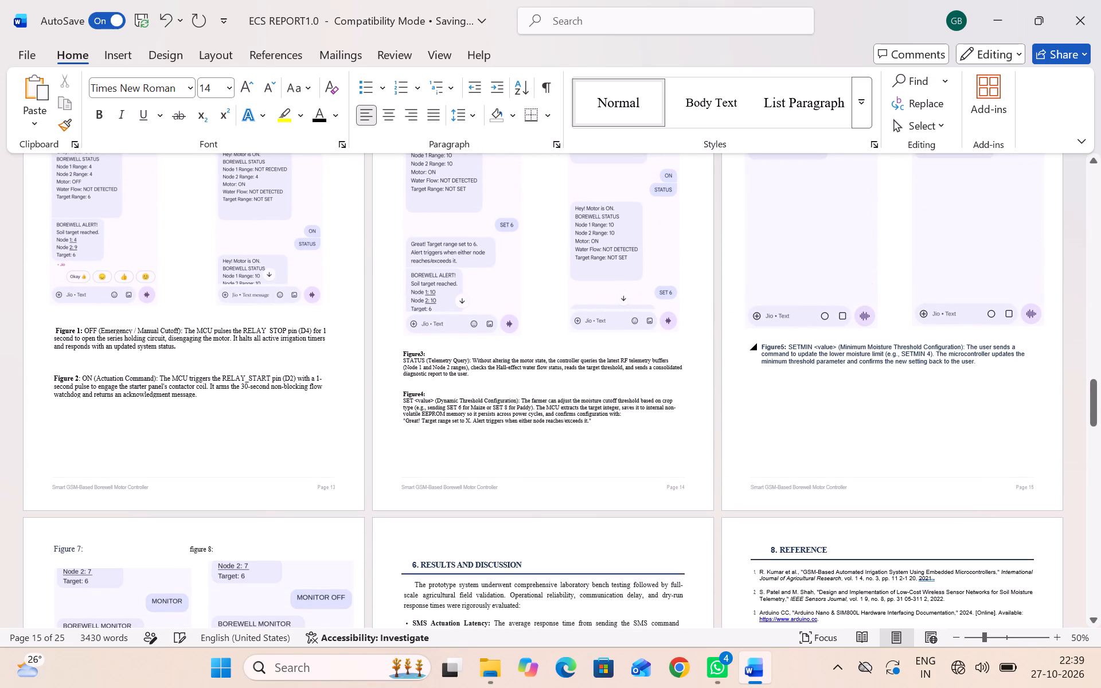
pyautogui.scroll(-6, 797, 358)
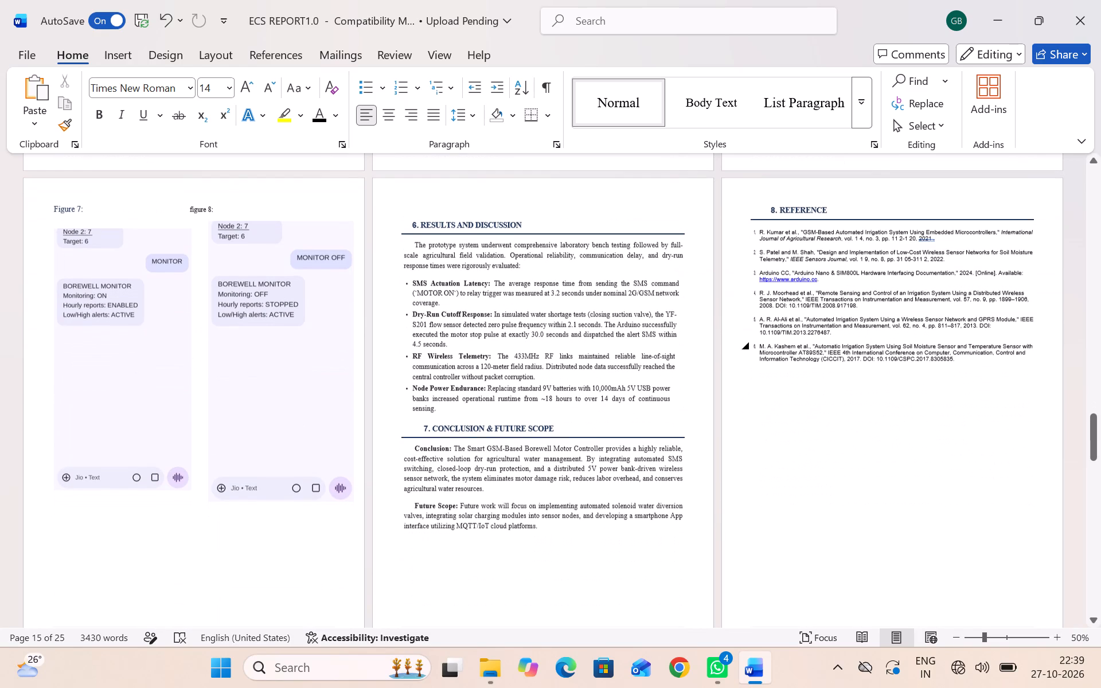
pyautogui.click(318, 423)
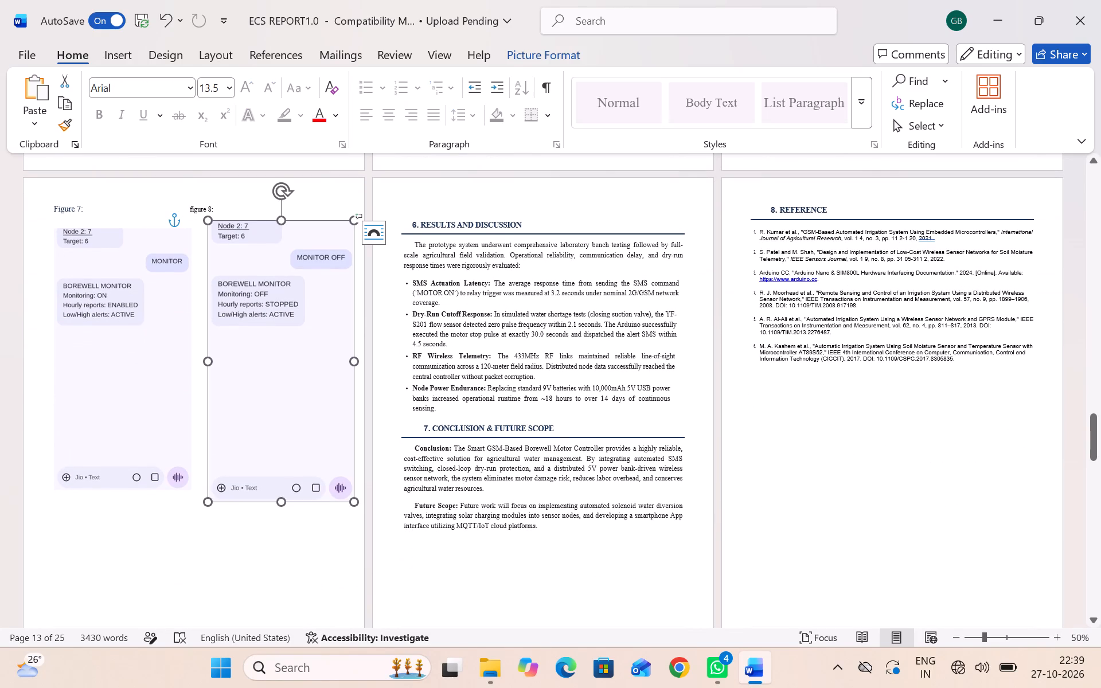
pyautogui.moveTo(350, 502); pyautogui.dragTo(350, 501)
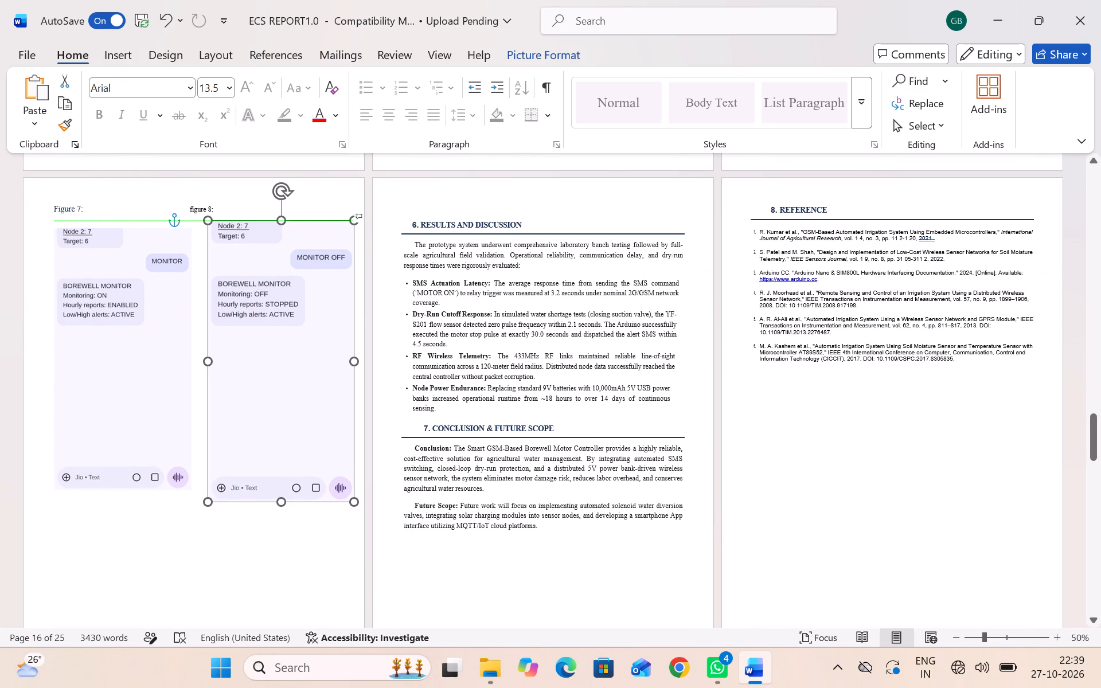
pyautogui.moveTo(350, 501); pyautogui.dragTo(350, 487)
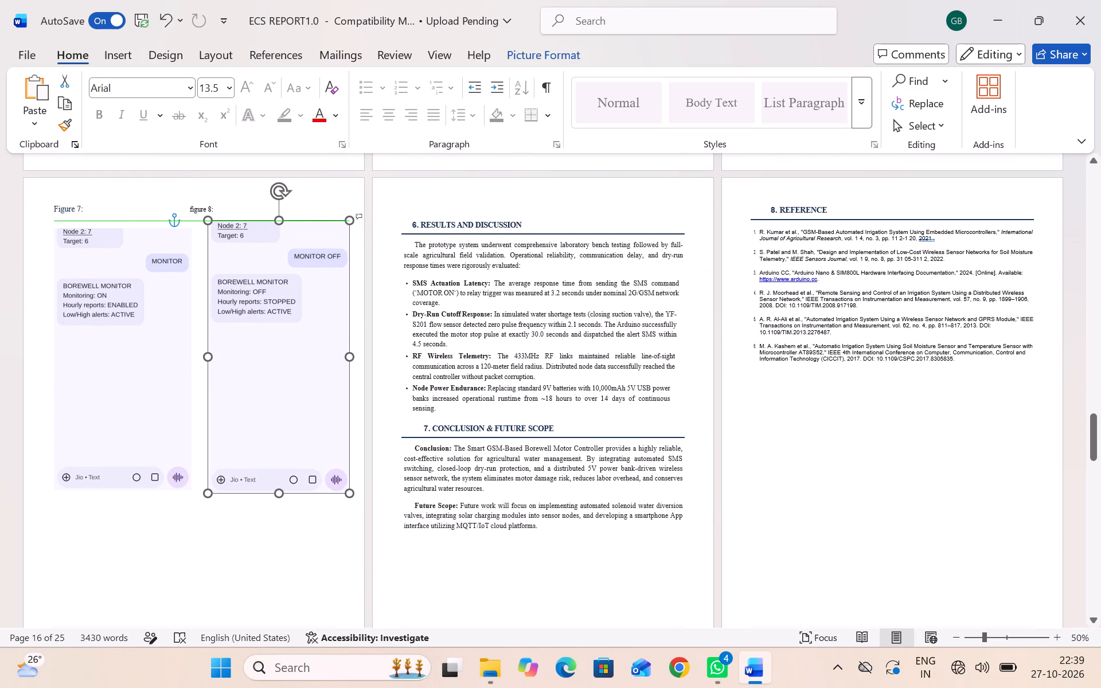
pyautogui.click(326, 404)
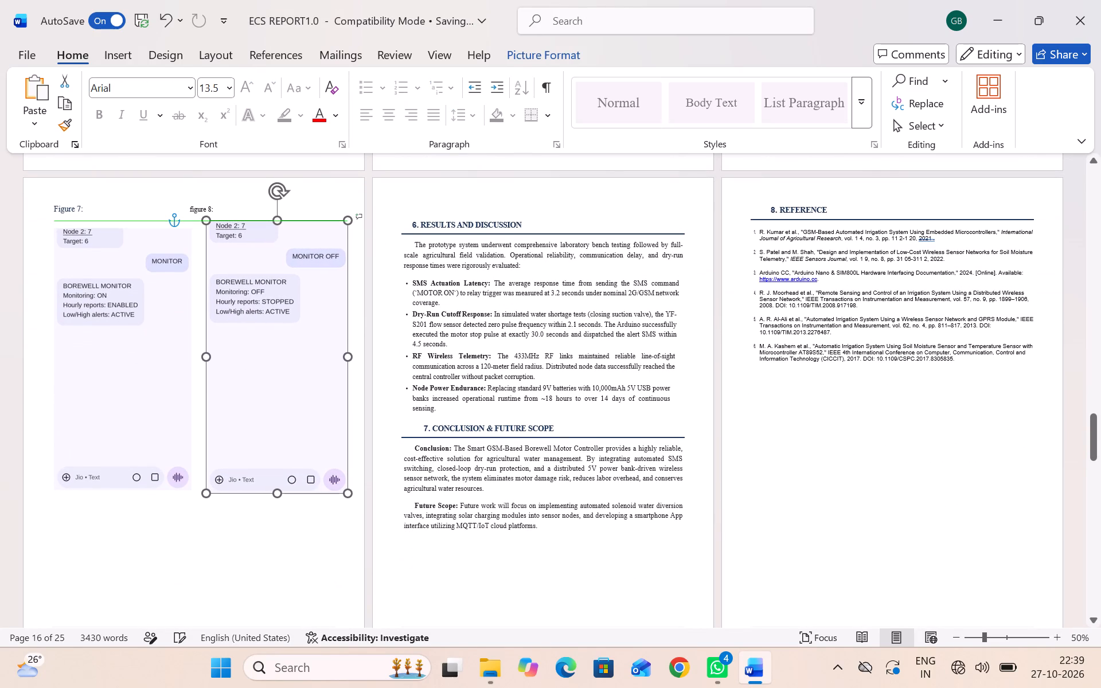
# Replace the "Figure 1:" label above the first chat screenshot on page 13 with a copy of the "Figure 5:" label.
pyautogui.scroll(6, 324, 404)
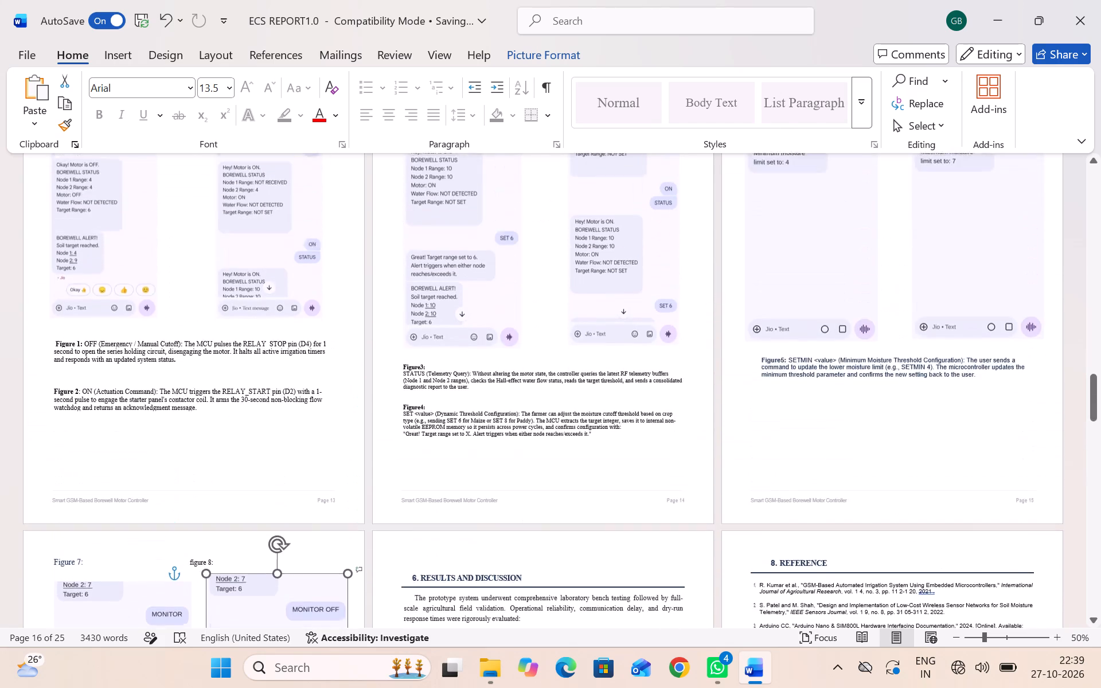
pyautogui.scroll(4, 324, 404)
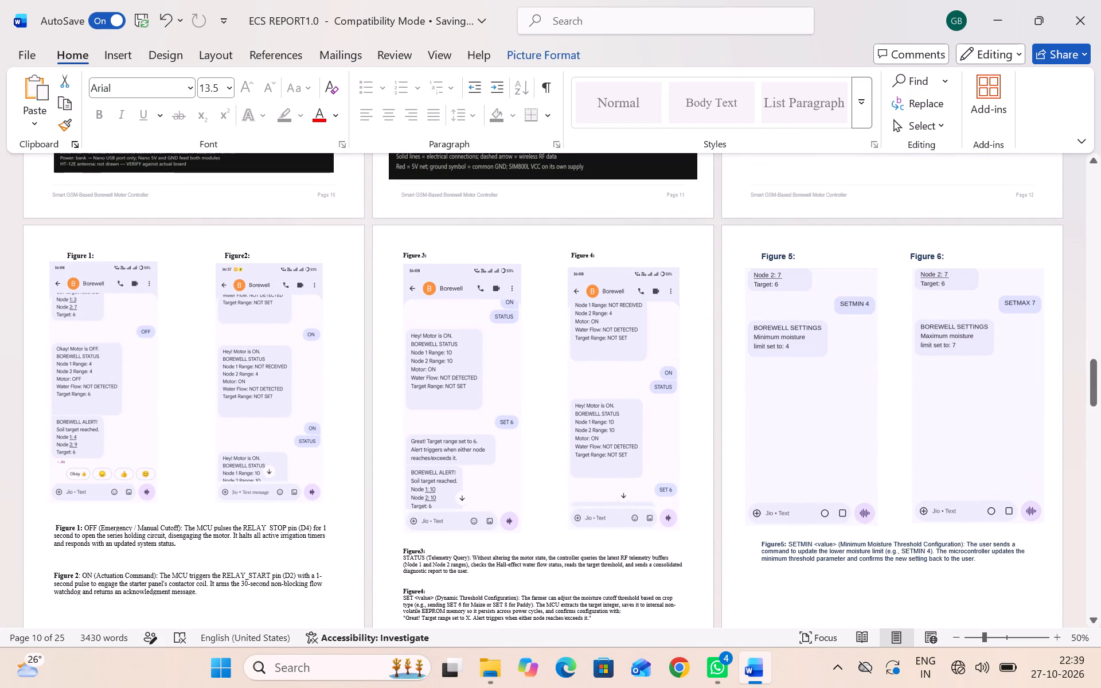
pyautogui.moveTo(795, 255); pyautogui.dragTo(768, 255)
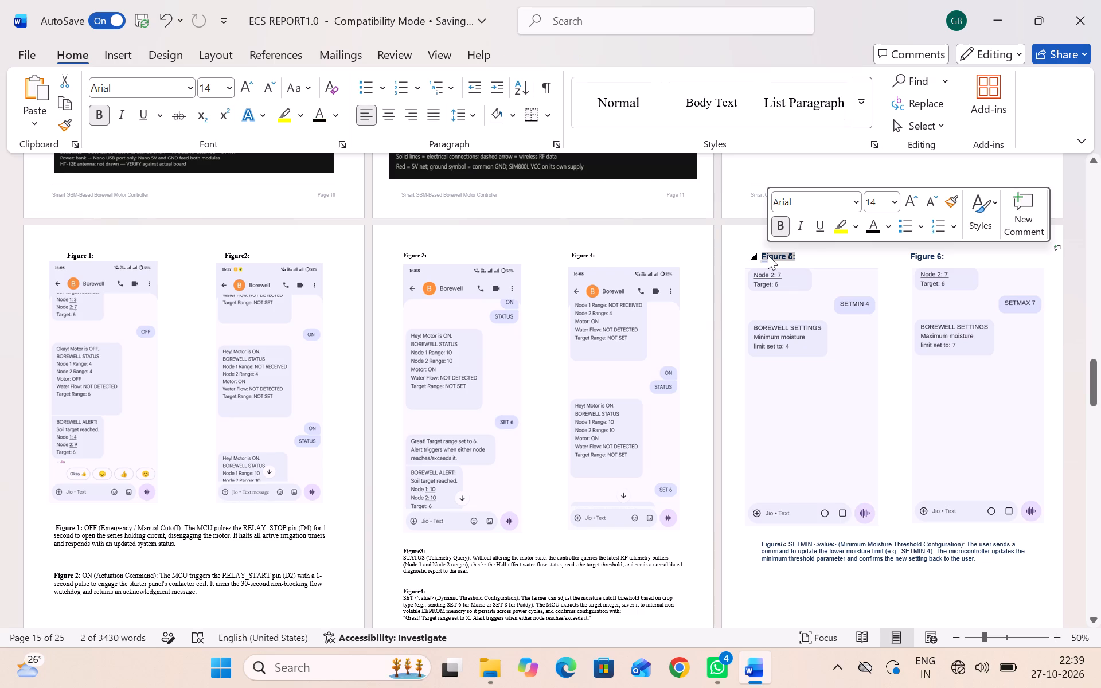
pyautogui.hotkey('ctrl', 'c')
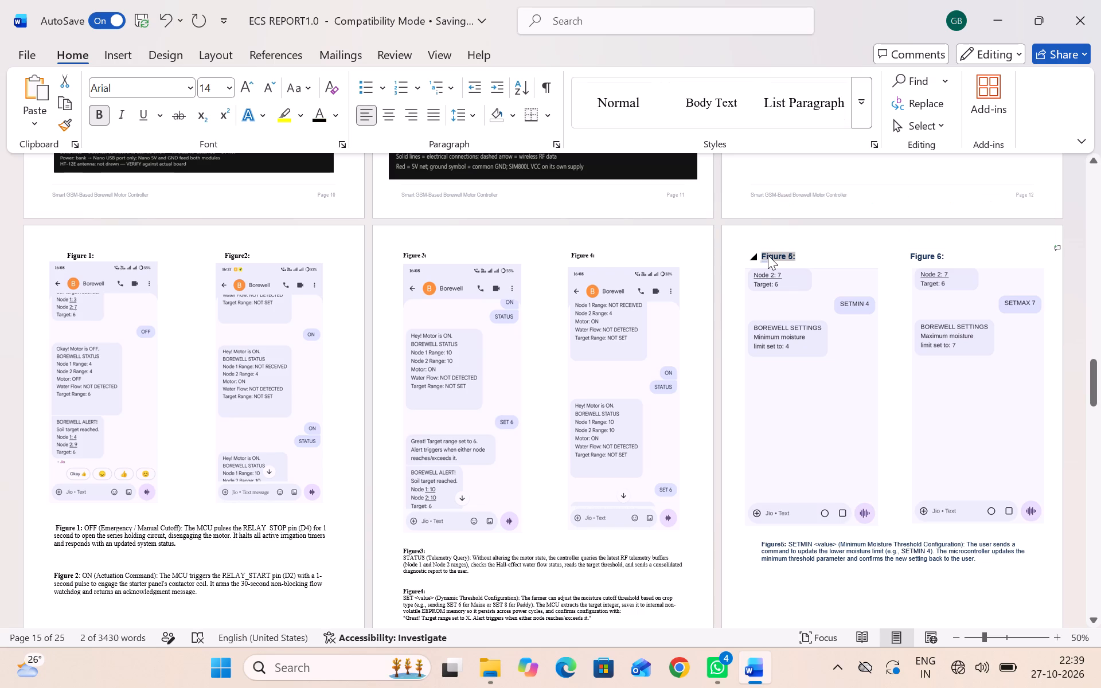
pyautogui.click(133, 251)
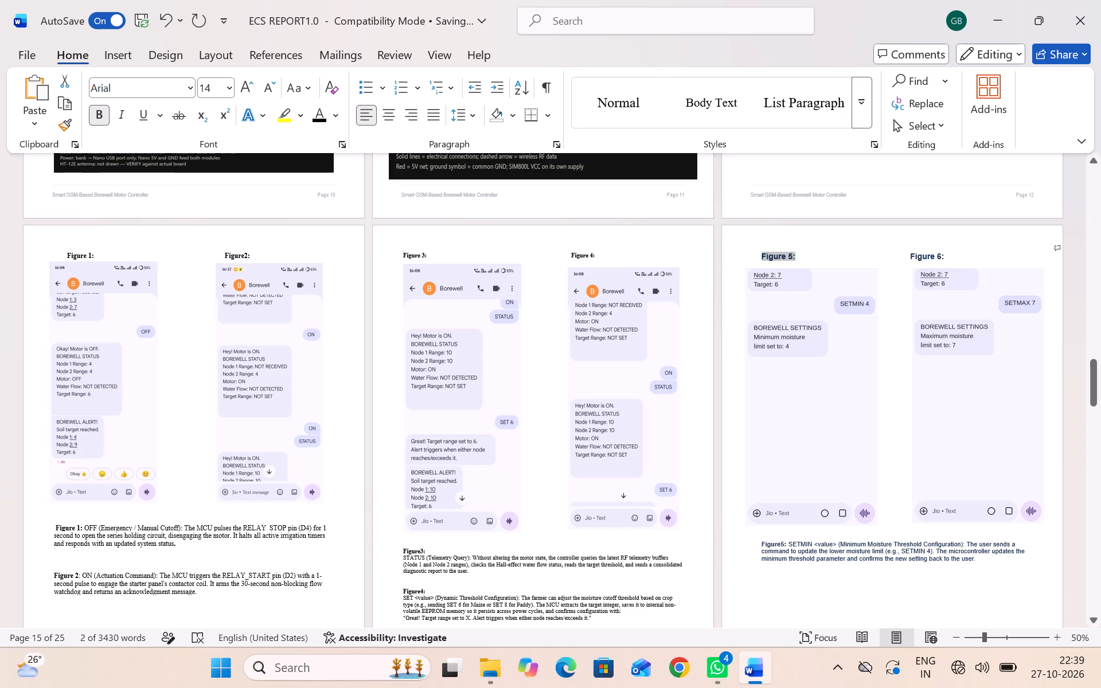
pyautogui.click(133, 251)
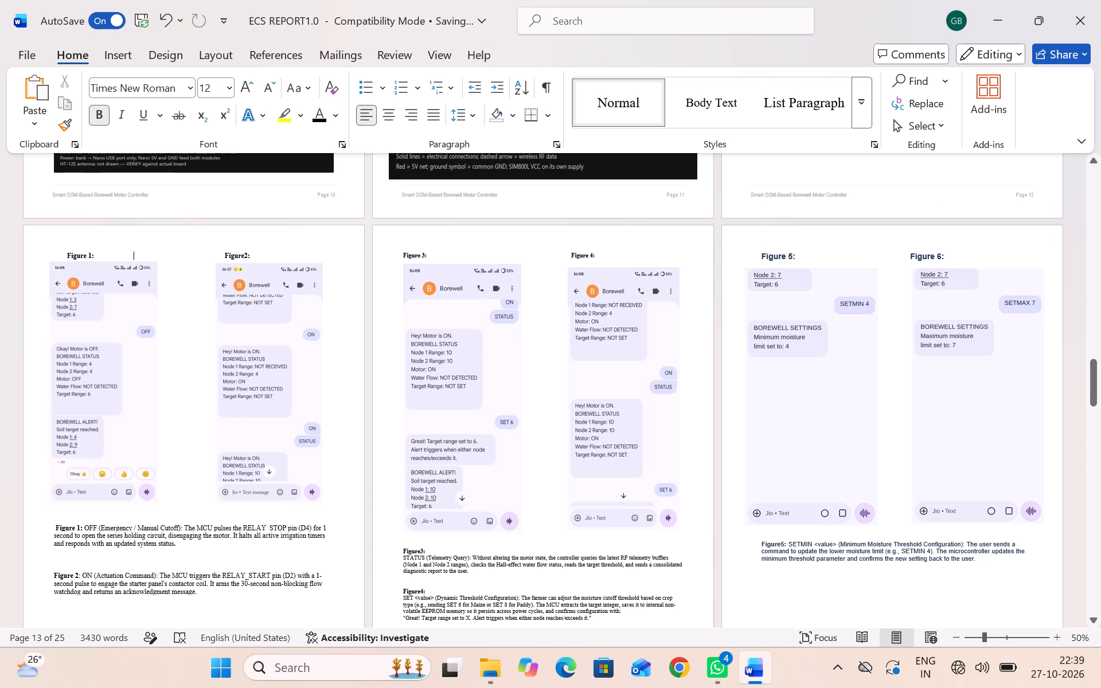
pyautogui.click(100, 256)
pyautogui.press('Left')
pyautogui.press('Left')
pyautogui.press('Left')
pyautogui.press('Left')
pyautogui.press('BackSpace')
pyautogui.press('BackSpace')
pyautogui.press('BackSpace')
pyautogui.press('BackSpace')
pyautogui.press('BackSpace')
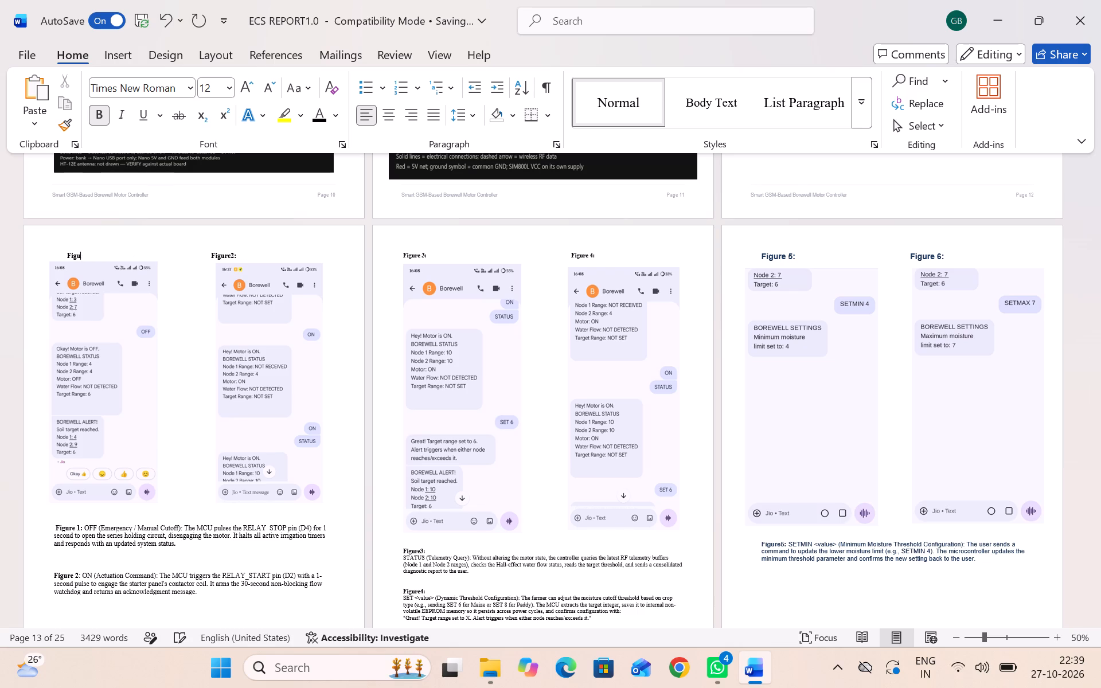
pyautogui.press('BackSpace')
pyautogui.press('BackSpace')
pyautogui.press('BackSpace')
pyautogui.press('BackSpace')
pyautogui.hotkey('ctrl', 'v')
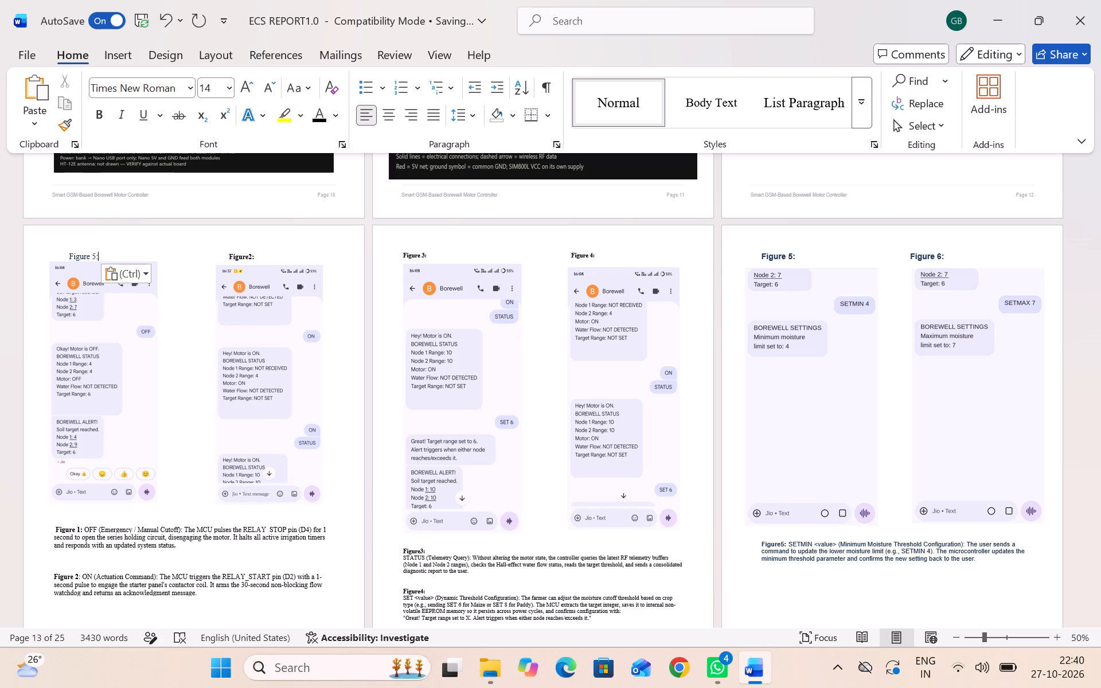
# Change the pasted label above the first chat screenshot on page 13 to "Figure A:".
pyautogui.press('Left')
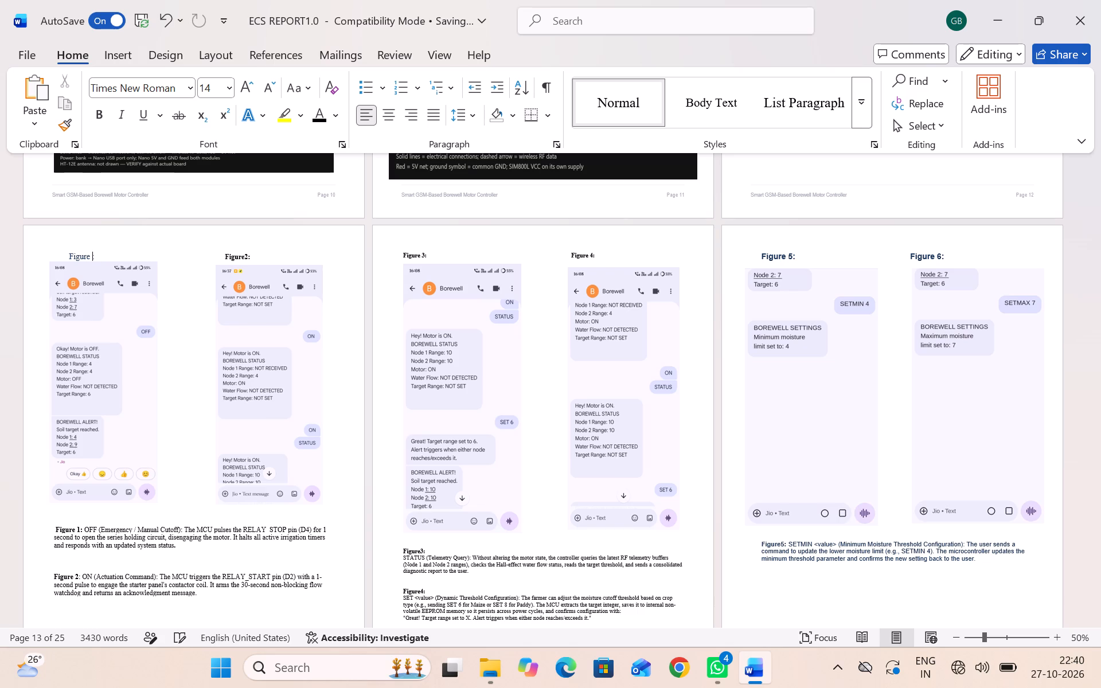
pyautogui.press('a')
# Replace the "Figure2:" label on page 13 with a pasted copy of the copied label, lettered "Figure B:".
pyautogui.click(256, 255)
pyautogui.press('BackSpace')
pyautogui.press('BackSpace')
pyautogui.press('BackSpace')
pyautogui.press('BackSpace')
pyautogui.press('BackSpace')
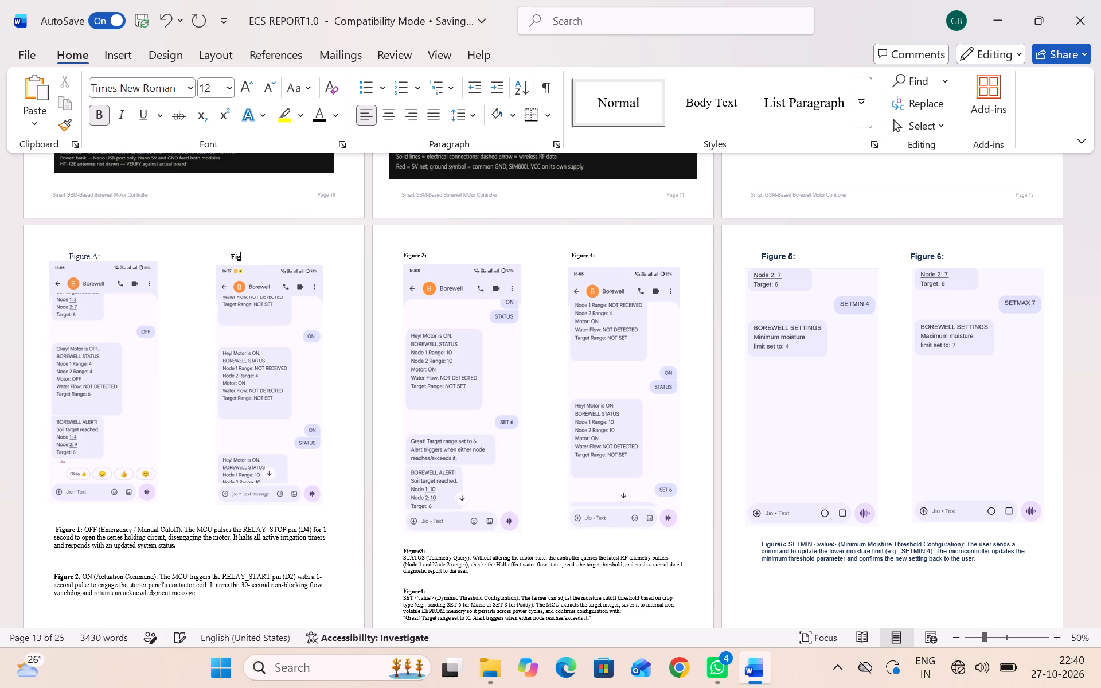
pyautogui.press('BackSpace')
pyautogui.press('BackSpace')
pyautogui.press('BackSpace')
pyautogui.hotkey('ctrl', 'v')
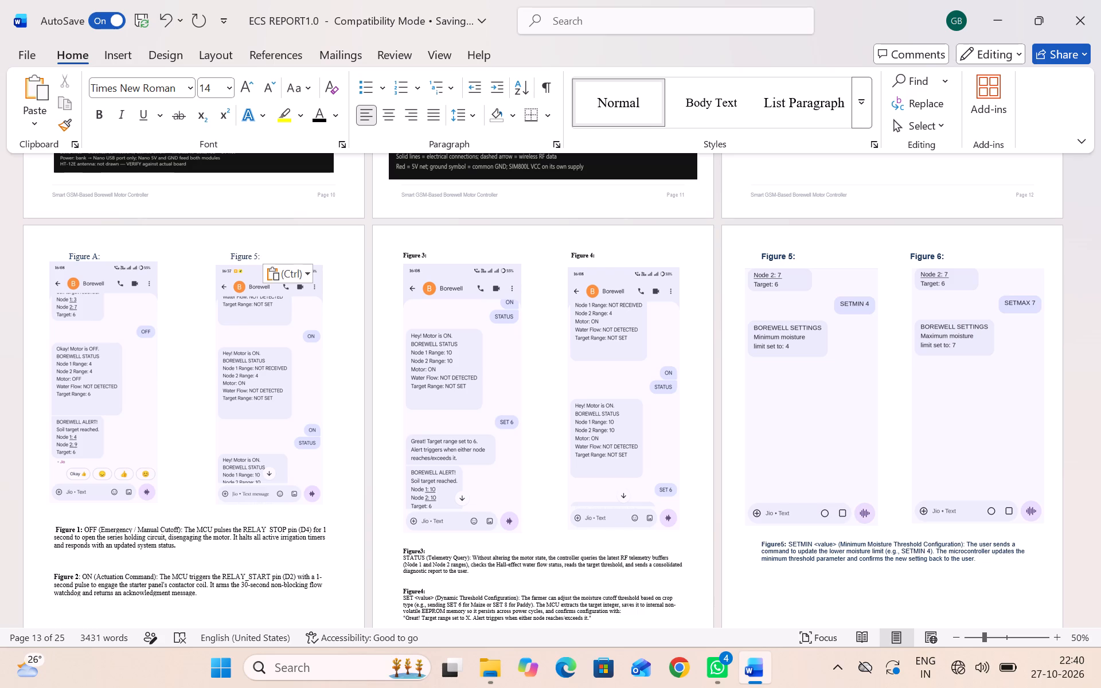
pyautogui.press('Left')
pyautogui.press('BackSpace')
pyautogui.press('b')
# Move the Figure A chat screenshot slightly down, clear of its label and level with the Figure B screenshot.
pyautogui.click(264, 281)
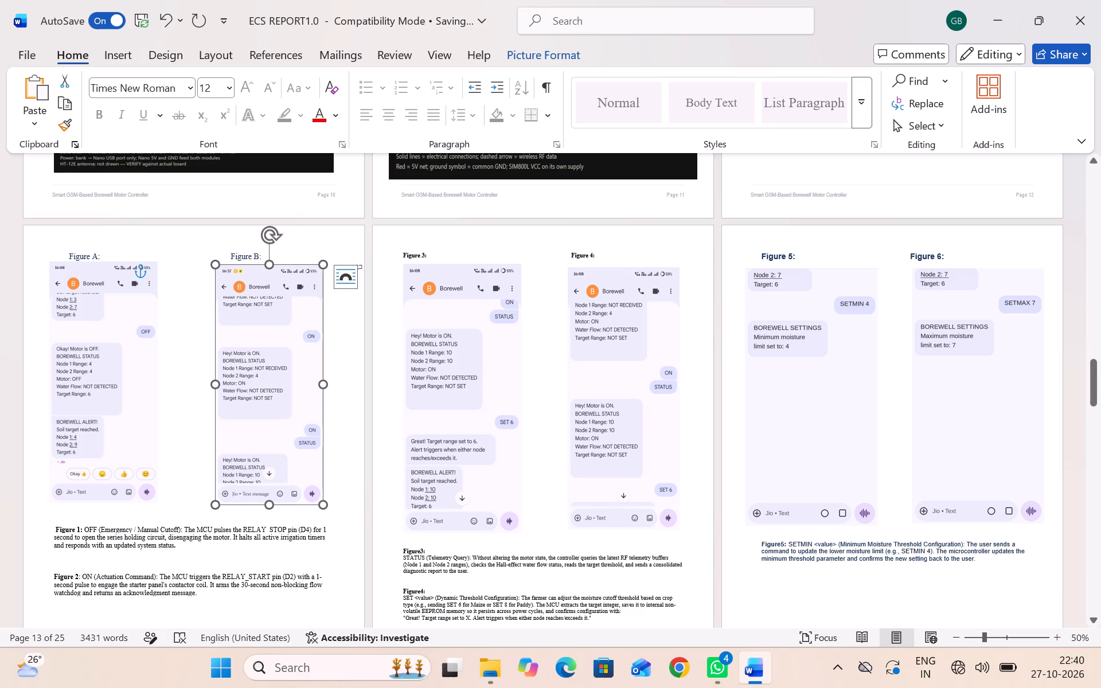
pyautogui.click(103, 346)
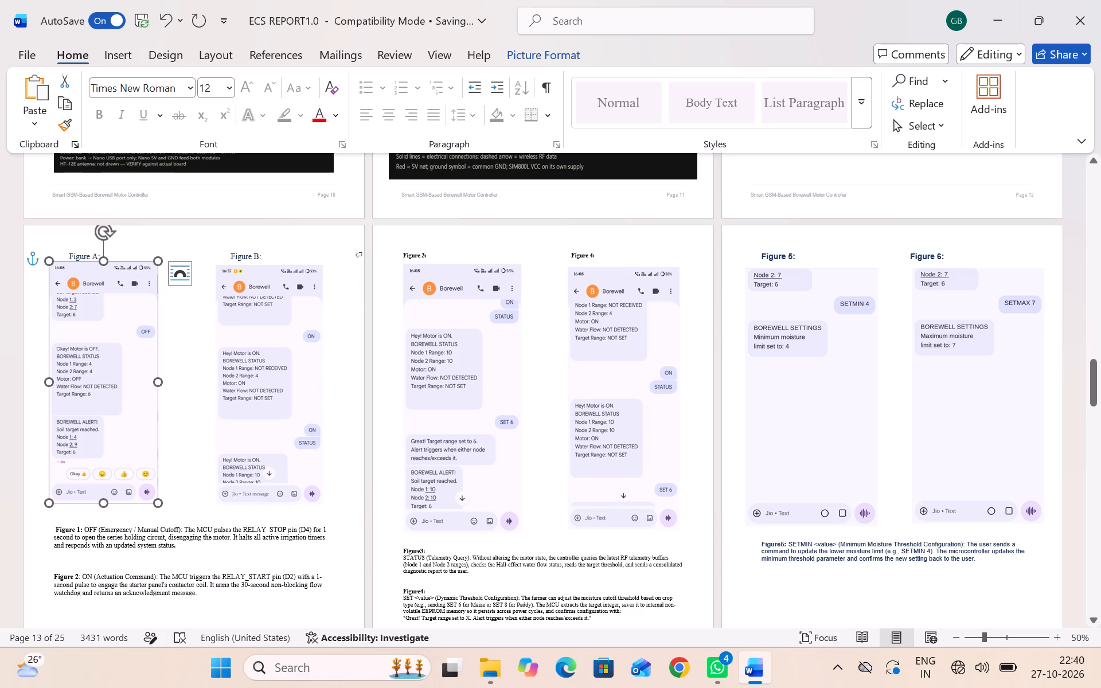
pyautogui.moveTo(103, 346); pyautogui.dragTo(104, 351)
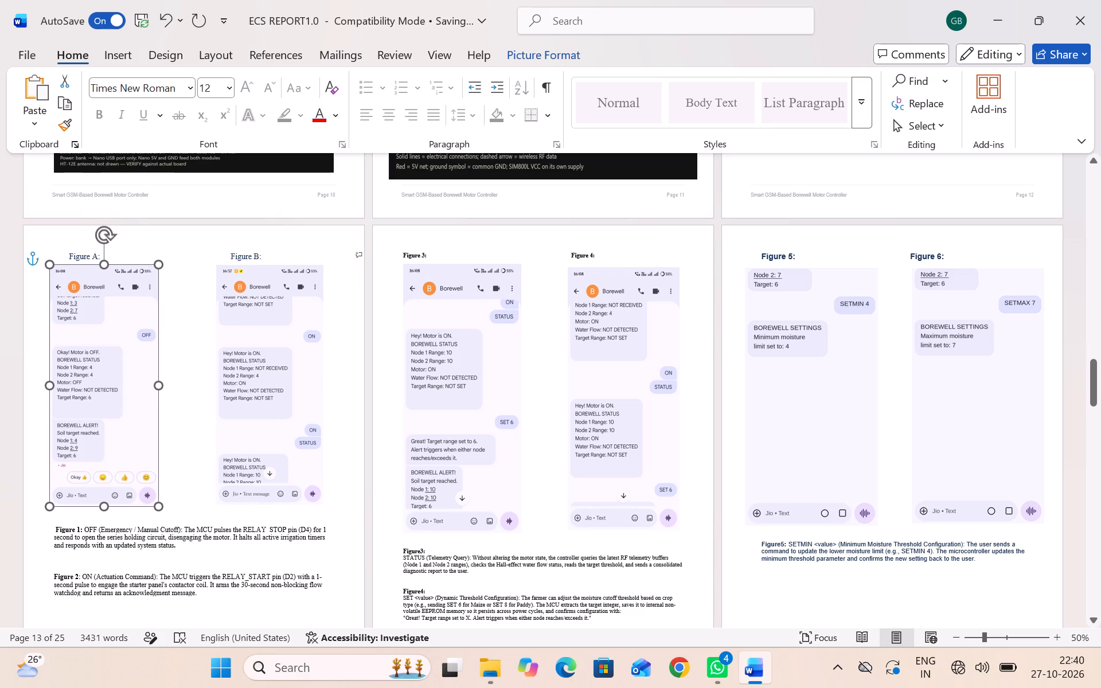
pyautogui.moveTo(104, 351); pyautogui.dragTo(104, 357)
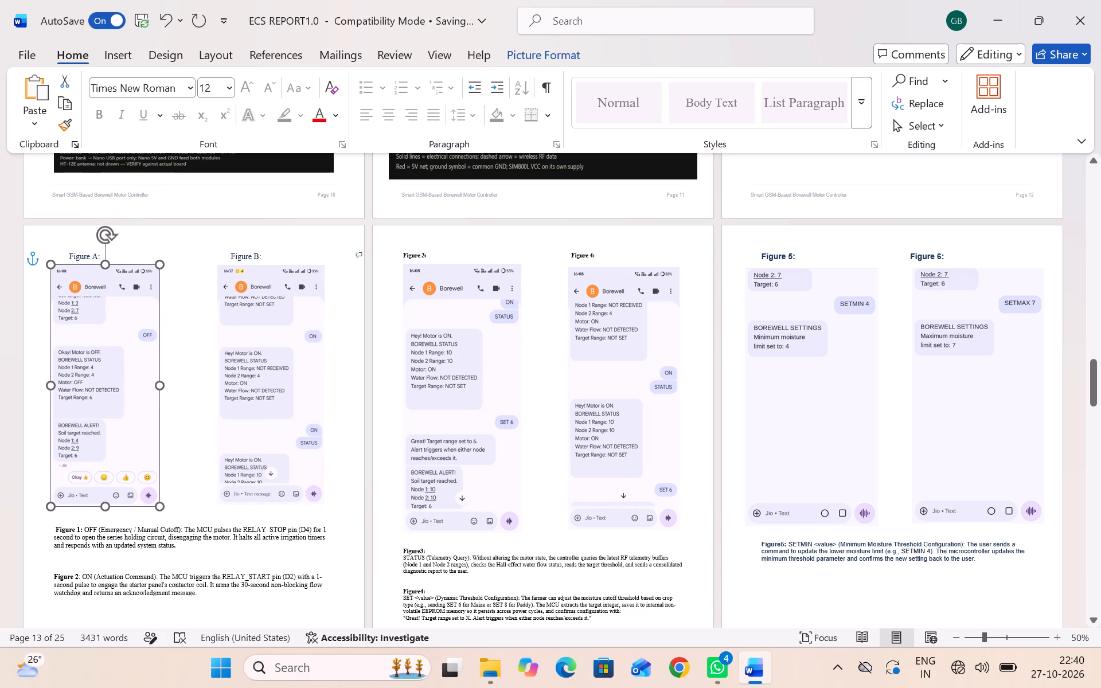
pyautogui.moveTo(104, 357); pyautogui.dragTo(104, 355)
pyautogui.click(193, 334)
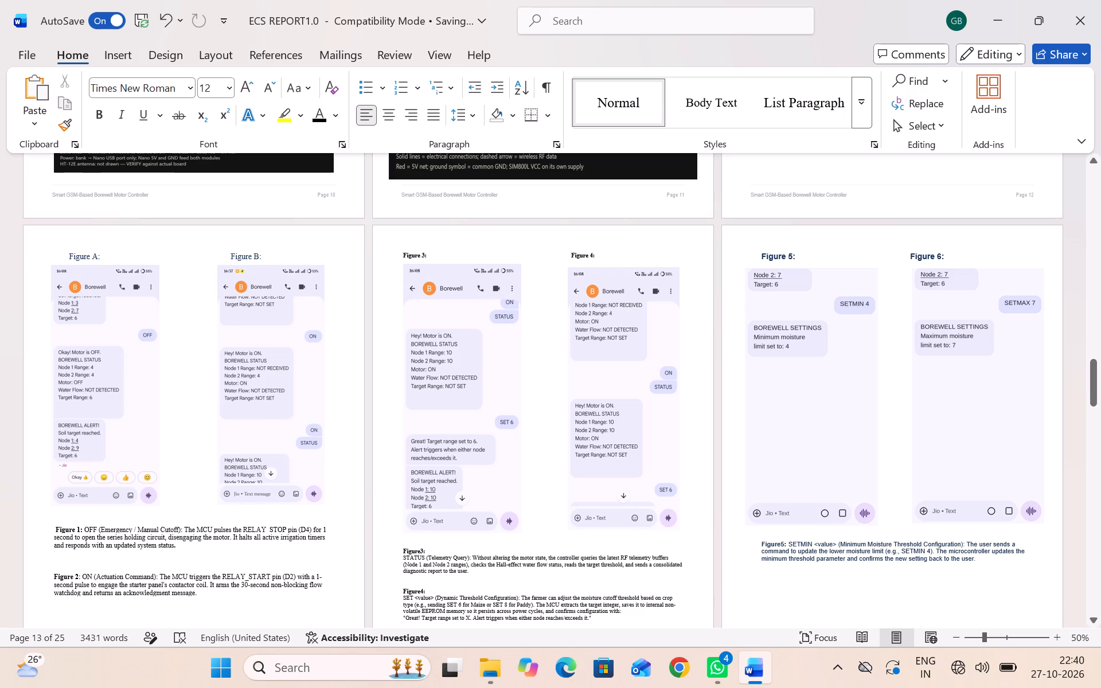
# Replace the "Figure 3:" label on page 14 with a pasted copy of the copied label, lettered "Figure C:".
pyautogui.moveTo(432, 256); pyautogui.dragTo(415, 255)
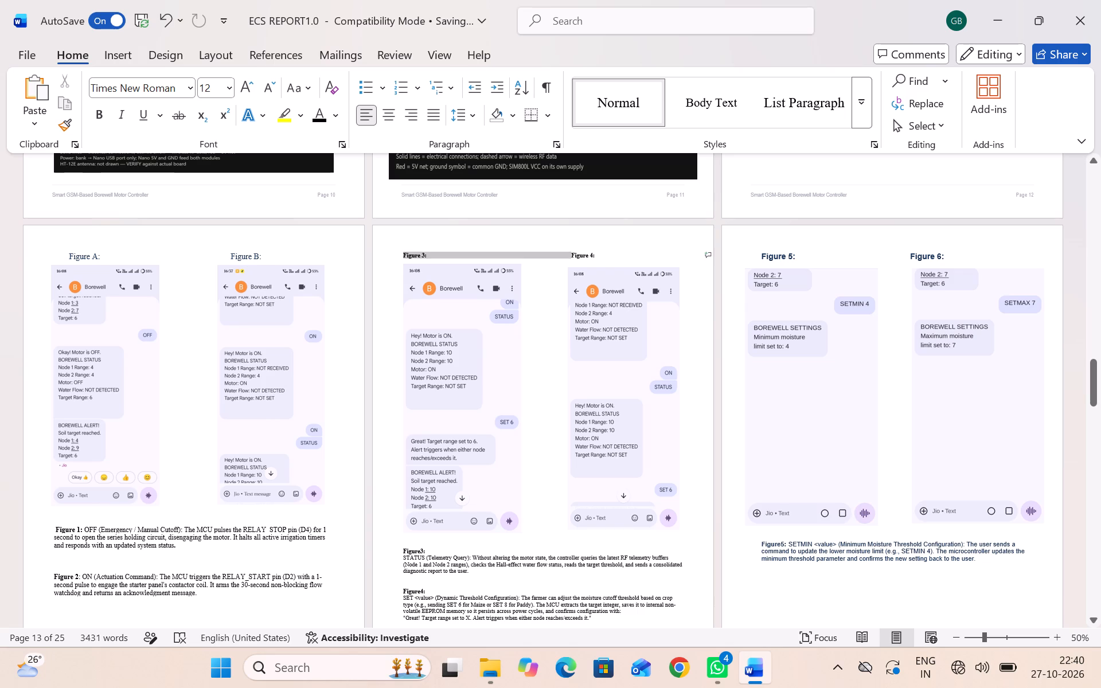
pyautogui.moveTo(415, 255); pyautogui.dragTo(424, 253)
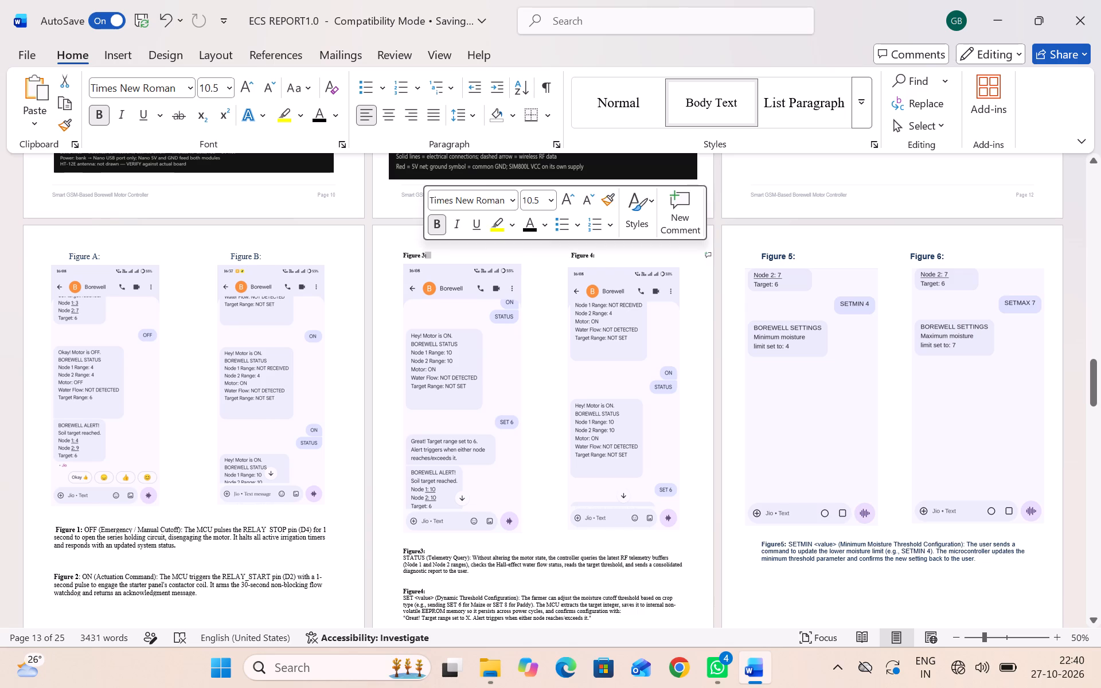
pyautogui.click(424, 253)
pyautogui.press('Right')
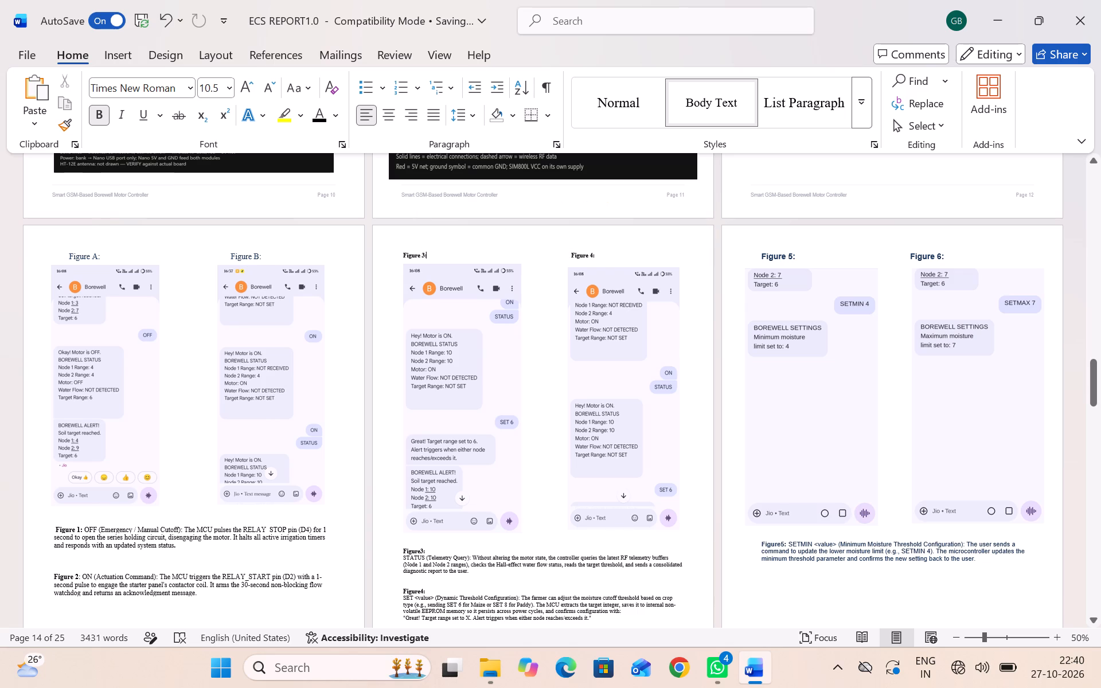
pyautogui.press('BackSpace')
pyautogui.press('BackSpace')
pyautogui.press('BackSpace')
pyautogui.press('BackSpace')
pyautogui.press('BackSpace')
pyautogui.press('BackSpace')
pyautogui.press('BackSpace')
pyautogui.press('BackSpace')
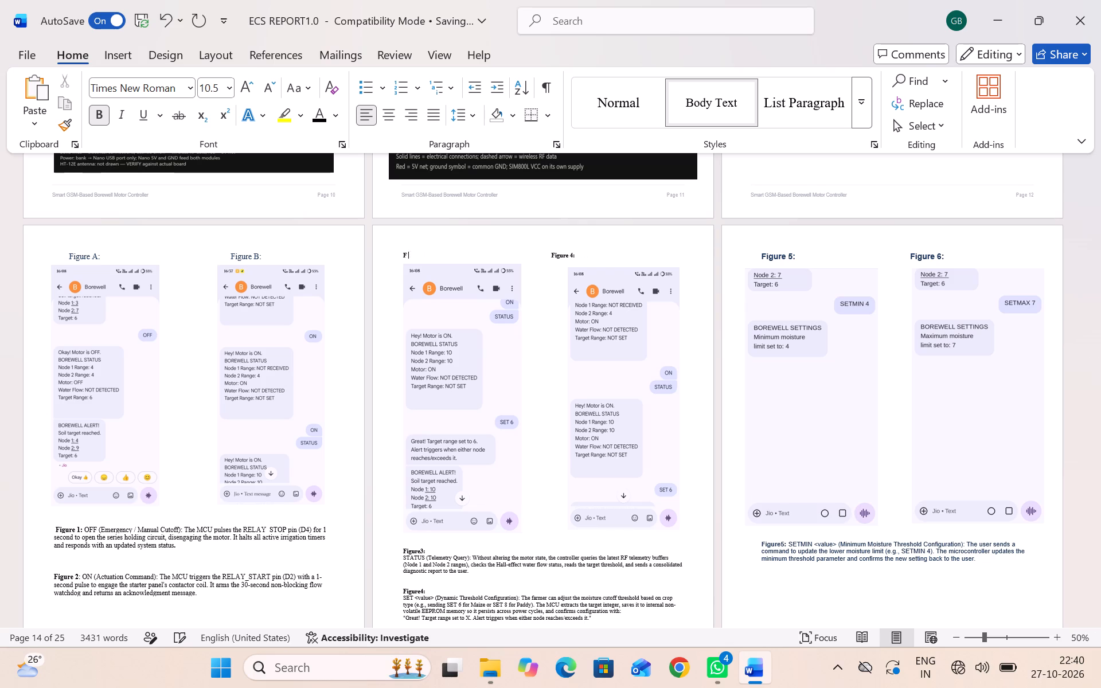
pyautogui.press('BackSpace')
pyautogui.hotkey('ctrl', 'v')
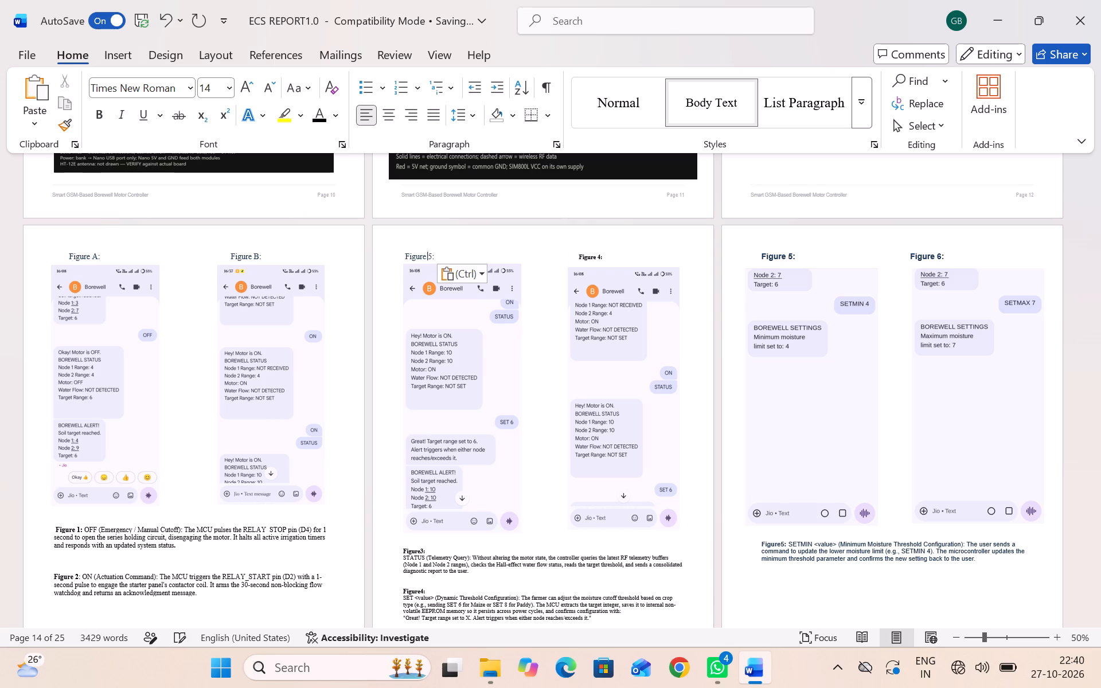
pyautogui.press('Left')
pyautogui.press('BackSpace')
pyautogui.press('c')
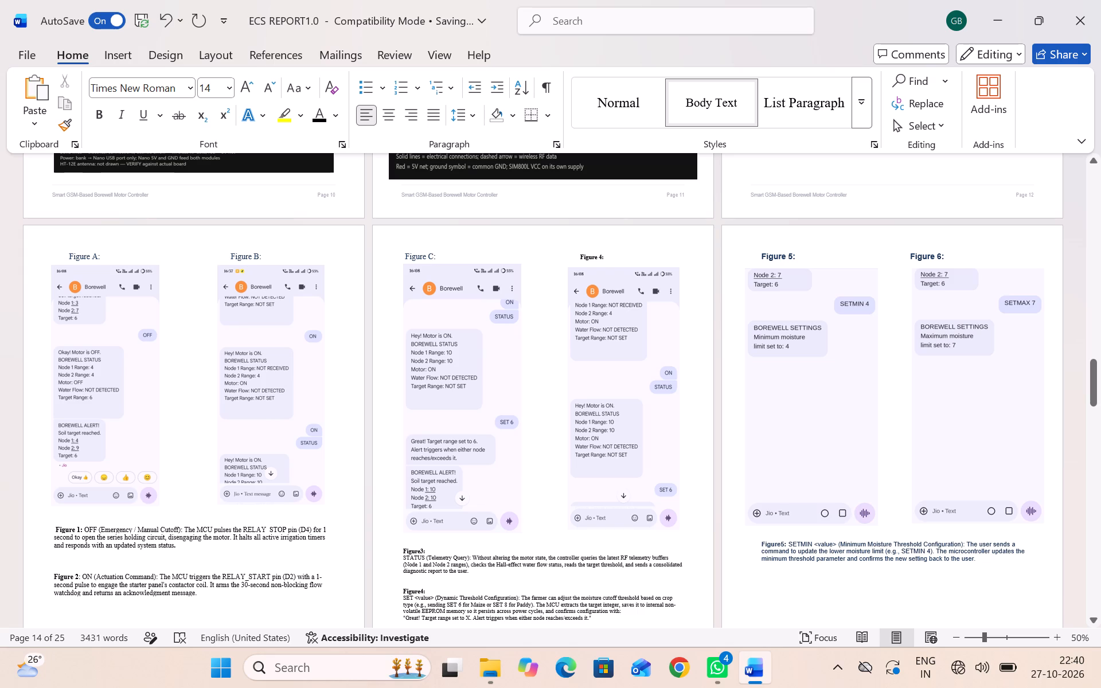
# Set the font size of the Figure A and Figure B labels on page 13 to 12.
pyautogui.moveTo(104, 257); pyautogui.dragTo(72, 255)
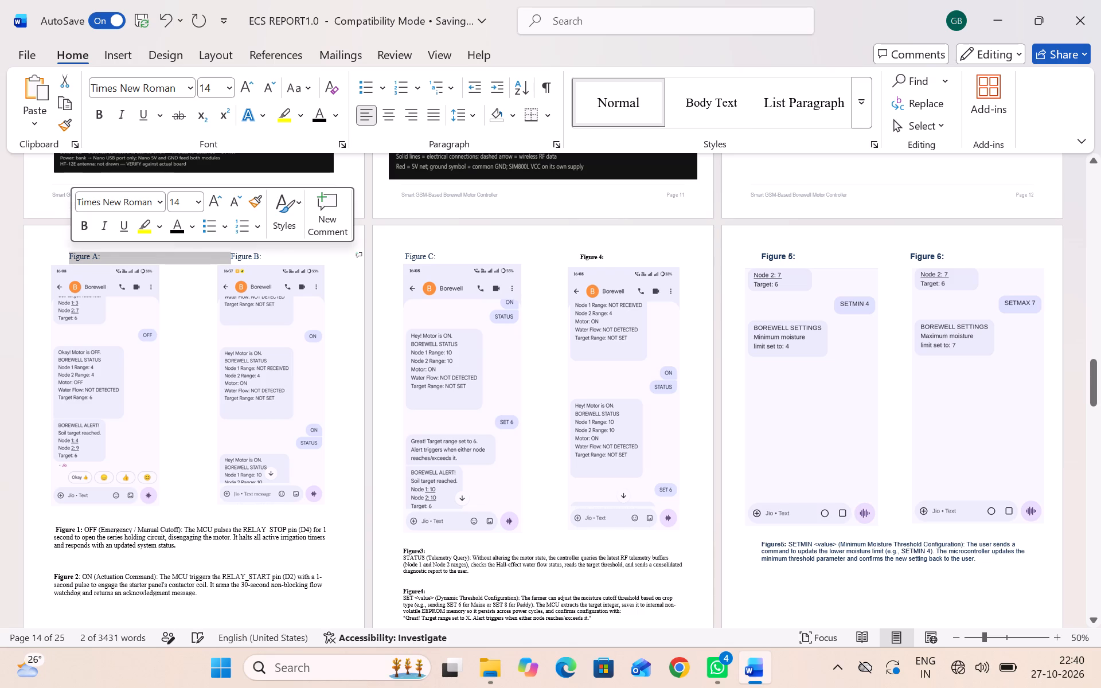
pyautogui.moveTo(287, 251); pyautogui.dragTo(77, 263)
pyautogui.click(201, 209)
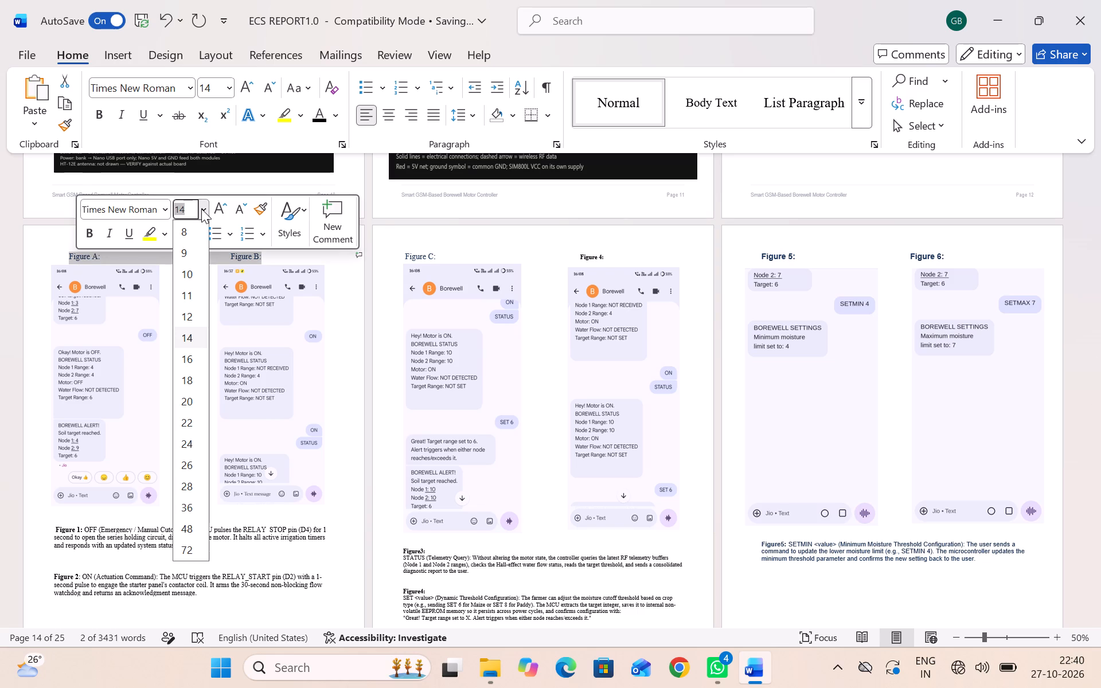
pyautogui.click(190, 314)
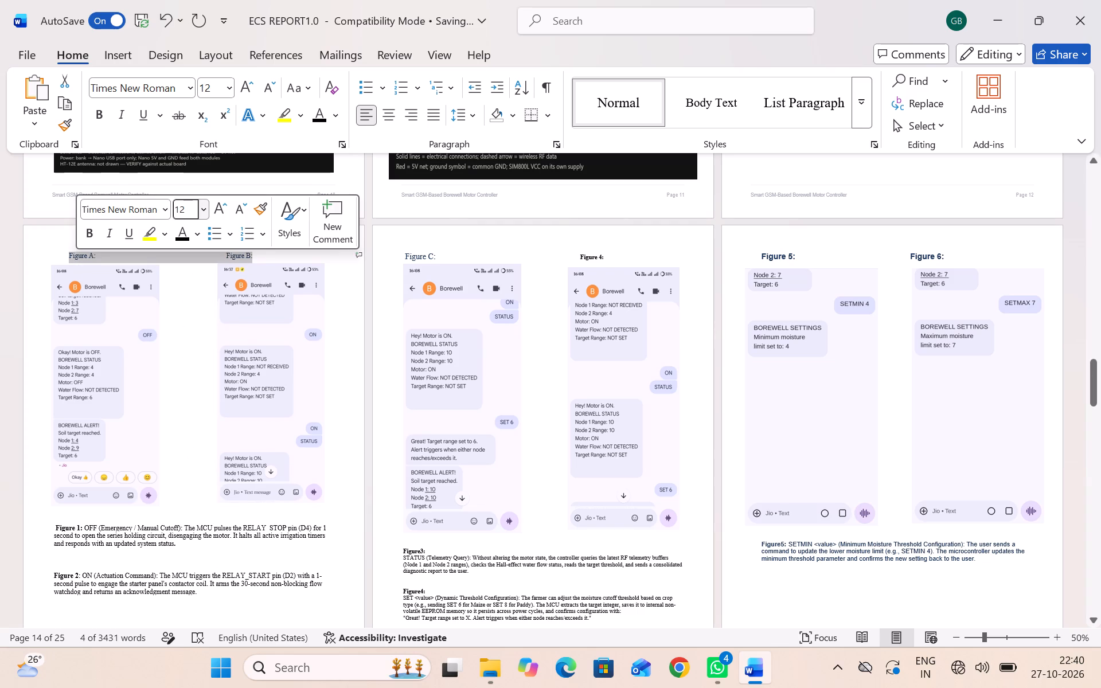
# Replace the "Figure 4:" label on page 14 with a pasted copy of the copied label, lettered "Figure D:".
pyautogui.moveTo(603, 259); pyautogui.dragTo(584, 257)
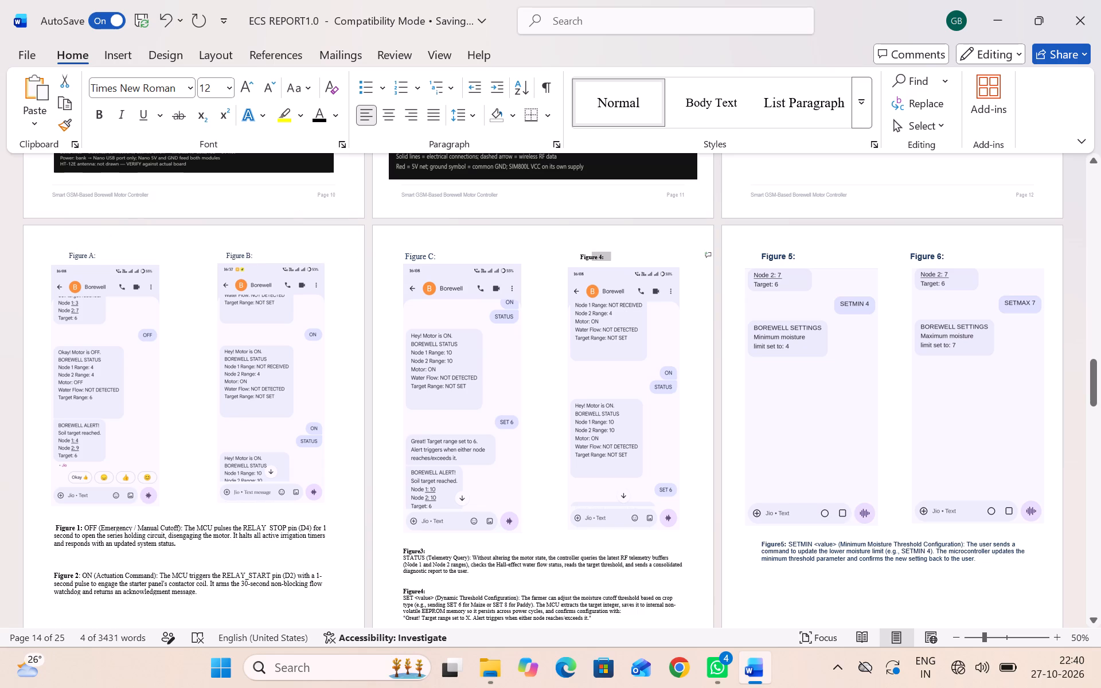
pyautogui.moveTo(584, 257); pyautogui.dragTo(588, 257)
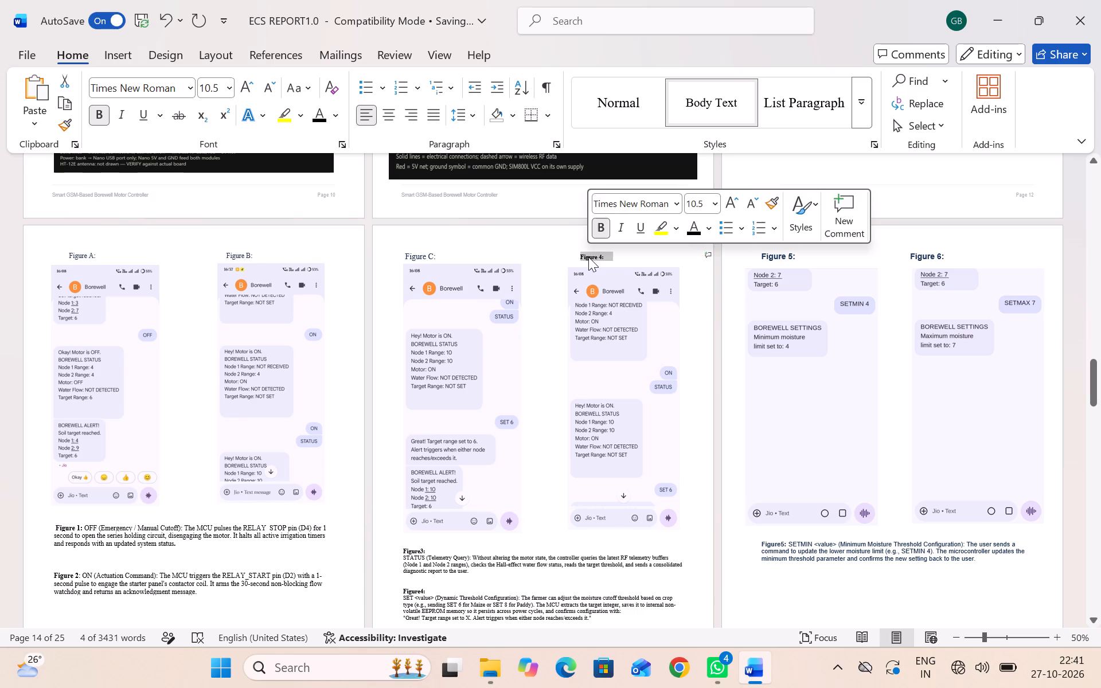
pyautogui.press('BackSpace')
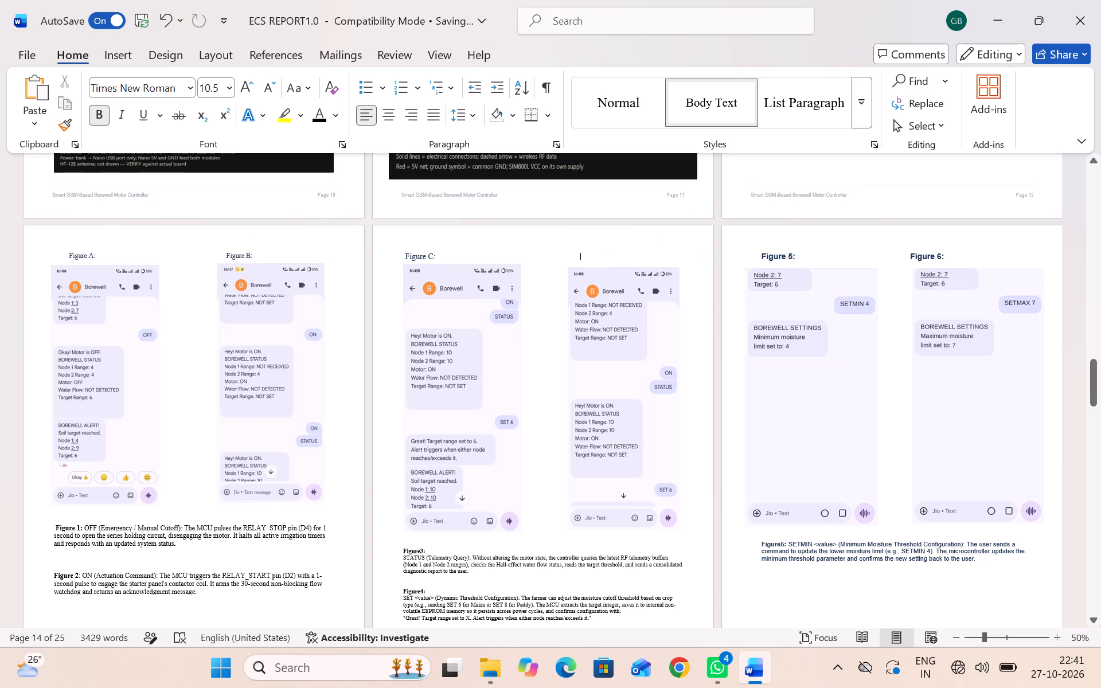
pyautogui.hotkey('ctrl', 'v')
pyautogui.click(588, 257)
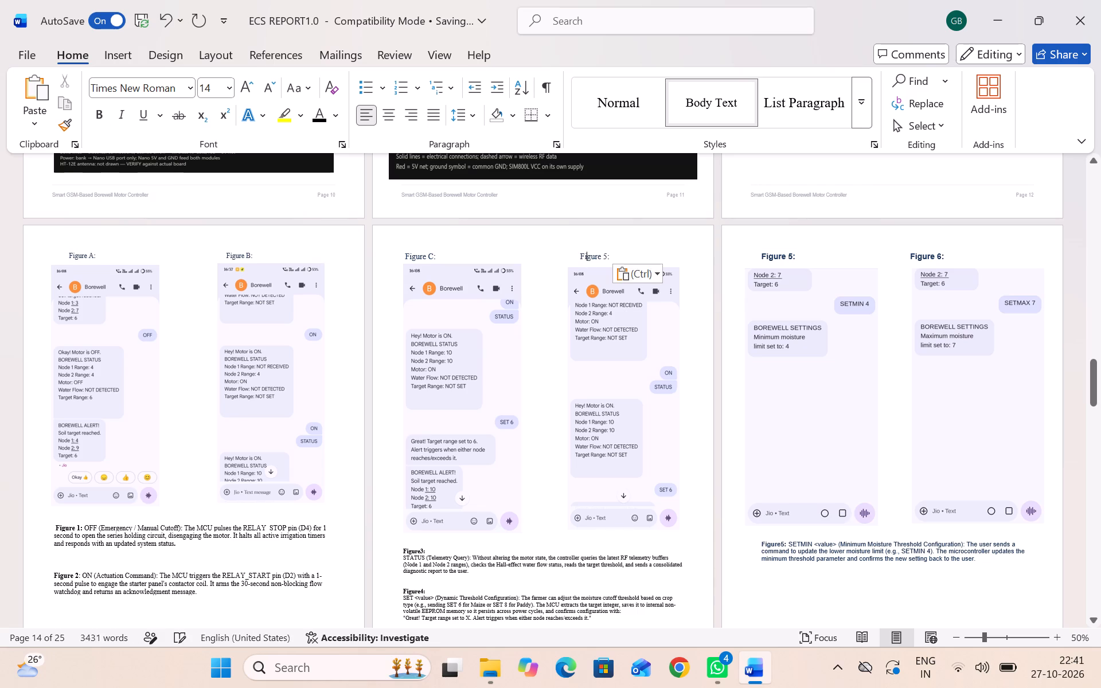
pyautogui.click(607, 259)
pyautogui.press('BackSpace')
pyautogui.press('d')
# Set the font size of the Figure C and Figure D labels on page 14 to 12.
pyautogui.moveTo(405, 255); pyautogui.dragTo(485, 245)
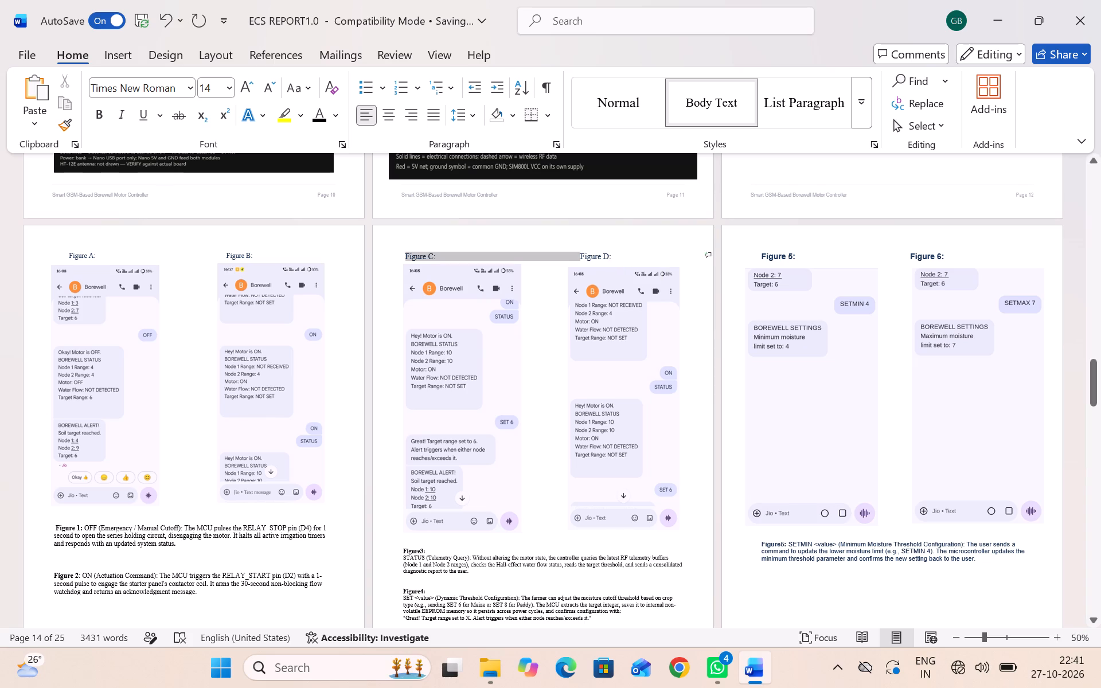
pyautogui.moveTo(485, 245); pyautogui.dragTo(616, 255)
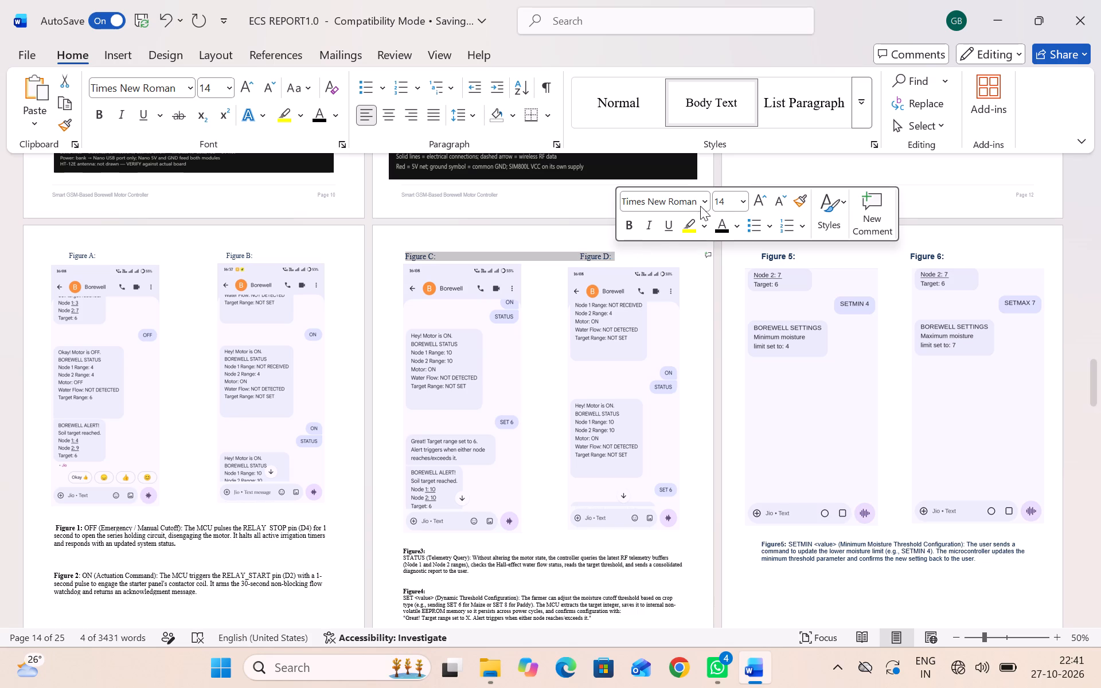
pyautogui.click(745, 205)
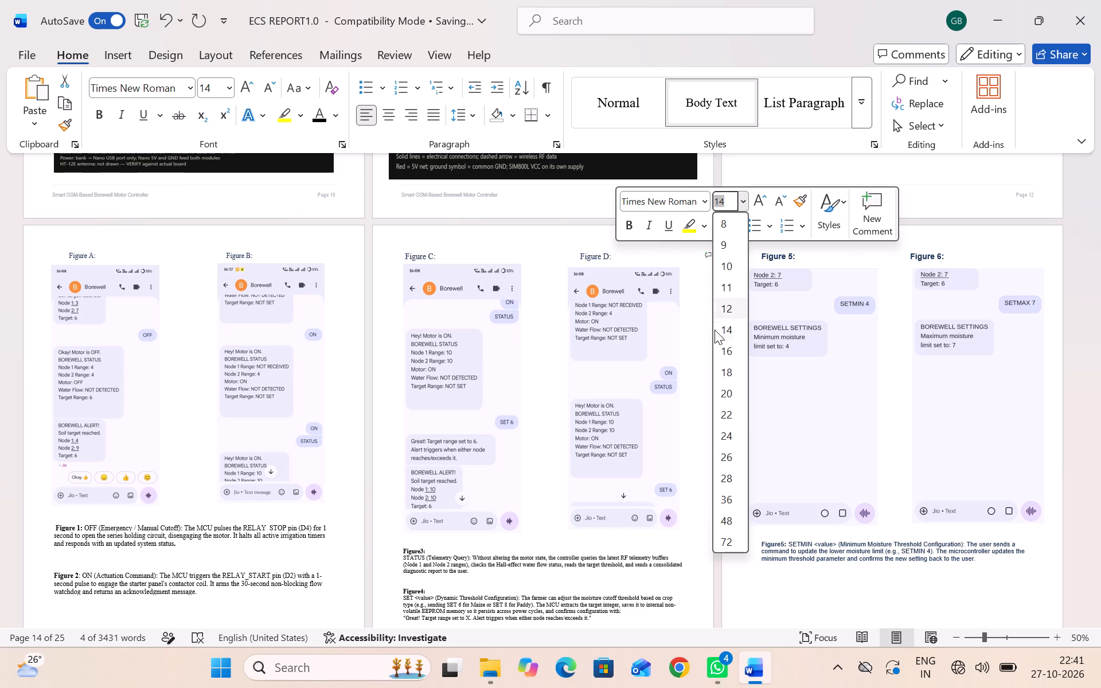
pyautogui.click(722, 314)
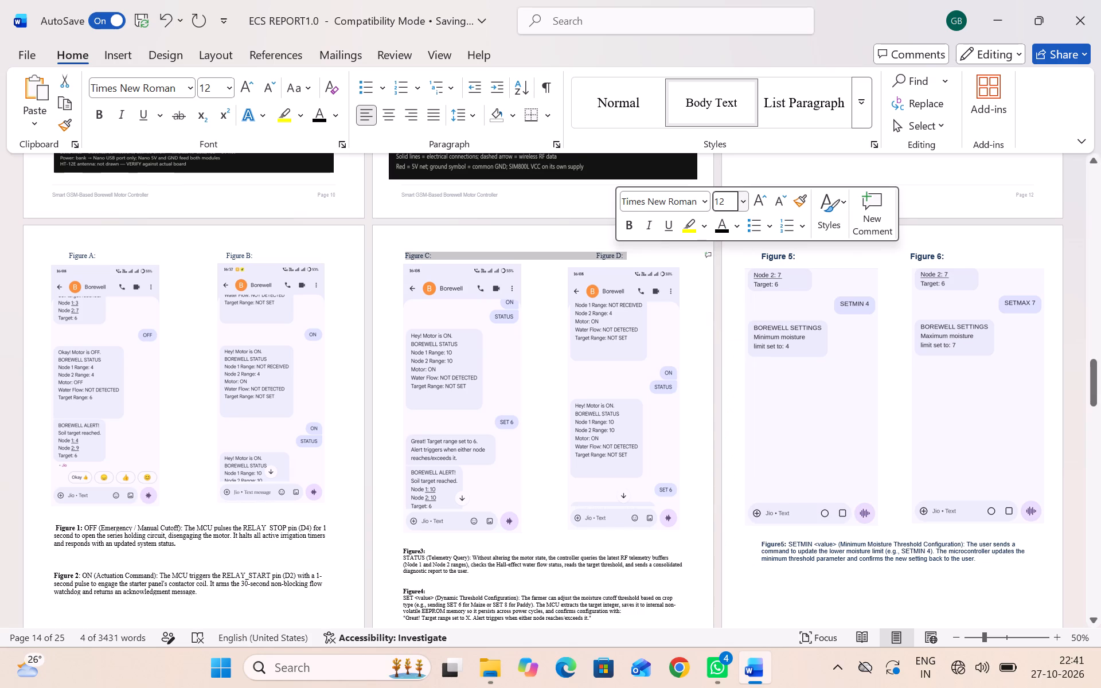
# Change the "Figure 5:" label above the SETMIN screenshot on page 15 to "Figure E:".
pyautogui.click(832, 250)
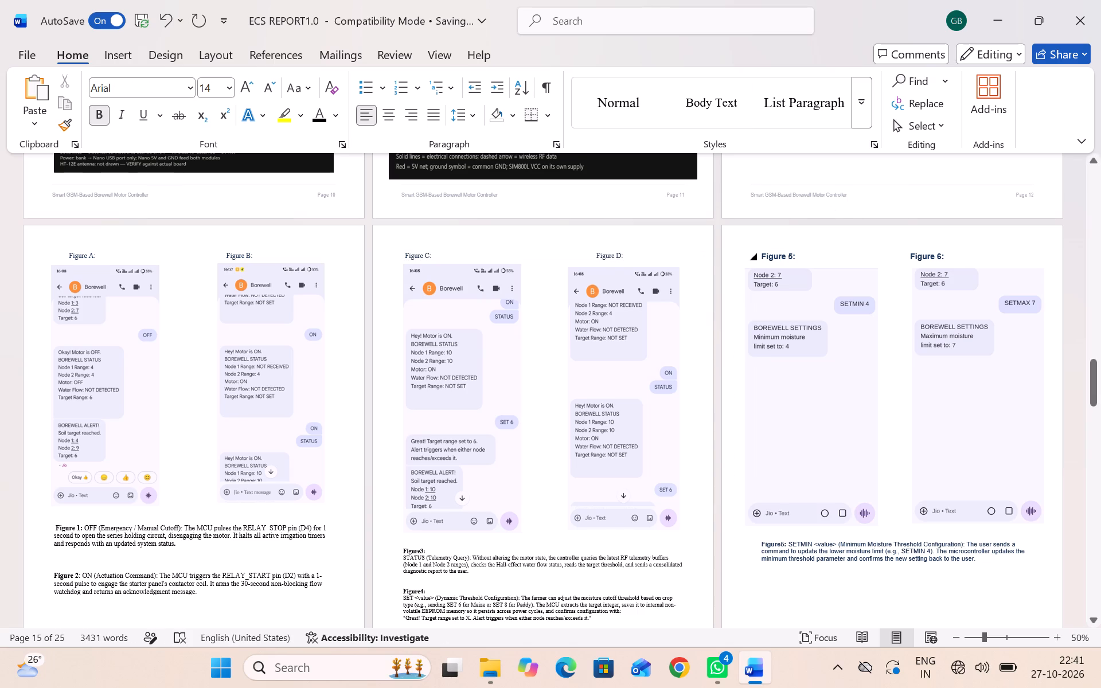
pyautogui.click(792, 257)
pyautogui.press('BackSpace')
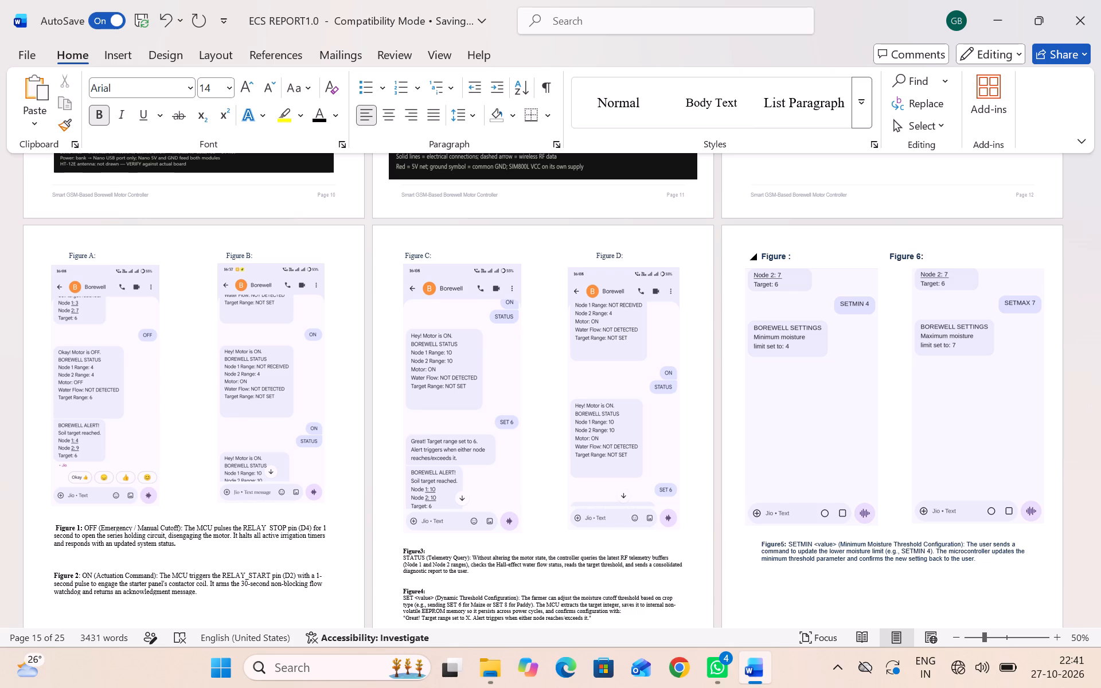
pyautogui.press('e')
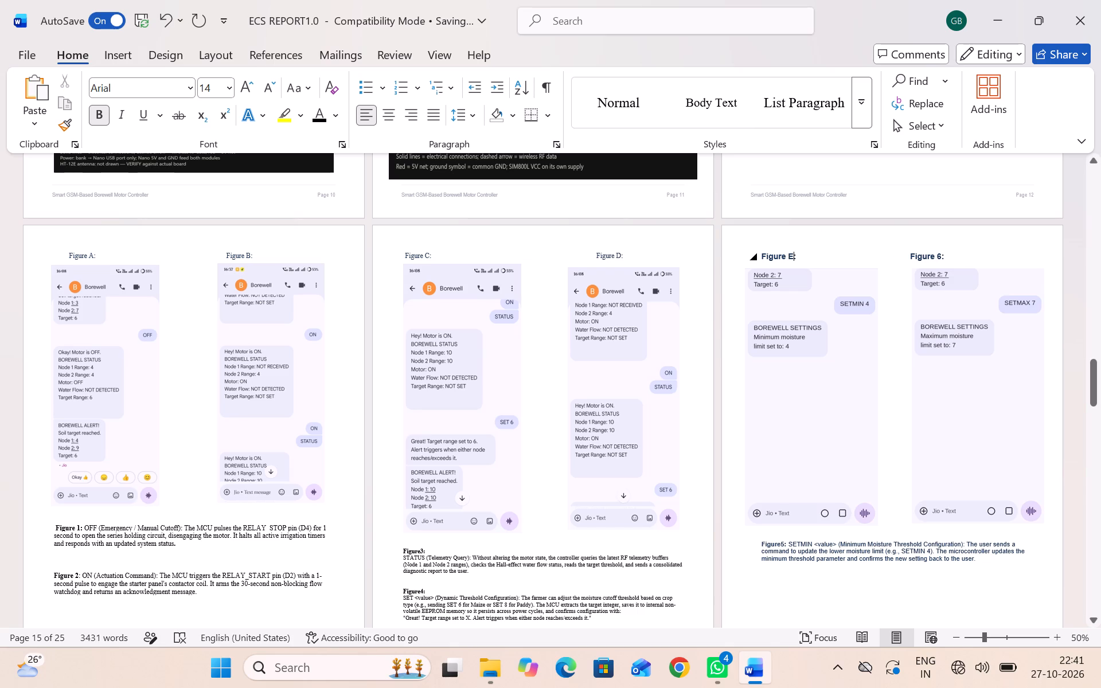
# Change the "Figure 6:" label above the SETMAX screenshot on page 15 to "Figure F:".
pyautogui.click(941, 257)
pyautogui.press('BackSpace')
pyautogui.press('f')
# Set the font size of the Figure E and Figure F labels on page 15 to 12.
pyautogui.moveTo(950, 253); pyautogui.dragTo(860, 258)
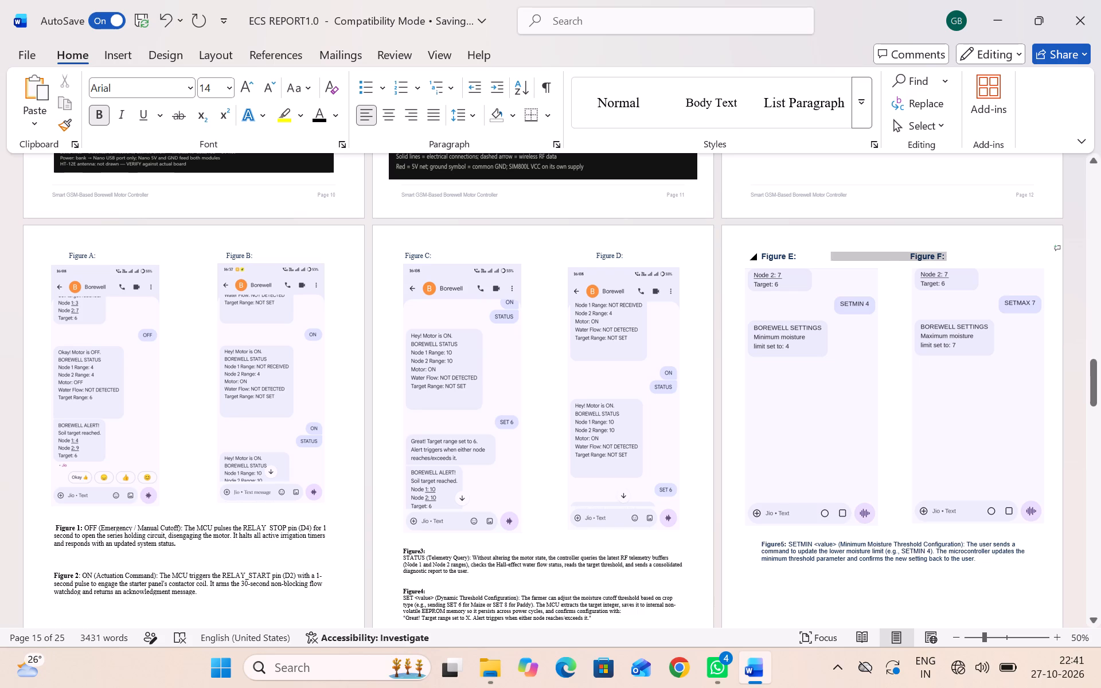
pyautogui.moveTo(860, 258); pyautogui.dragTo(759, 253)
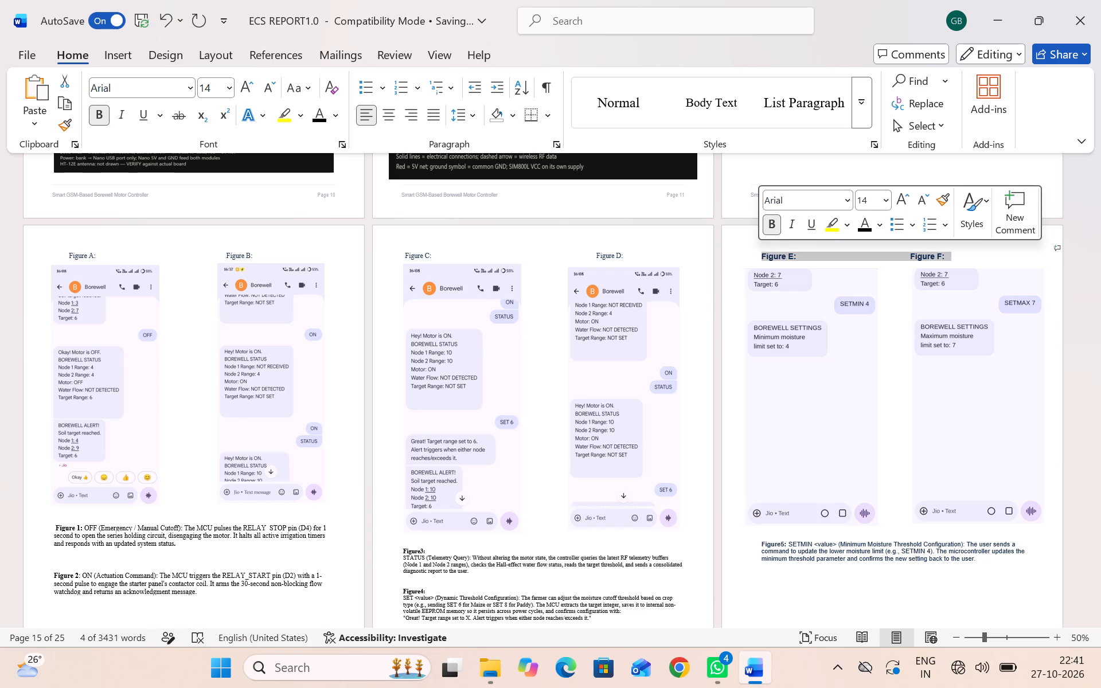
pyautogui.click(883, 200)
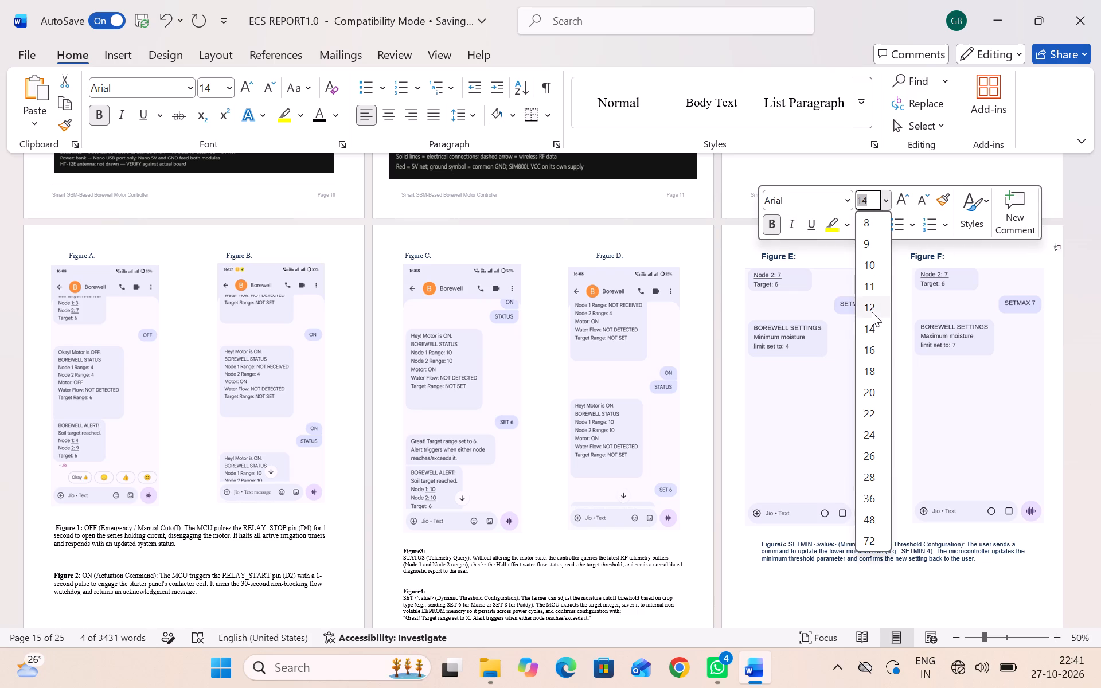
pyautogui.click(872, 312)
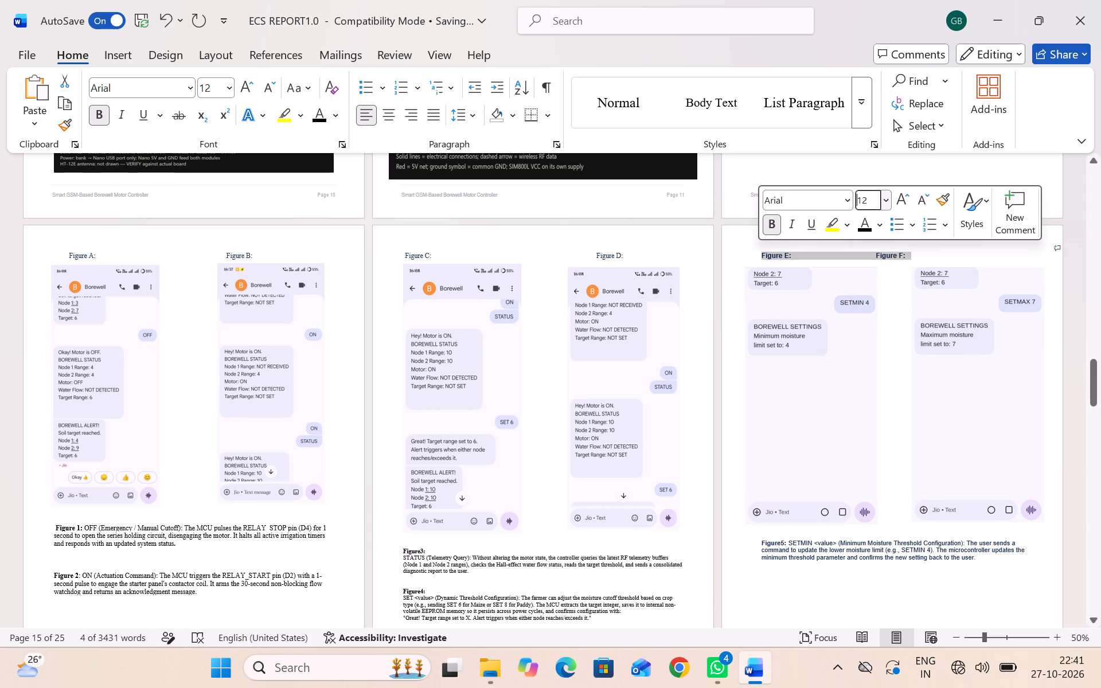
# Make the Figure C and Figure D labels on page 14 bold, and likewise the Figure A and Figure B labels on page 13.
pyautogui.moveTo(630, 259); pyautogui.dragTo(435, 247)
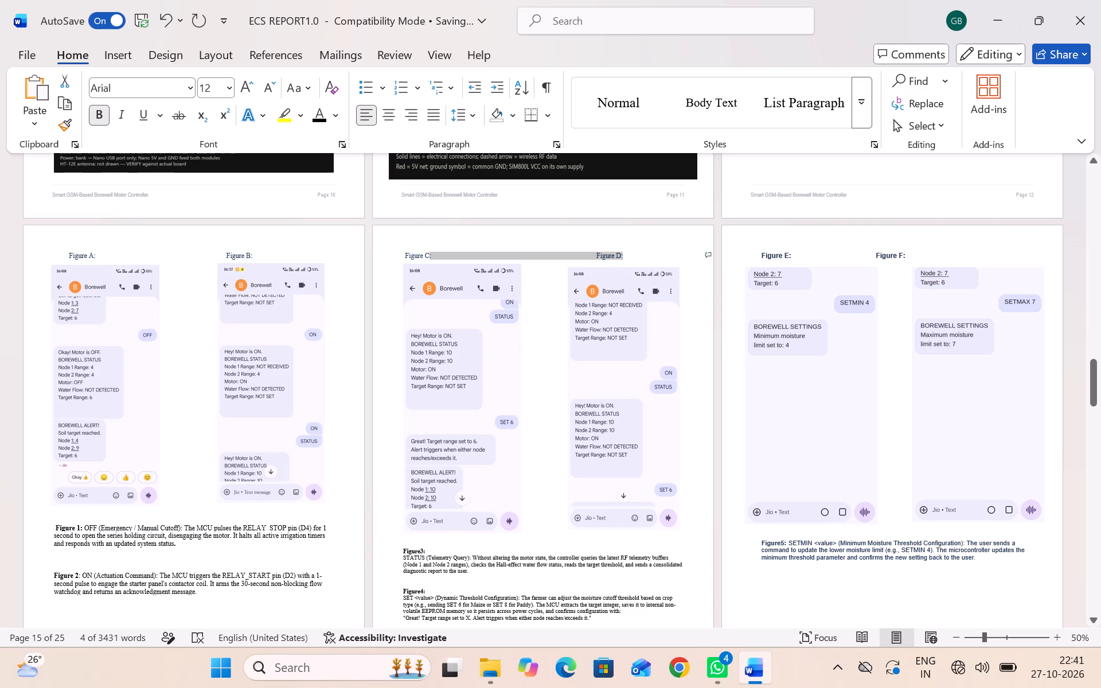
pyautogui.moveTo(435, 247); pyautogui.dragTo(408, 249)
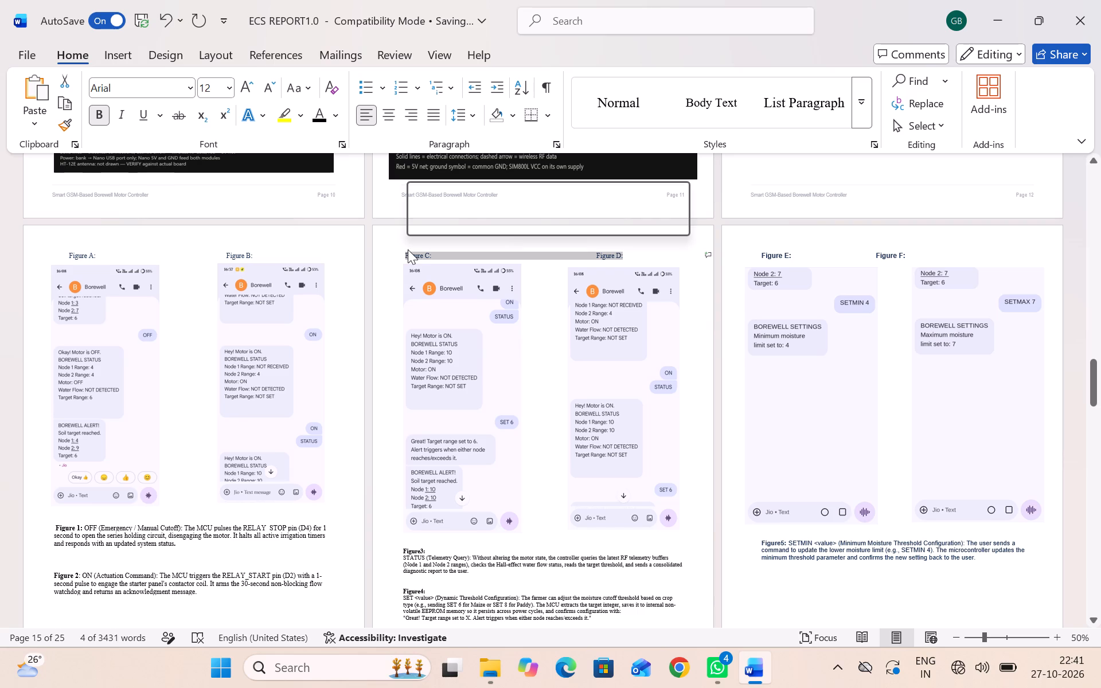
pyautogui.hotkey('ctrl', 'b')
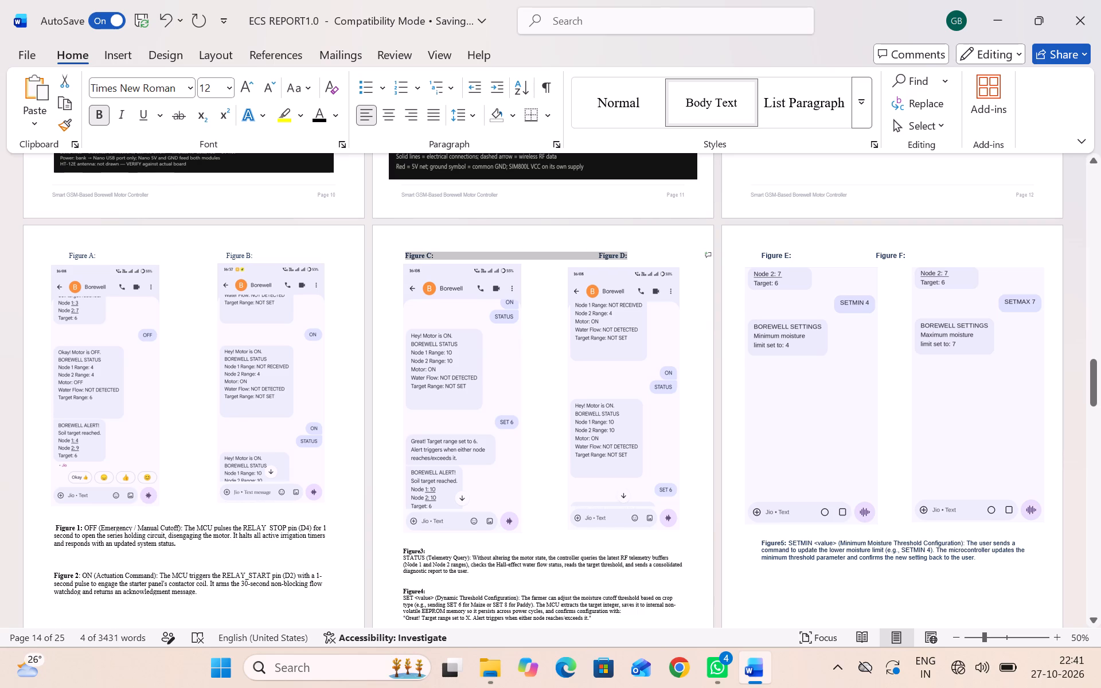
pyautogui.moveTo(260, 255); pyautogui.dragTo(61, 252)
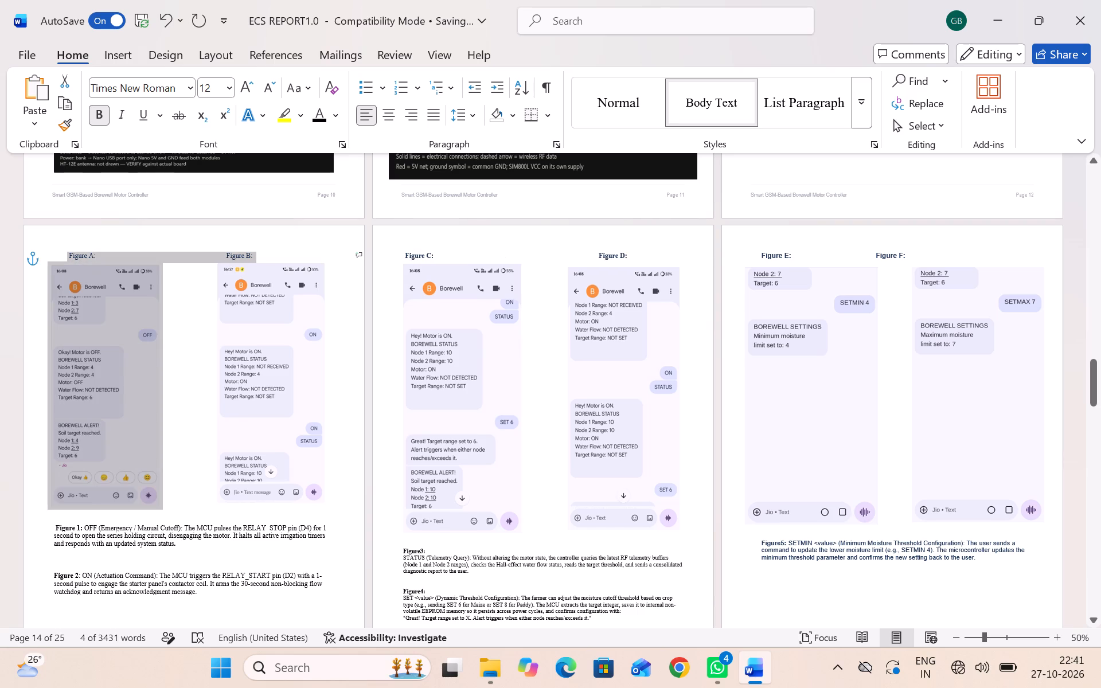
pyautogui.moveTo(61, 252); pyautogui.dragTo(66, 247)
pyautogui.moveTo(66, 247); pyautogui.dragTo(70, 245)
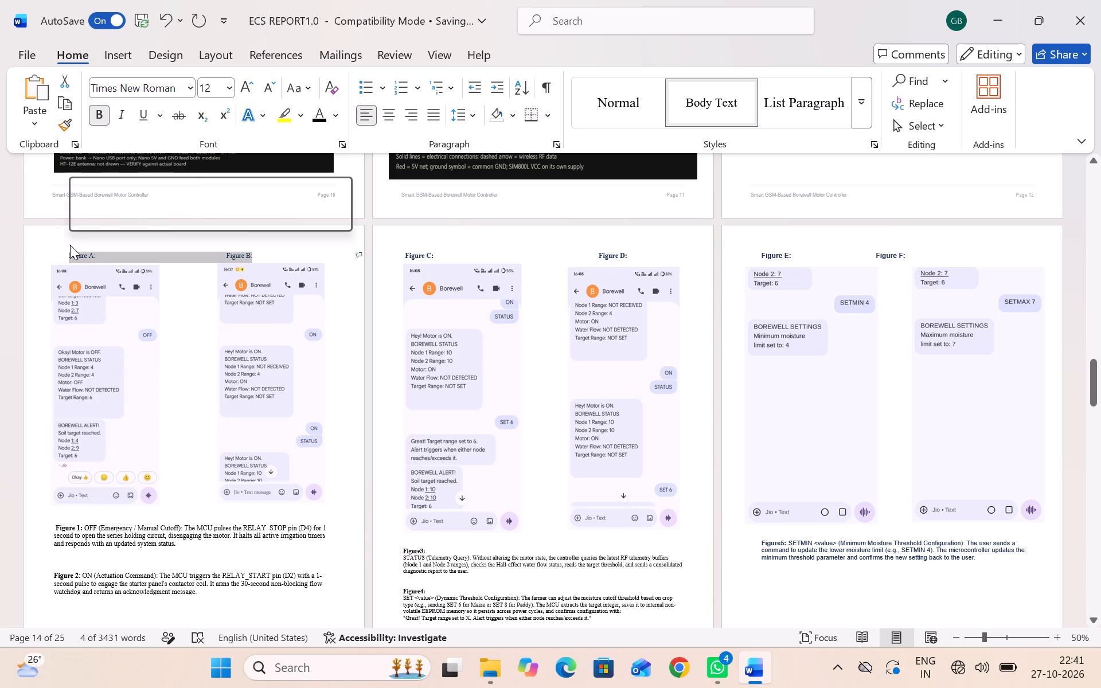
pyautogui.hotkey('ctrl', 'b')
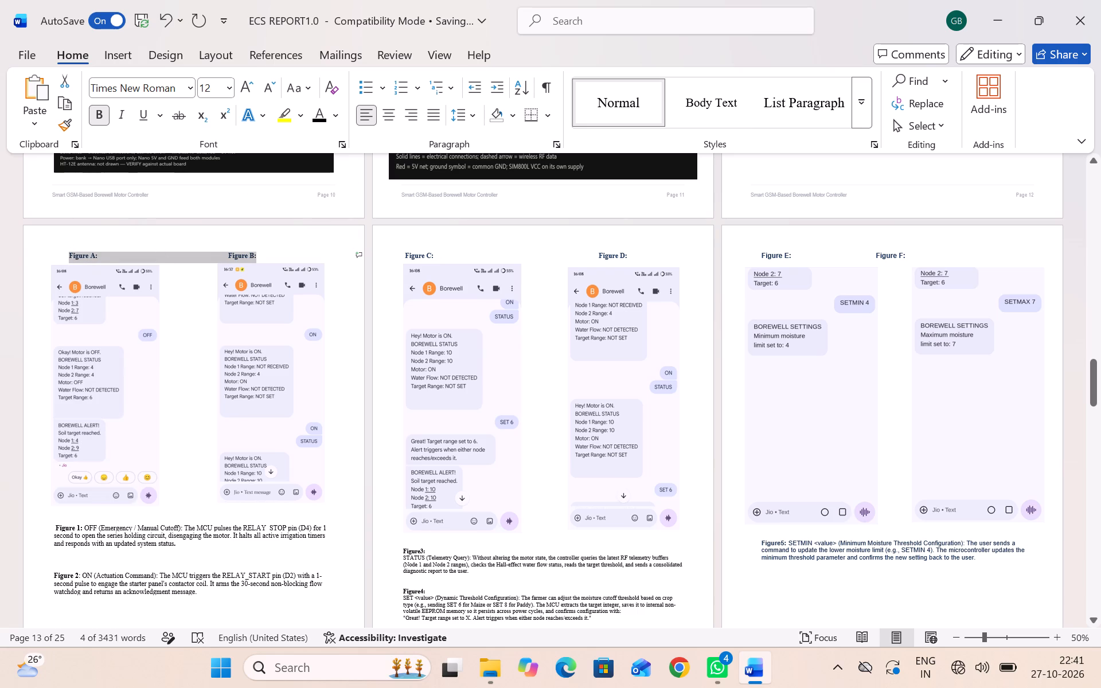
pyautogui.click(263, 240)
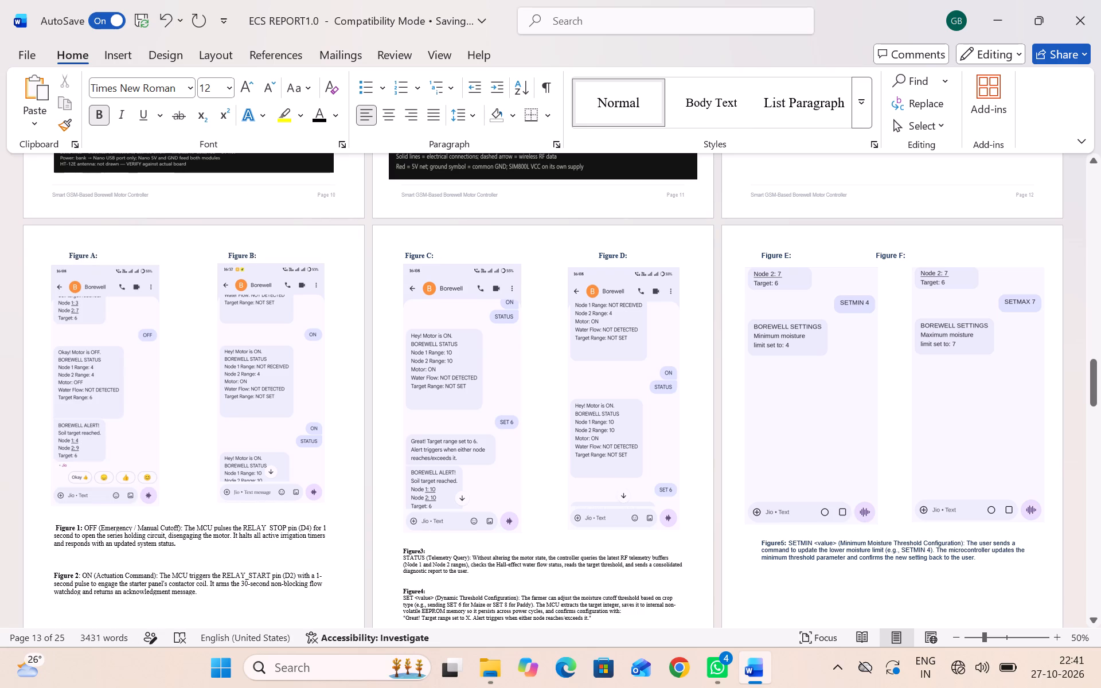
# Reposition the SETMIN and SETMAX screenshots side by side on page 15, making the SETMIN image slightly narrower.
pyautogui.moveTo(826, 303); pyautogui.dragTo(812, 305)
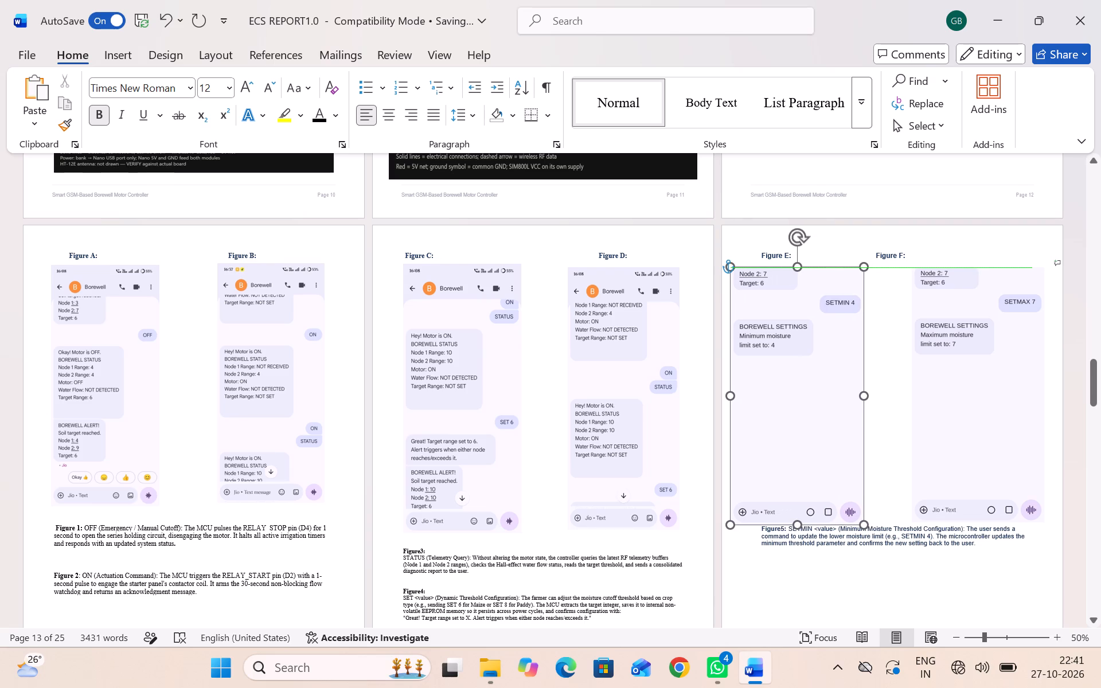
pyautogui.moveTo(812, 305); pyautogui.dragTo(813, 306)
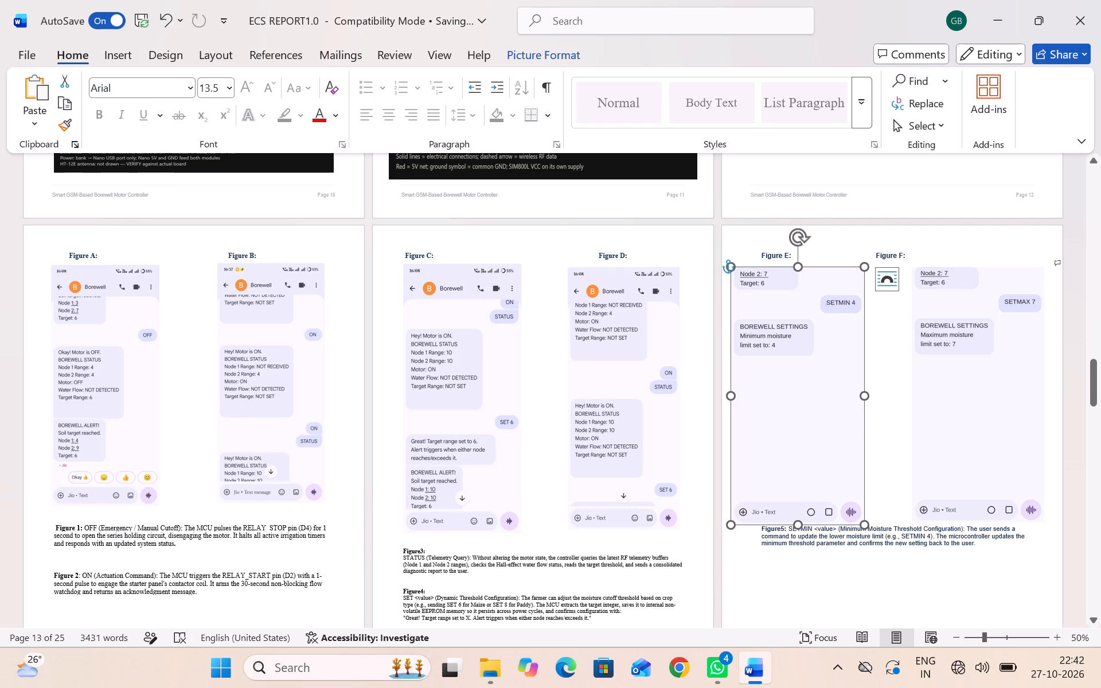
pyautogui.click(863, 398)
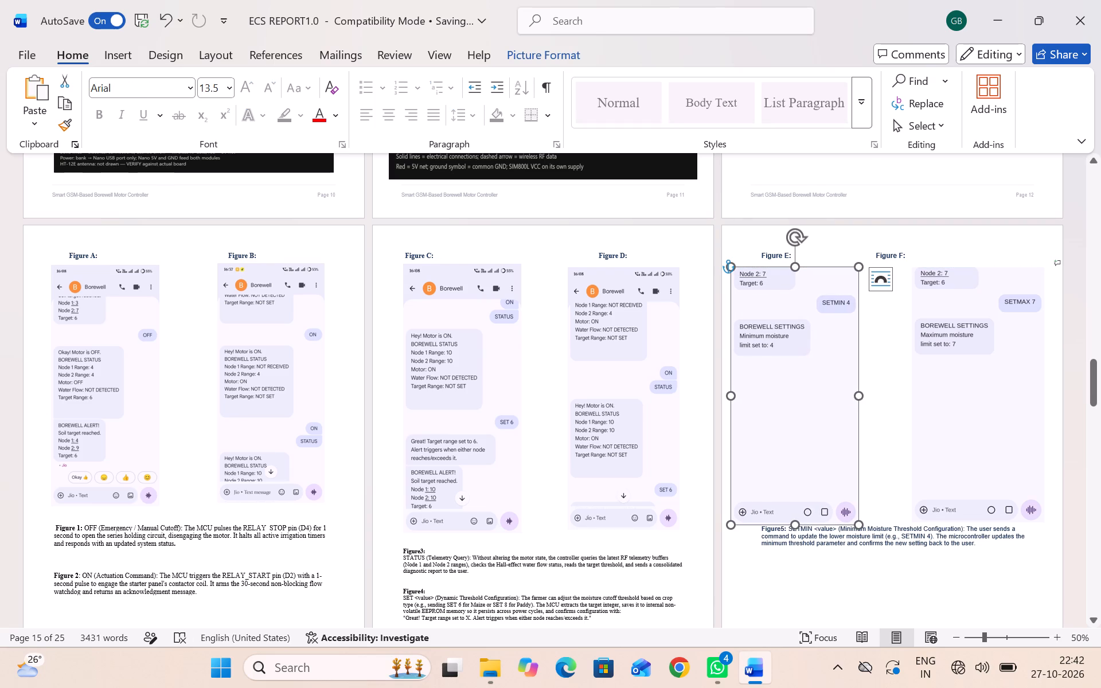
pyautogui.moveTo(957, 408); pyautogui.dragTo(932, 408)
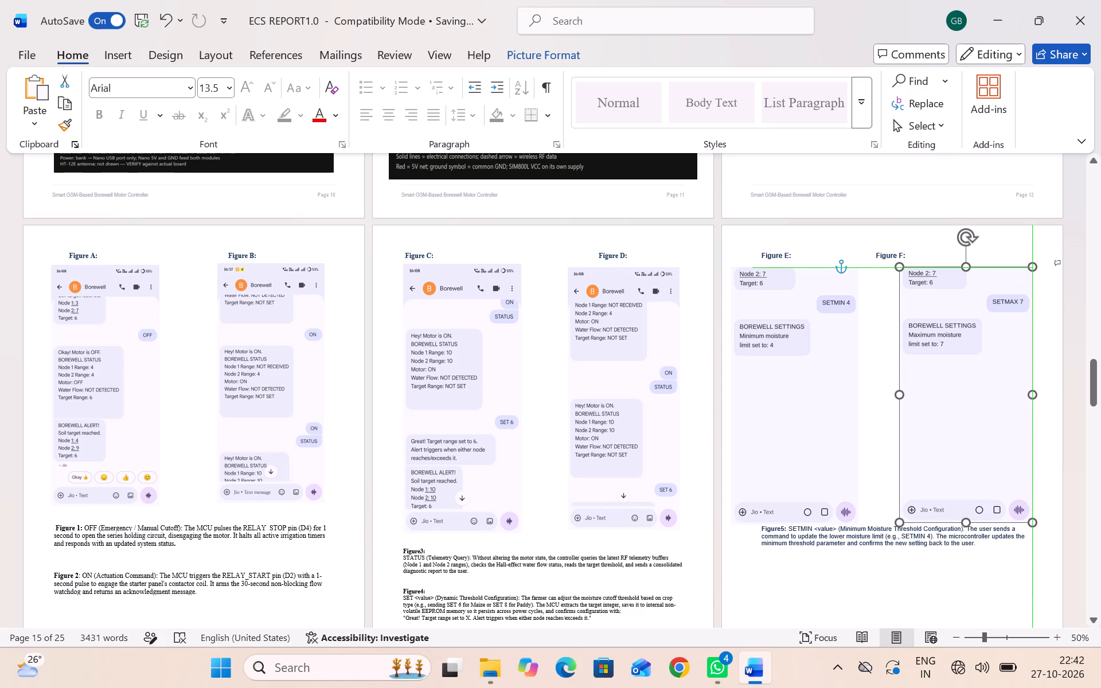
pyautogui.moveTo(932, 408); pyautogui.dragTo(930, 406)
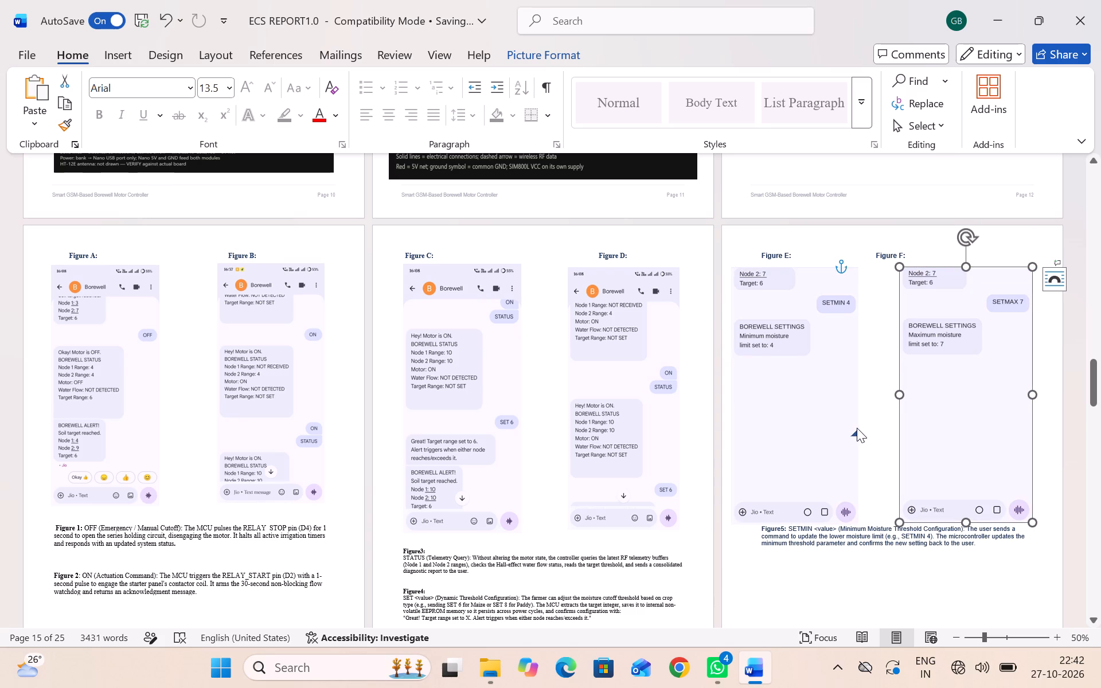
pyautogui.click(854, 367)
pyautogui.moveTo(823, 387); pyautogui.dragTo(846, 391)
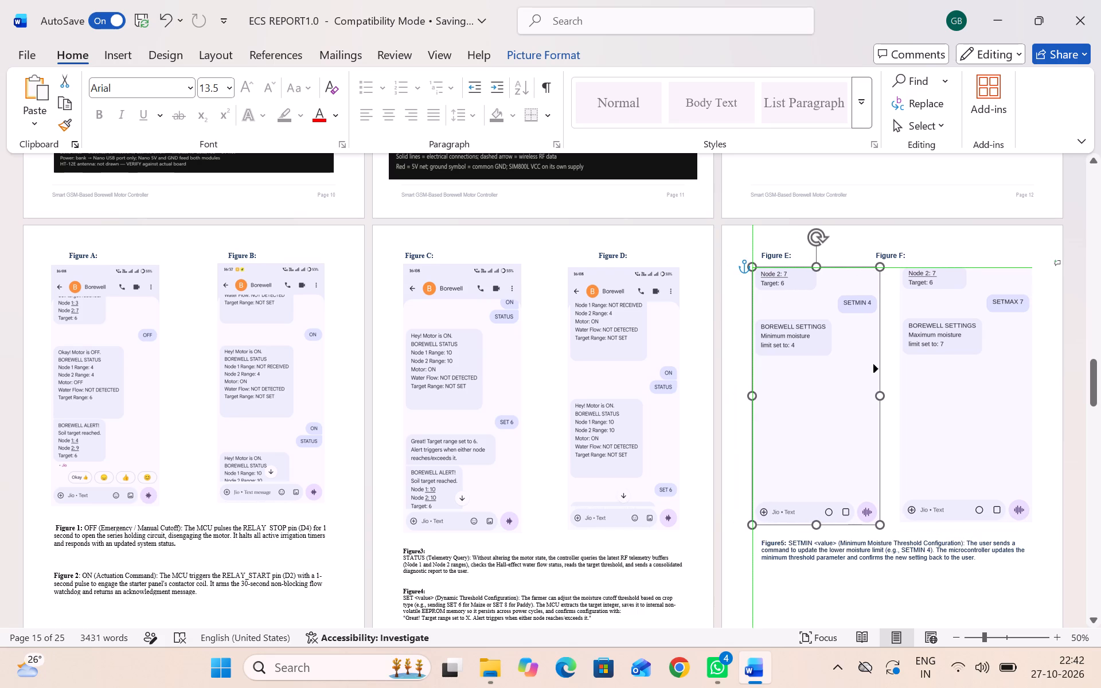
pyautogui.moveTo(846, 391); pyautogui.dragTo(835, 390)
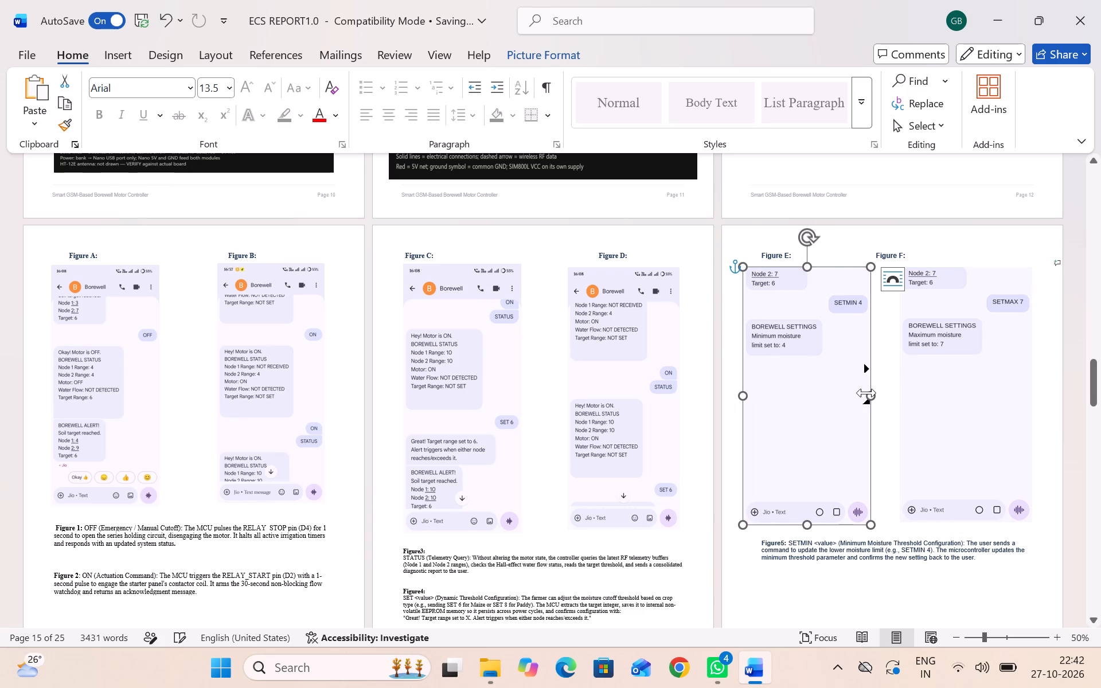
pyautogui.click(866, 393)
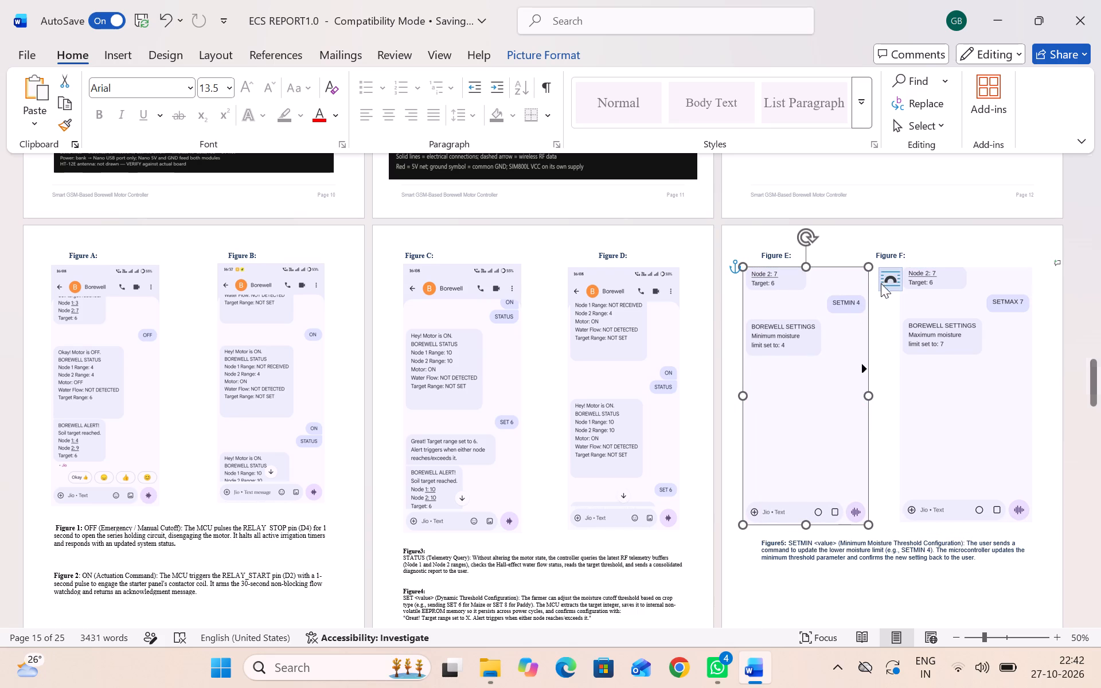
# Insert spaces before the "Figure F:" label so that it lines up above the SETMAX screenshot on page 15.
pyautogui.click(870, 257)
pyautogui.press('space')
pyautogui.press('space')
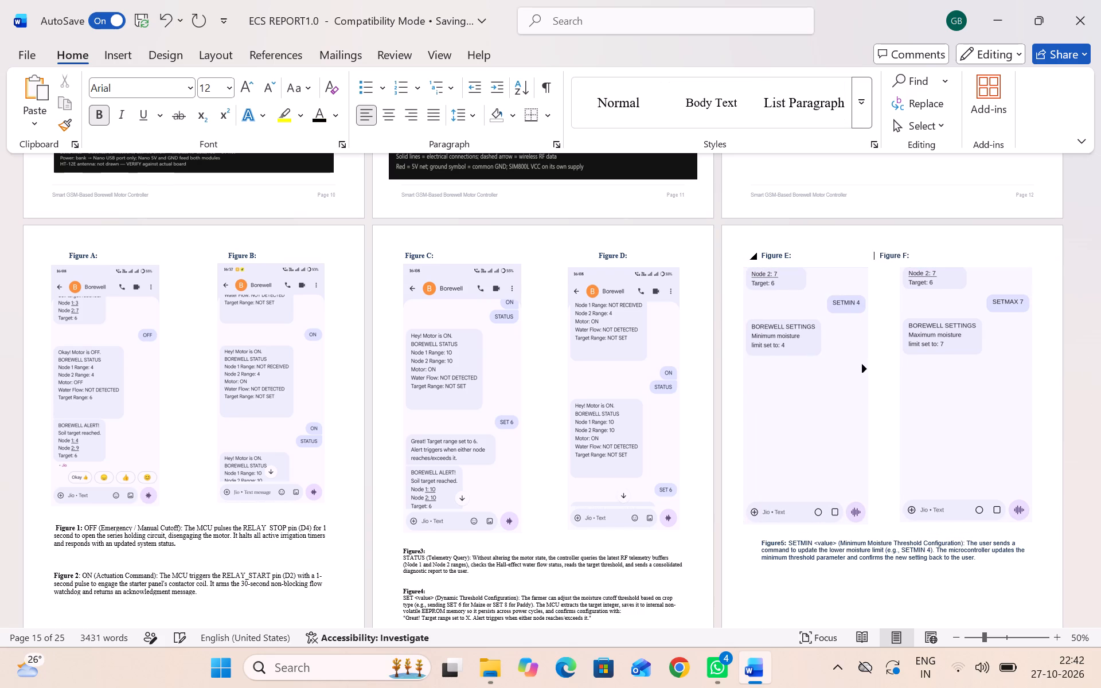
pyautogui.press('space')
pyautogui.press('space')
pyautogui.press('space')
pyautogui.press('space')
pyautogui.press('space')
pyautogui.press('space')
pyautogui.press('space')
pyautogui.press('space')
pyautogui.press('space')
pyautogui.press('space')
pyautogui.scroll(-1, 870, 257)
pyautogui.press('space')
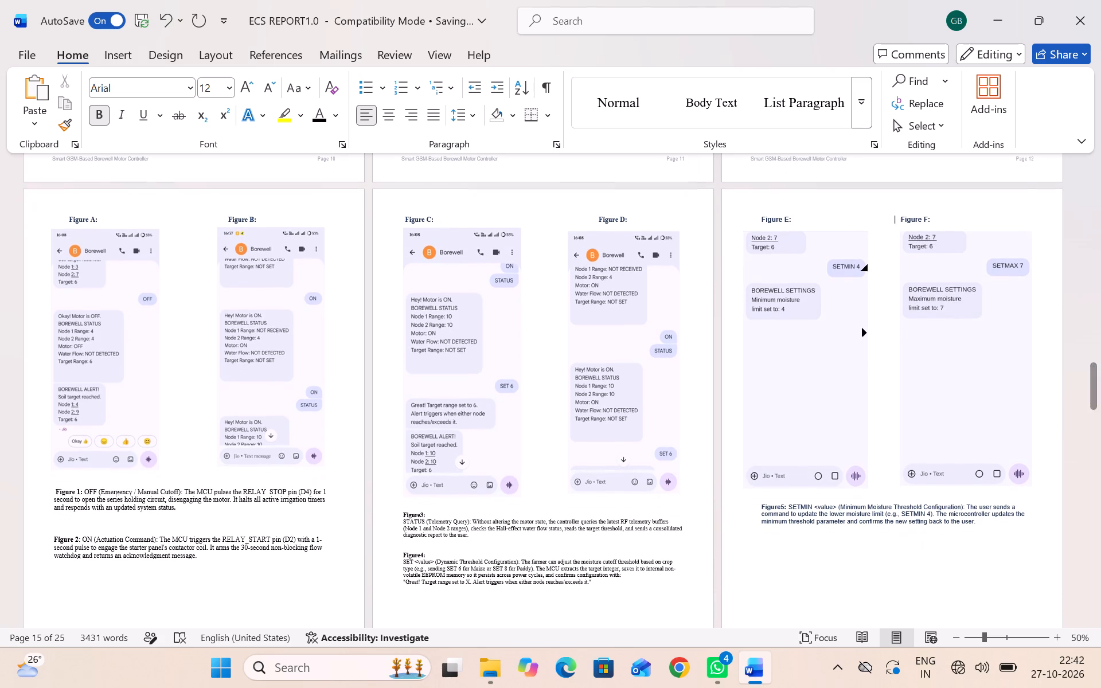
pyautogui.press('space')
pyautogui.press('space')
pyautogui.press('space')
# Put the SETMIN description on page 15 on its own line beneath the "Figure5:" caption heading.
pyautogui.scroll(-2, 870, 257)
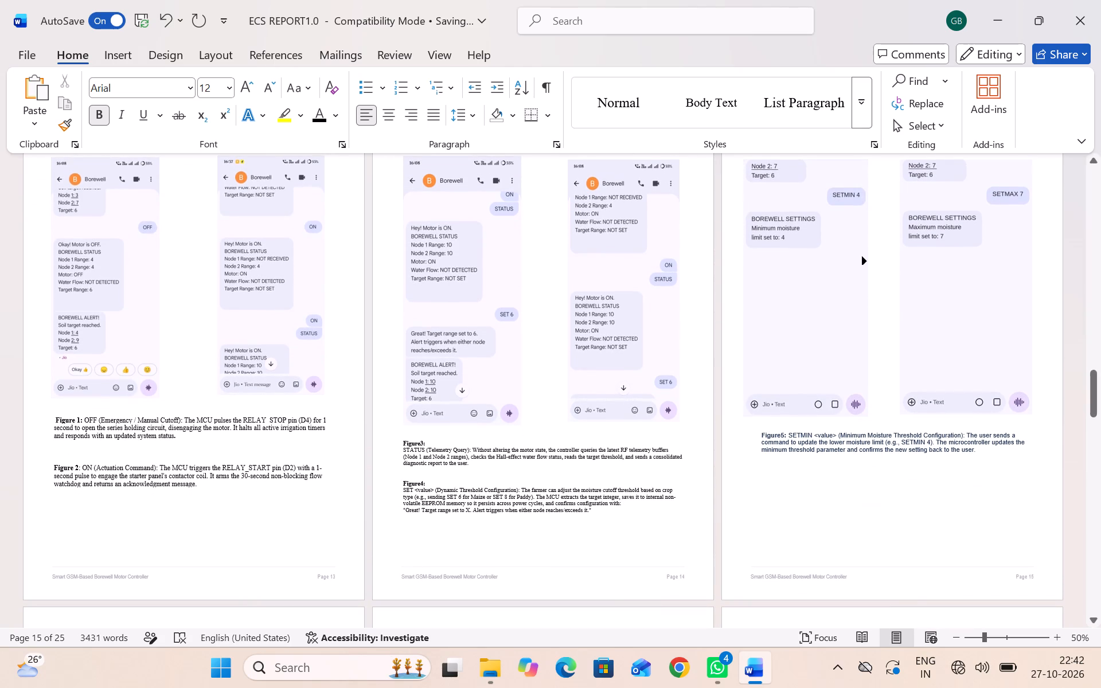
pyautogui.click(787, 433)
pyautogui.press('Return')
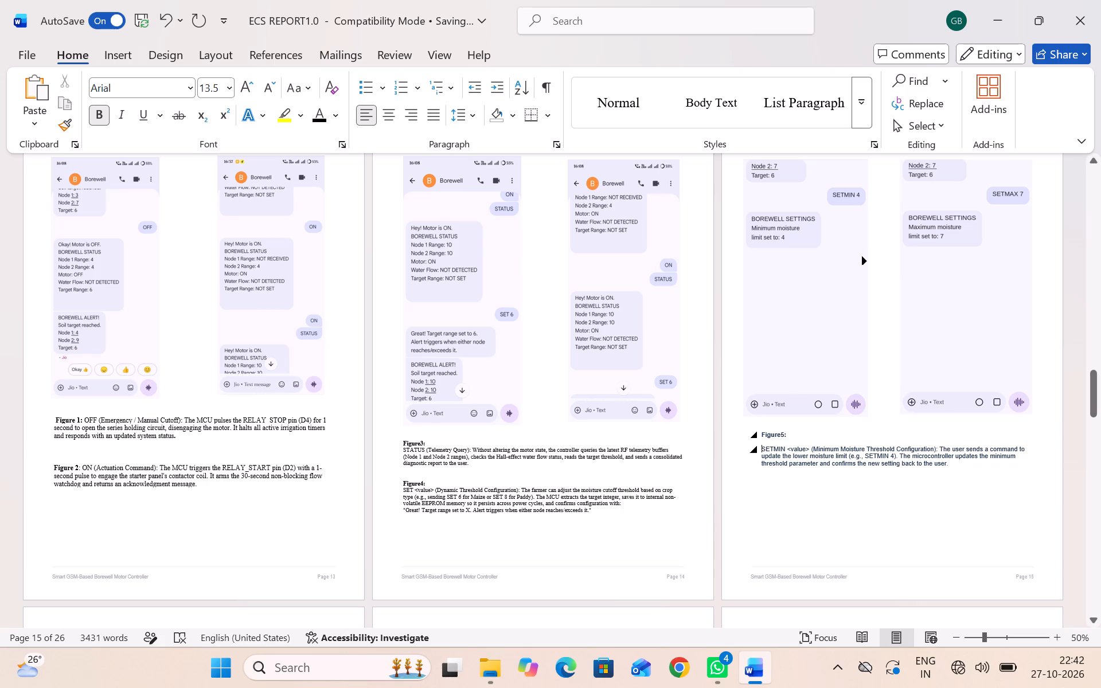
pyautogui.click(781, 441)
pyautogui.press('Up')
pyautogui.press('Down')
# Reduce the height of the Figure C chat screenshot on page 14 from its lower edge, keeping its width.
pyautogui.moveTo(473, 463); pyautogui.dragTo(403, 447)
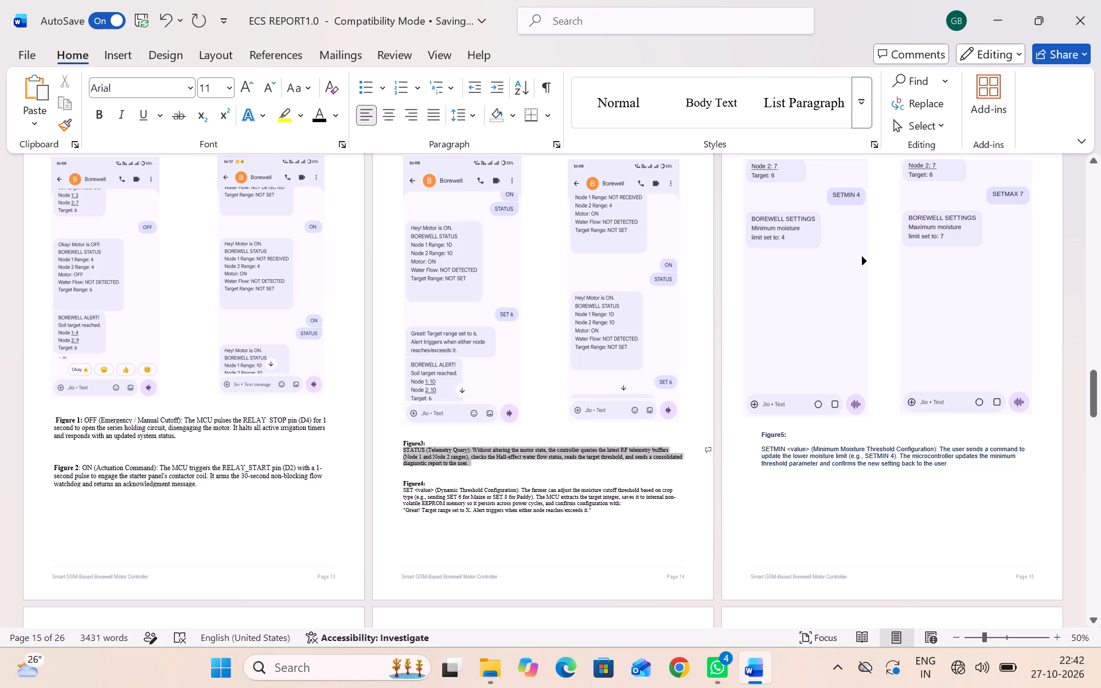
pyautogui.moveTo(403, 447); pyautogui.dragTo(400, 439)
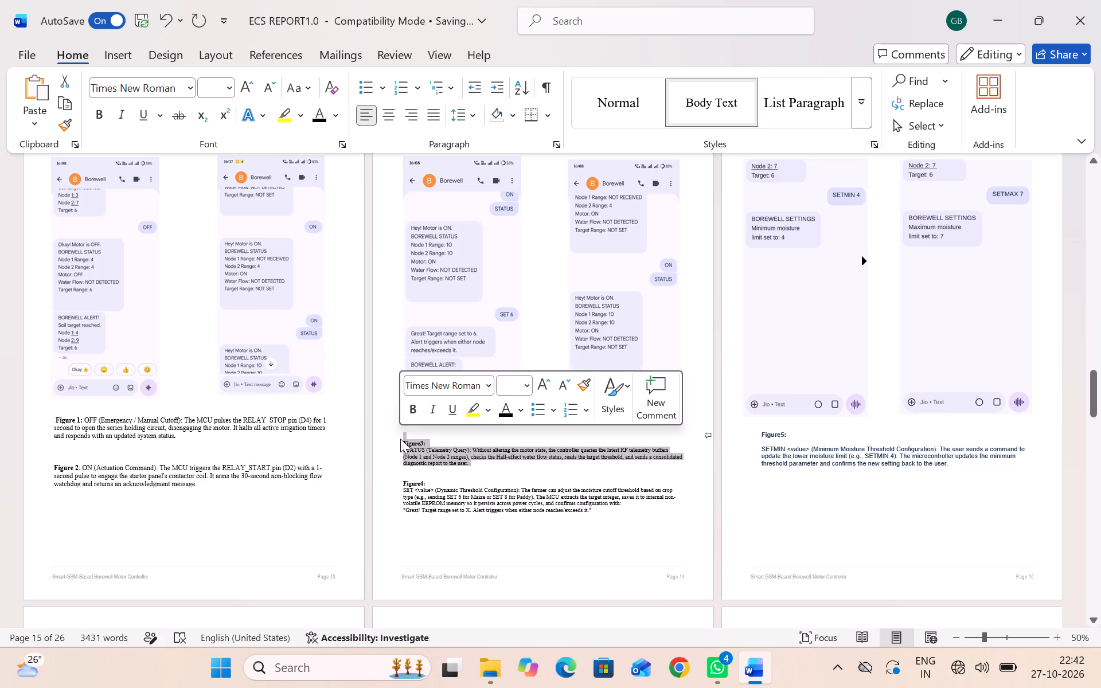
pyautogui.click(440, 330)
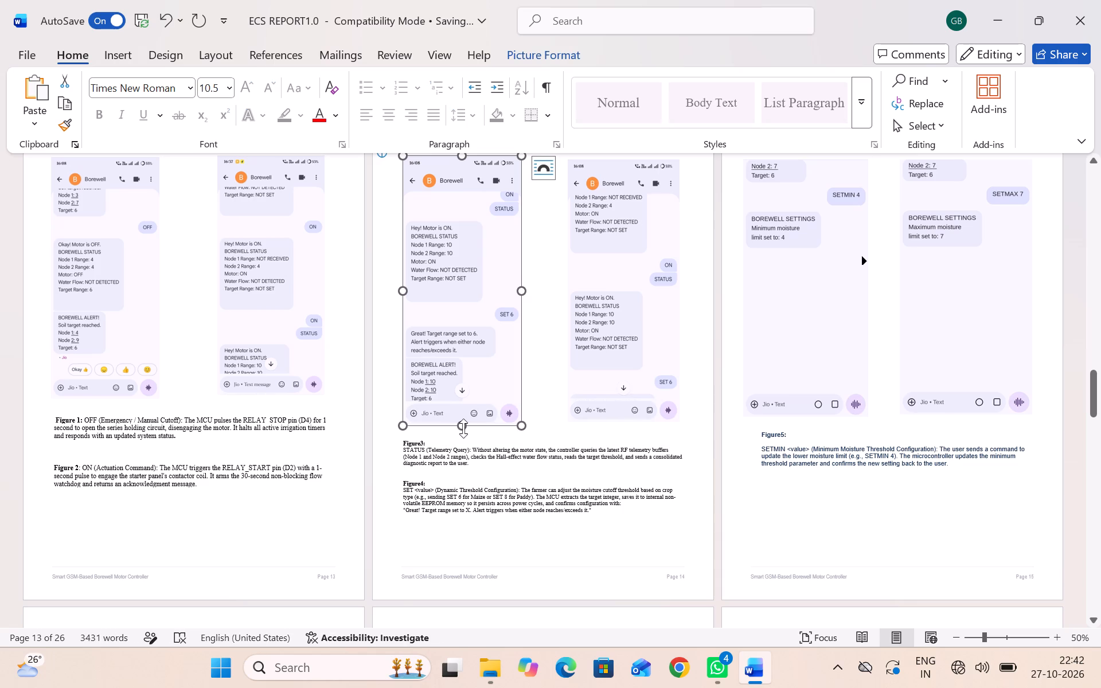
pyautogui.moveTo(463, 428); pyautogui.dragTo(460, 404)
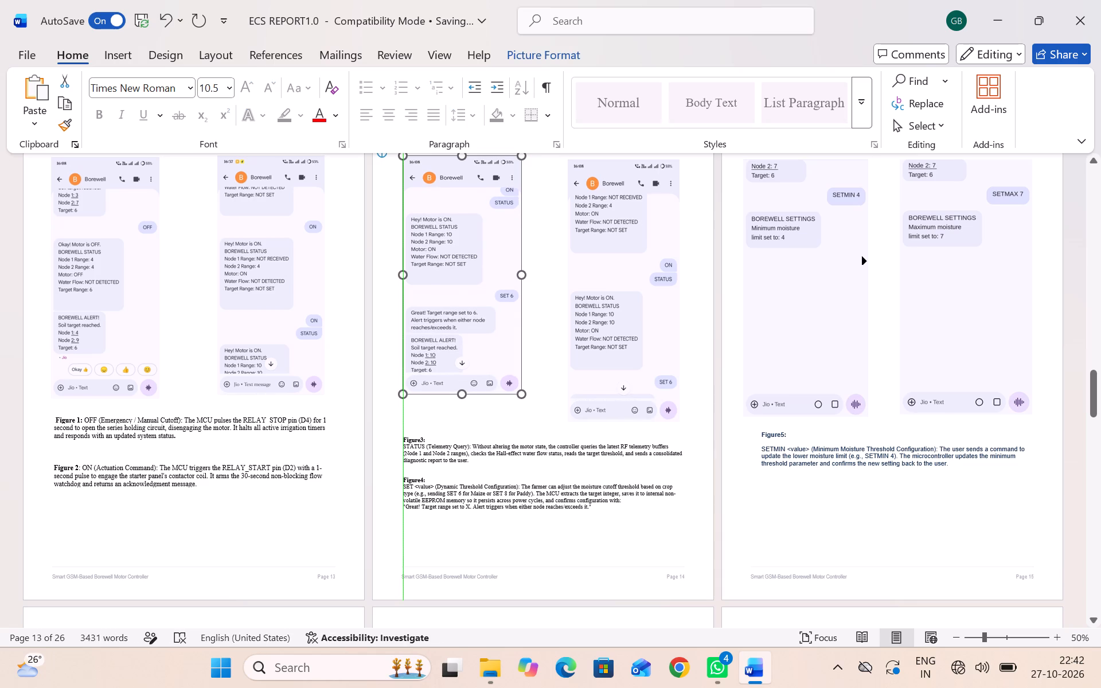
pyautogui.moveTo(460, 404); pyautogui.dragTo(460, 404)
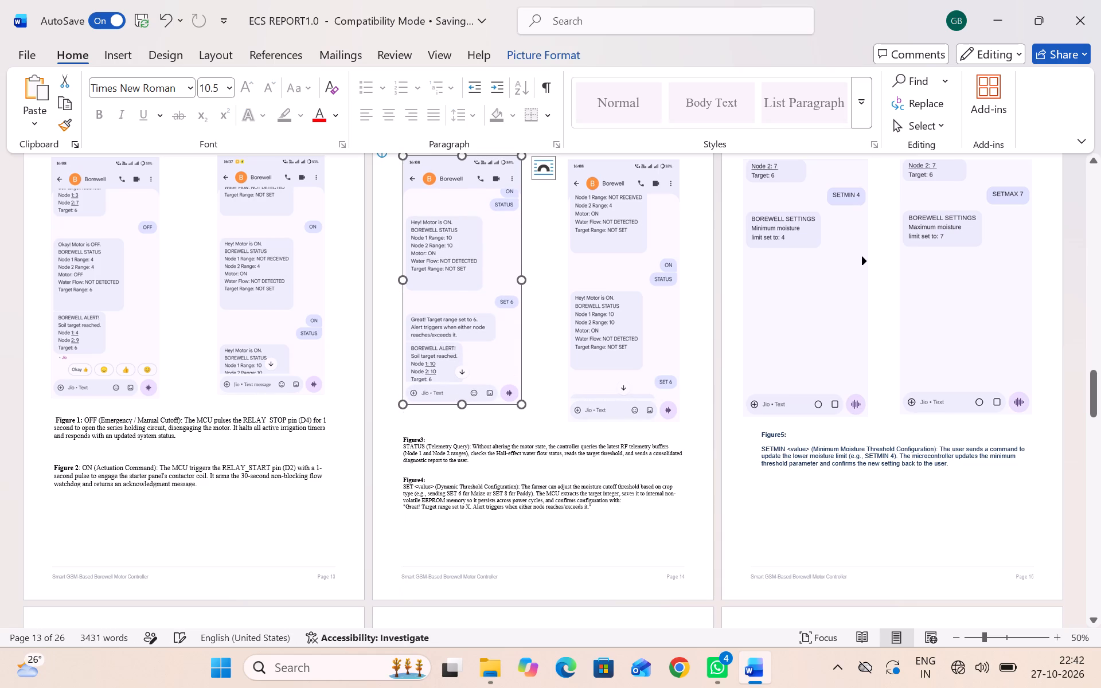
# Reduce the height of the second chat screenshot on page 14 from its lower edge to match the Figure C screenshot beside it.
pyautogui.click(595, 372)
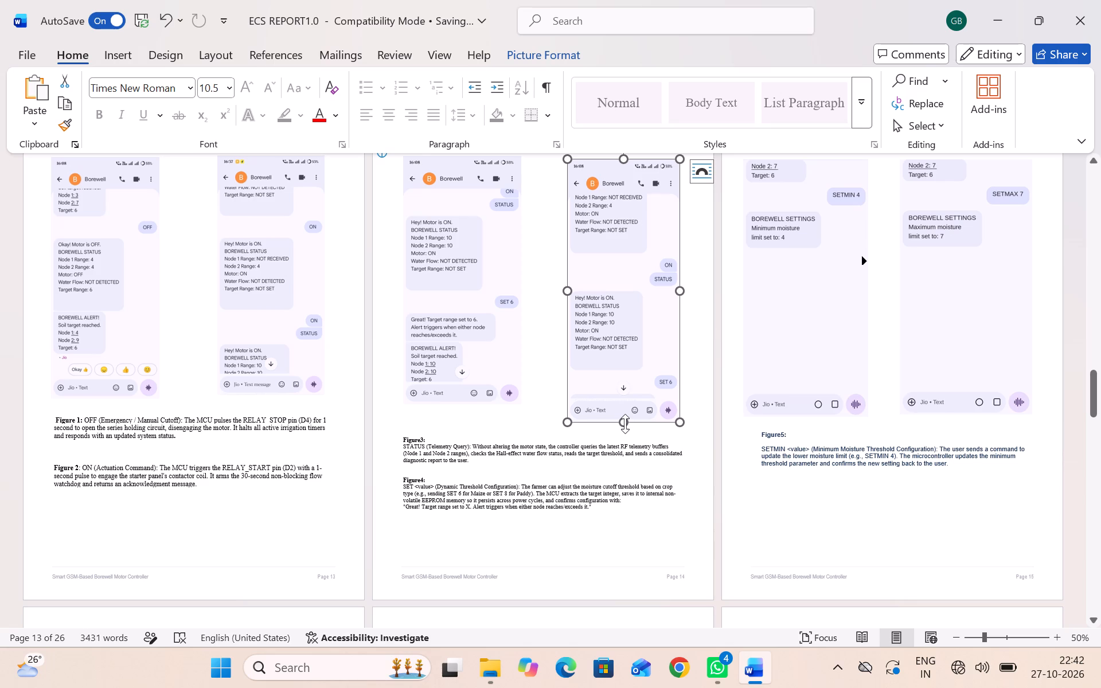
pyautogui.moveTo(625, 421); pyautogui.dragTo(620, 401)
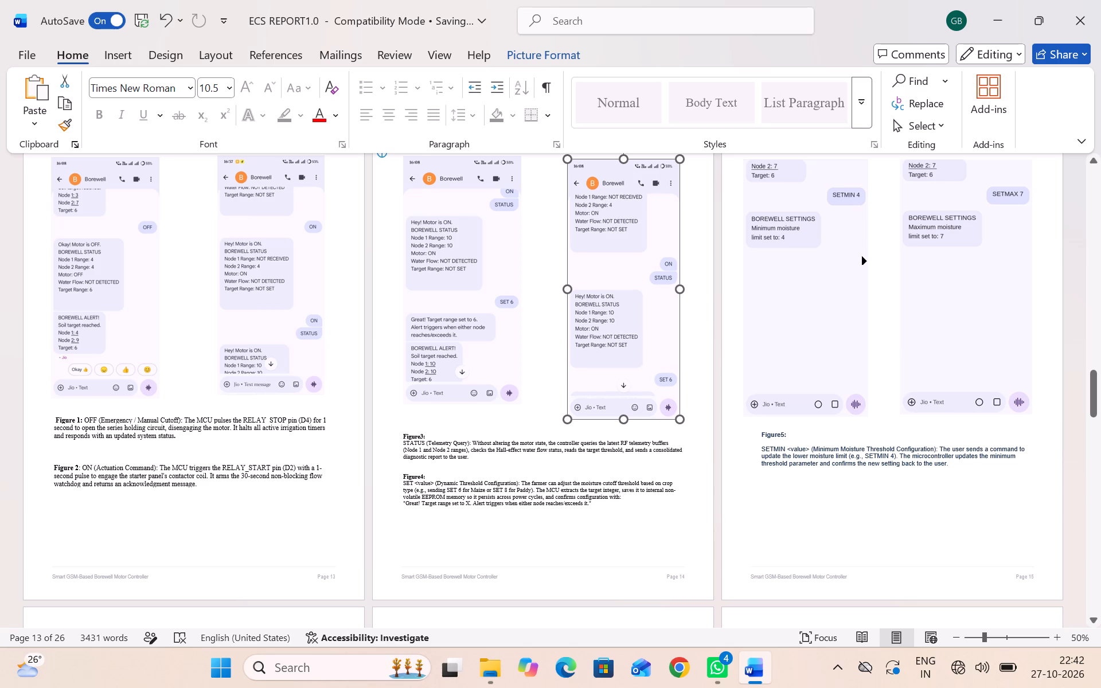
pyautogui.moveTo(620, 401); pyautogui.dragTo(616, 400)
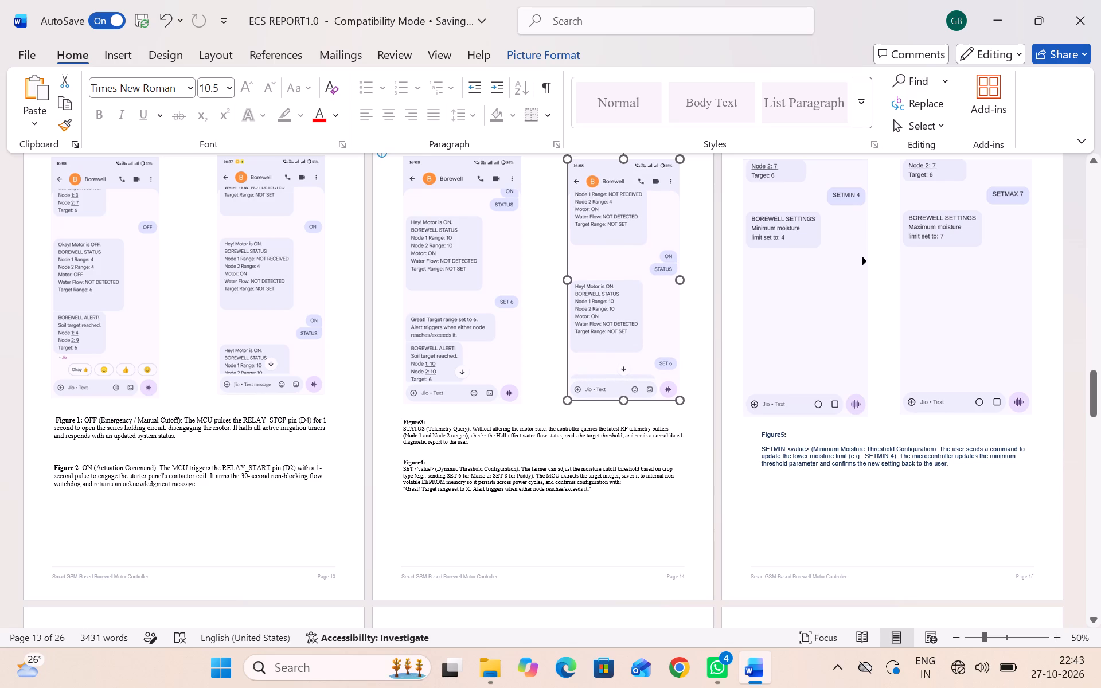
pyautogui.moveTo(616, 400); pyautogui.dragTo(617, 401)
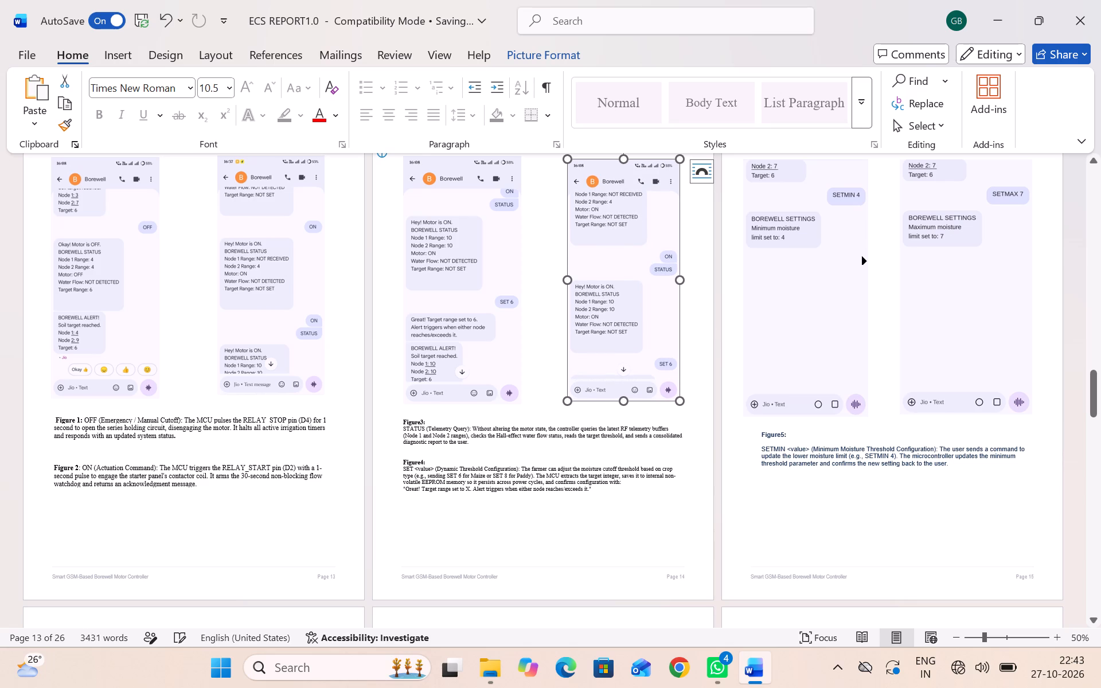
# Shorten the SETMIN and SETMAX screenshots on page 15 from their lower edges so both bottoms line up with the page 14 images.
pyautogui.click(832, 345)
pyautogui.moveTo(806, 418); pyautogui.dragTo(806, 416)
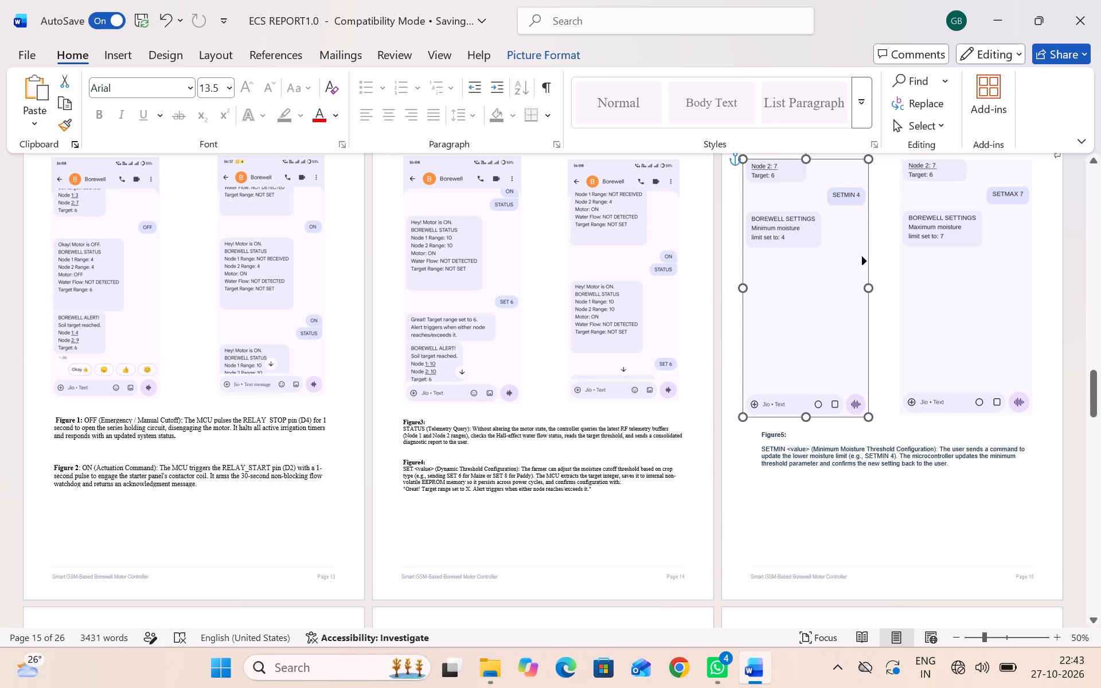
pyautogui.moveTo(806, 416); pyautogui.dragTo(801, 403)
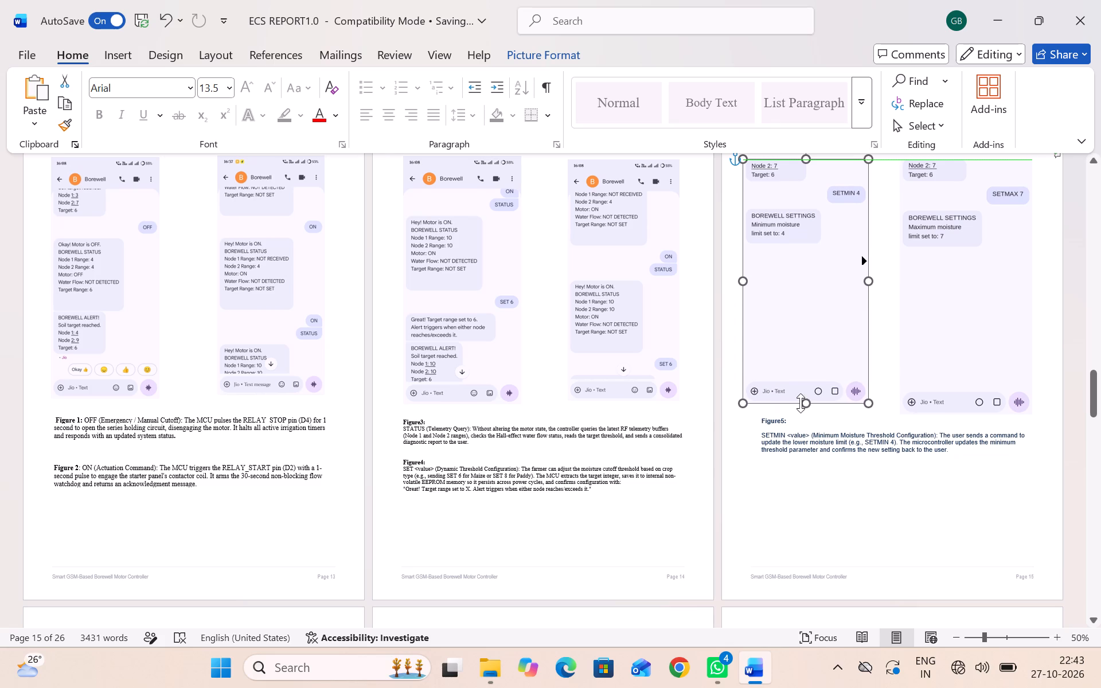
pyautogui.click(806, 322)
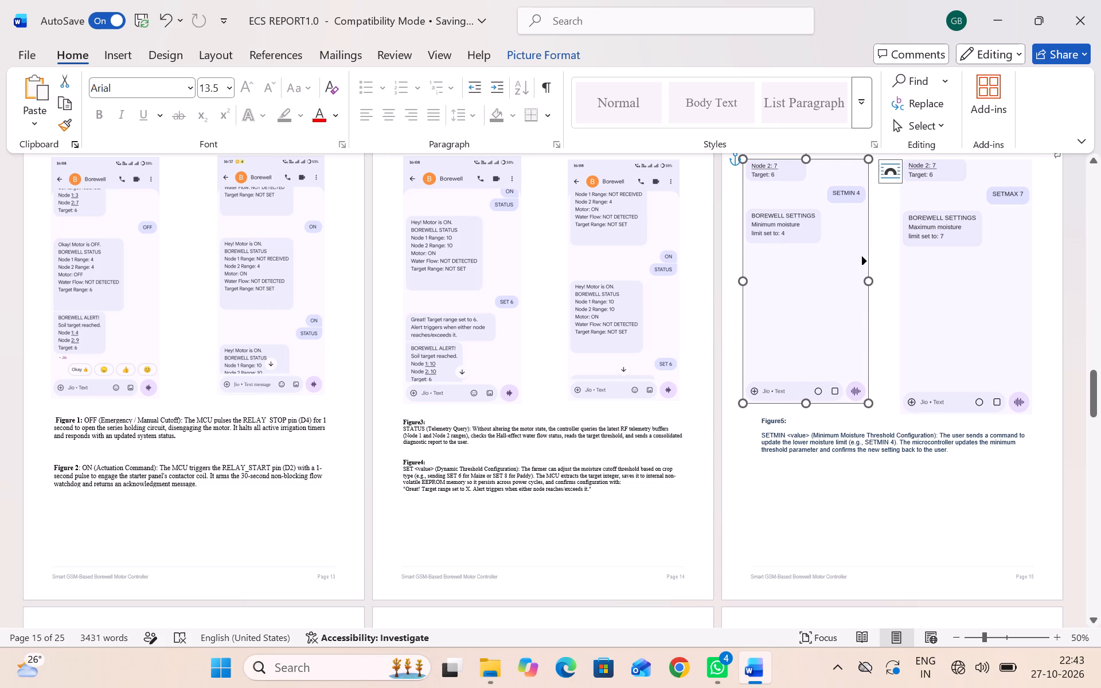
pyautogui.click(974, 329)
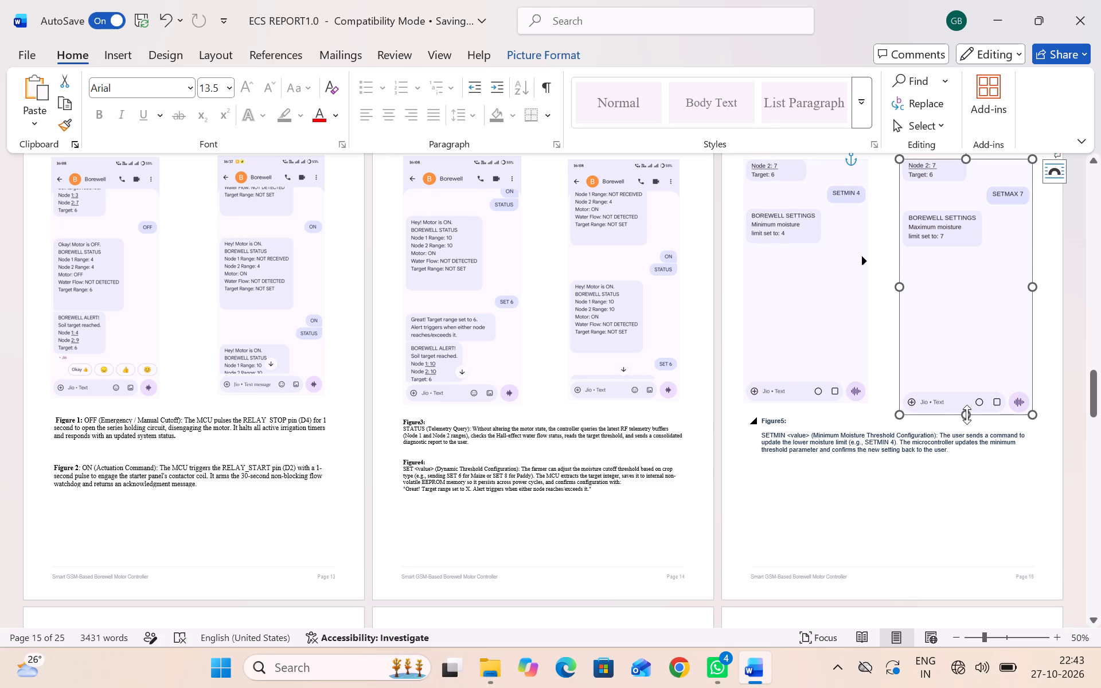
pyautogui.moveTo(967, 415); pyautogui.dragTo(958, 401)
pyautogui.click(960, 347)
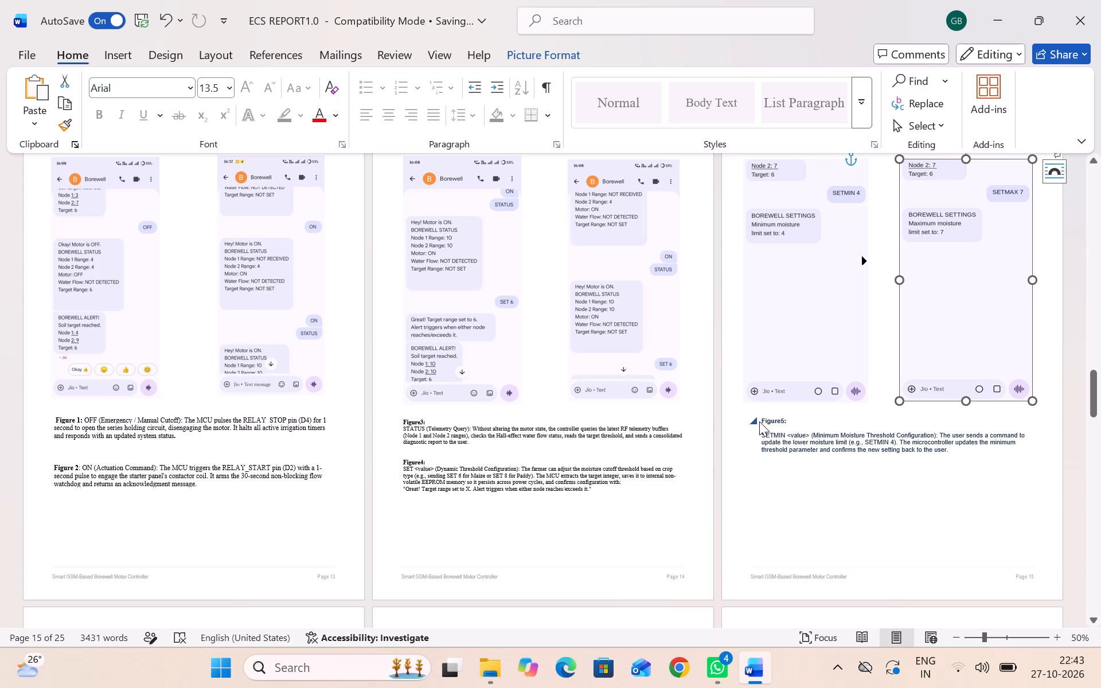
# Delete the "Figure5:" heading and its SETMIN description beneath the screenshots on page 15.
pyautogui.moveTo(762, 419); pyautogui.dragTo(930, 463)
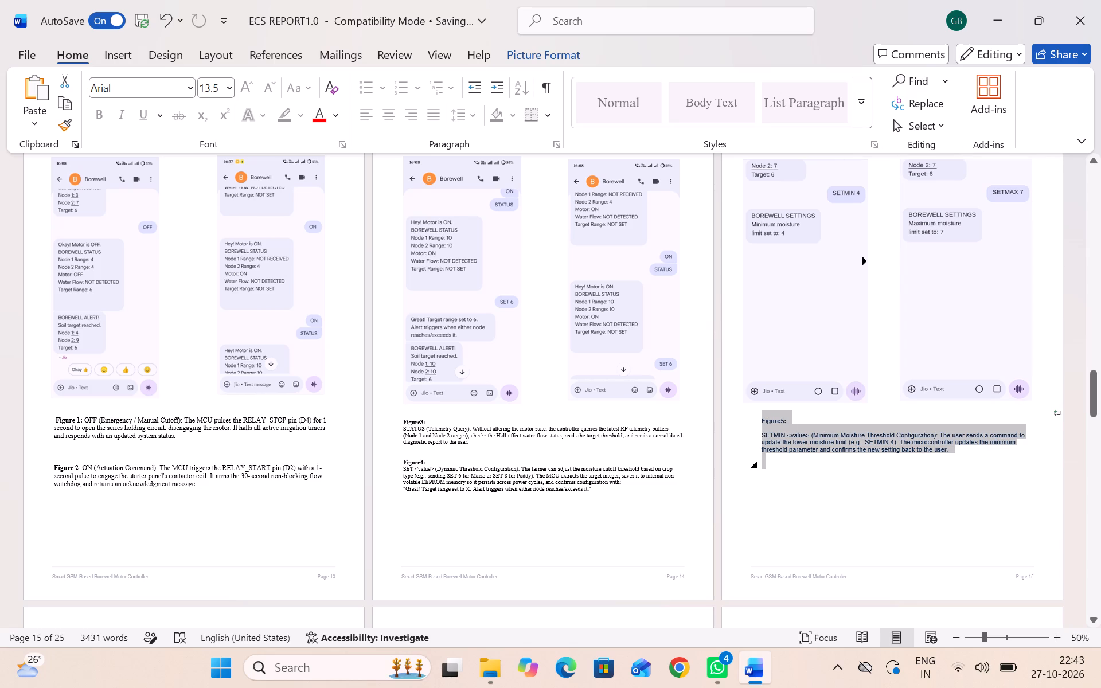
pyautogui.moveTo(930, 463); pyautogui.dragTo(931, 463)
pyautogui.press('BackSpace')
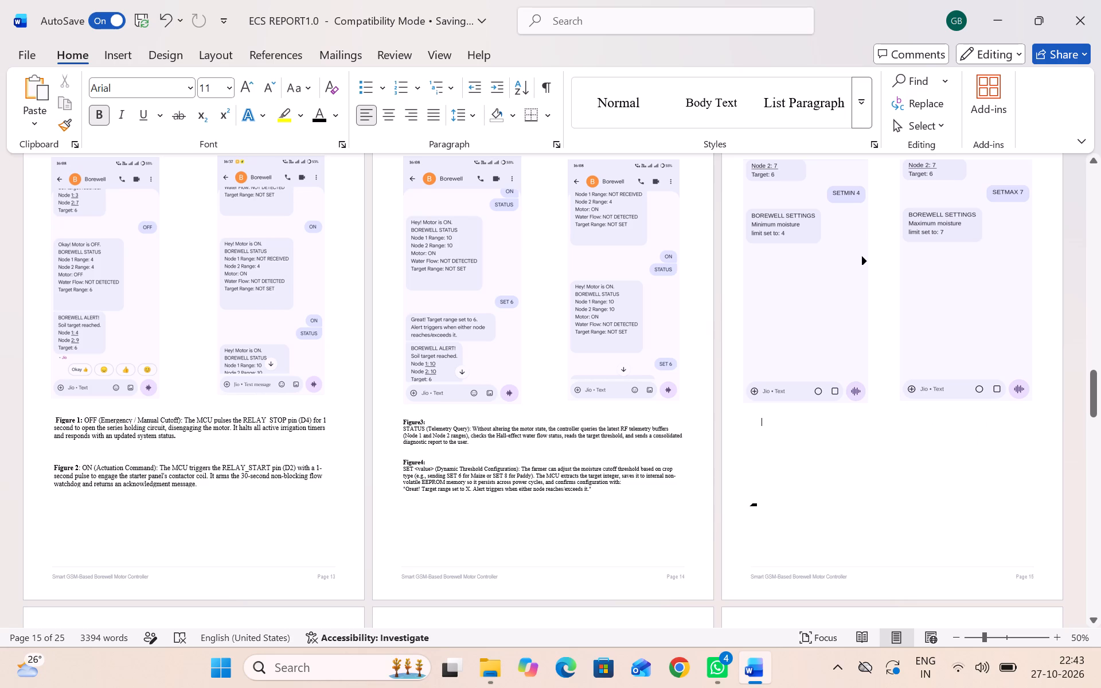
# Copy the "Figure3:" STATUS caption from page 14 beneath the page 15 screenshots, keeping only its heading and deleting the pasted description.
pyautogui.moveTo(403, 423); pyautogui.dragTo(436, 427)
pyautogui.moveTo(436, 427); pyautogui.dragTo(475, 447)
pyautogui.hotkey('ctrl', 'c')
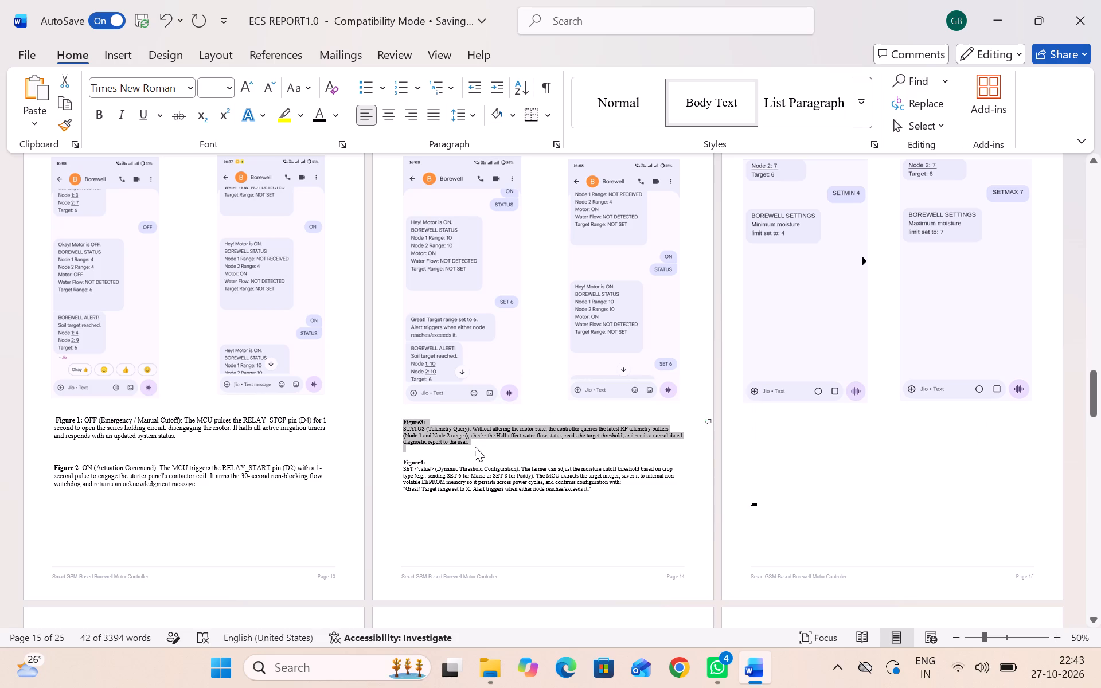
pyautogui.click(767, 422)
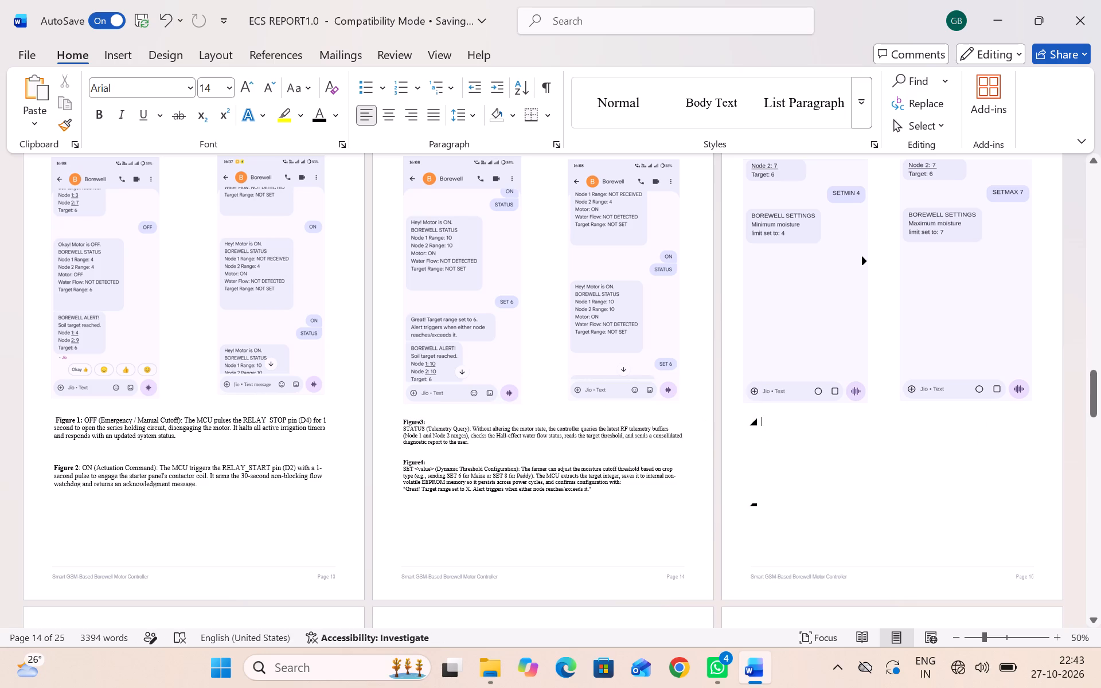
pyautogui.hotkey('ctrl', 'v')
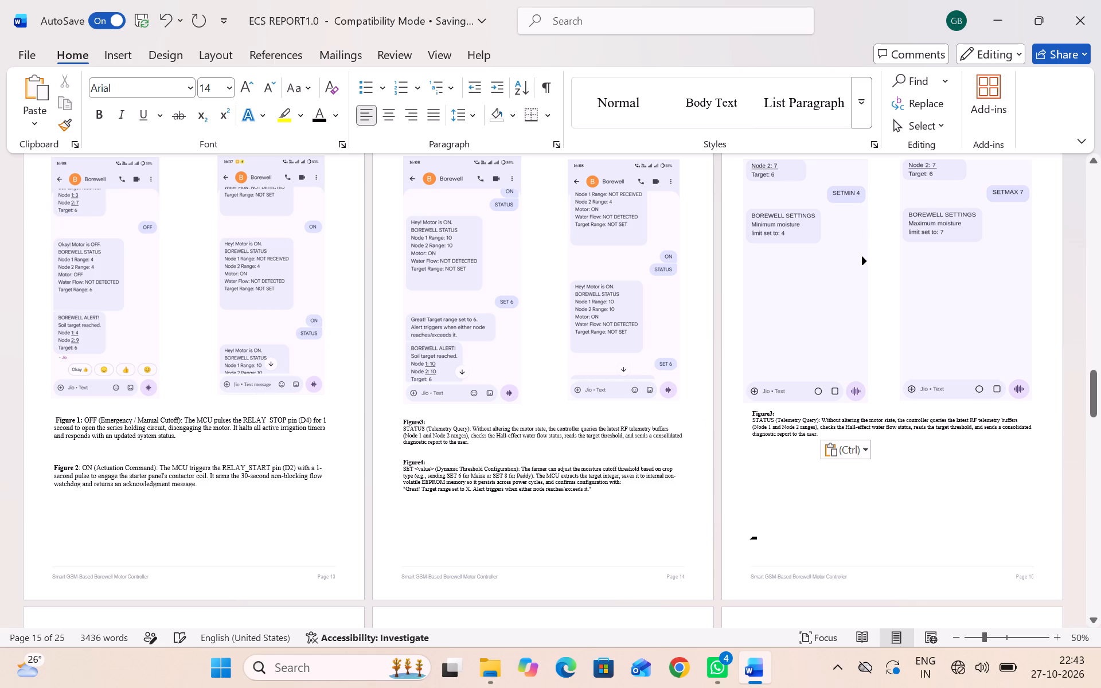
pyautogui.moveTo(819, 435); pyautogui.dragTo(741, 419)
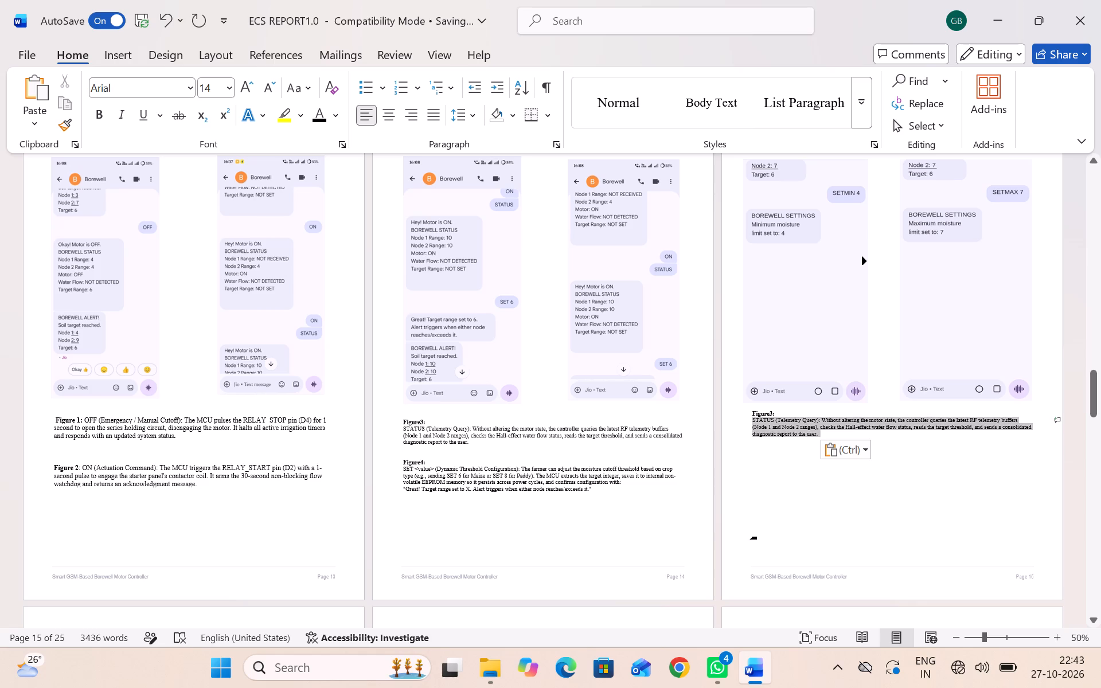
pyautogui.moveTo(741, 419); pyautogui.dragTo(739, 419)
pyautogui.press('BackSpace')
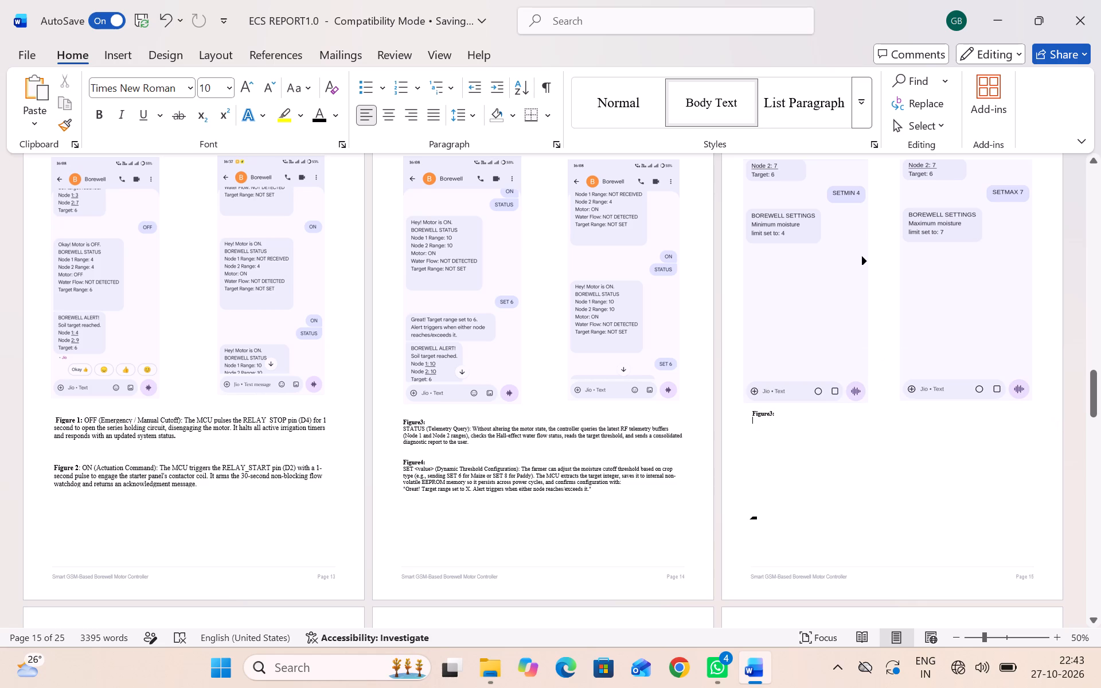
# Relabel the OFF and ON captions on page 13 as "Figure A" and "Figure B".
pyautogui.click(79, 417)
pyautogui.press('BackSpace')
pyautogui.press('a')
pyautogui.press('Down')
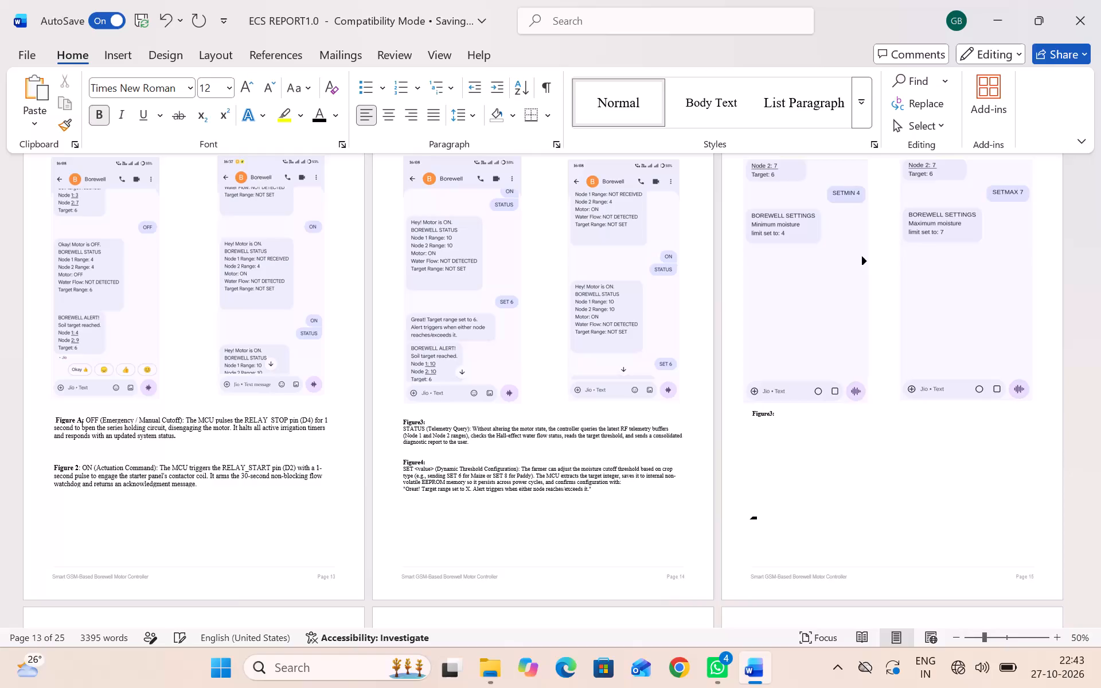
pyautogui.press('Down')
pyautogui.press('Down')
pyautogui.press('Down')
pyautogui.press('Down')
pyautogui.press('Down')
pyautogui.press('Left')
pyautogui.press('Left')
pyautogui.press('BackSpace')
pyautogui.press('b')
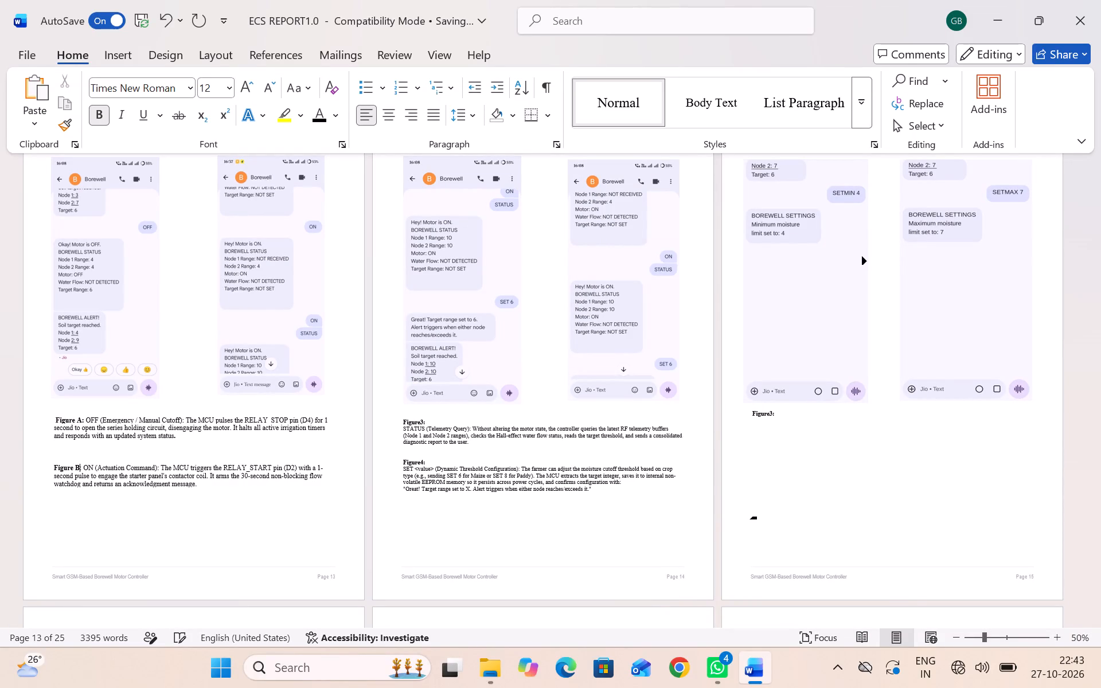
# Relabel the STATUS caption heading on page 14 as "Figure C:", with a space before the letter.
pyautogui.click(424, 421)
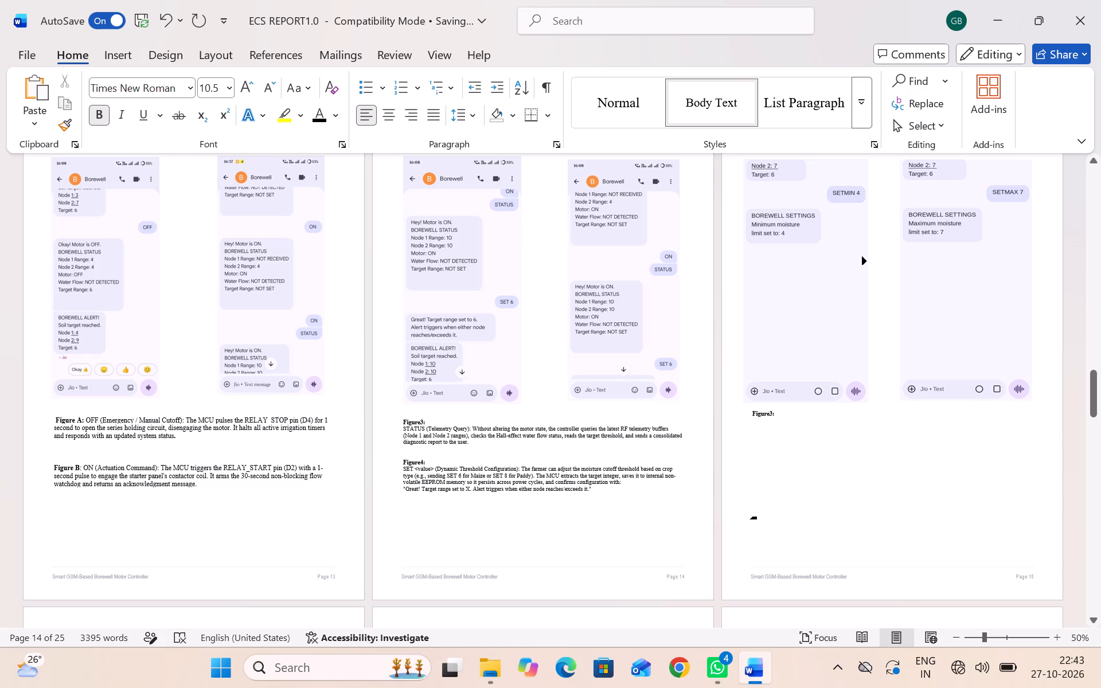
pyautogui.press('BackSpace')
pyautogui.press('c')
pyautogui.press('Down')
pyautogui.press('Down')
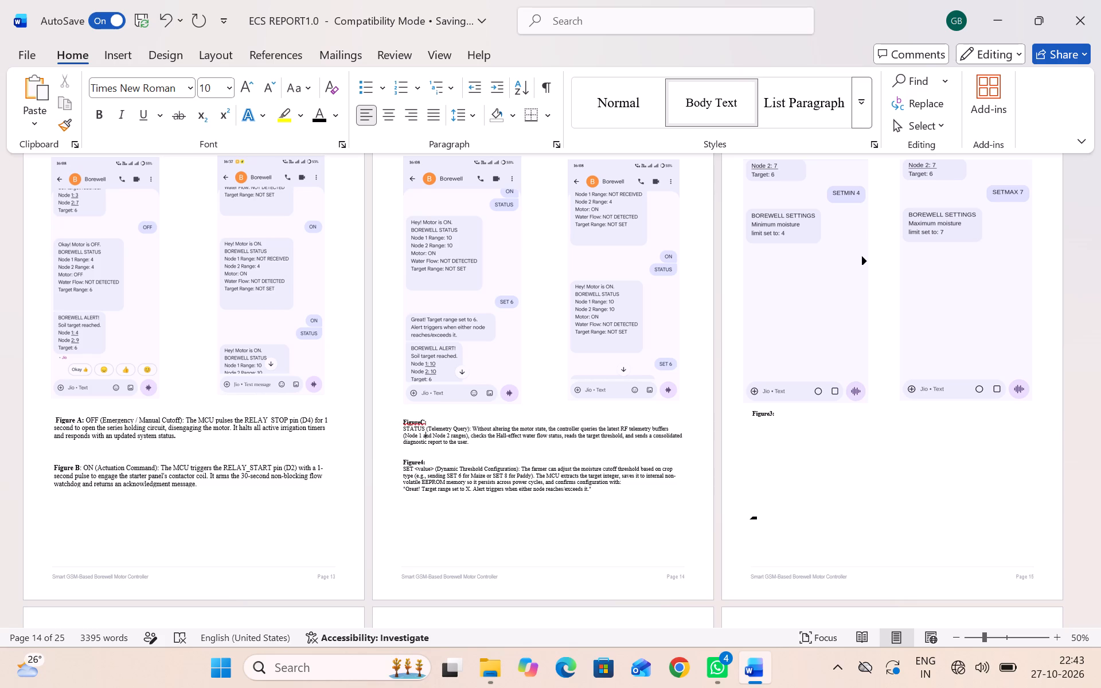
pyautogui.press('Up')
pyautogui.press('Up')
pyautogui.press('Left')
pyautogui.press('space')
# Relabel the SET <value> caption heading on page 14 as "Figure D:", with a space before the letter.
pyautogui.press('Down')
pyautogui.press('Down')
pyautogui.press('Down')
pyautogui.press('Down')
pyautogui.press('Down')
pyautogui.press('Down')
pyautogui.press('Right')
pyautogui.press('BackSpace')
pyautogui.press('space')
pyautogui.press('d')
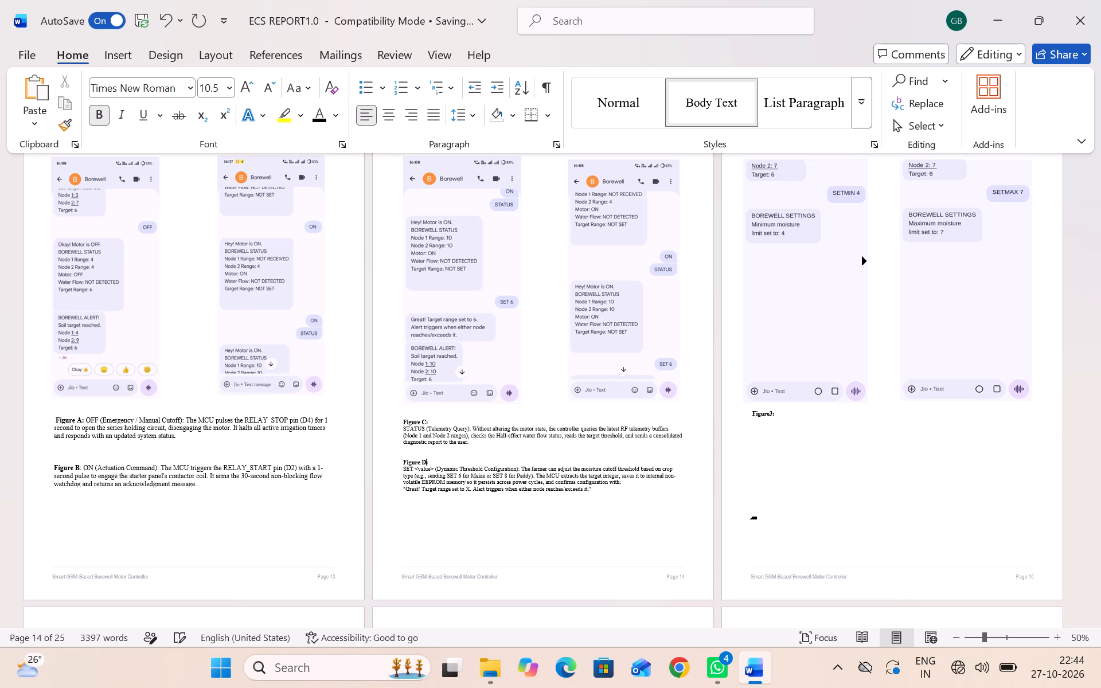
# Change the pasted caption heading beneath the page 15 screenshots to "Figure D:".
pyautogui.click(774, 415)
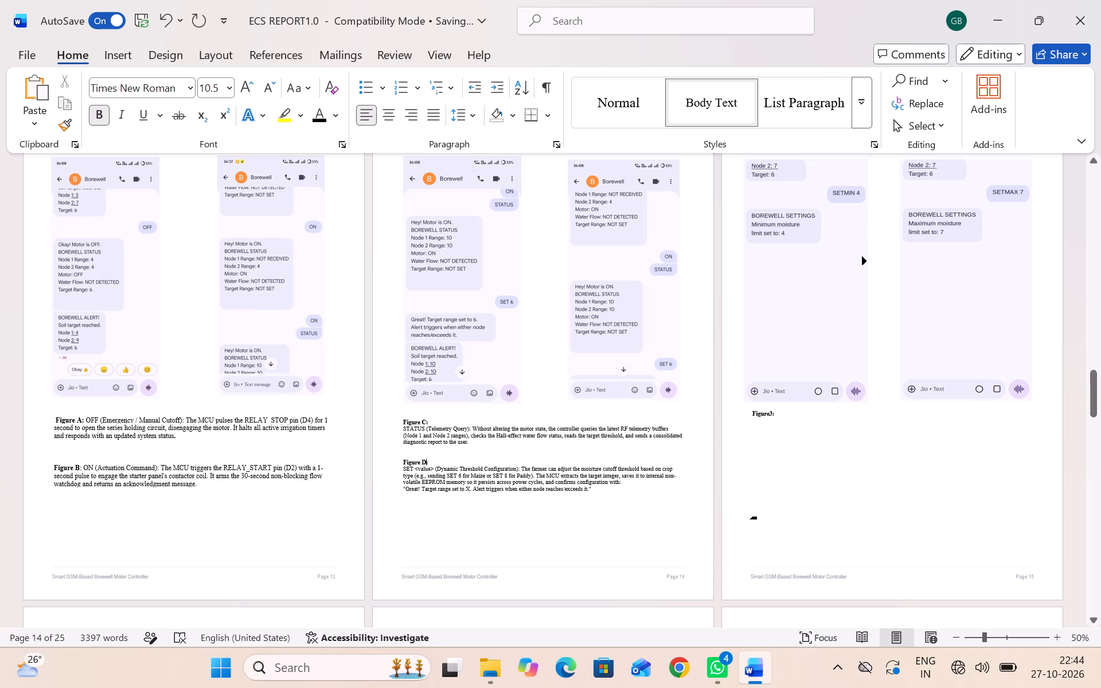
pyautogui.press('BackSpace')
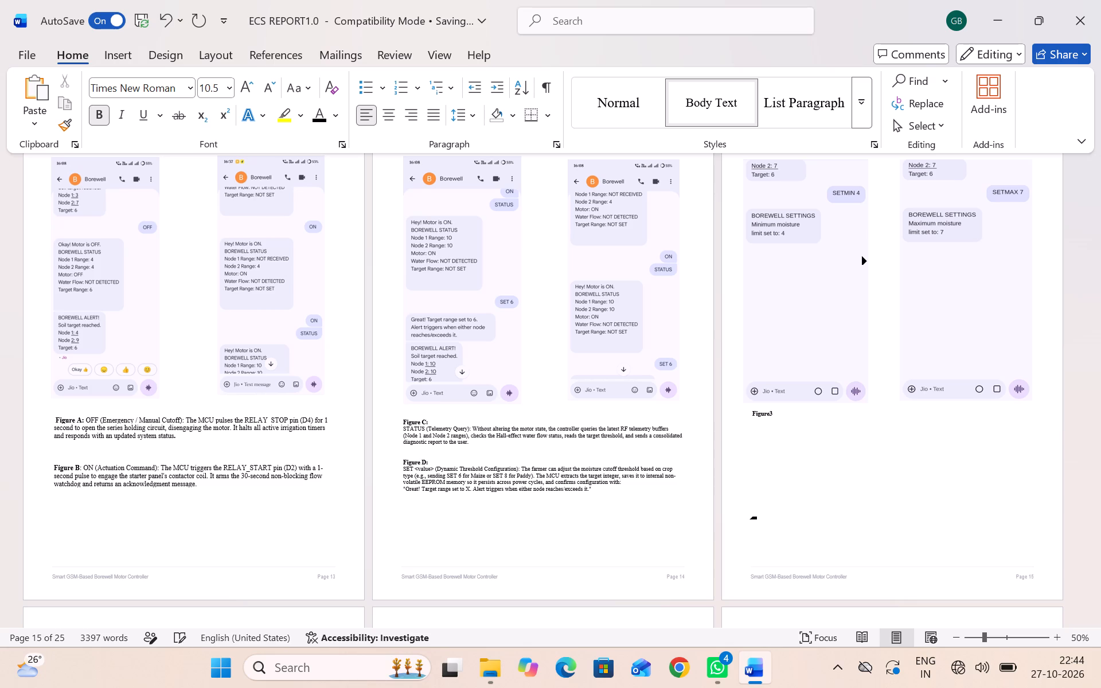
pyautogui.press('BackSpace')
pyautogui.press('space')
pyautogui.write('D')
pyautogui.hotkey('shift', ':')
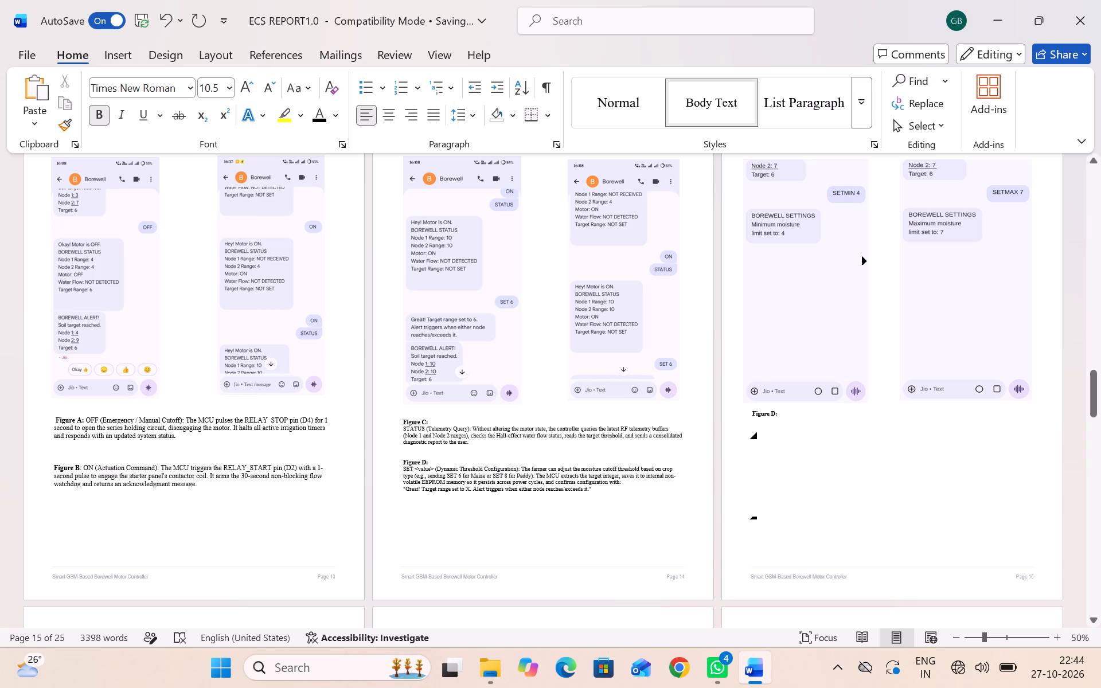
# Start a new line after the "Figure D:" caption heading on page 15.
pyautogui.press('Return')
# Move the OFF description on page 13 onto its own line beneath the "Figure A:" heading.
pyautogui.click(83, 421)
pyautogui.press('Right')
pyautogui.press('Return')
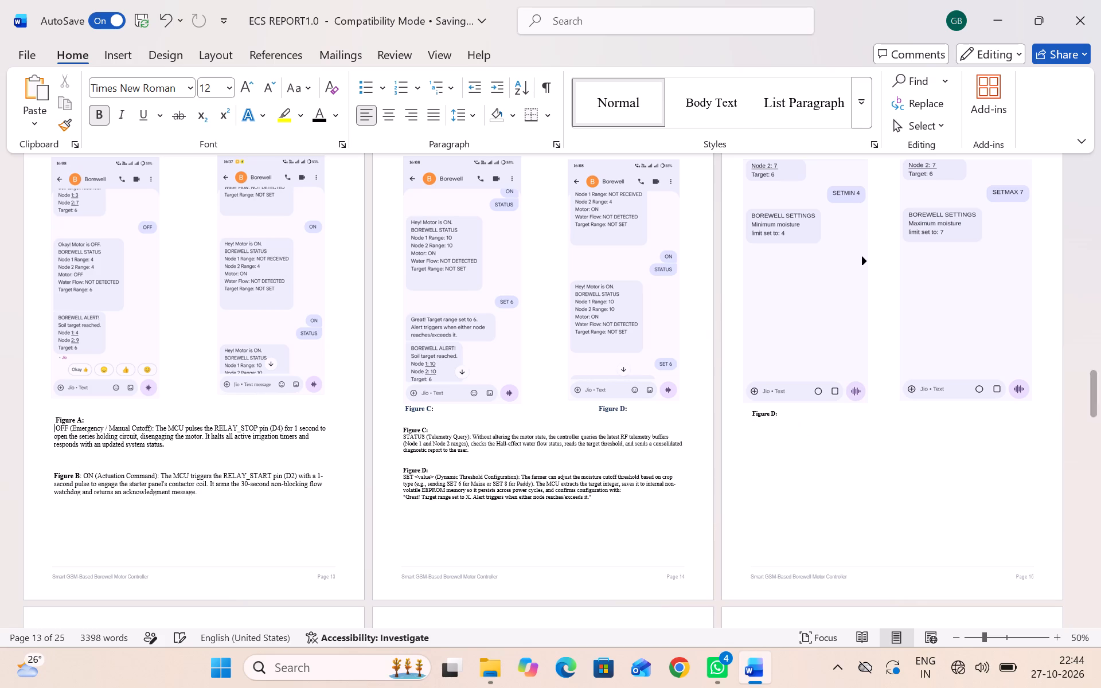
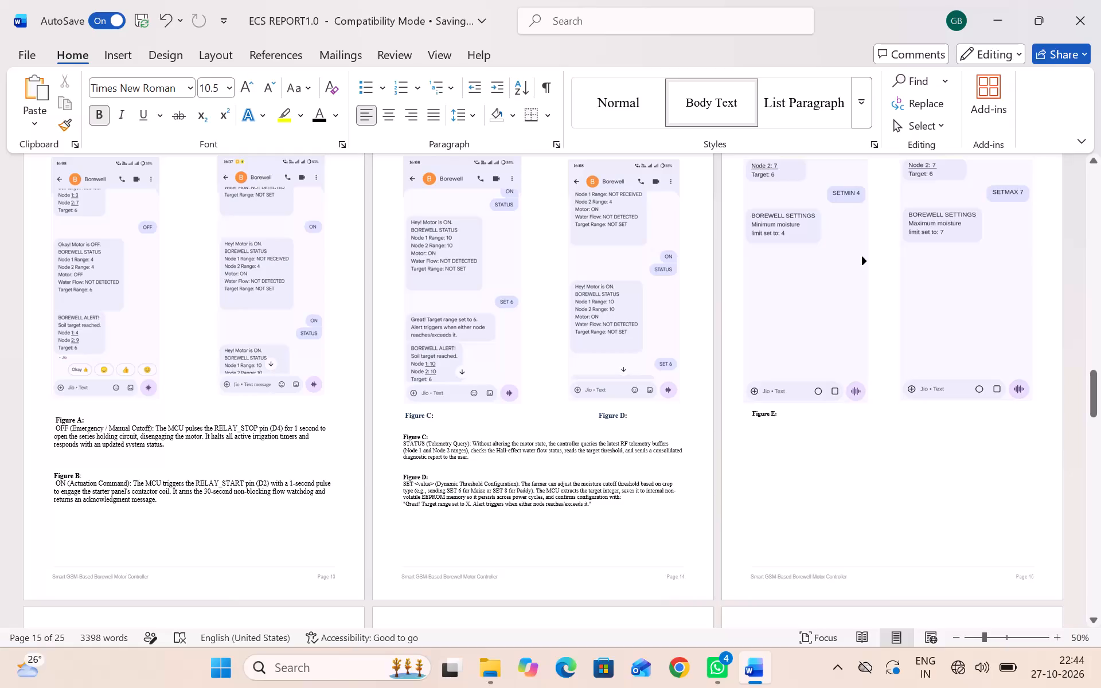
# Start a new line beneath the "Figure E:" caption heading on page 15.
pyautogui.press('Return')
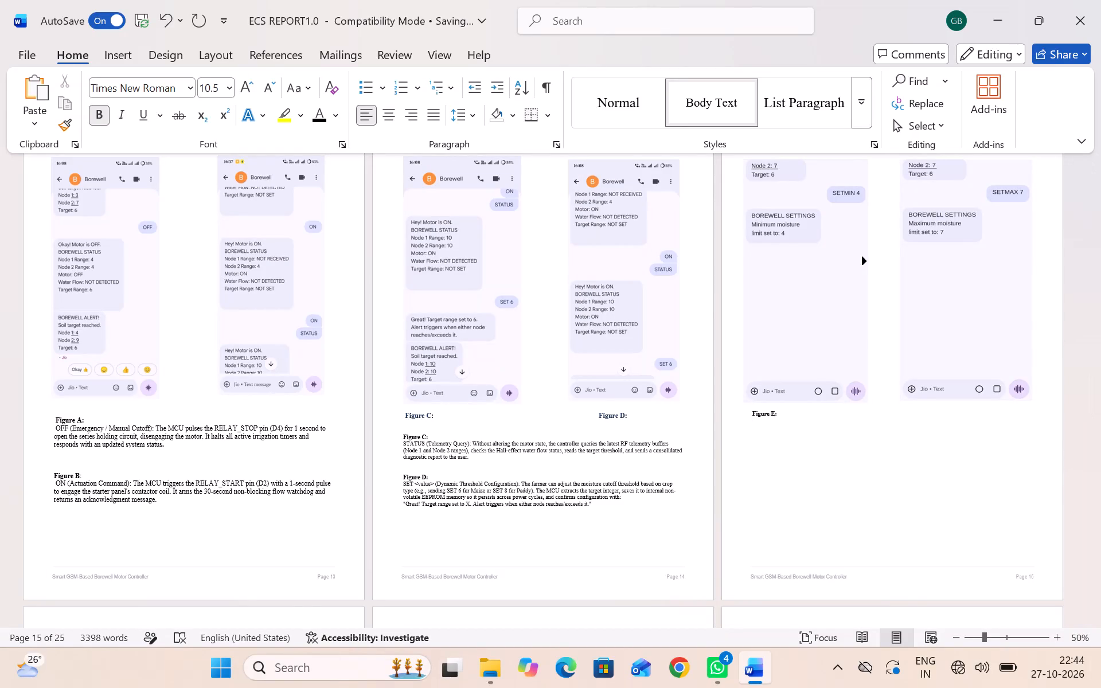
# Move the Figure C screenshot on page 14 slightly downward.
pyautogui.scroll(3, 798, 416)
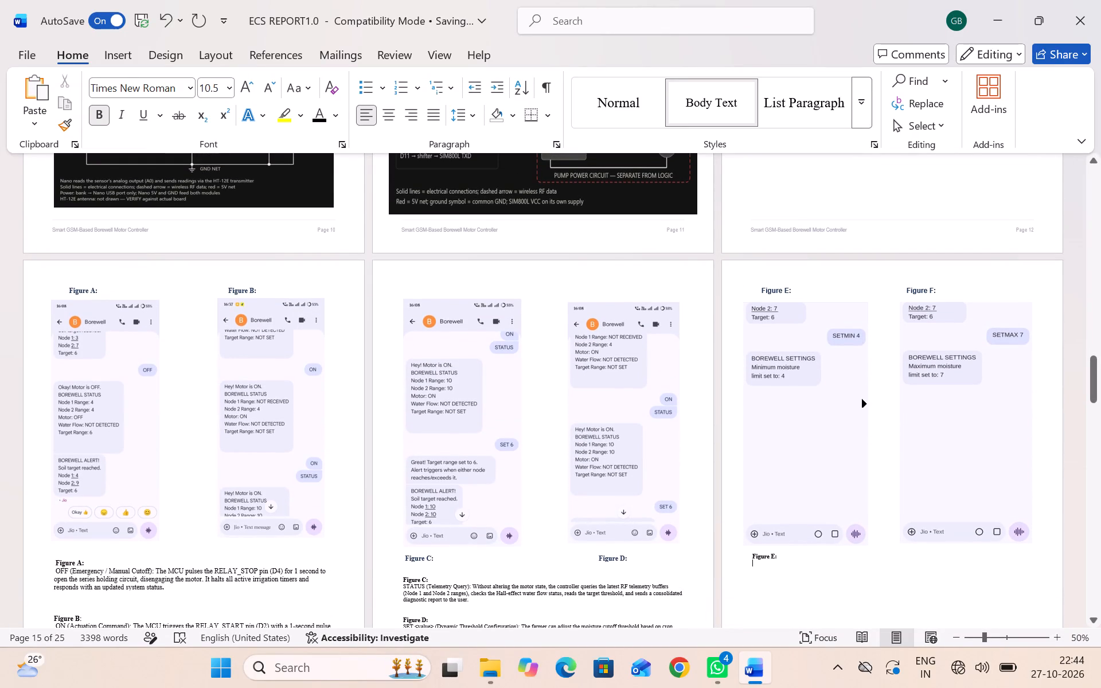
pyautogui.moveTo(462, 361); pyautogui.dragTo(462, 364)
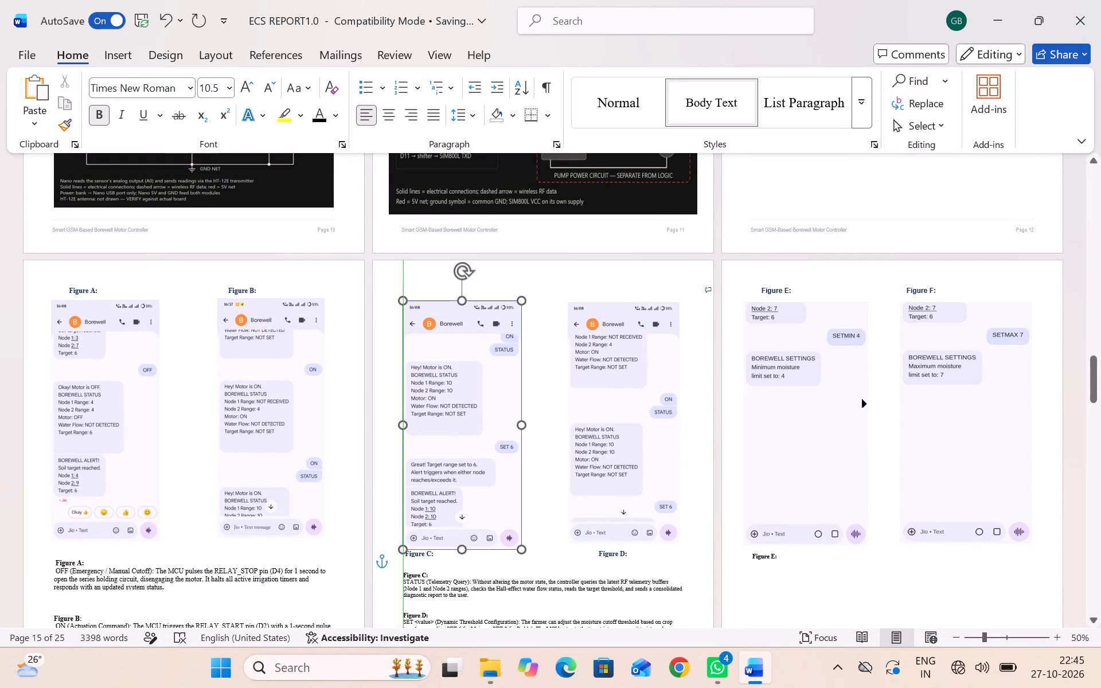
# Move the first chat screenshot on page 14 slightly lower, leaving an empty line above it and roughly aligning it with its neighbour.
pyautogui.moveTo(462, 364); pyautogui.dragTo(461, 365)
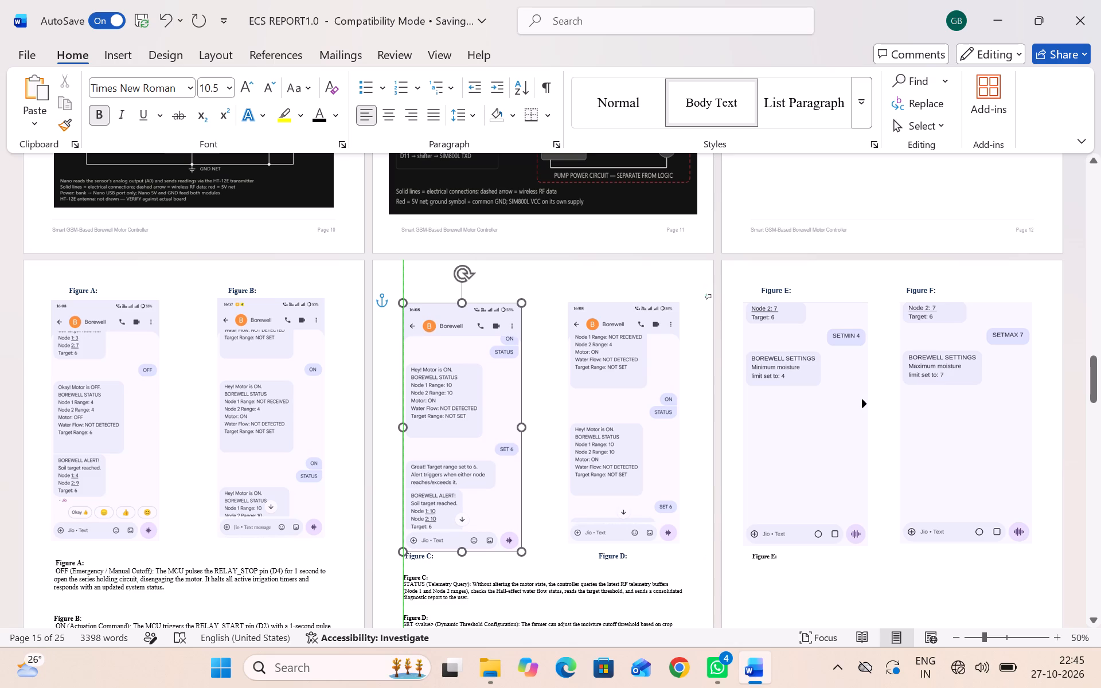
pyautogui.moveTo(461, 365); pyautogui.dragTo(460, 376)
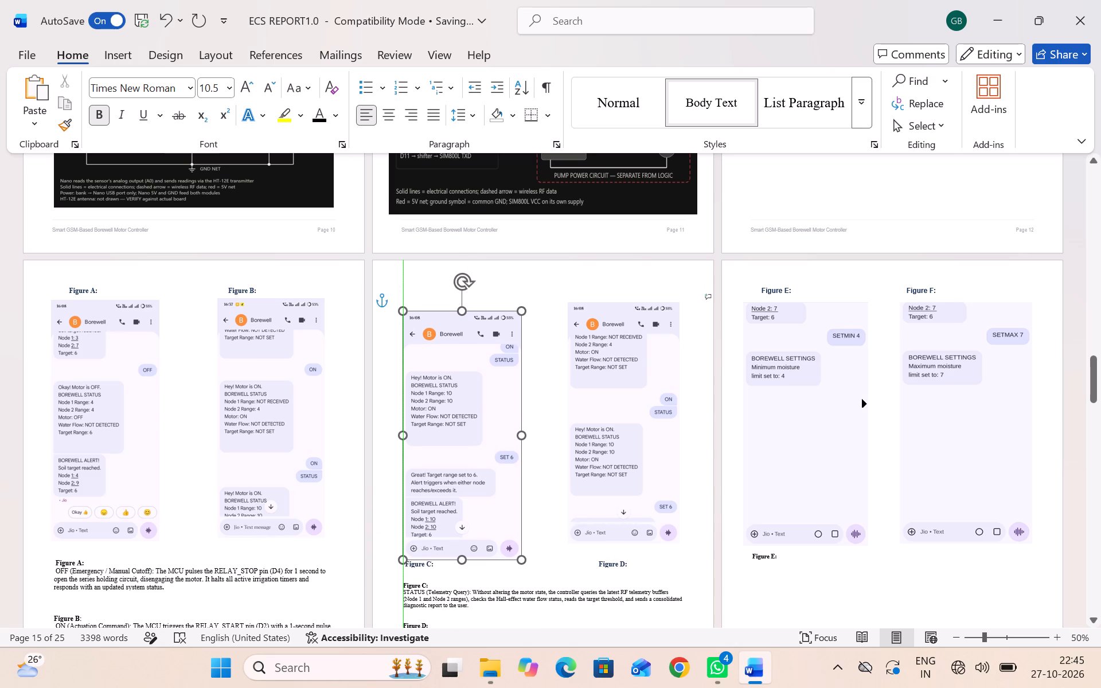
pyautogui.moveTo(460, 376); pyautogui.dragTo(459, 361)
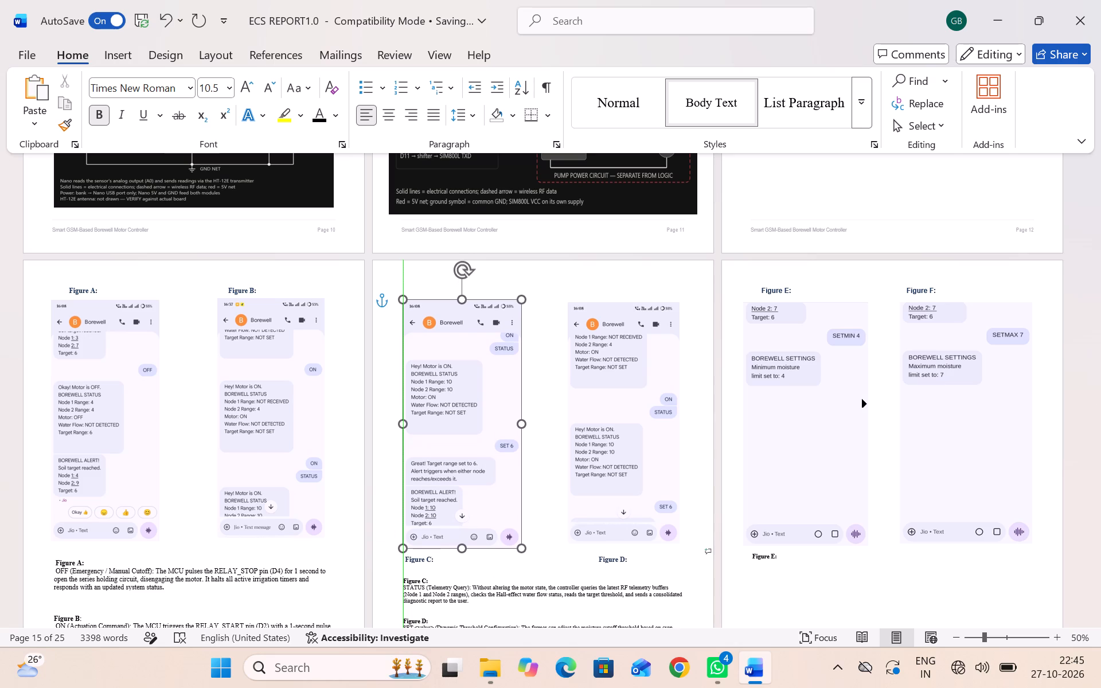
pyautogui.moveTo(459, 361); pyautogui.dragTo(459, 368)
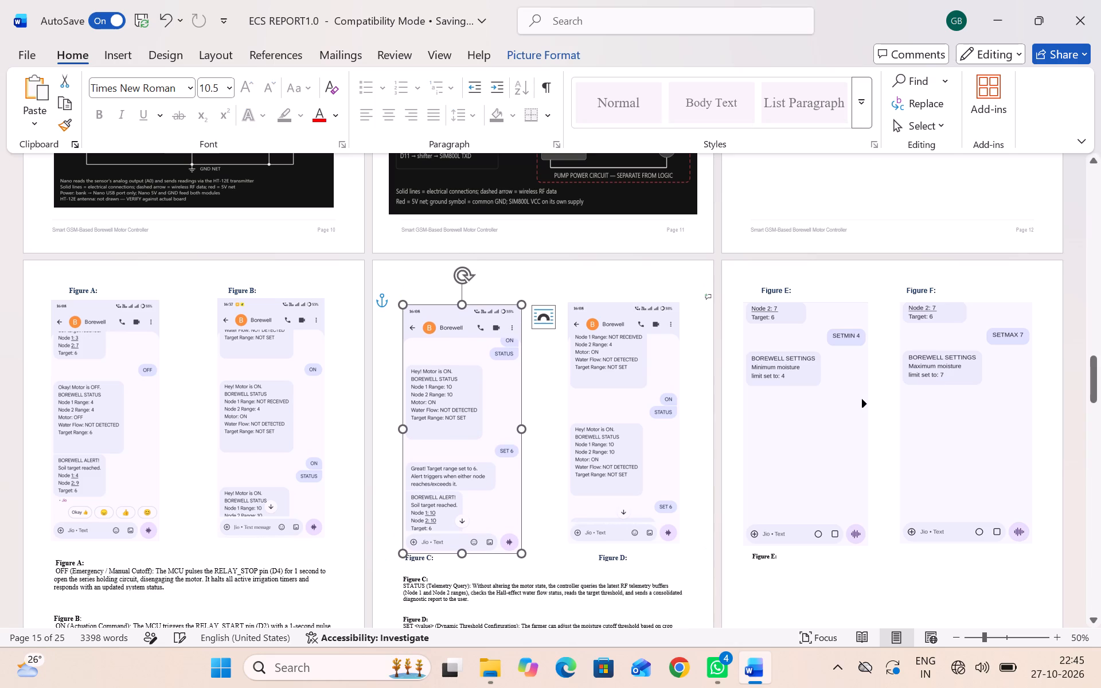
pyautogui.click(479, 293)
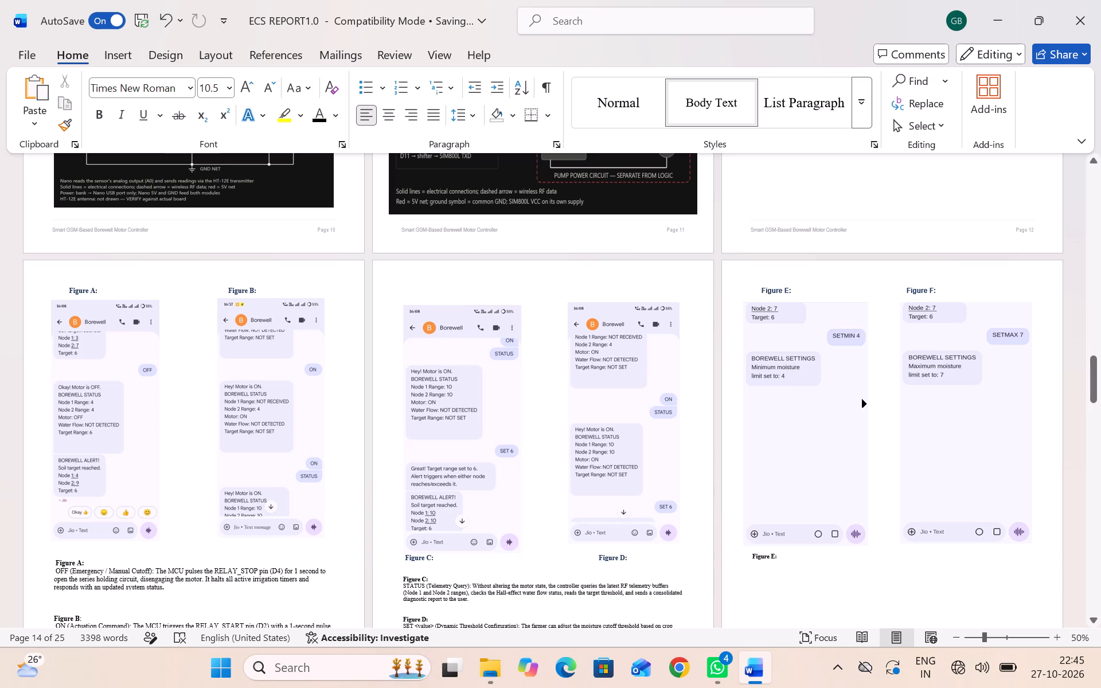
# Move the "Figure C:" and "Figure D:" label line on page 14 from beneath the chat screenshots to the empty line above them.
pyautogui.moveTo(404, 560); pyautogui.dragTo(565, 566)
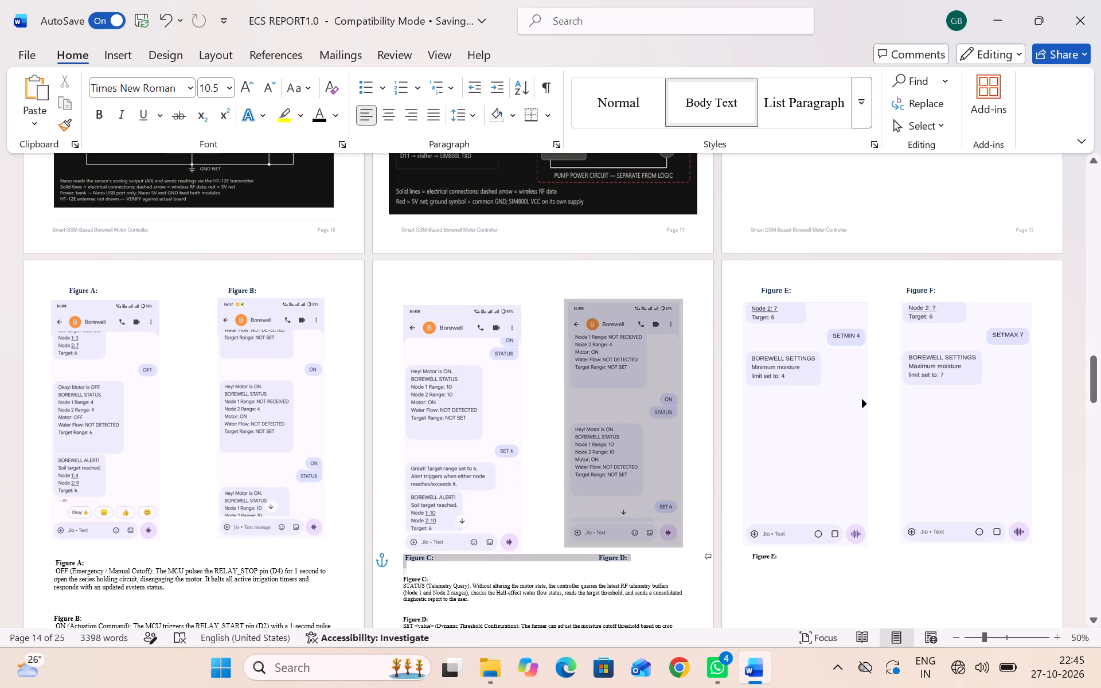
pyautogui.moveTo(565, 566); pyautogui.dragTo(624, 559)
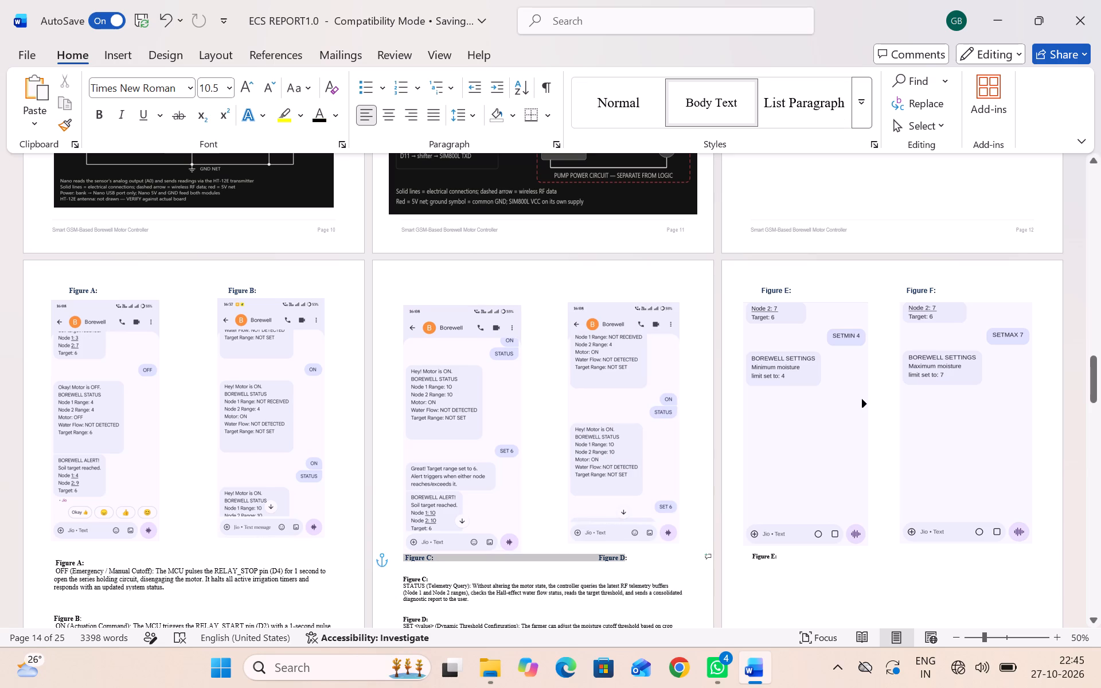
pyautogui.moveTo(624, 559); pyautogui.dragTo(627, 558)
pyautogui.moveTo(627, 558); pyautogui.dragTo(626, 559)
pyautogui.hotkey('ctrl', 'c')
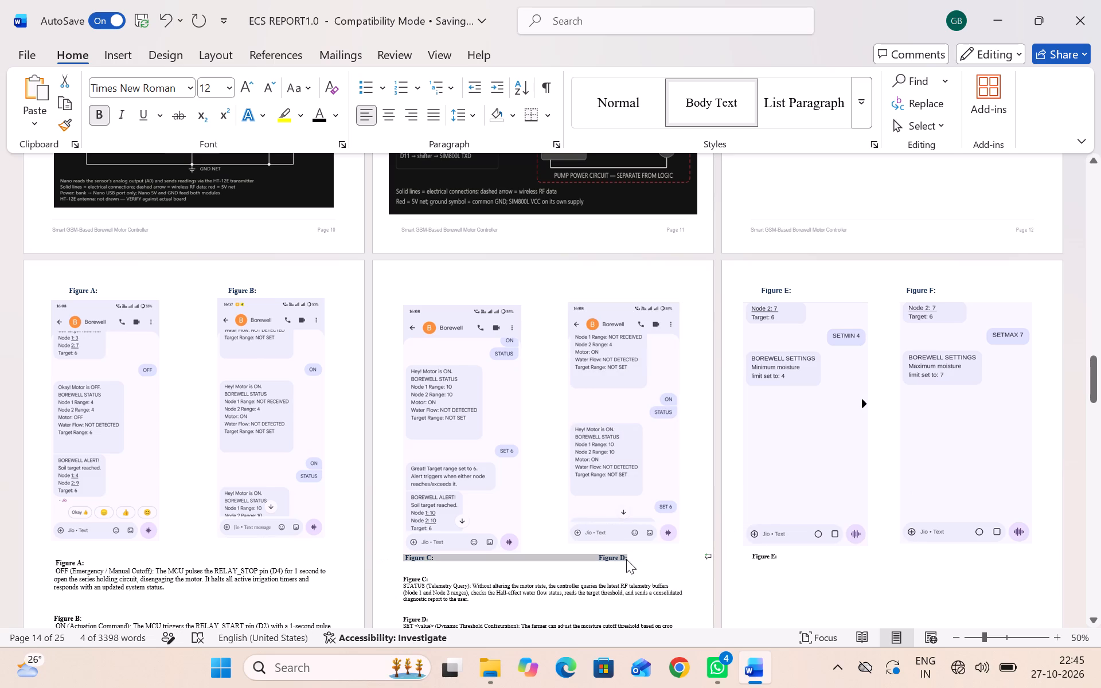
pyautogui.click(439, 298)
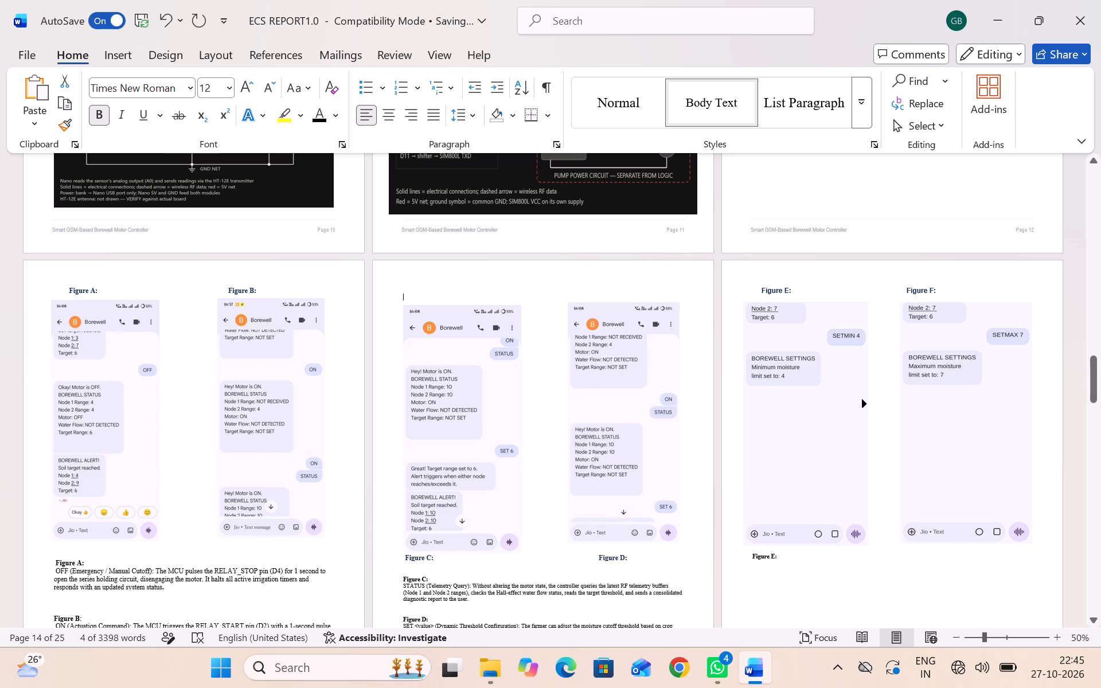
pyautogui.hotkey('ctrl', 'v')
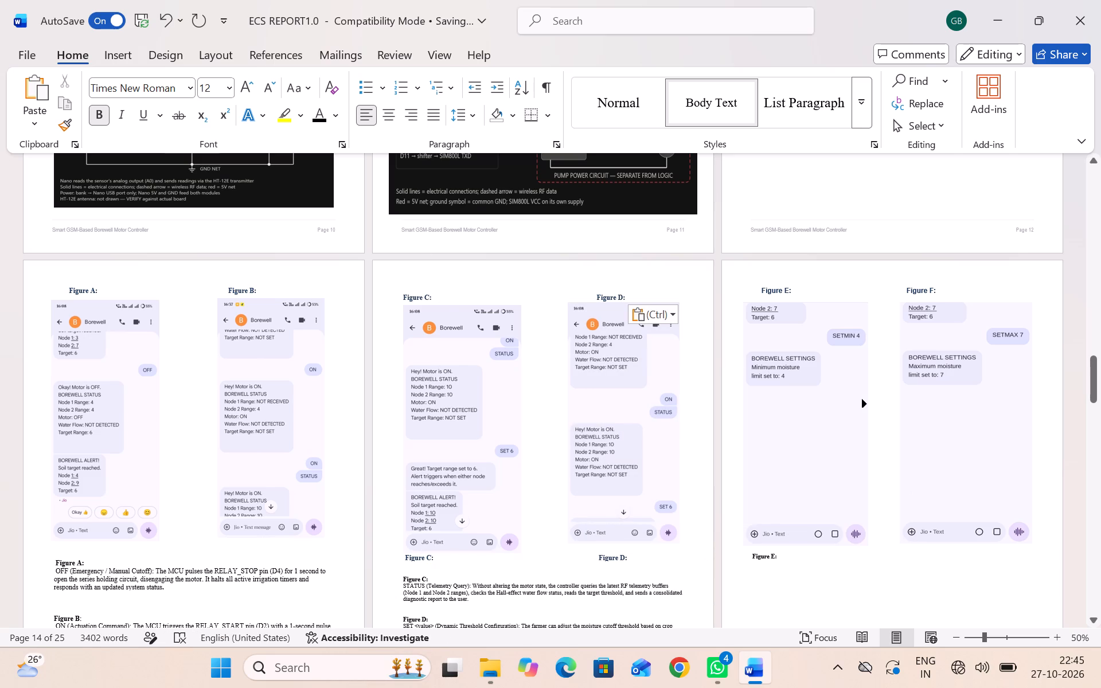
pyautogui.moveTo(637, 561); pyautogui.dragTo(466, 562)
pyautogui.moveTo(466, 562); pyautogui.dragTo(415, 561)
pyautogui.moveTo(415, 561); pyautogui.dragTo(411, 560)
pyautogui.press('BackSpace')
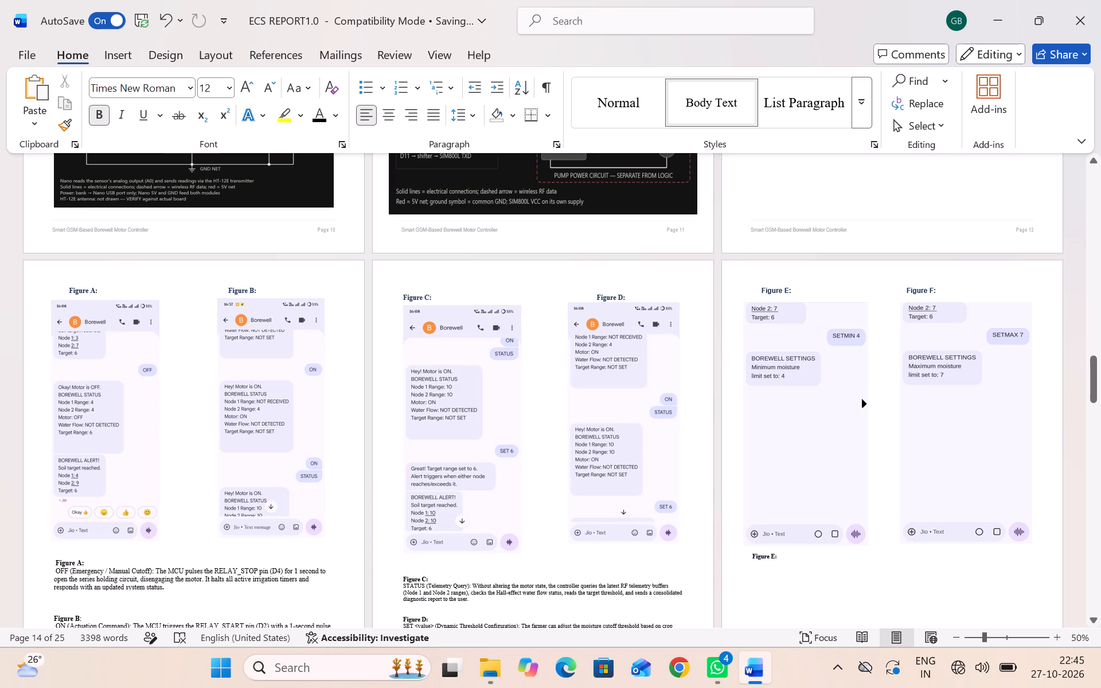
# Insert two blank lines above the "Figure E:" caption heading on page 15 and start a new line beneath it.
pyautogui.click(781, 557)
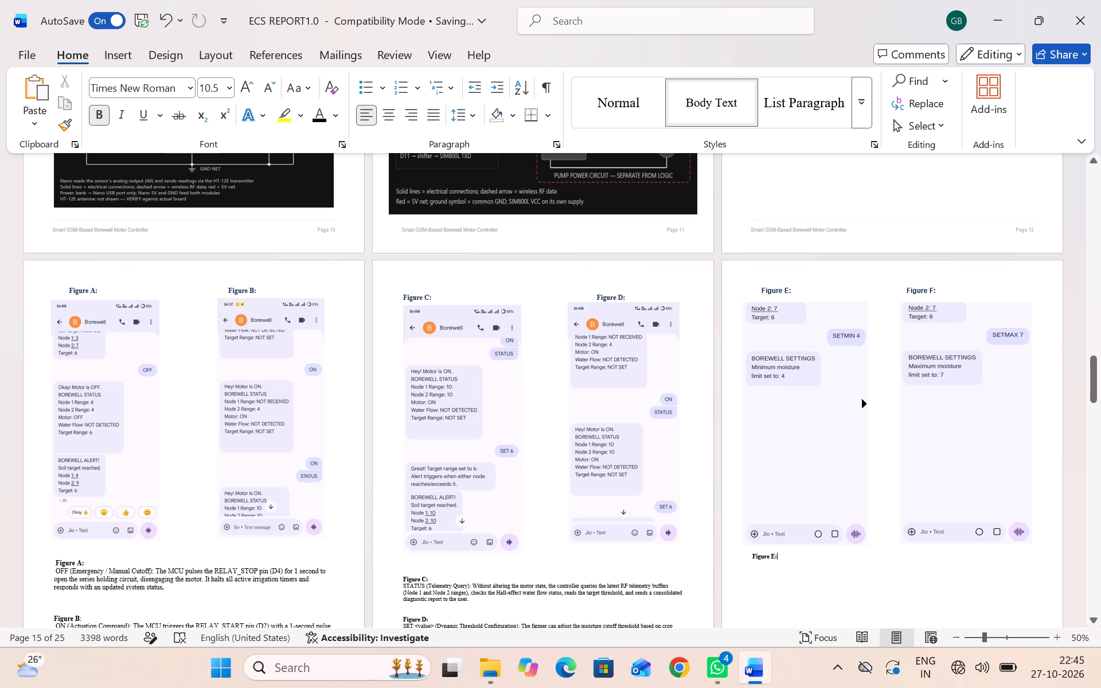
pyautogui.click(753, 556)
pyautogui.press('Return')
pyautogui.press('Return')
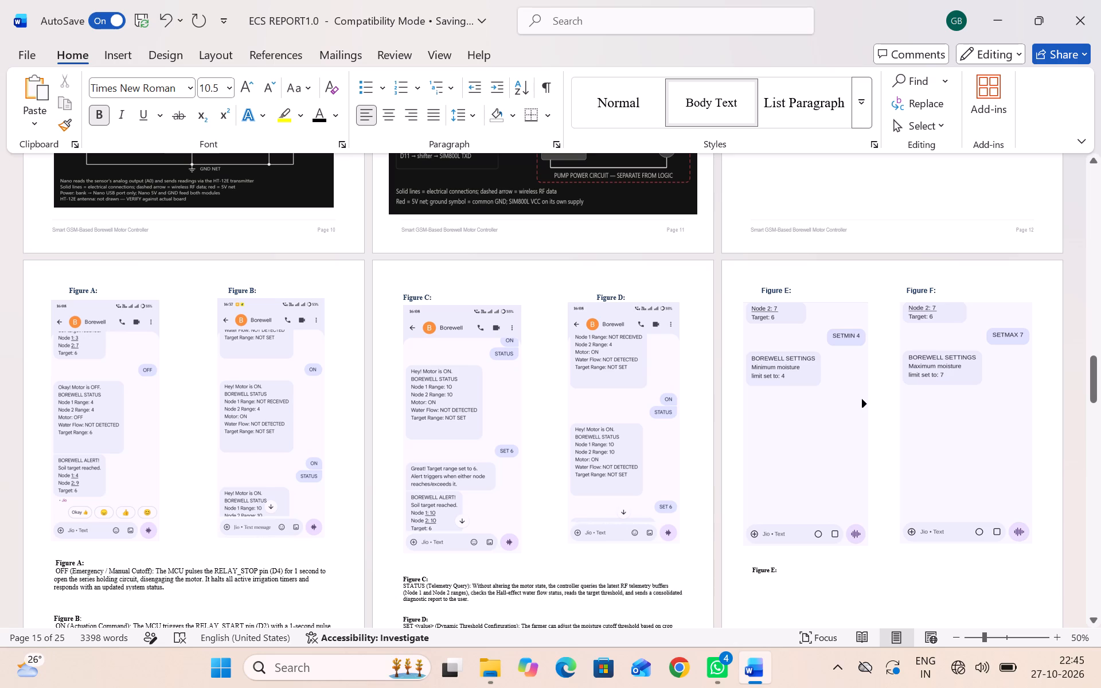
pyautogui.click(805, 568)
pyautogui.press('Return')
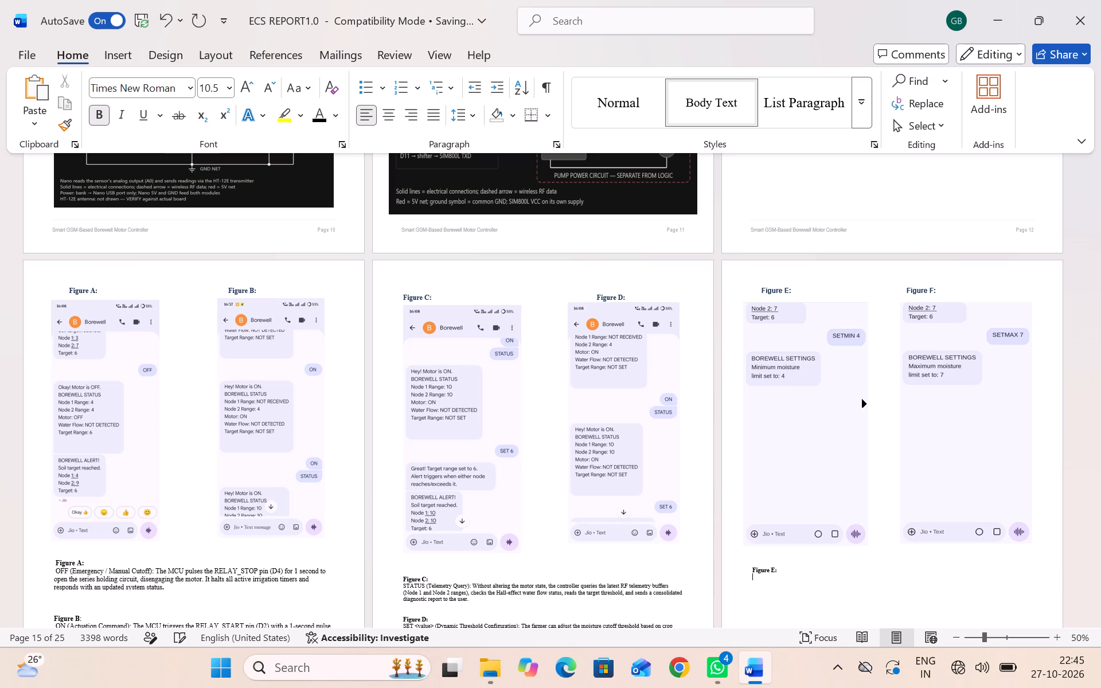
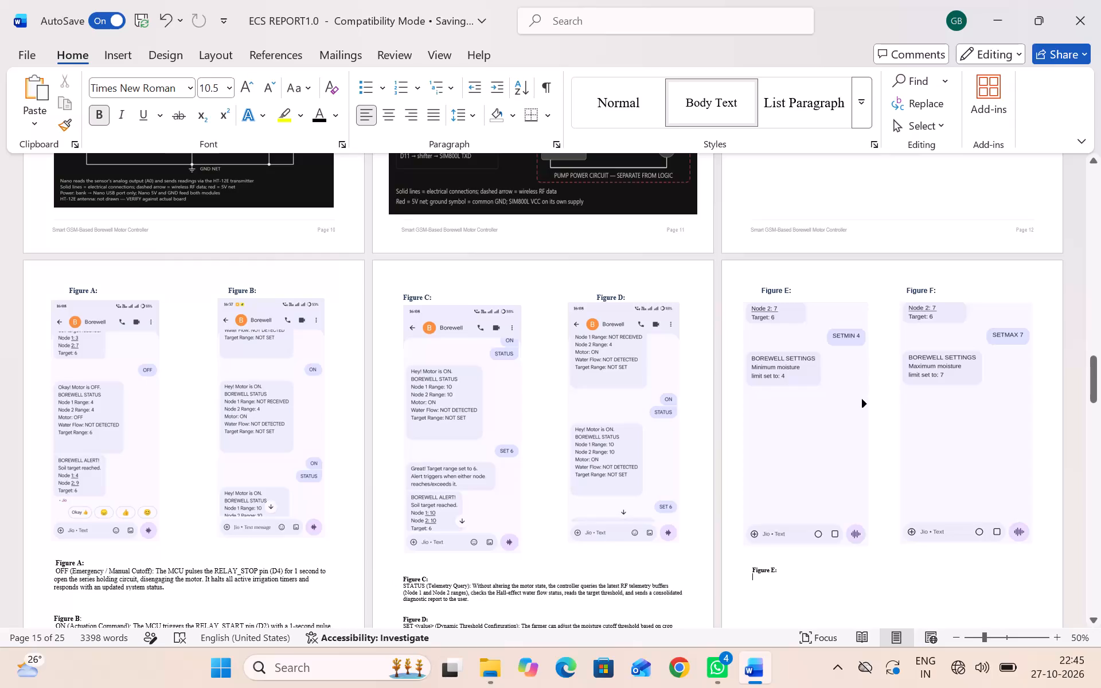
# Paste the copied "SETMIN <value> (Minimum Moisture Threshold Configuration)" description beneath the "Figure E:" caption heading on page 15 and remove its bold formatting.
pyautogui.hotkey('ctrl', 'v')
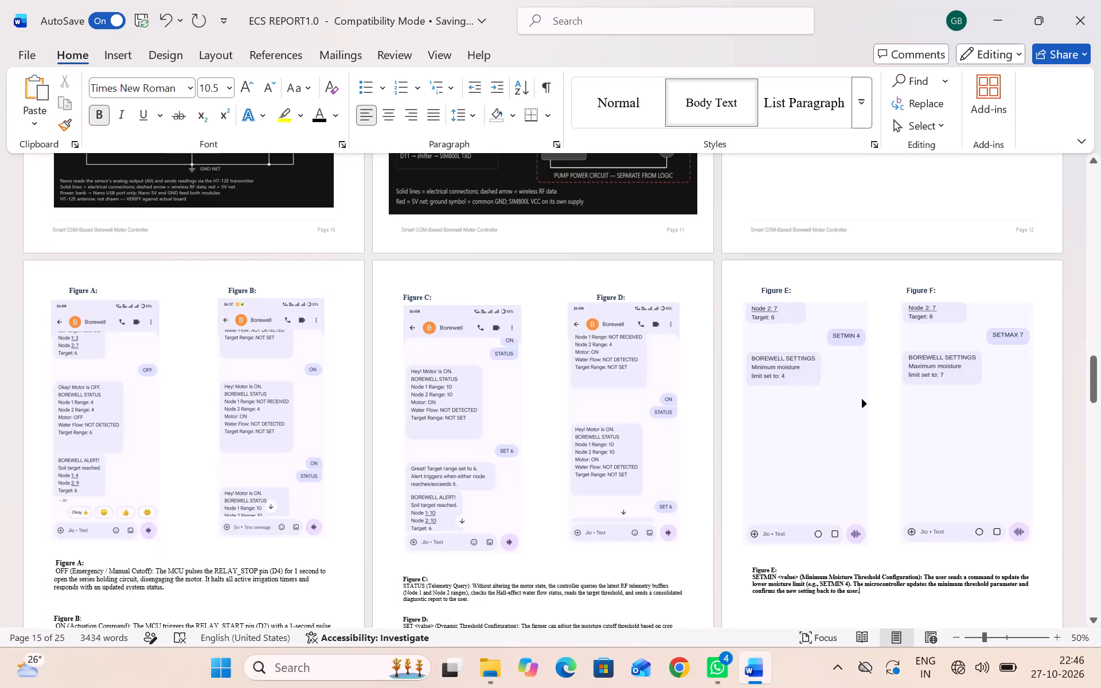
pyautogui.moveTo(862, 590); pyautogui.dragTo(833, 590)
pyautogui.moveTo(833, 590); pyautogui.dragTo(735, 577)
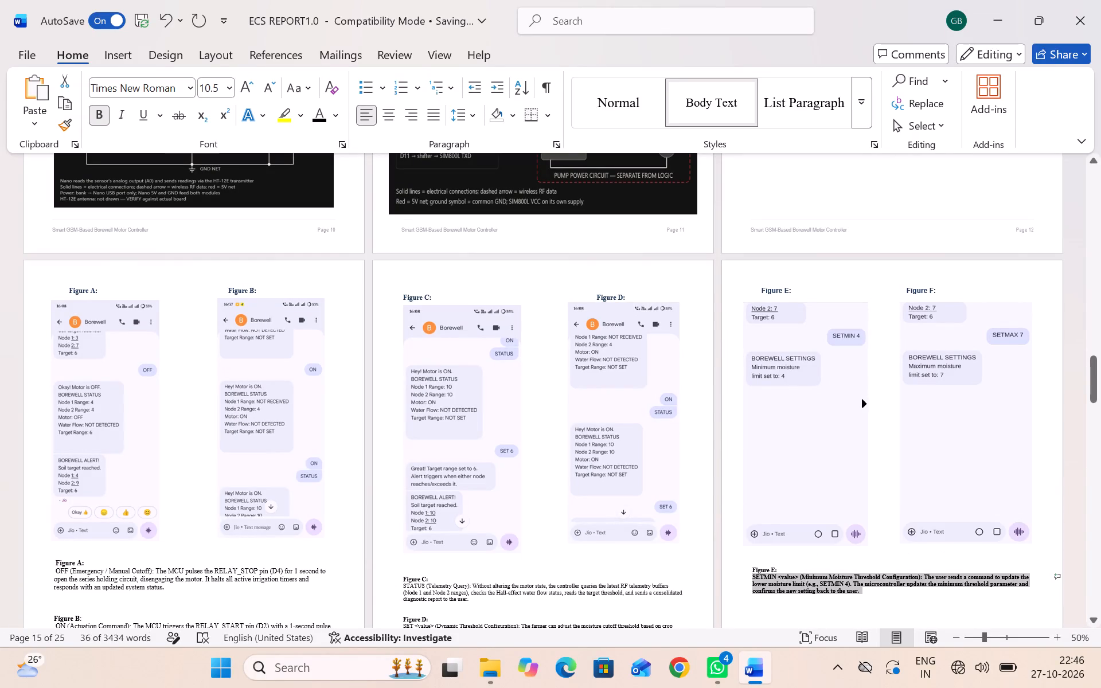
pyautogui.hotkey('ctrl', 'b')
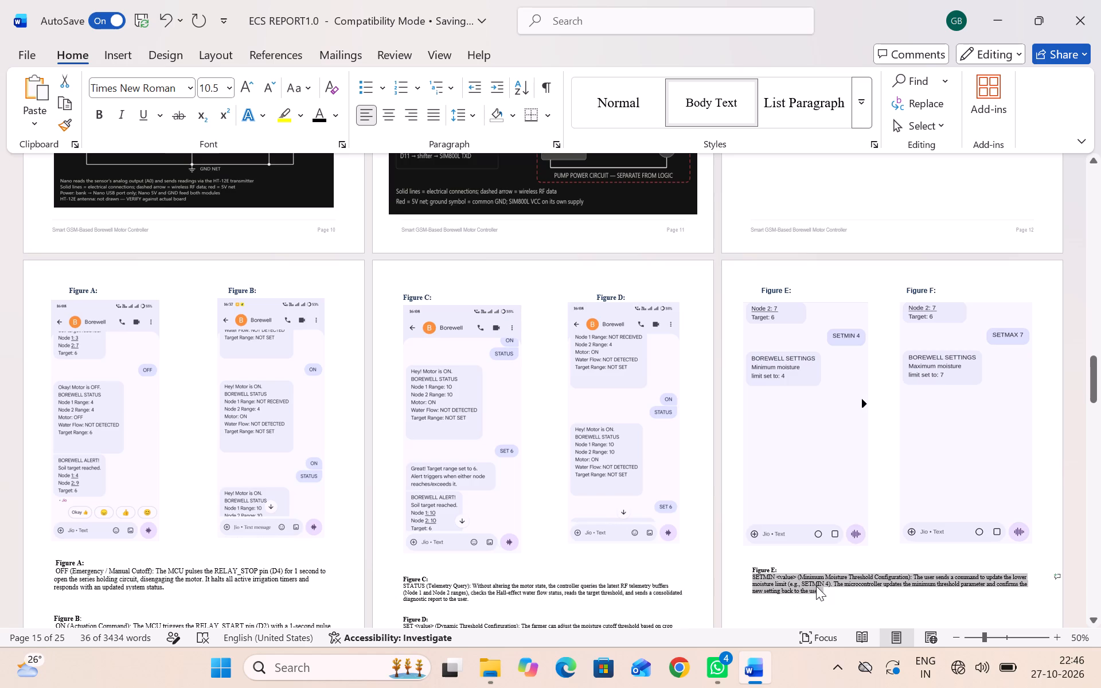
# Add a line below the SETMIN description on page 15 and place a copy of the "Figure E:" caption heading beneath the description.
pyautogui.scroll(-3, 816, 586)
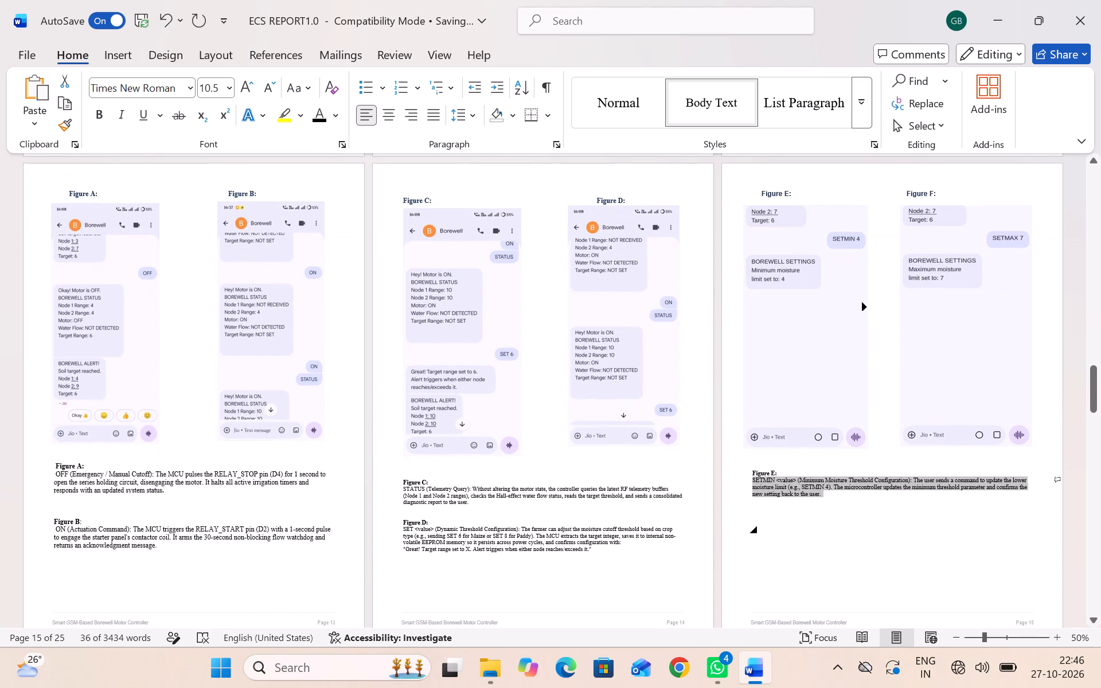
pyautogui.click(797, 517)
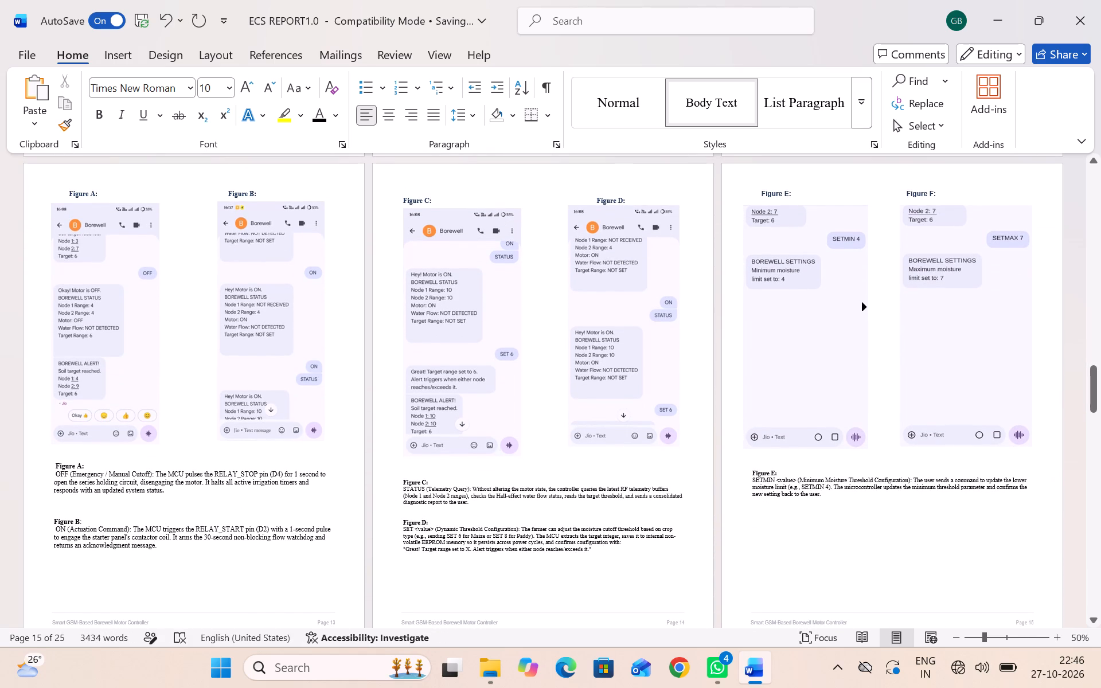
pyautogui.press('Return')
pyautogui.moveTo(752, 472); pyautogui.dragTo(779, 472)
pyautogui.hotkey('ctrl', 'c')
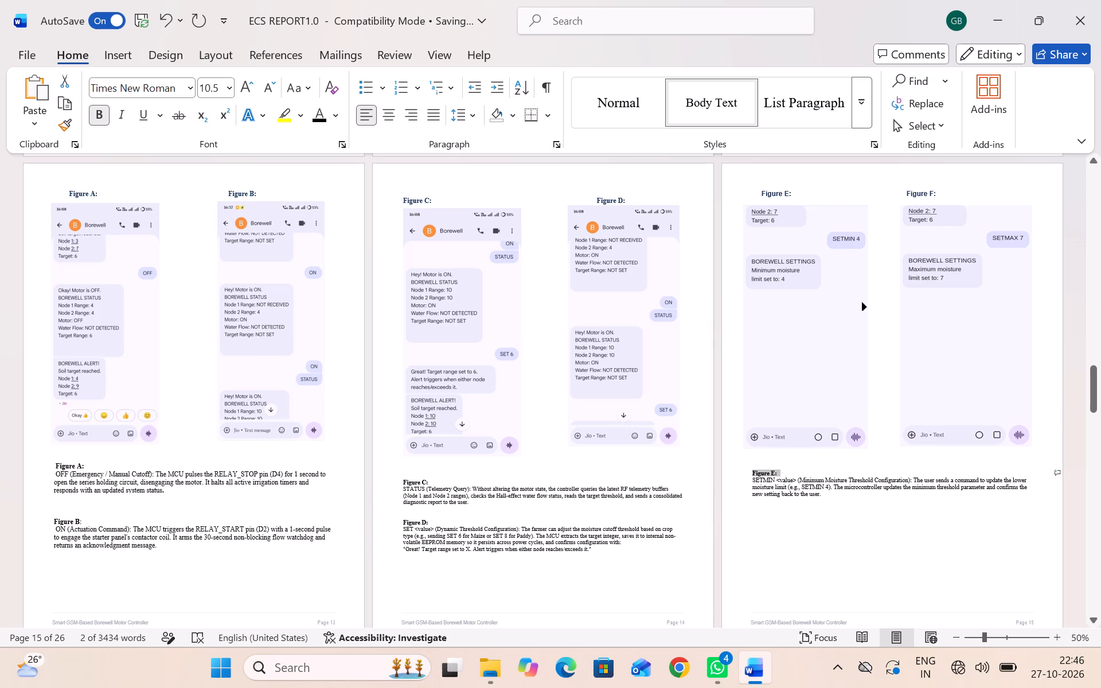
pyautogui.click(763, 523)
pyautogui.hotkey('ctrl', 'v')
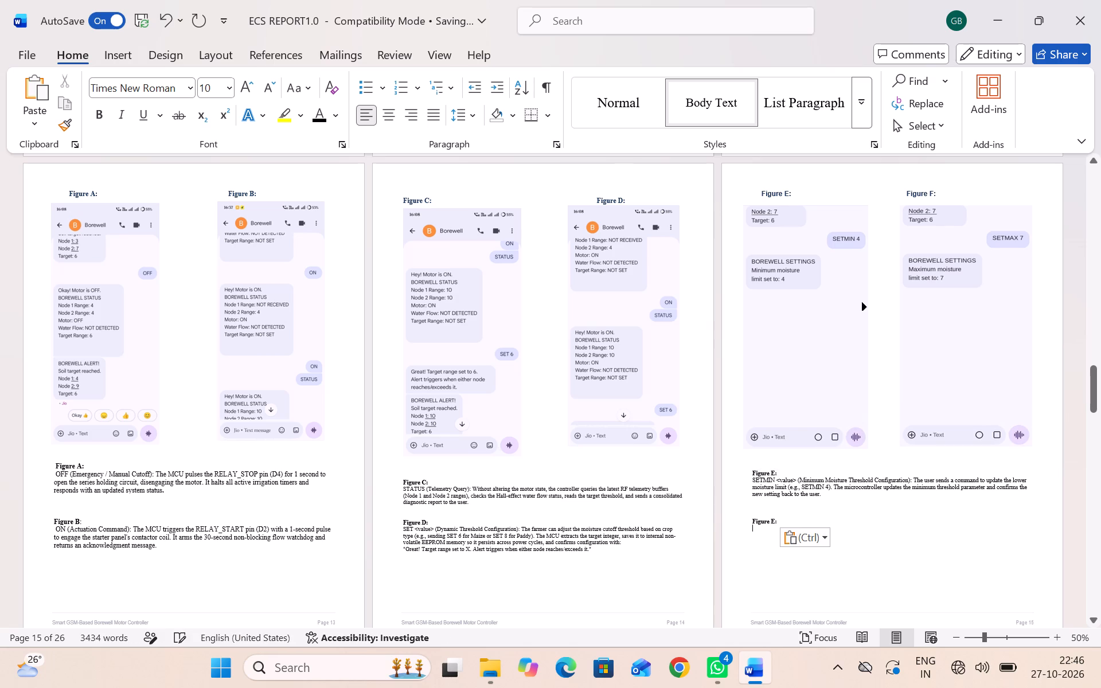
# Change the letter in the duplicated caption heading below the SETMIN description so that it reads "Figure F:".
pyautogui.click(775, 525)
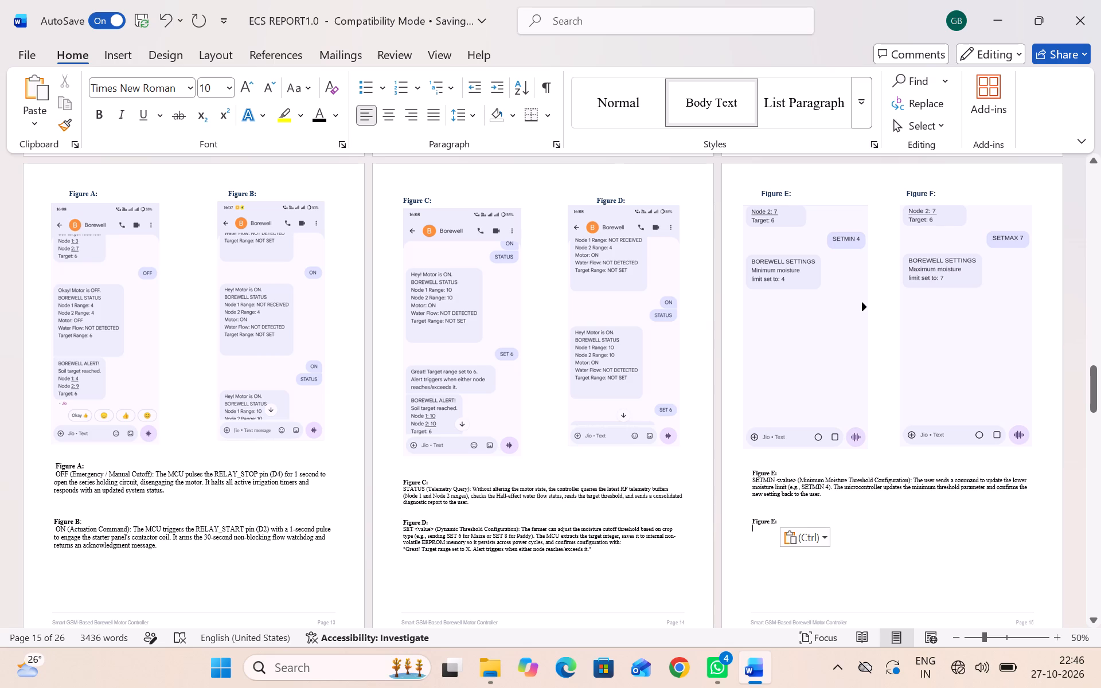
pyautogui.click(775, 525)
pyautogui.press('Up')
pyautogui.press('Right')
pyautogui.press('Right')
pyautogui.press('Right')
pyautogui.press('Right')
pyautogui.press('Right')
pyautogui.press('Right')
pyautogui.press('Right')
pyautogui.press('Right')
pyautogui.press('BackSpace')
pyautogui.press('f')
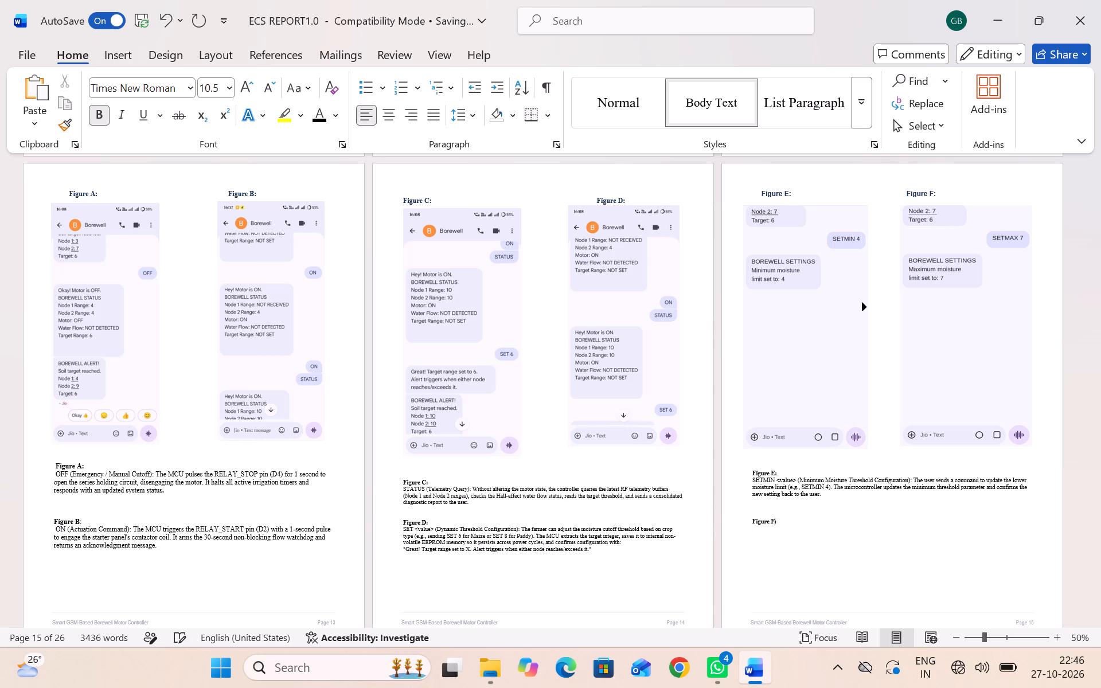
pyautogui.click(779, 525)
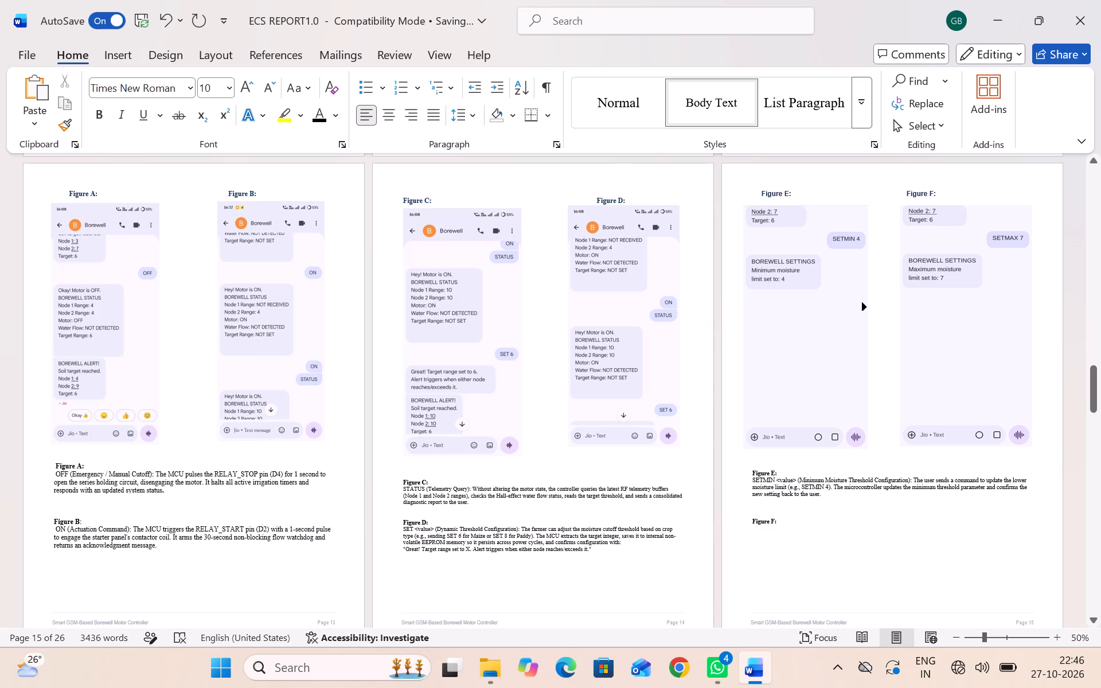
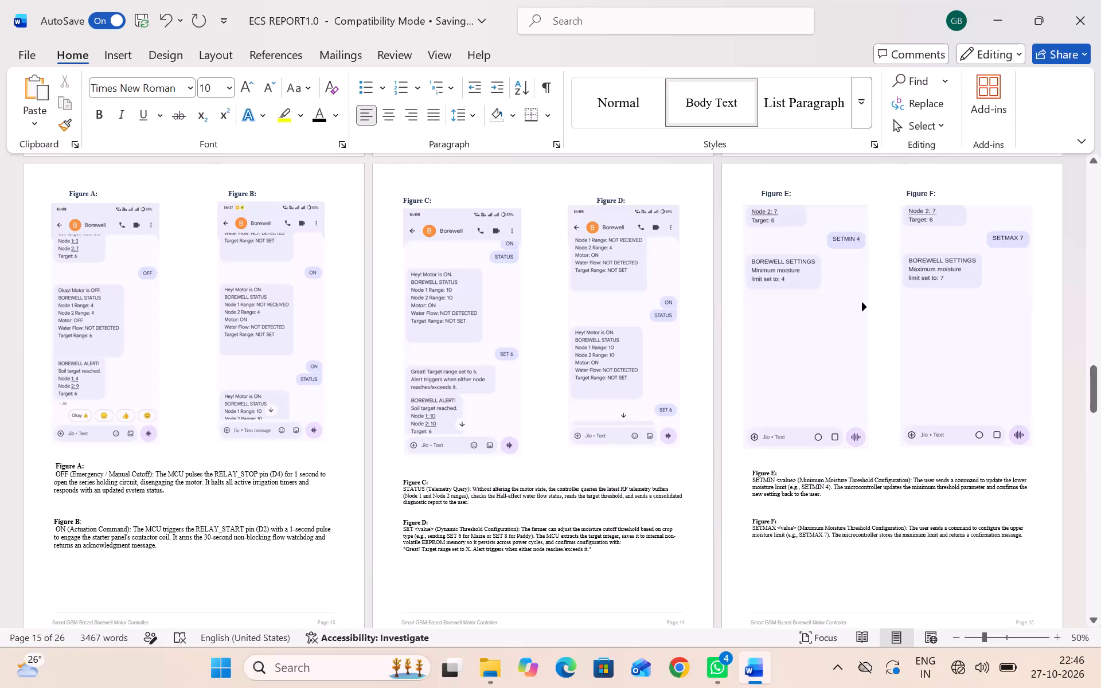
# Delete the blank page 16 that precedes the page with the MONITOR and MONITOR OFF chat images.
pyautogui.scroll(-2, 787, 536)
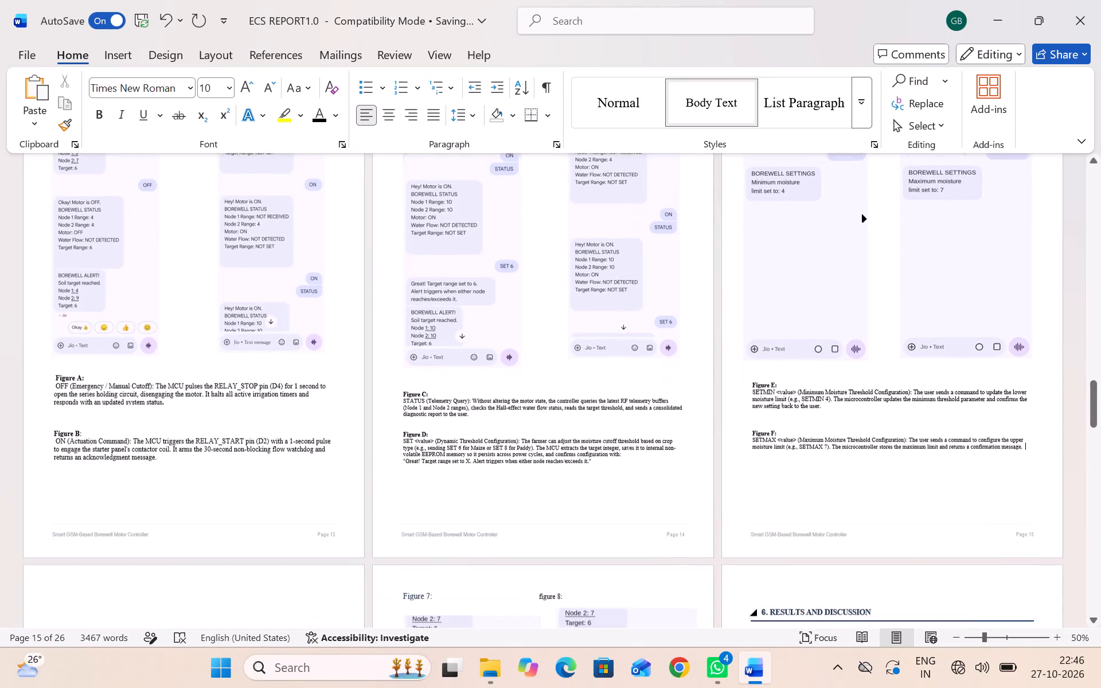
pyautogui.scroll(-1, 787, 536)
pyautogui.scroll(5, 787, 536)
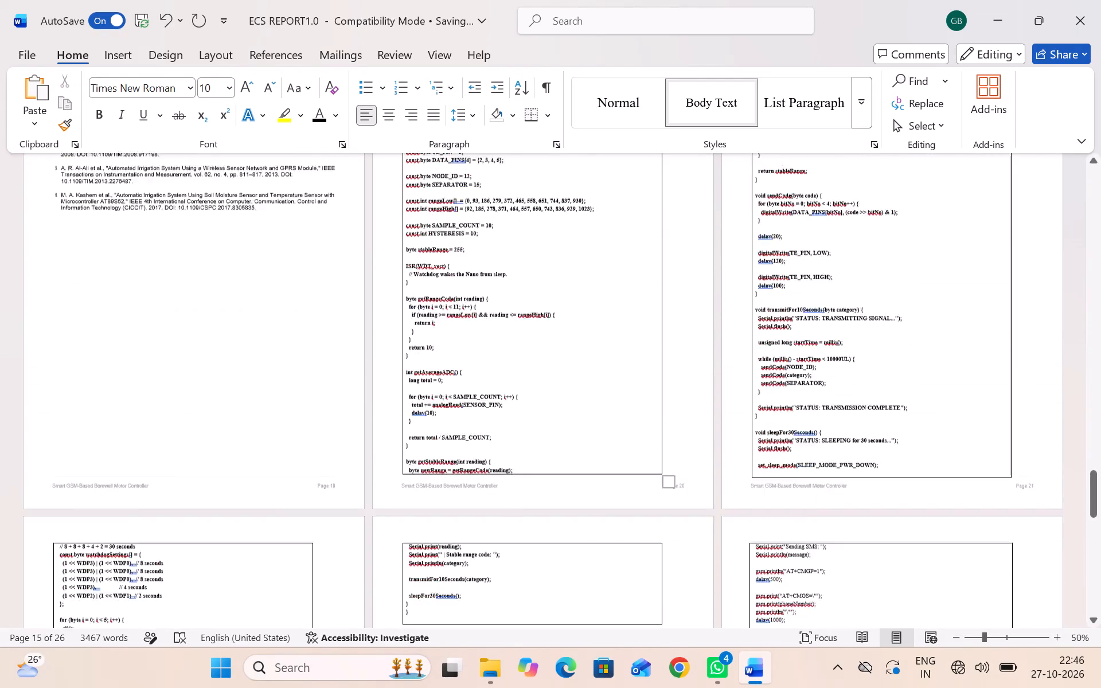
pyautogui.scroll(6, 787, 536)
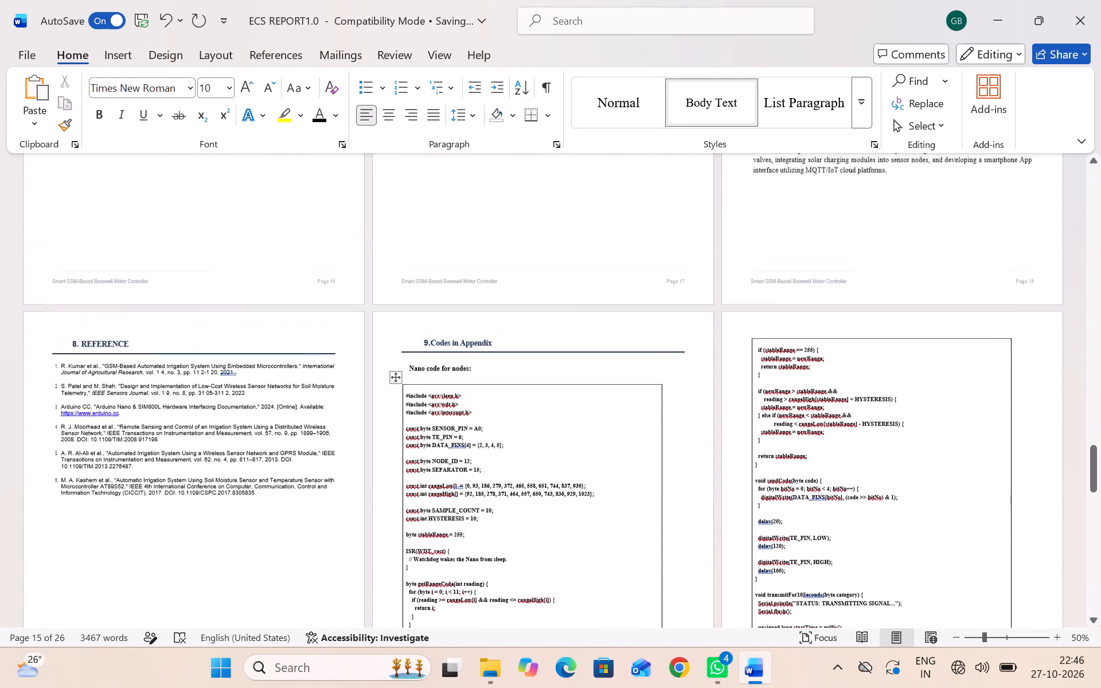
pyautogui.scroll(7, 787, 536)
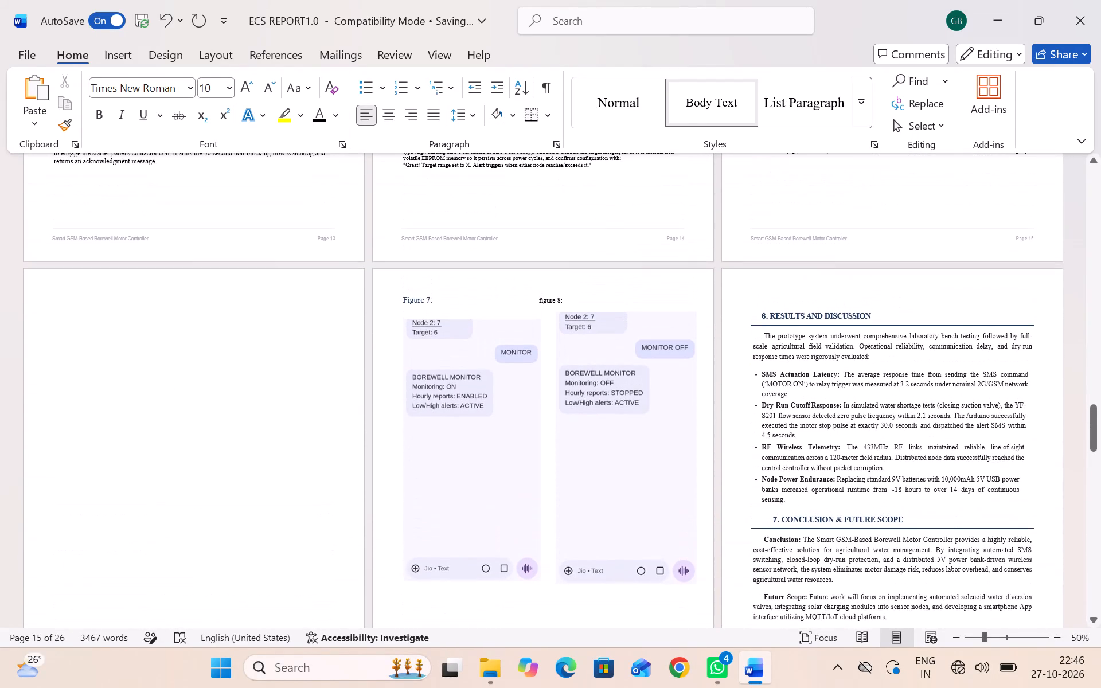
pyautogui.scroll(1, 404, 410)
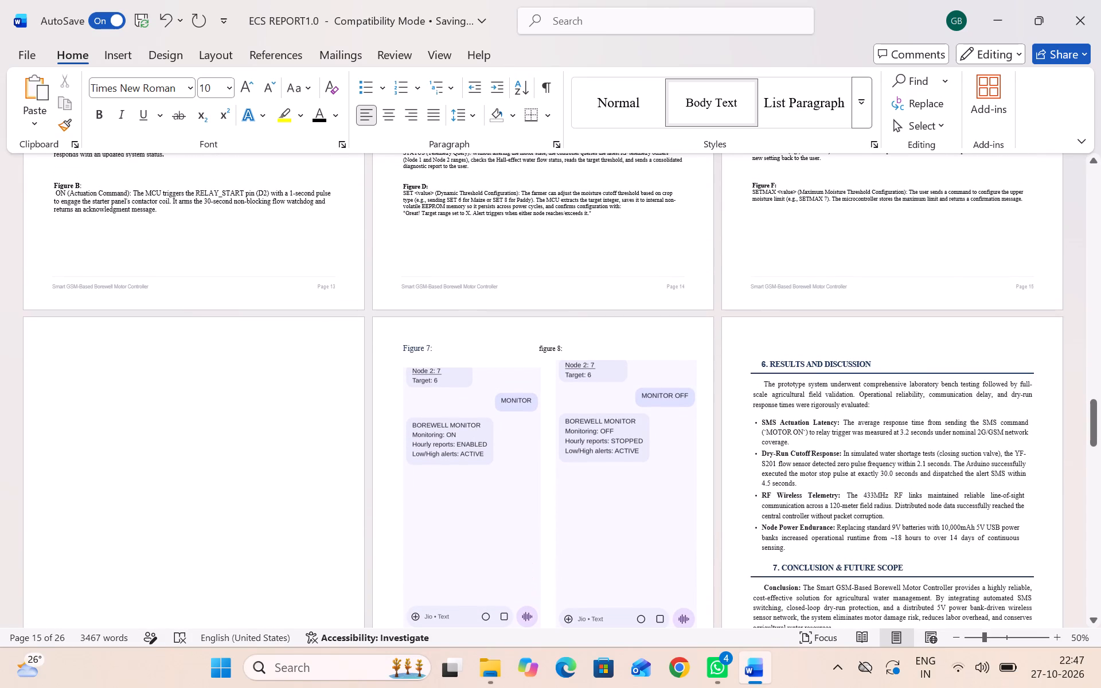
pyautogui.click(341, 357)
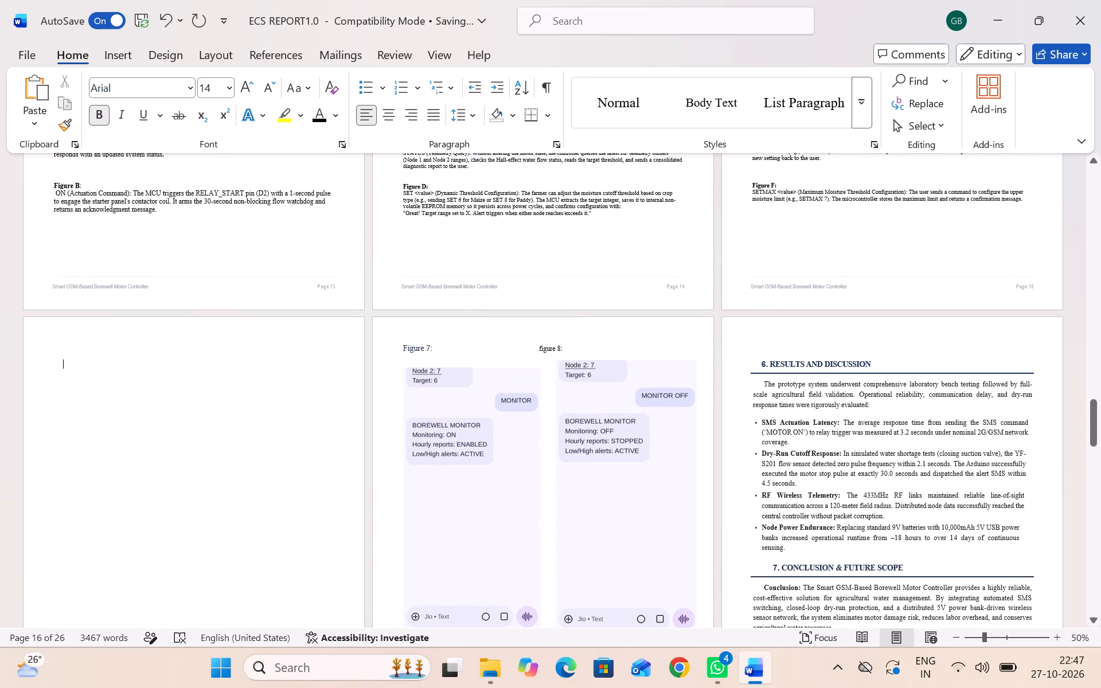
pyautogui.press('BackSpace')
pyautogui.press('BackSpace')
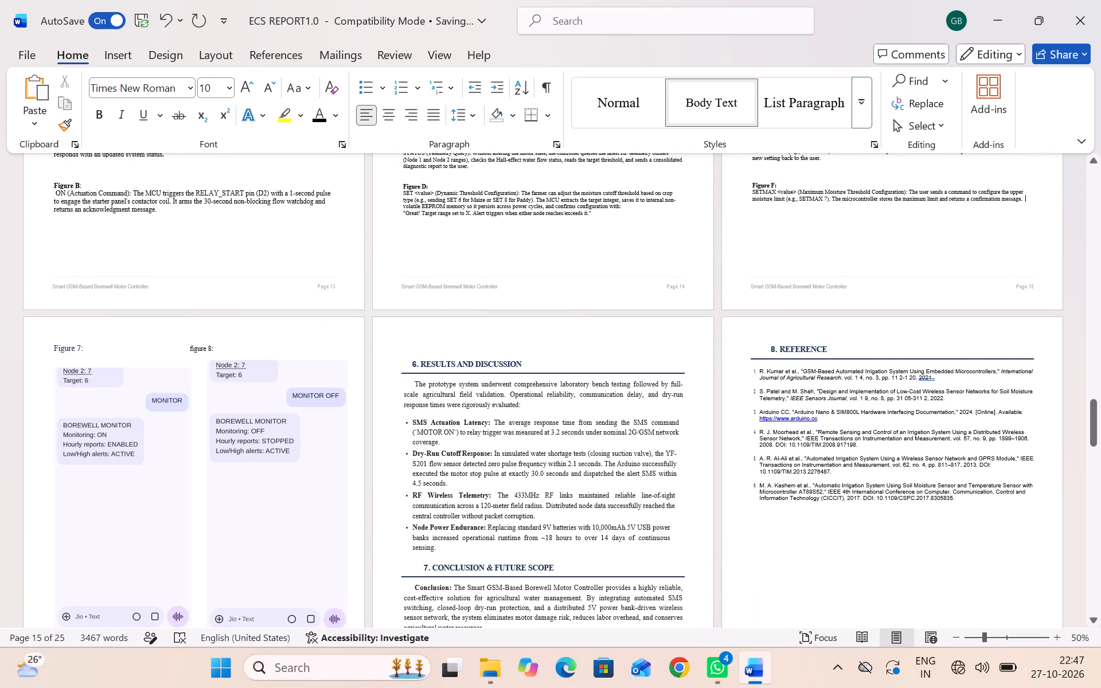
# Delete the "Figure 7:" and "figure 8:" heading line above the MONITOR and MONITOR OFF chat images on page 16.
pyautogui.scroll(-2, 534, 416)
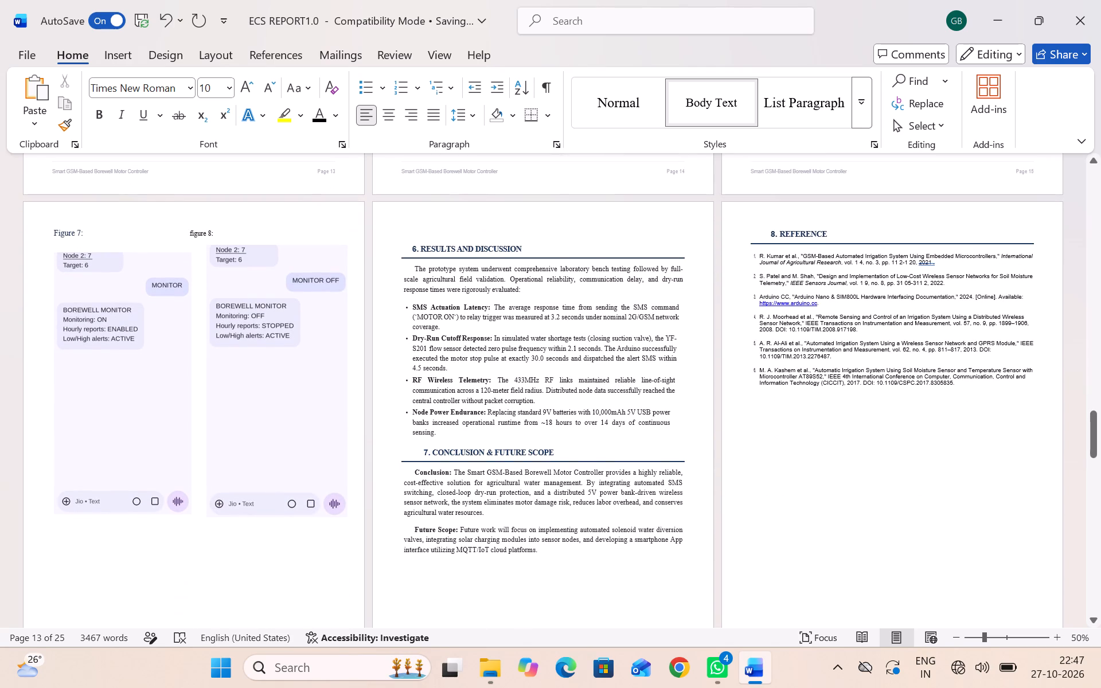
pyautogui.click(111, 271)
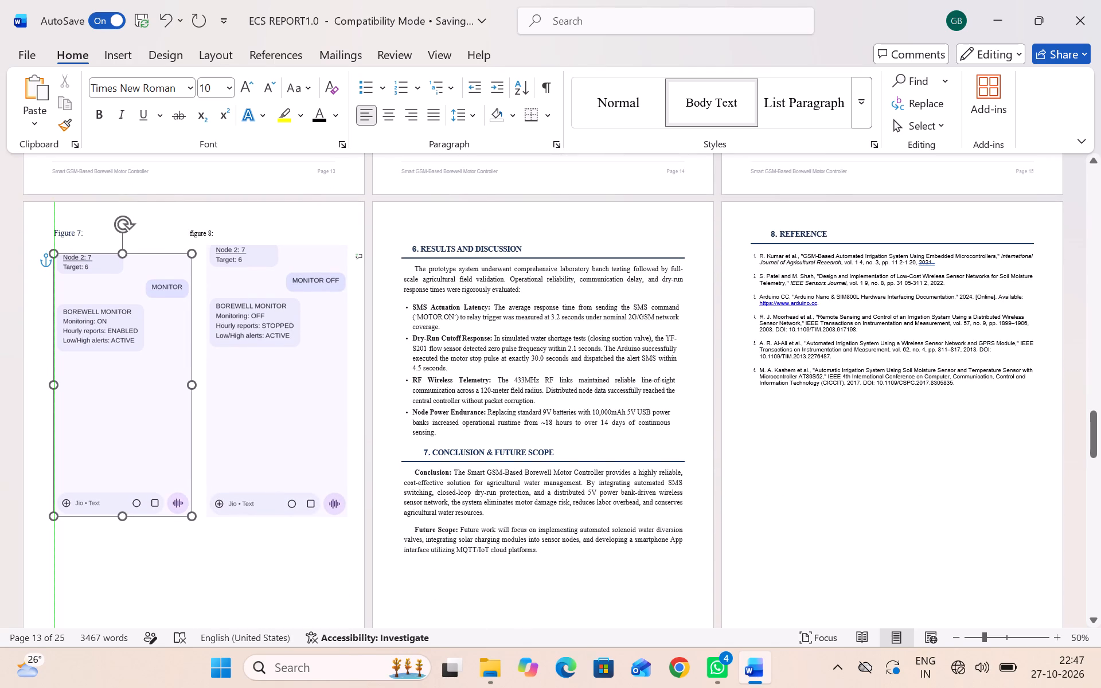
pyautogui.click(252, 296)
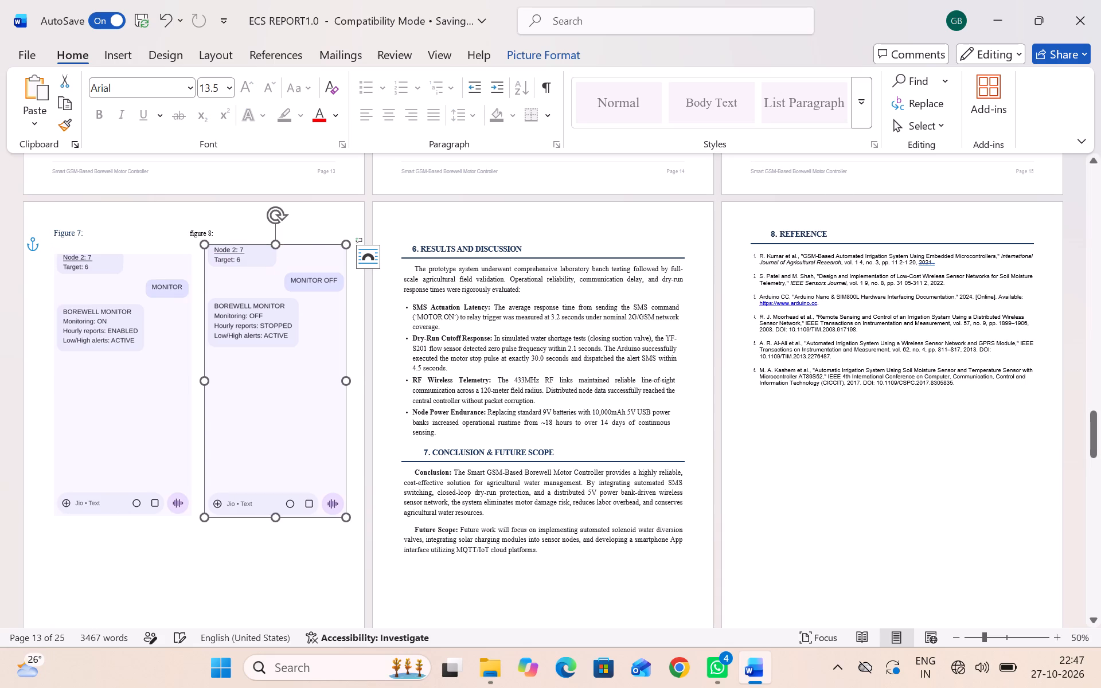
pyautogui.click(251, 243)
pyautogui.moveTo(231, 232); pyautogui.dragTo(63, 232)
pyautogui.press('BackSpace')
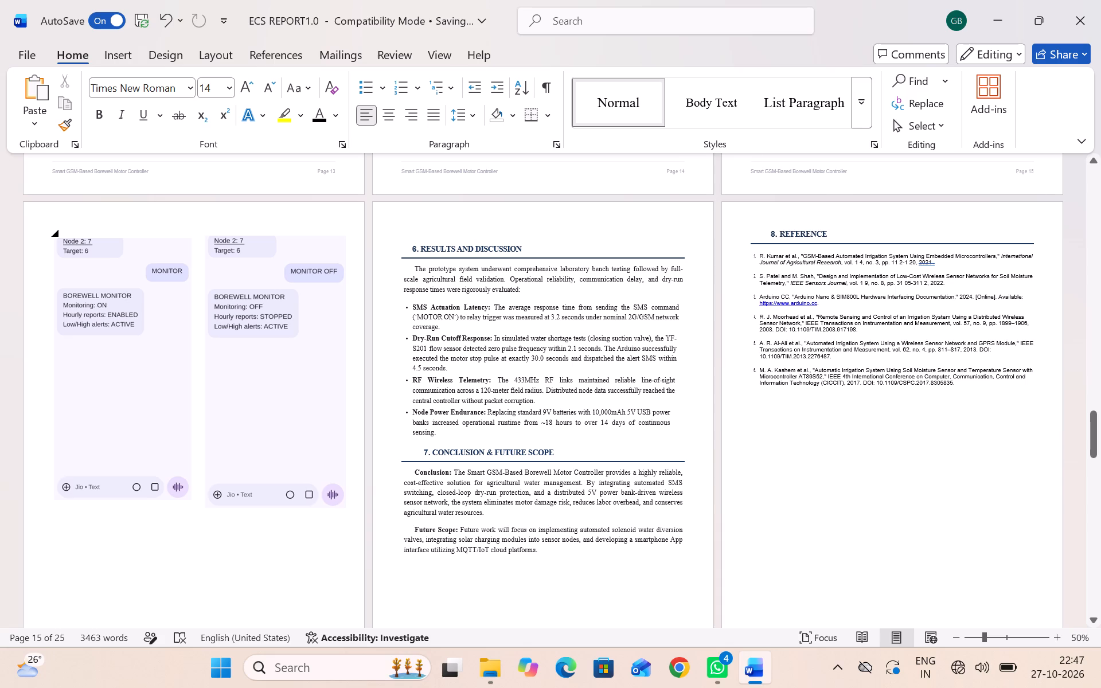
pyautogui.click(92, 220)
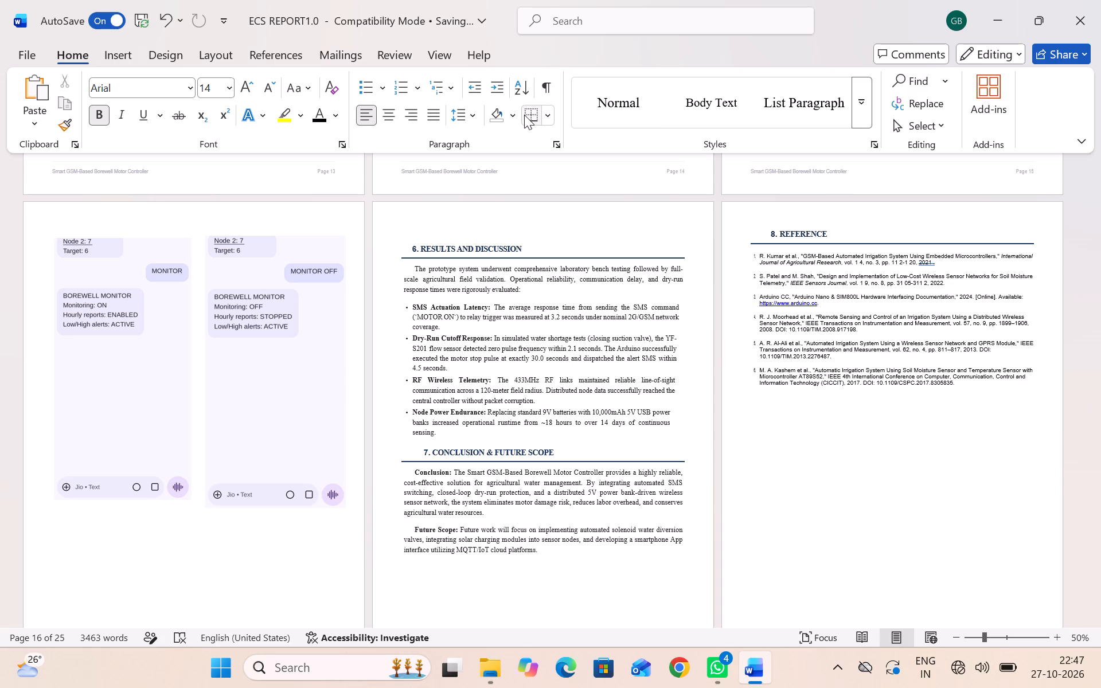
# Change the font of the "Figure E:" and "Figure F:" headings above the page 15 images to Times New Roman.
pyautogui.scroll(10, 536, 189)
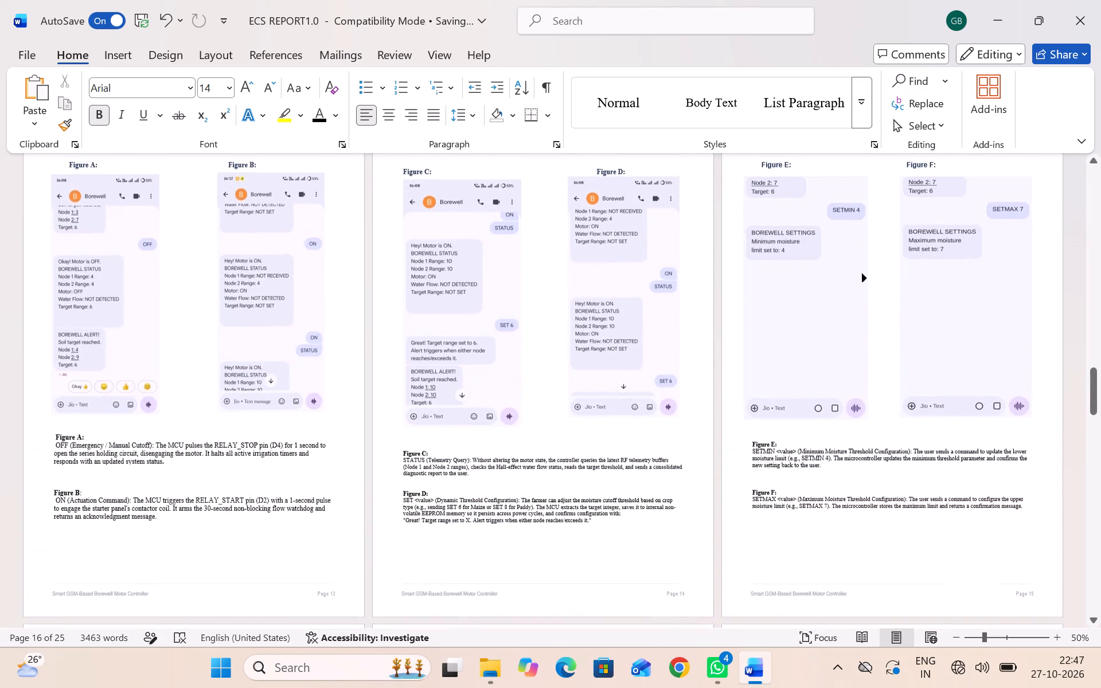
pyautogui.scroll(1, 536, 189)
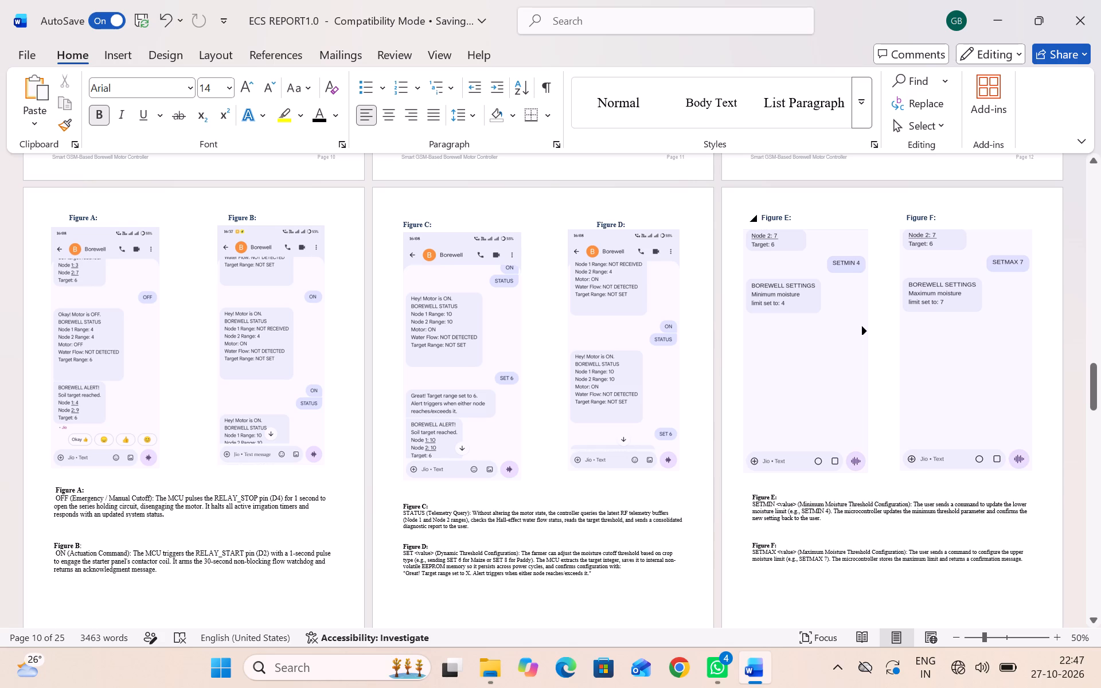
pyautogui.moveTo(760, 217); pyautogui.dragTo(949, 222)
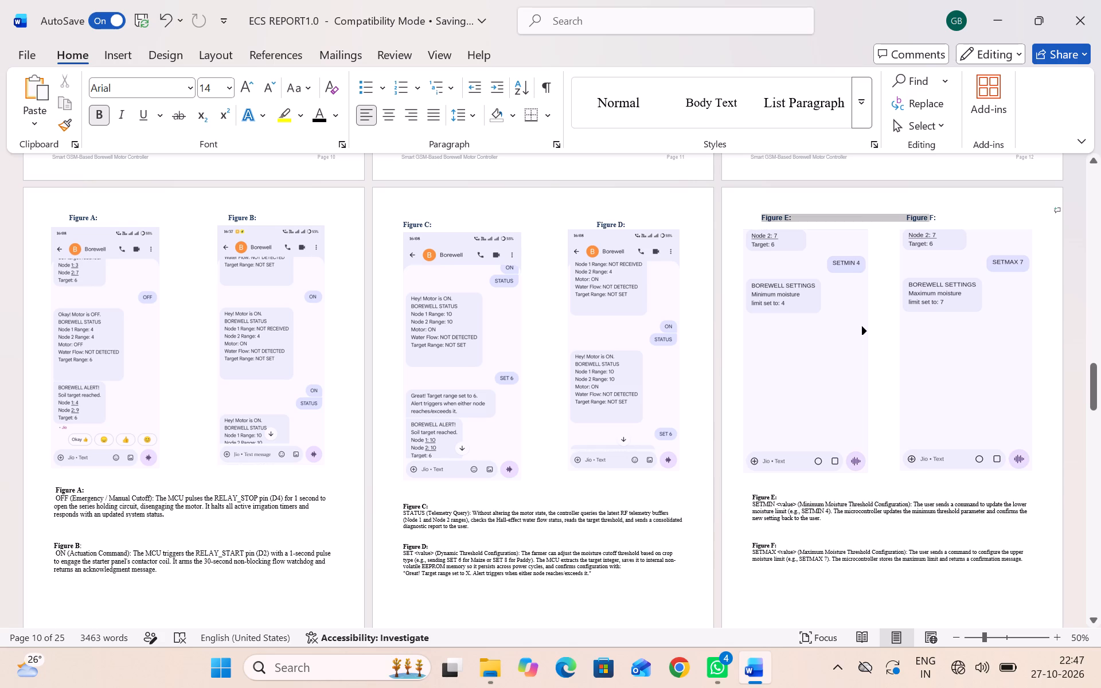
pyautogui.moveTo(949, 222); pyautogui.dragTo(945, 212)
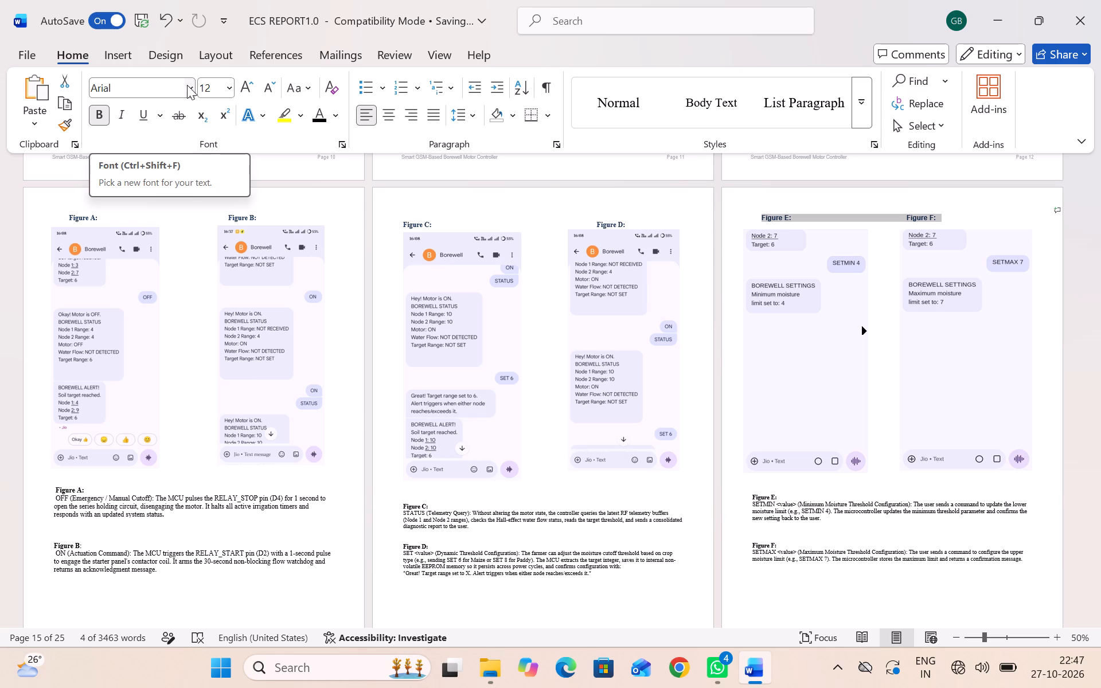
pyautogui.click(186, 85)
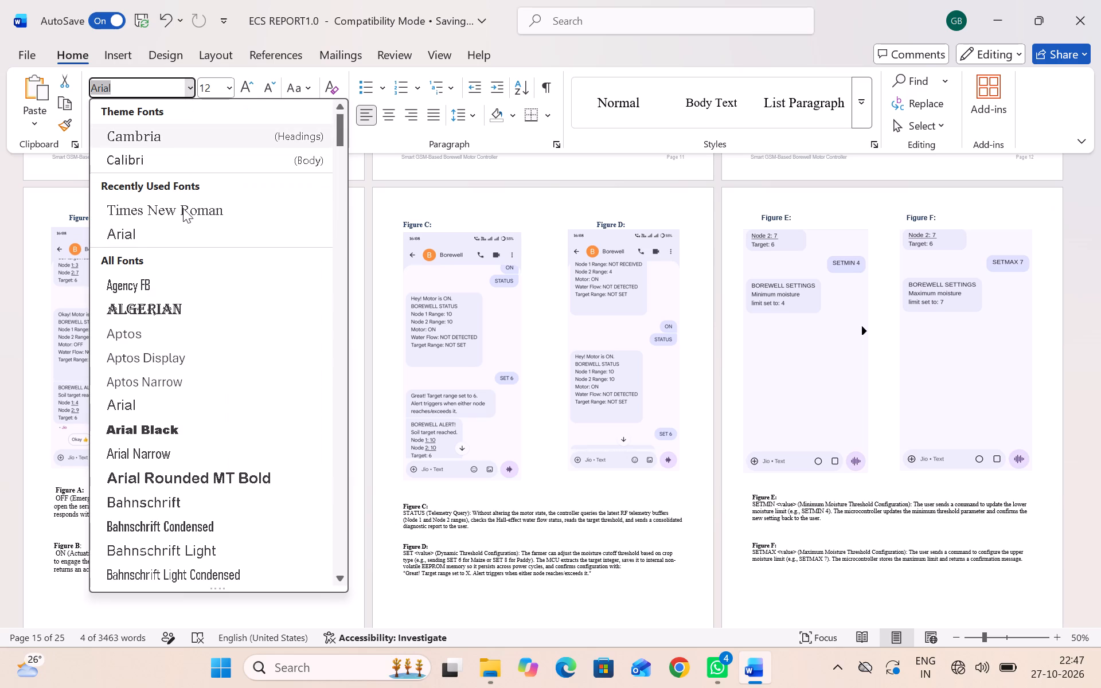
pyautogui.click(183, 213)
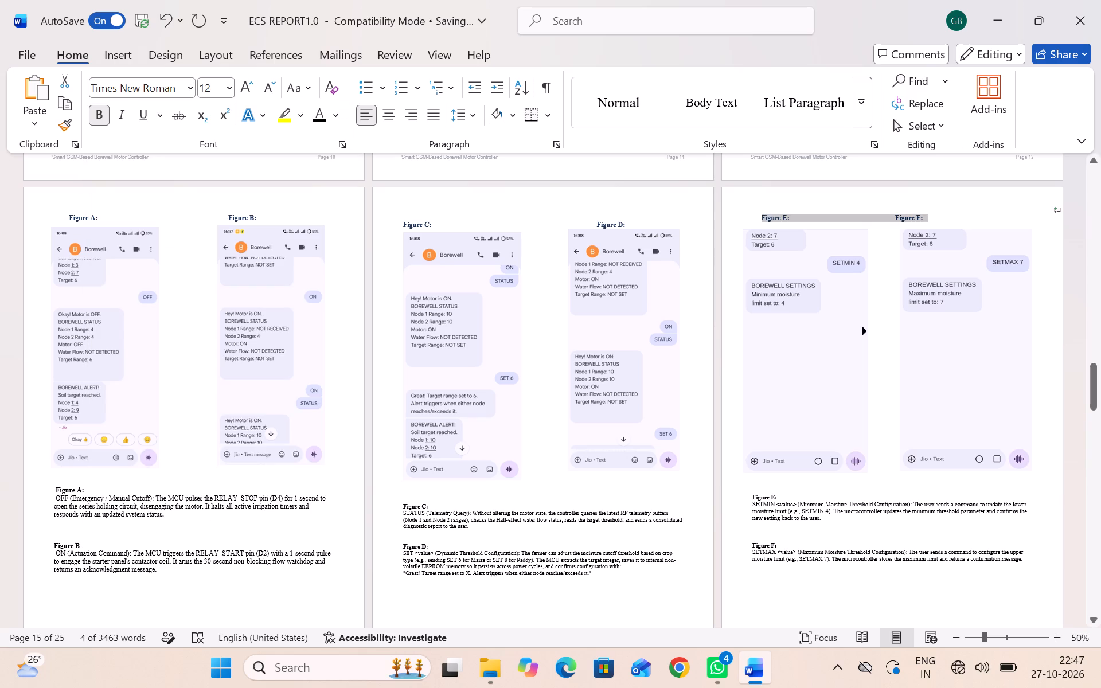
# Copy the page 15 "Figure E:" and "Figure F:" headings above the MONITOR chat images on page 16 and remove the extra empty line beneath them.
pyautogui.scroll(-3, 485, 413)
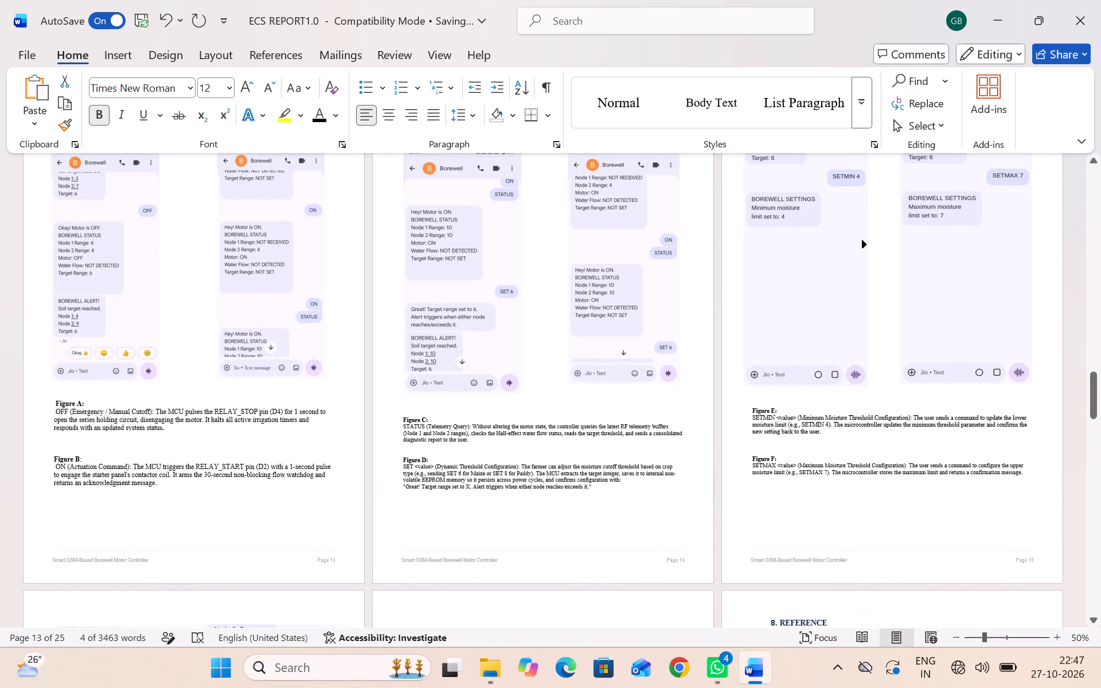
pyautogui.hotkey('ctrl', 'c')
pyautogui.scroll(-2, 485, 413)
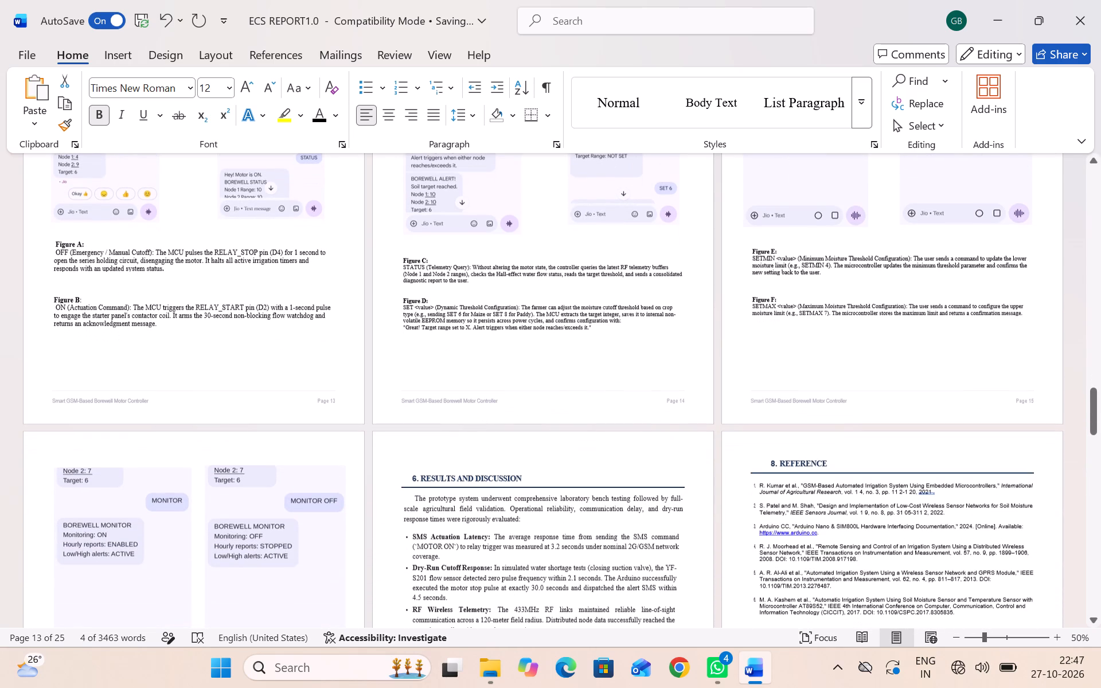
pyautogui.click(236, 455)
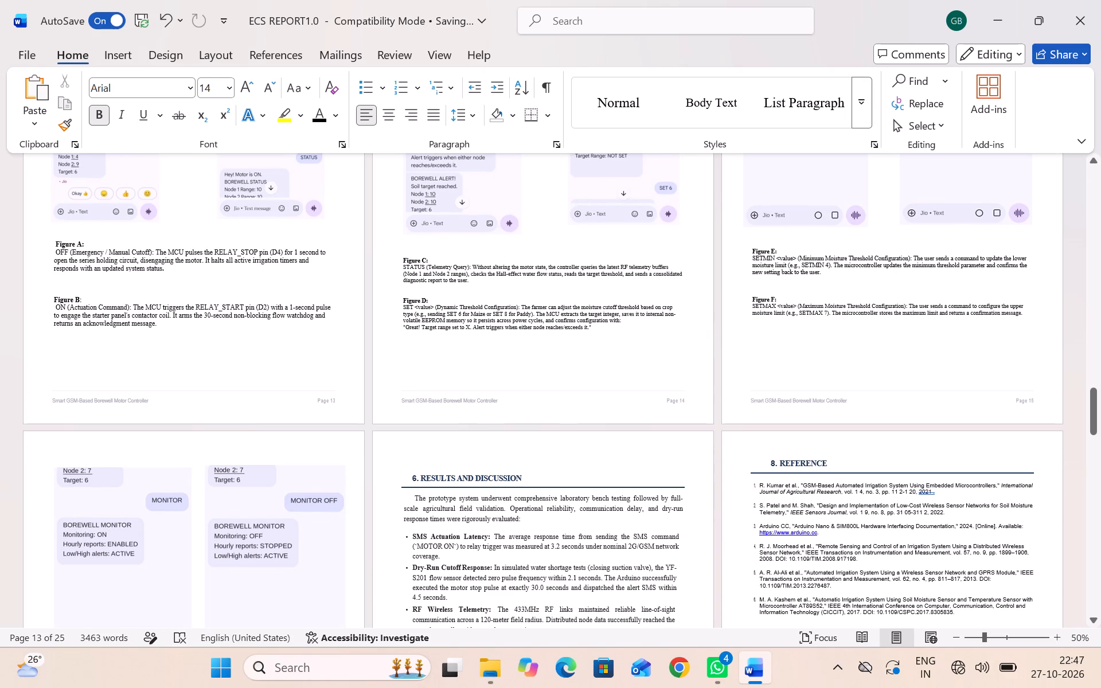
pyautogui.hotkey('ctrl', 'v')
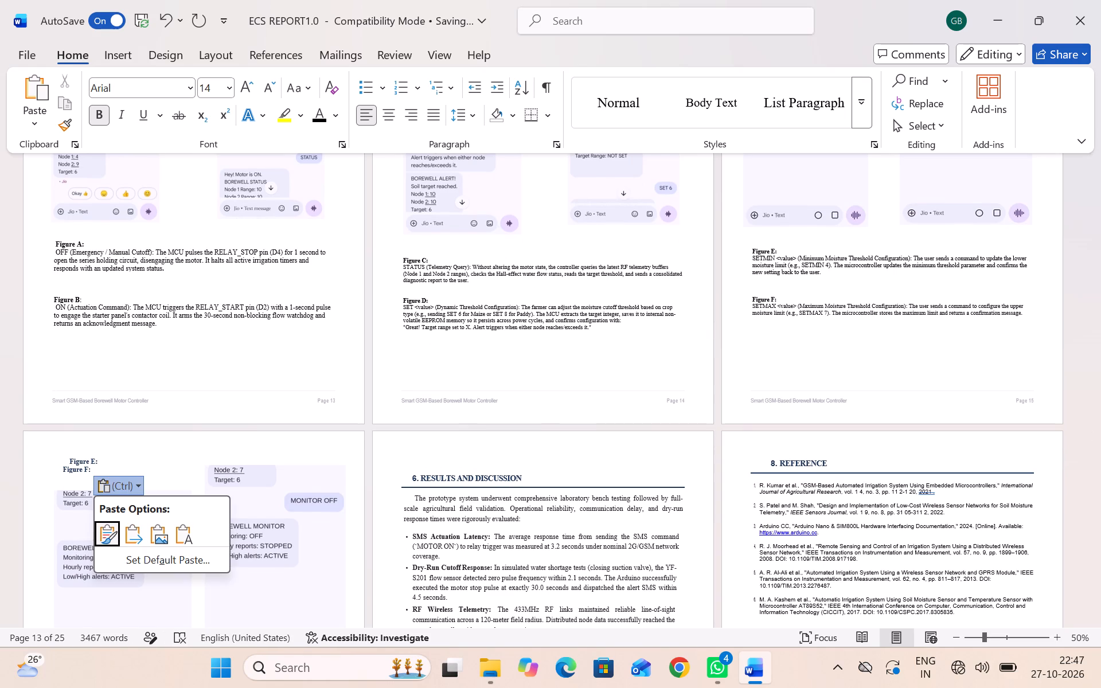
pyautogui.click(68, 478)
pyautogui.press('BackSpace')
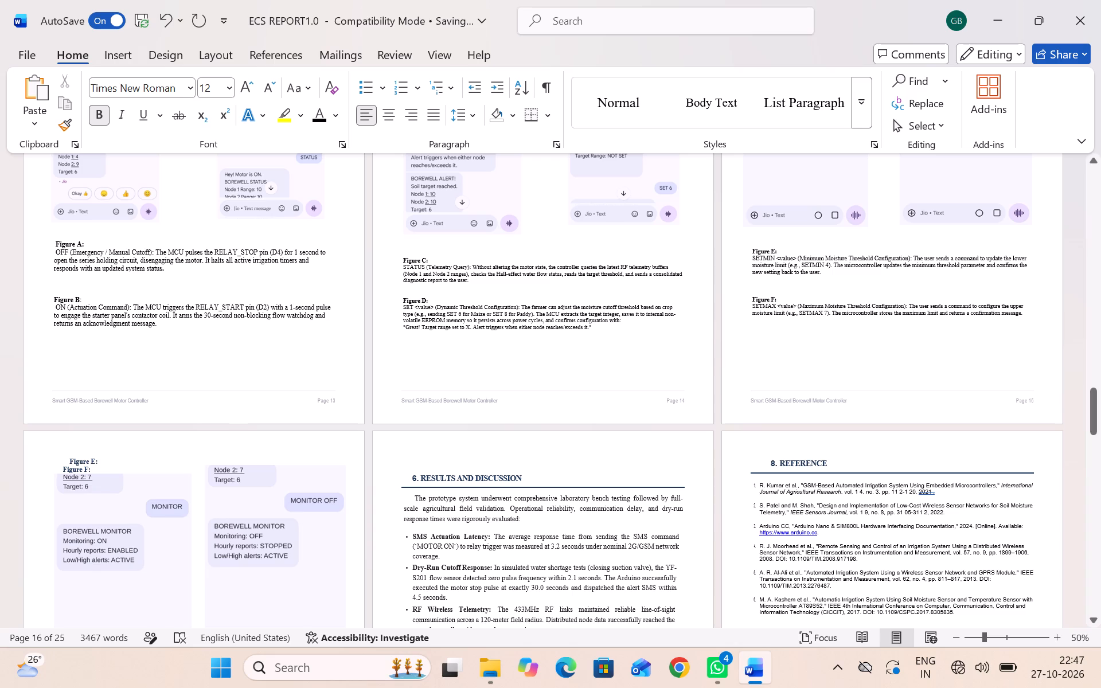
# Bring the pasted "Figure F:" heading on page 16 onto the same line as "Figure E:" by removing the surplus spacing before it.
pyautogui.press('Left')
pyautogui.press('Left')
pyautogui.press('Left')
pyautogui.press('Left')
pyautogui.press('Left')
pyautogui.press('Left')
pyautogui.press('Left')
pyautogui.press('Left')
pyautogui.press('Left')
pyautogui.press('Left')
pyautogui.press('Return')
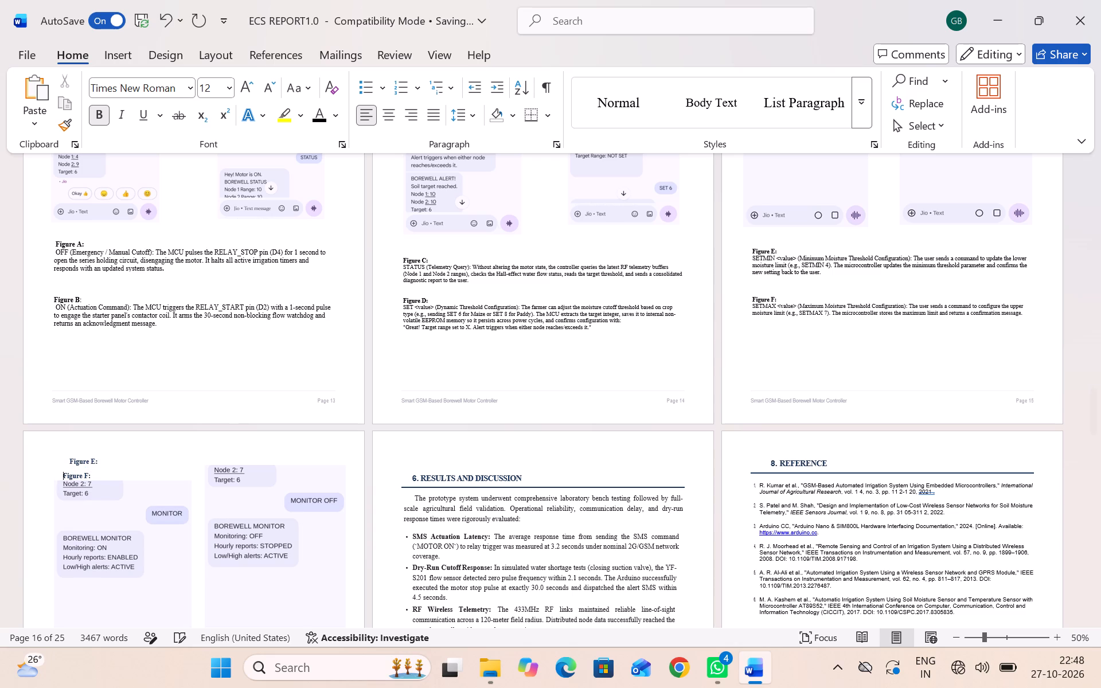
pyautogui.press('BackSpace')
pyautogui.press('BackSpace')
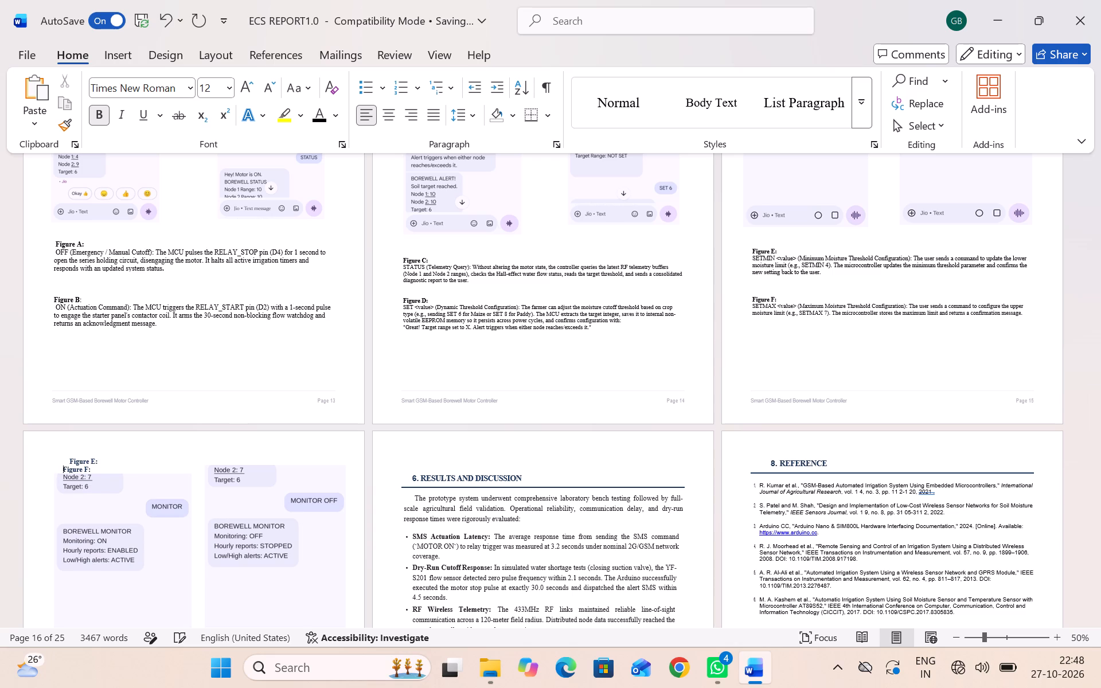
pyautogui.press('BackSpace')
pyautogui.press('BackSpace')
pyautogui.press('BackSpace')
pyautogui.press('BackSpace')
pyautogui.press('BackSpace')
pyautogui.press('BackSpace')
pyautogui.press('BackSpace')
# Move the MONITOR chat image on page 16 slightly down so that its bottom edge lines up with the MONITOR OFF image.
pyautogui.click(239, 501)
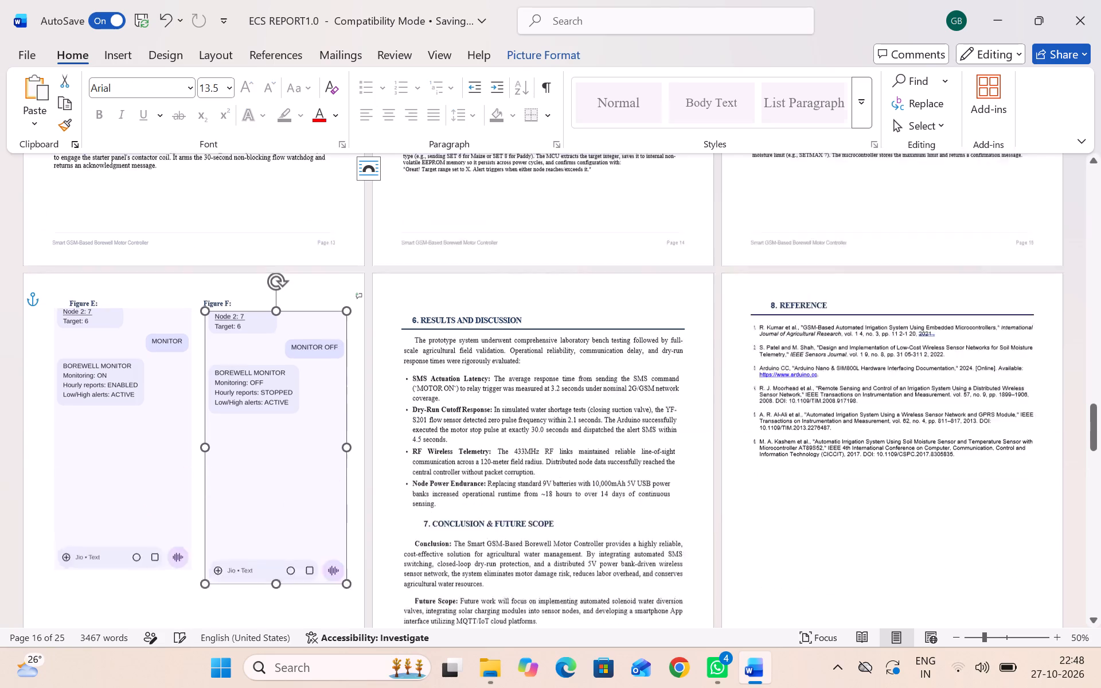
pyautogui.moveTo(149, 331); pyautogui.dragTo(151, 347)
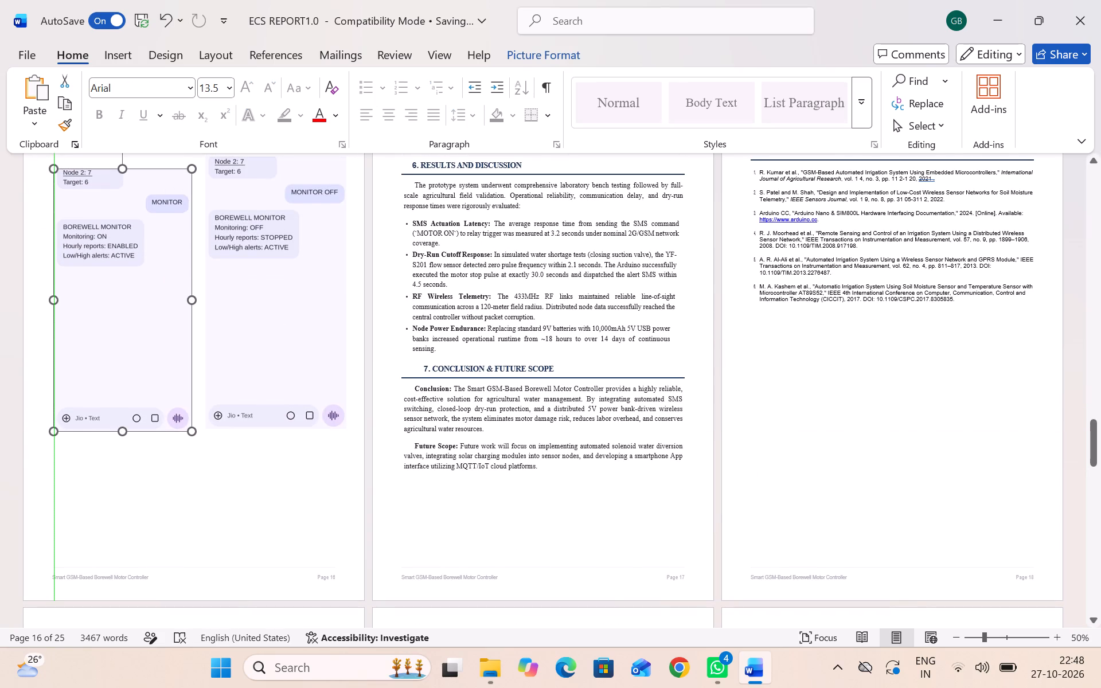
pyautogui.moveTo(151, 347); pyautogui.dragTo(154, 344)
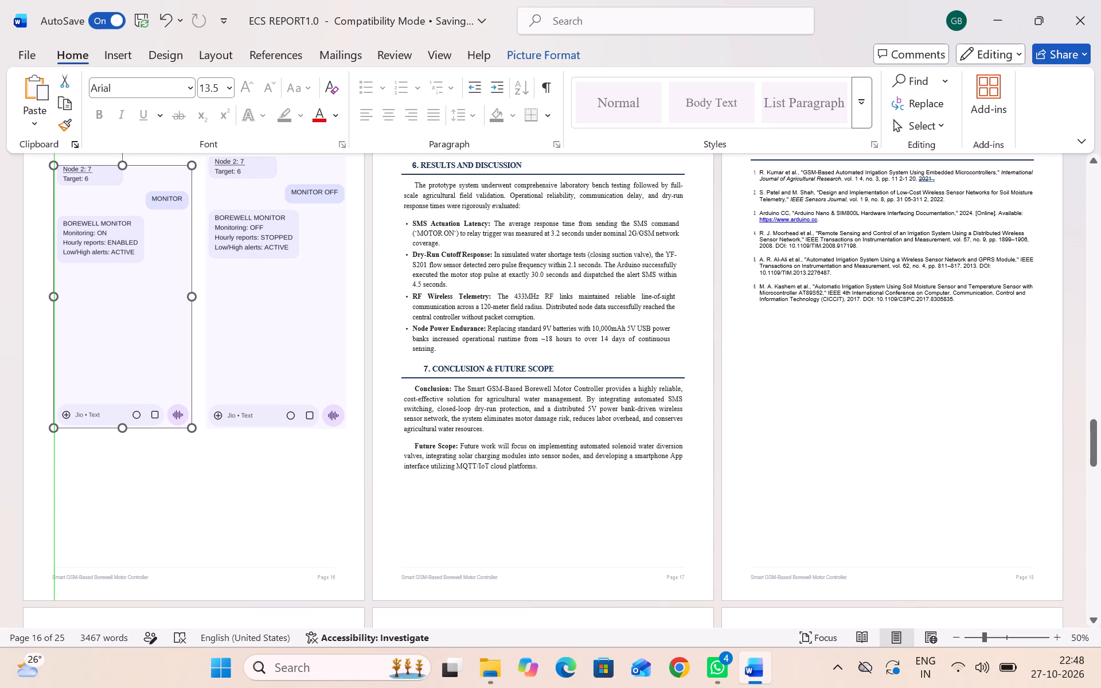
pyautogui.moveTo(154, 344); pyautogui.dragTo(153, 345)
pyautogui.click(279, 472)
# Shift the "Figure F:" heading on page 16 slightly toward the MONITOR OFF image by inserting four spaces before it.
pyautogui.scroll(2, 279, 472)
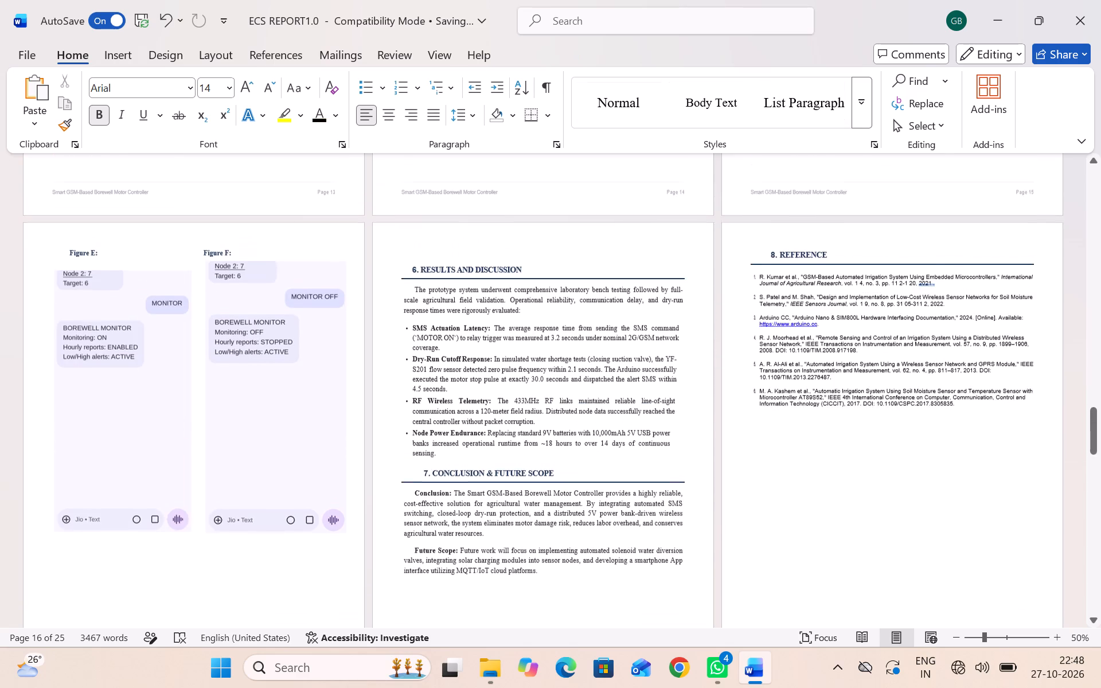
pyautogui.scroll(2, 279, 472)
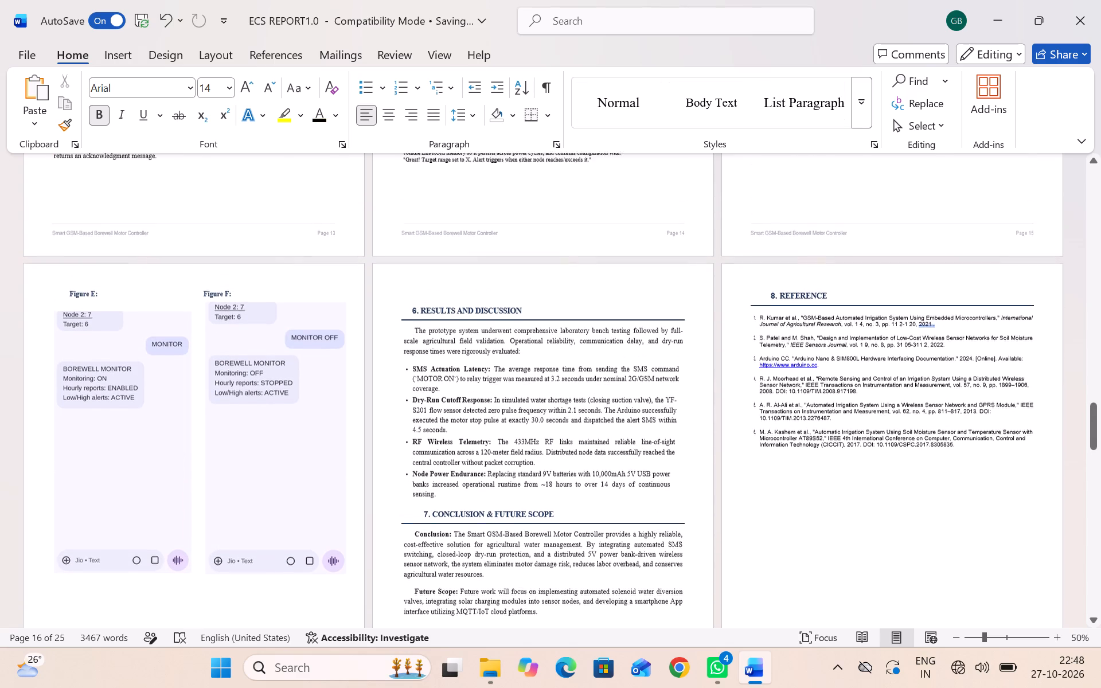
pyautogui.scroll(1, 279, 472)
pyautogui.scroll(-2, 279, 472)
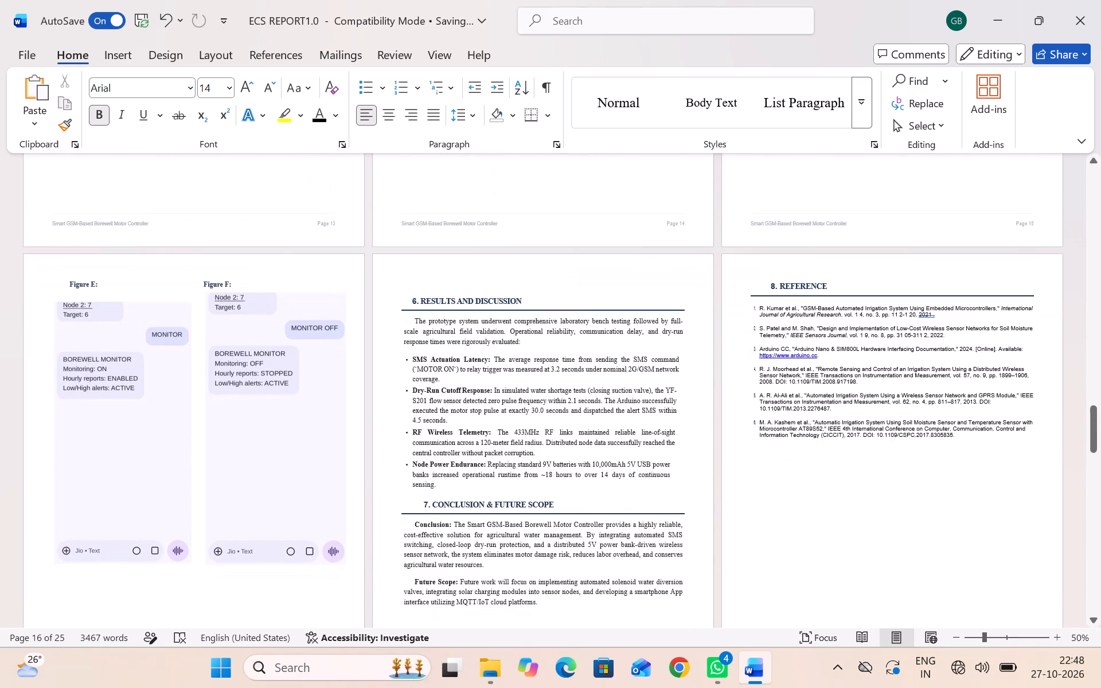
pyautogui.click(193, 284)
pyautogui.press('space')
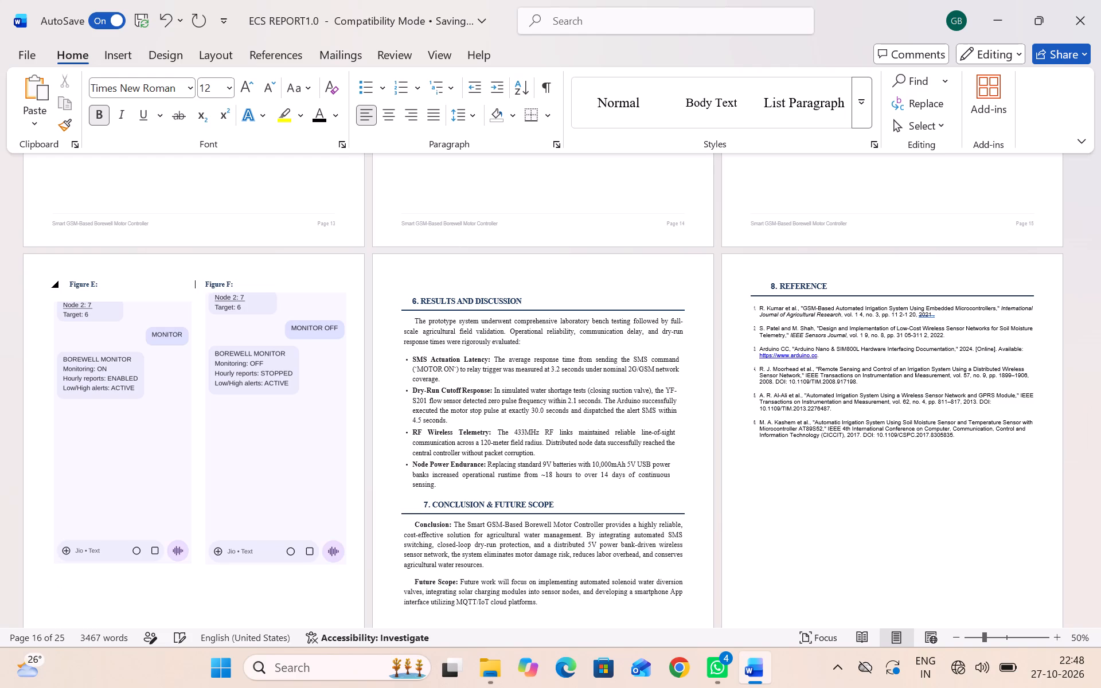
pyautogui.press('space')
pyautogui.press('space')
pyautogui.press('space')
# Reletter the page 16 headings as "Figure G:" above the MONITOR image and "Figure H:" above the MONITOR OFF image.
pyautogui.scroll(-1, 193, 284)
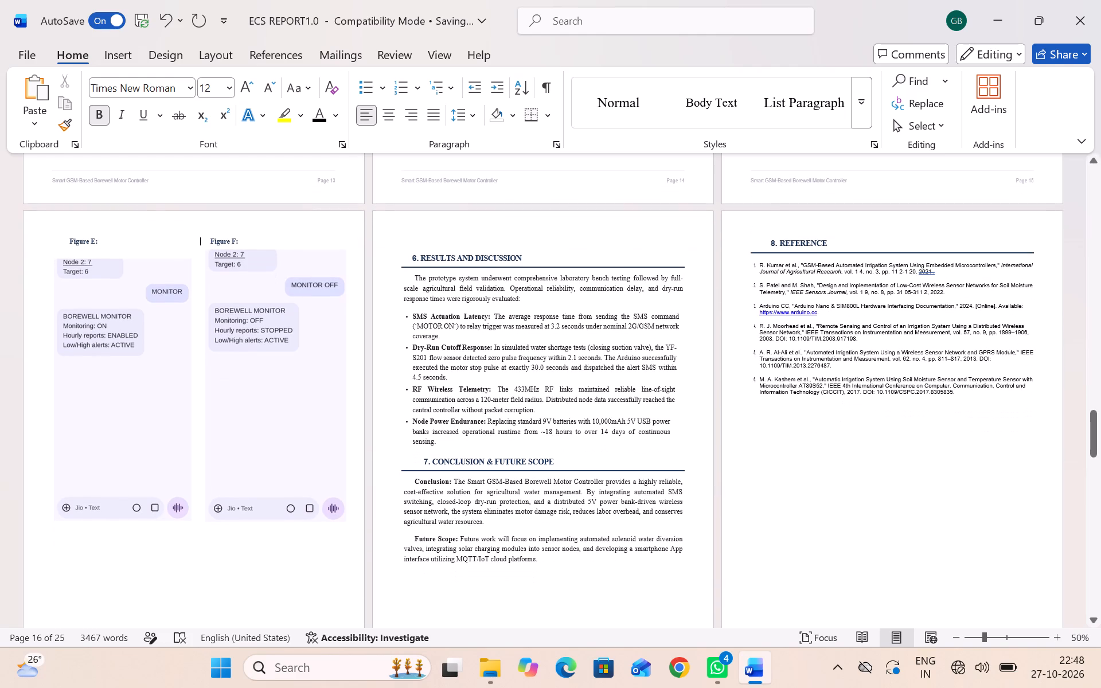
pyautogui.scroll(-1, 193, 284)
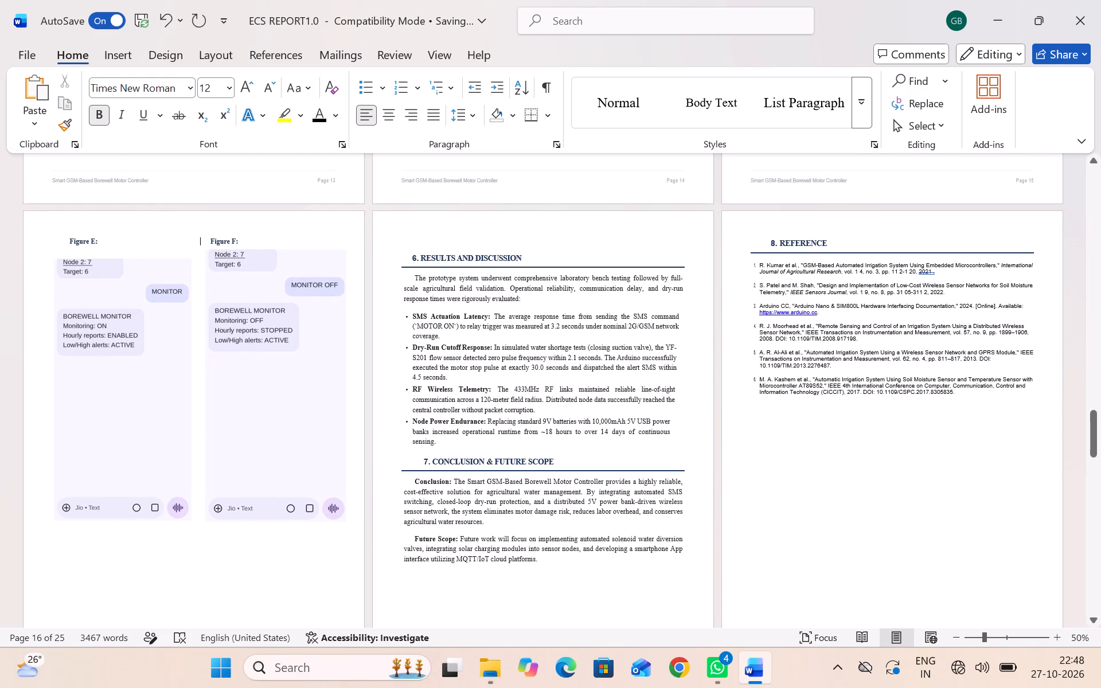
pyautogui.click(95, 243)
pyautogui.press('BackSpace')
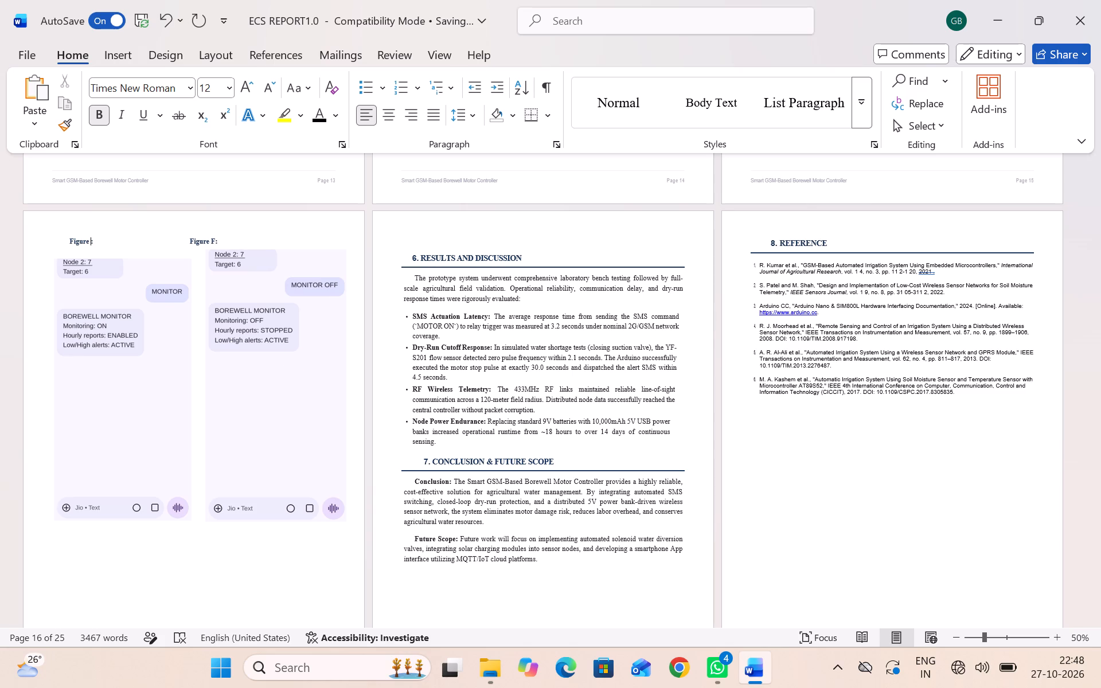
pyautogui.press('g')
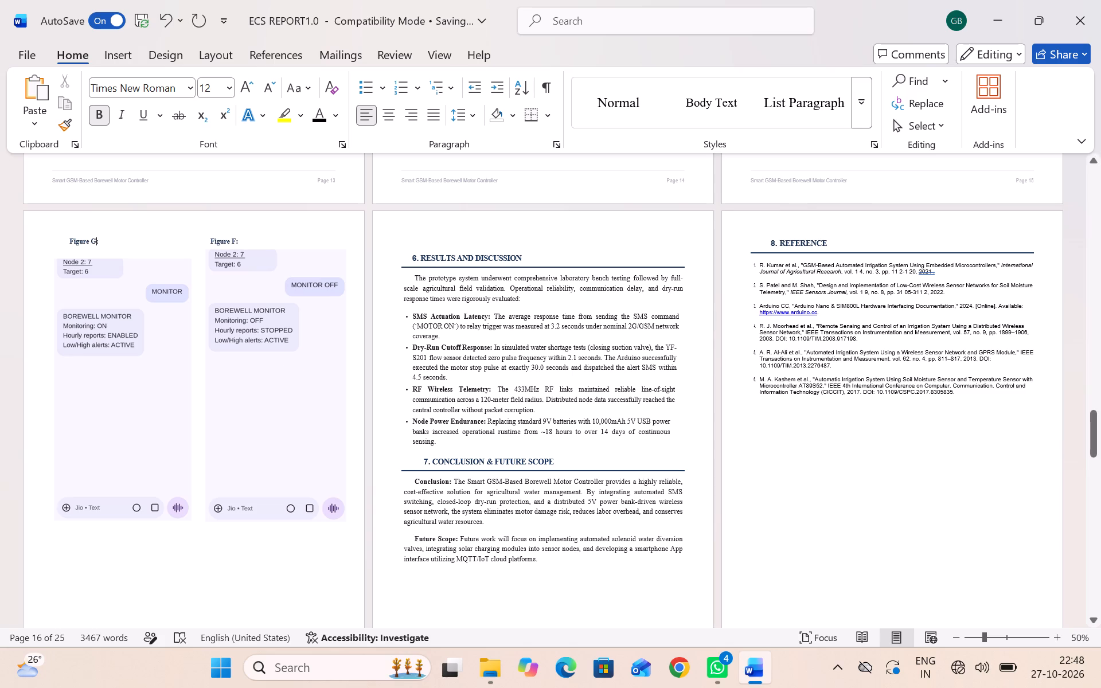
pyautogui.click(233, 237)
pyautogui.press('Right')
pyautogui.press('BackSpace')
pyautogui.press('h')
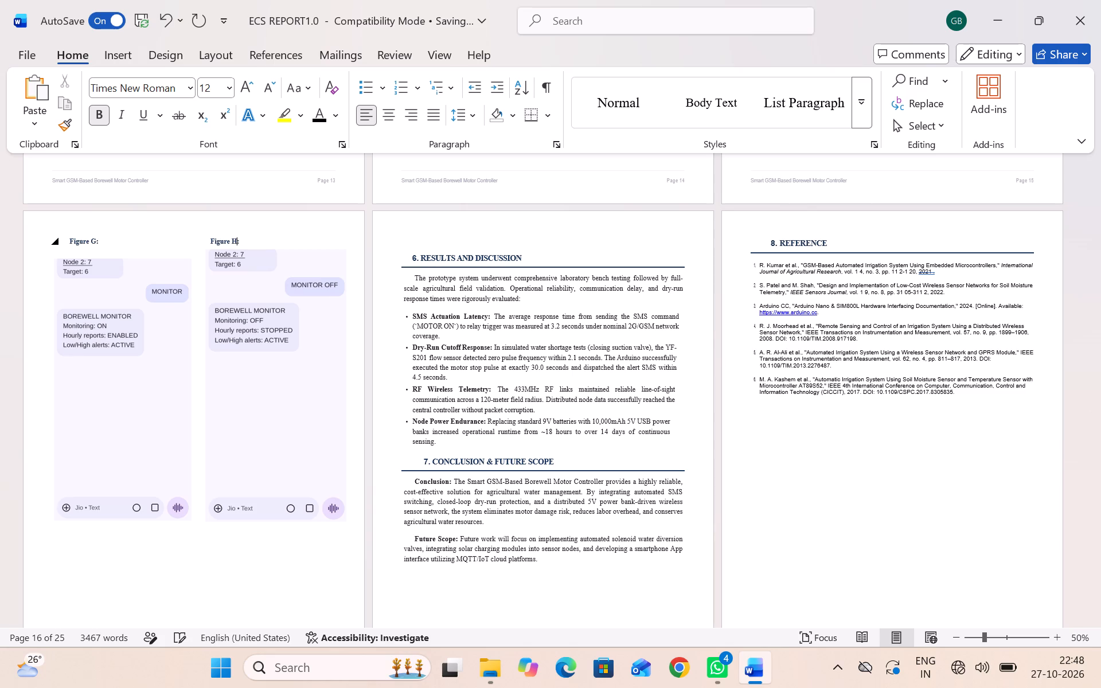
# Copy the Figure E and Figure F caption paragraphs from page 15 onto a new line beneath the chat images on page 16.
pyautogui.scroll(1, 216, 441)
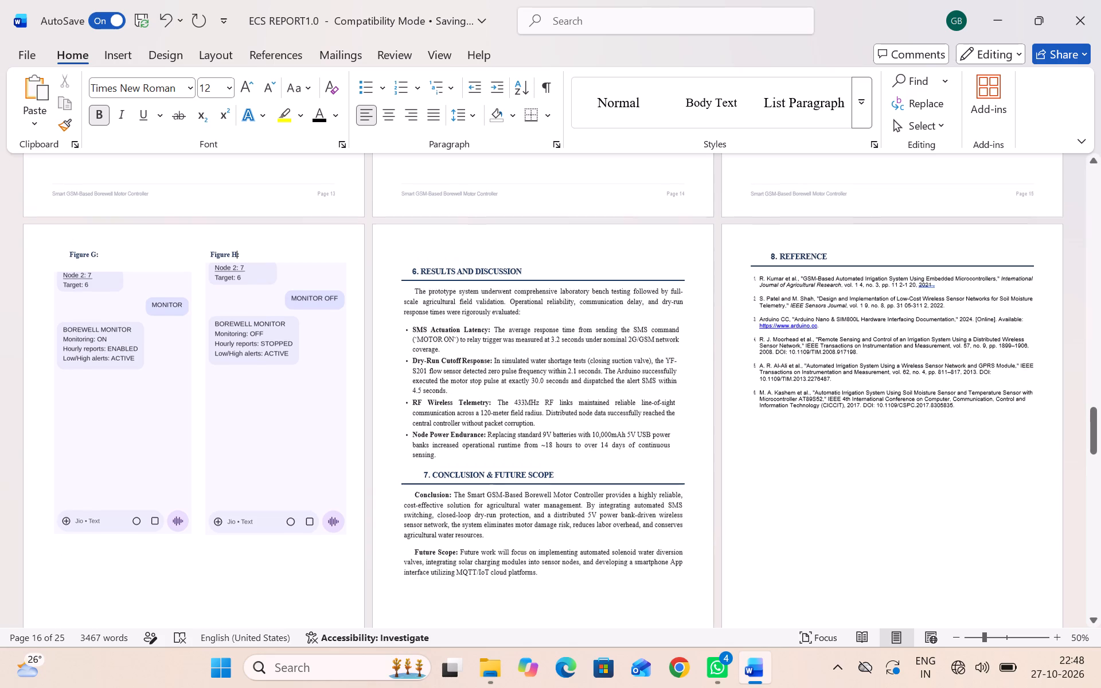
pyautogui.scroll(3, 216, 441)
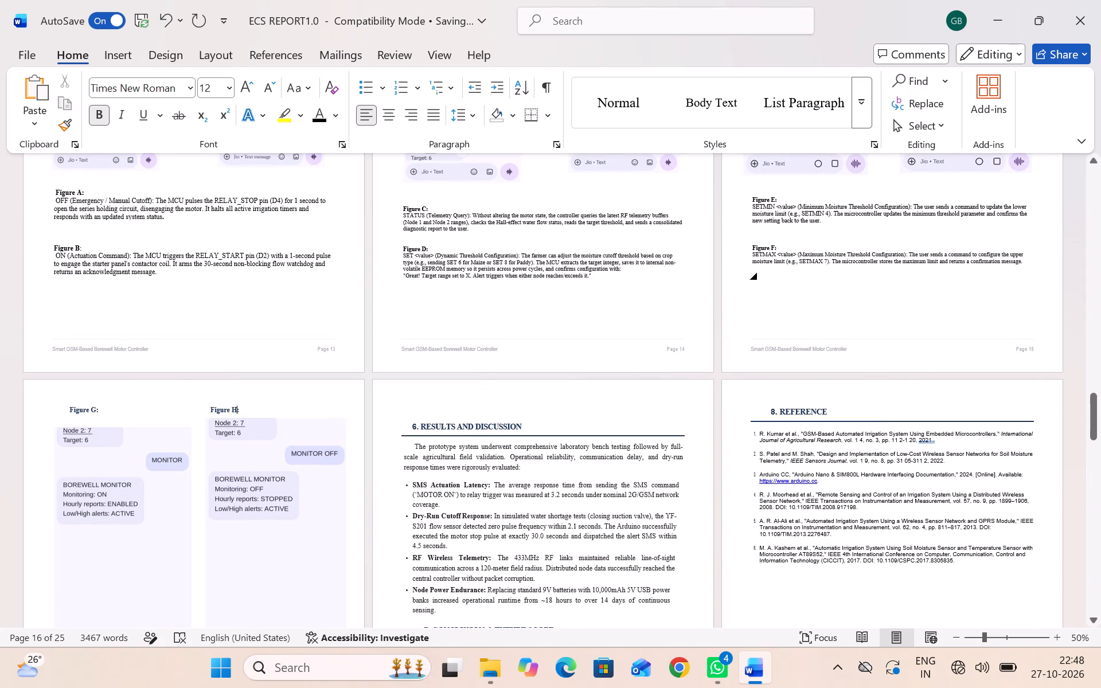
pyautogui.moveTo(1030, 263); pyautogui.dragTo(756, 197)
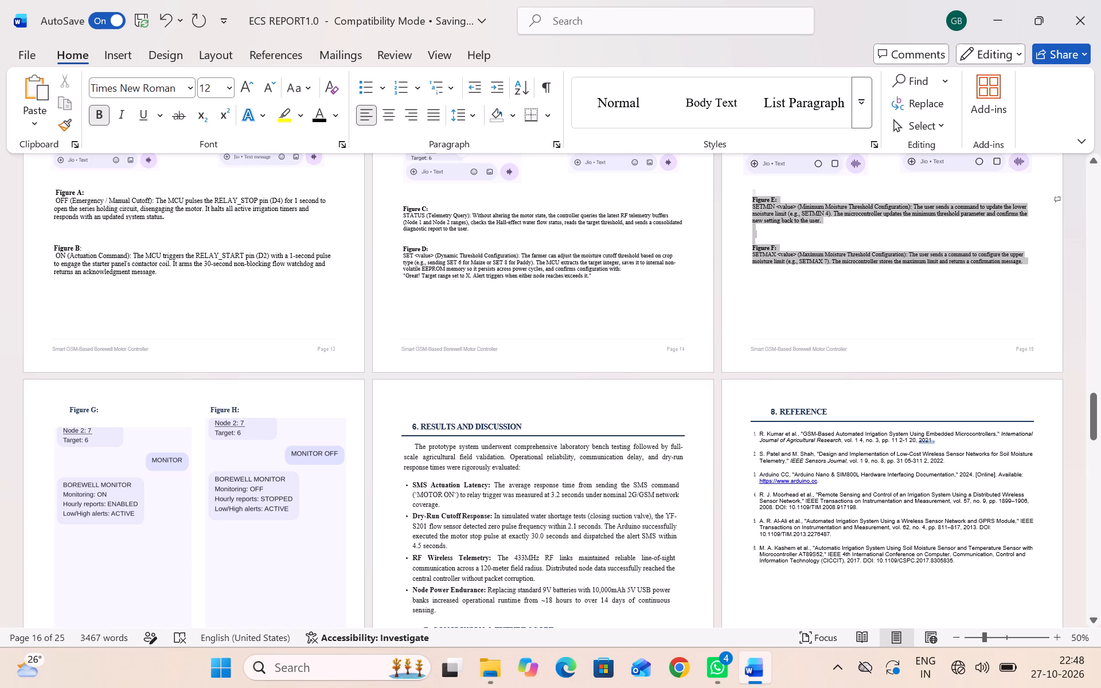
pyautogui.moveTo(756, 197); pyautogui.dragTo(756, 197)
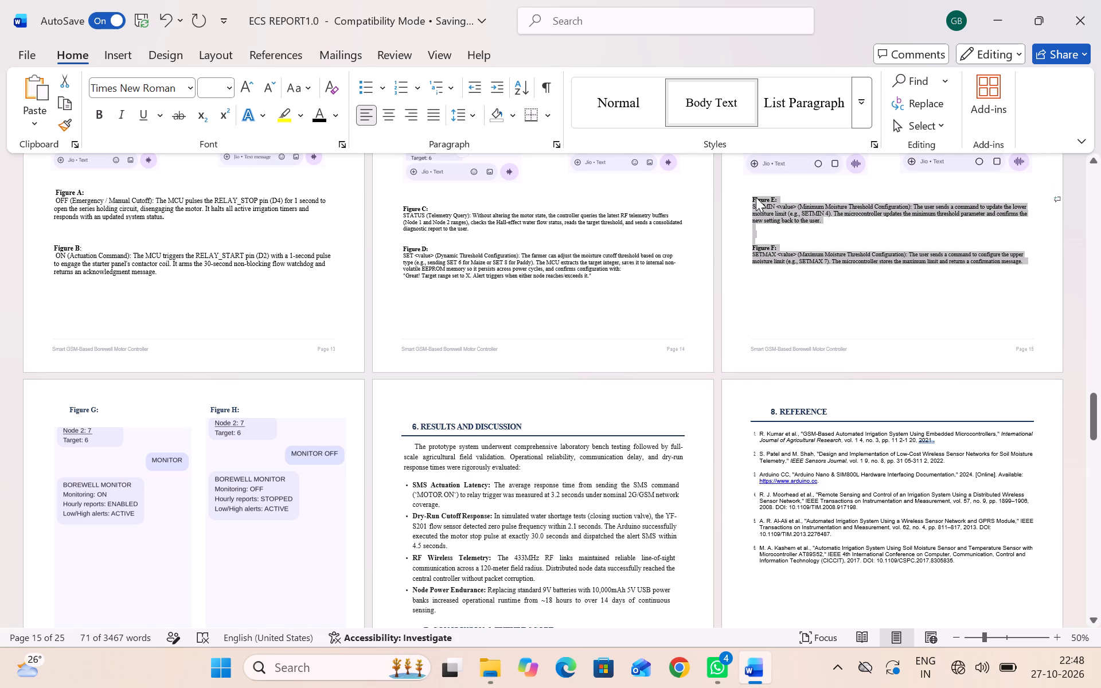
pyautogui.hotkey('ctrl', 'c')
pyautogui.scroll(-4, 756, 197)
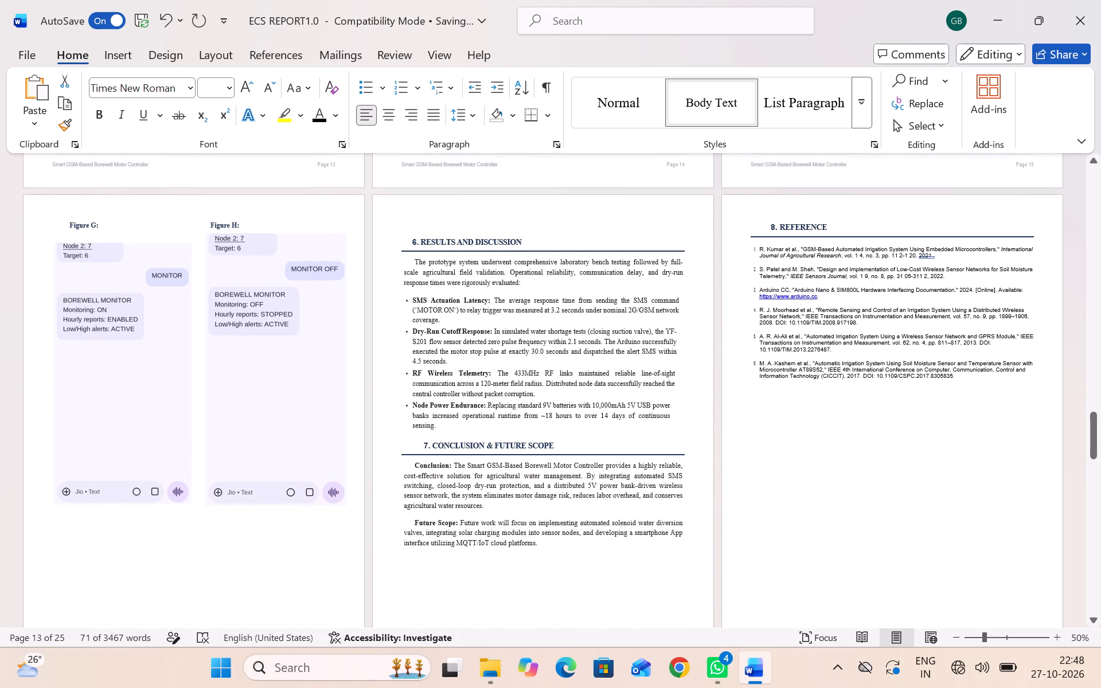
pyautogui.scroll(-1, 249, 562)
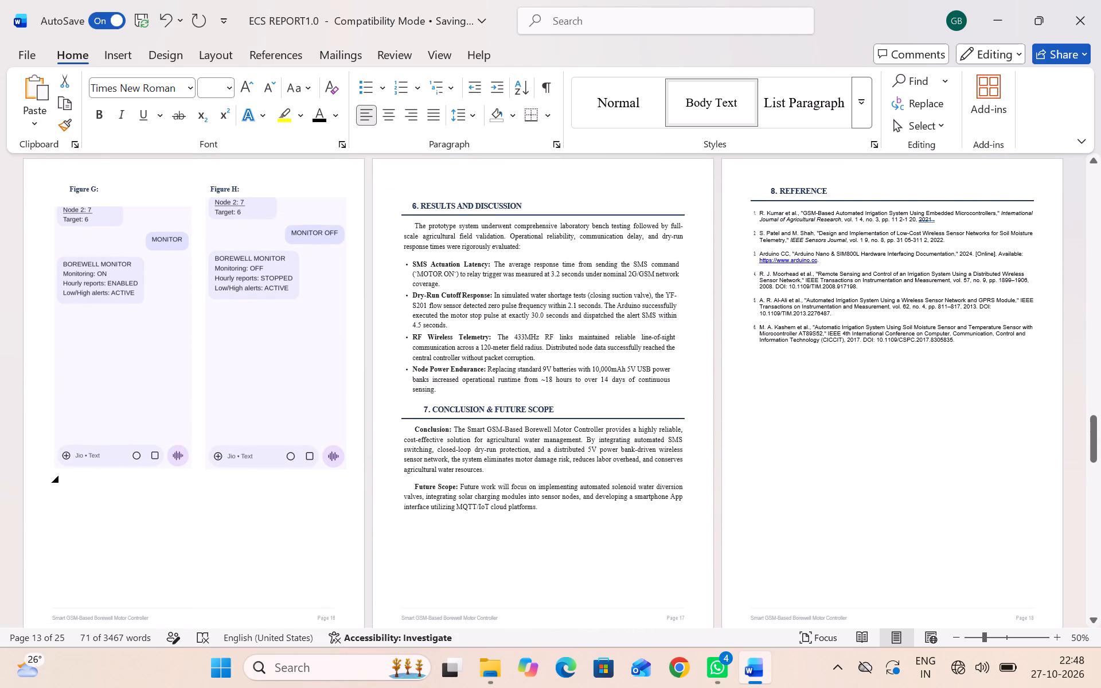
pyautogui.click(95, 478)
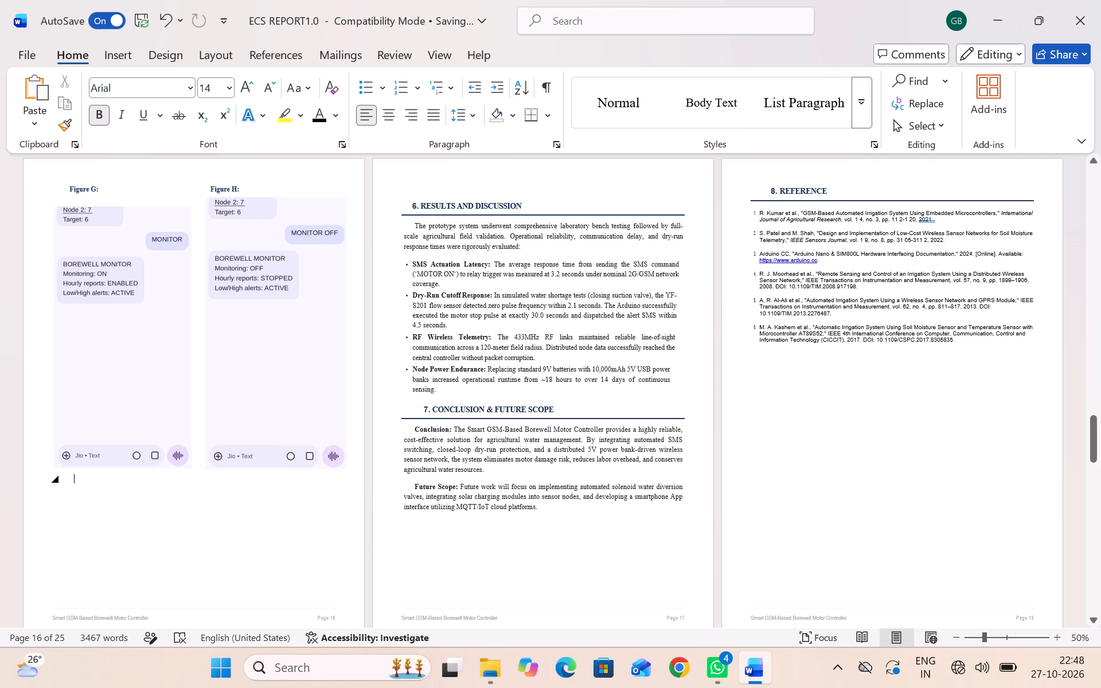
pyautogui.hotkey('ctrl', 'v')
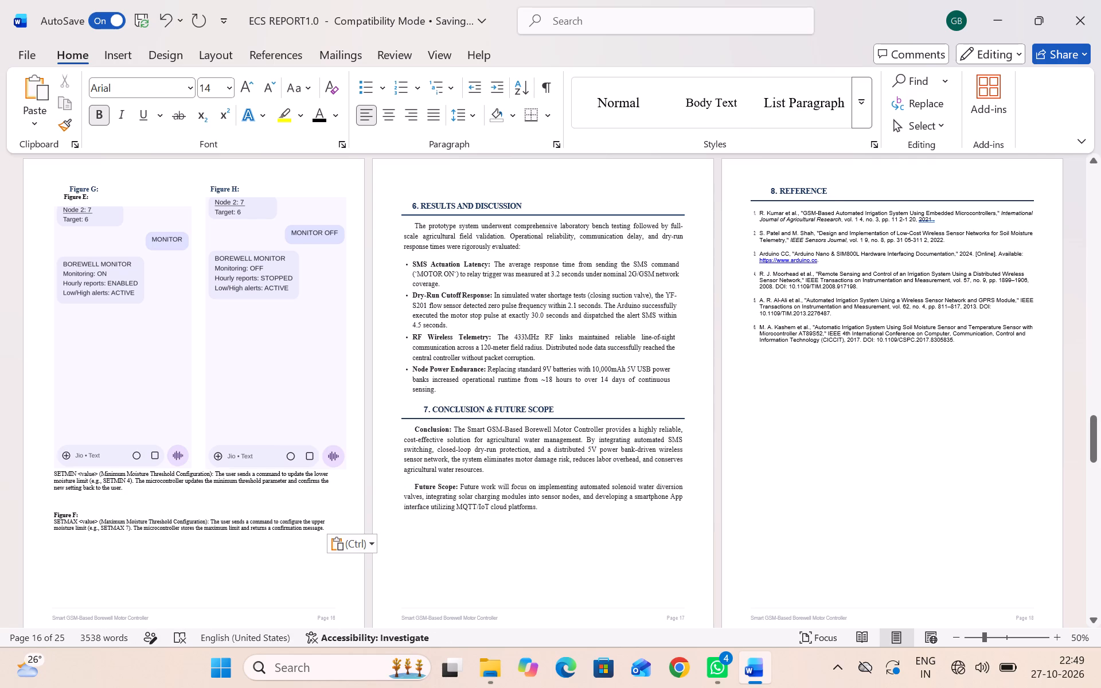
pyautogui.hotkey('ctrl', 'z')
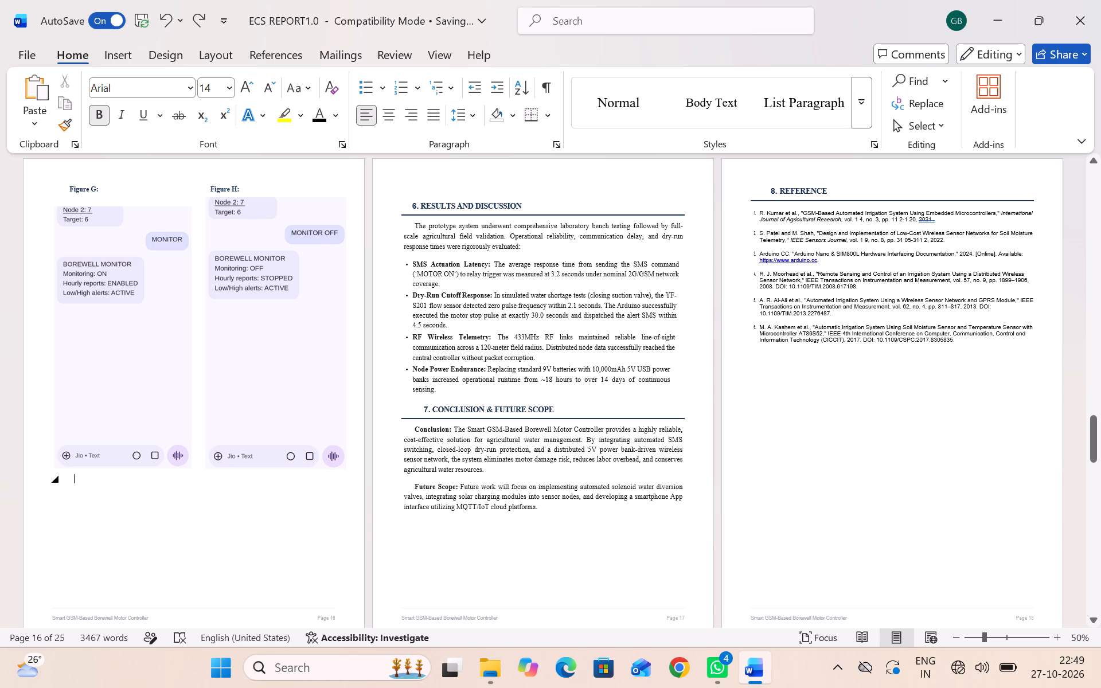
pyautogui.press('Return')
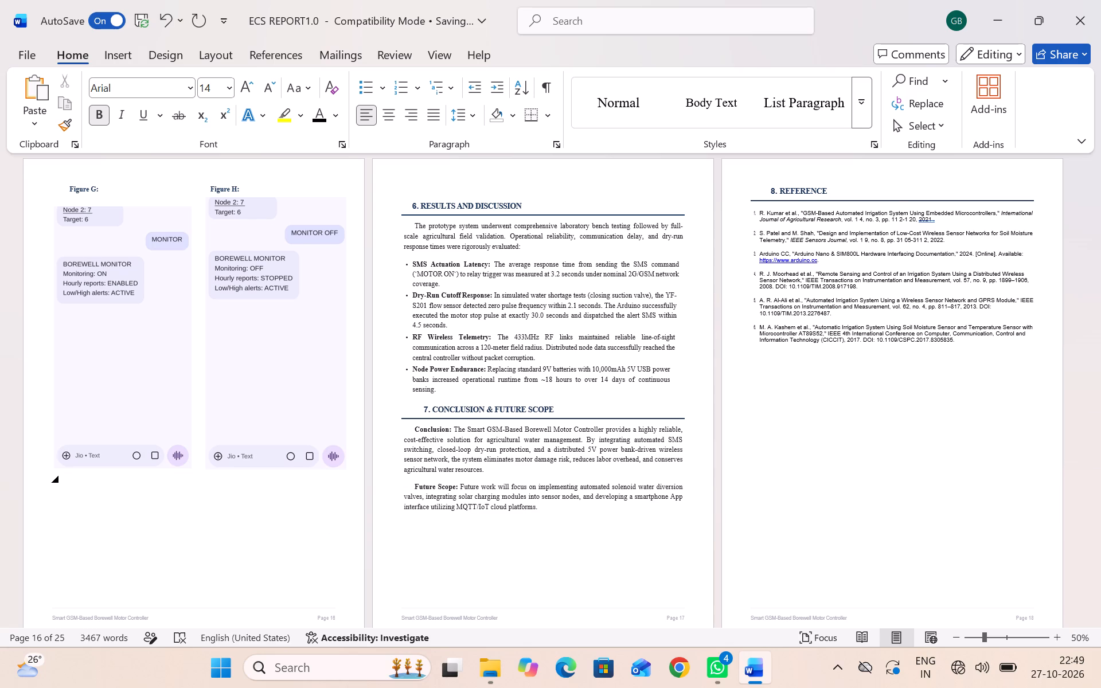
pyautogui.hotkey('ctrl', 'v')
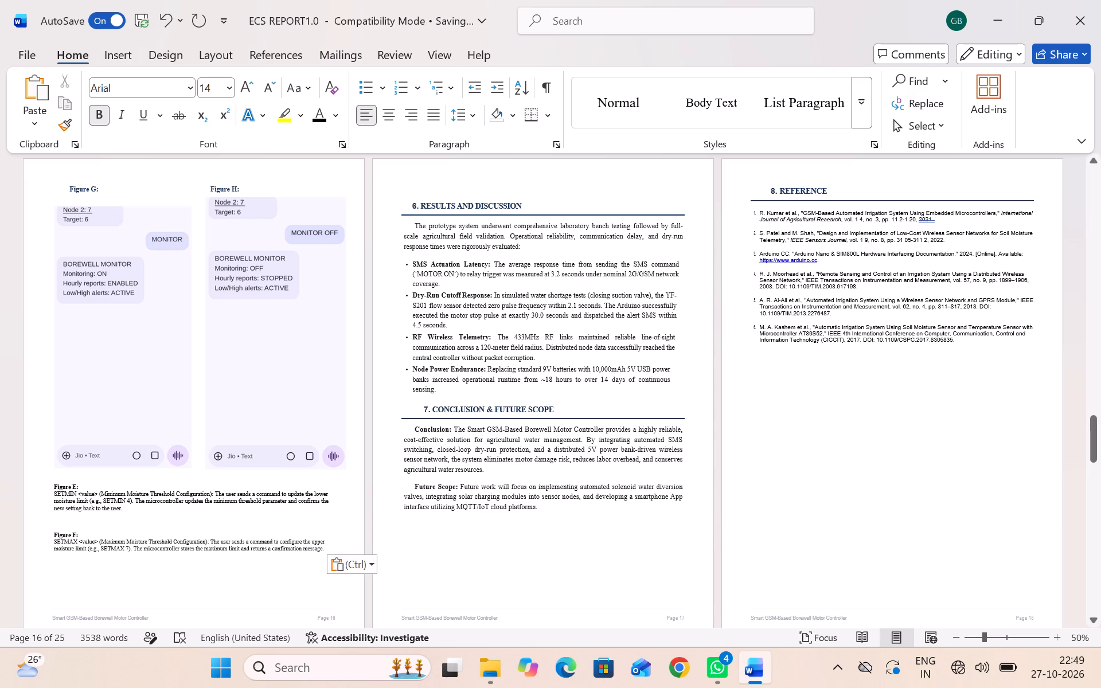
# Select the pasted SETMIN description under the "Figure E:" caption on page 16.
pyautogui.moveTo(123, 513); pyautogui.dragTo(44, 489)
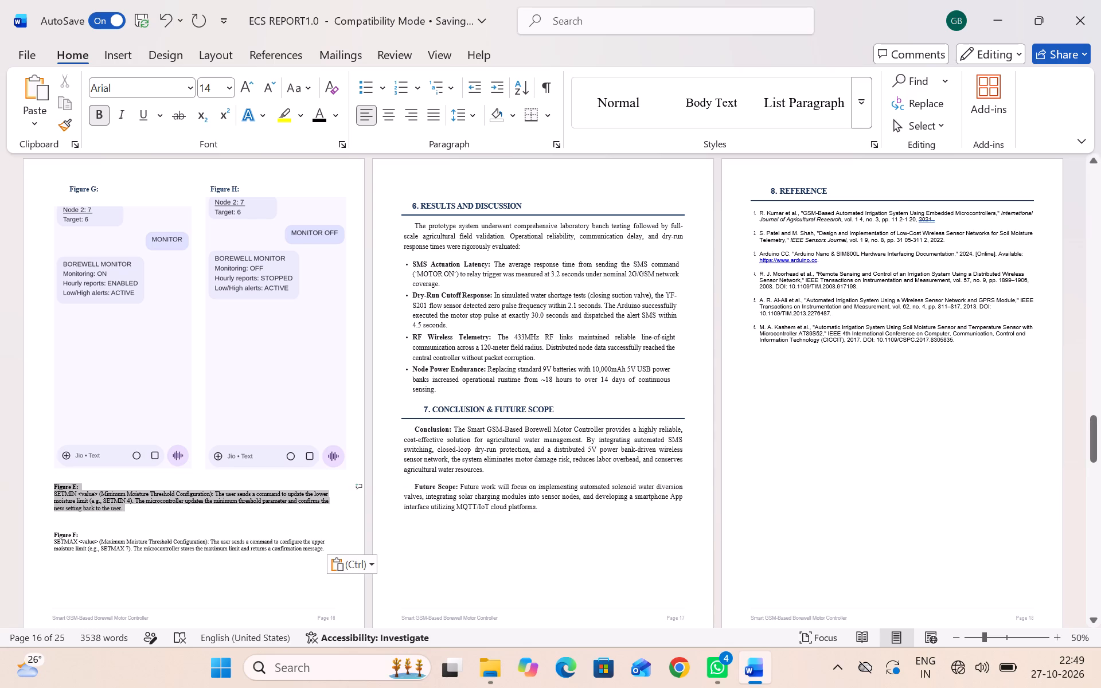
pyautogui.moveTo(44, 489); pyautogui.dragTo(48, 494)
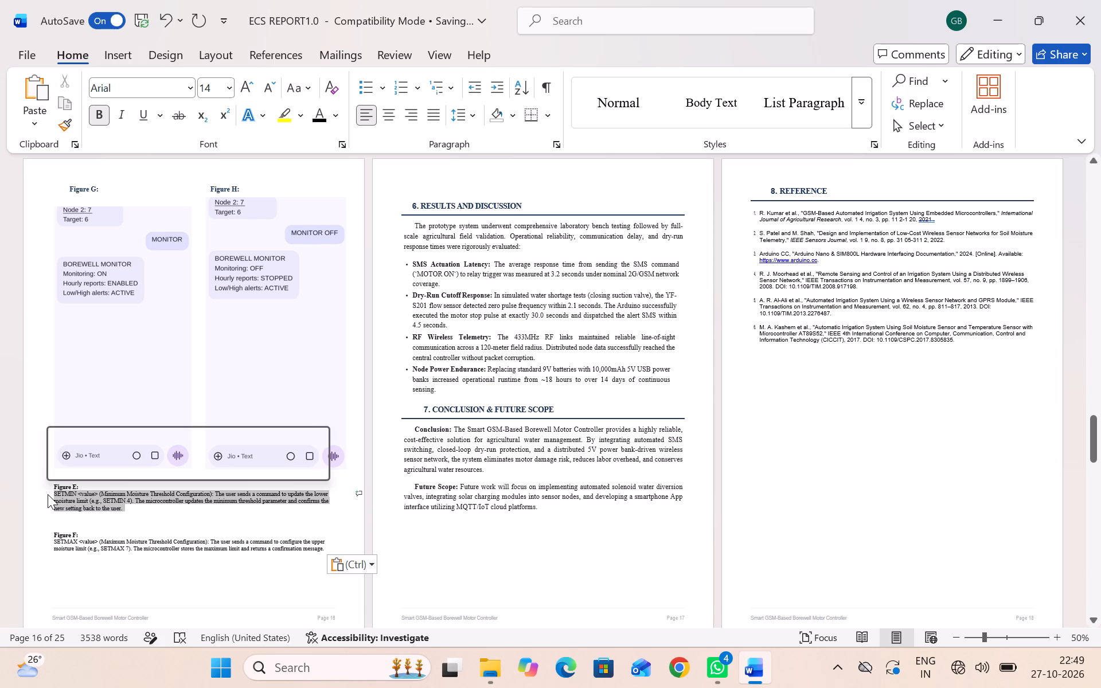
# Delete the selected SETMIN description under the "Figure E:" caption on page 16.
pyautogui.press('BackSpace')
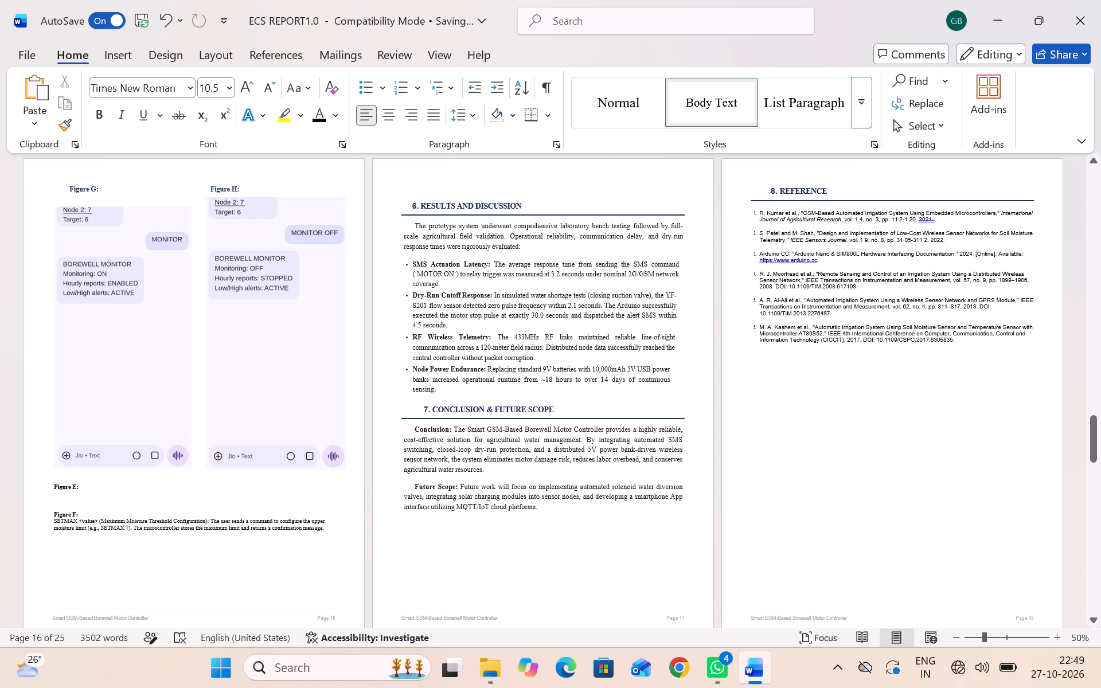
# Reletter the two pasted captions beneath the page 16 chat images as "Figure G:" and "Figure H:".
pyautogui.click(75, 489)
pyautogui.press('BackSpace')
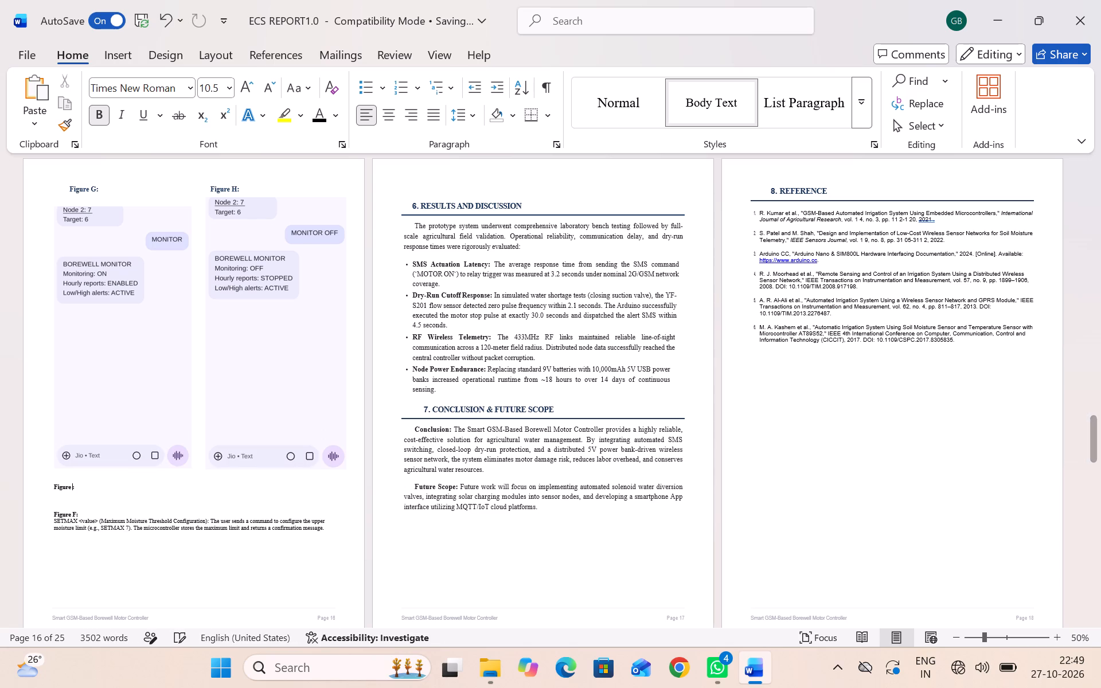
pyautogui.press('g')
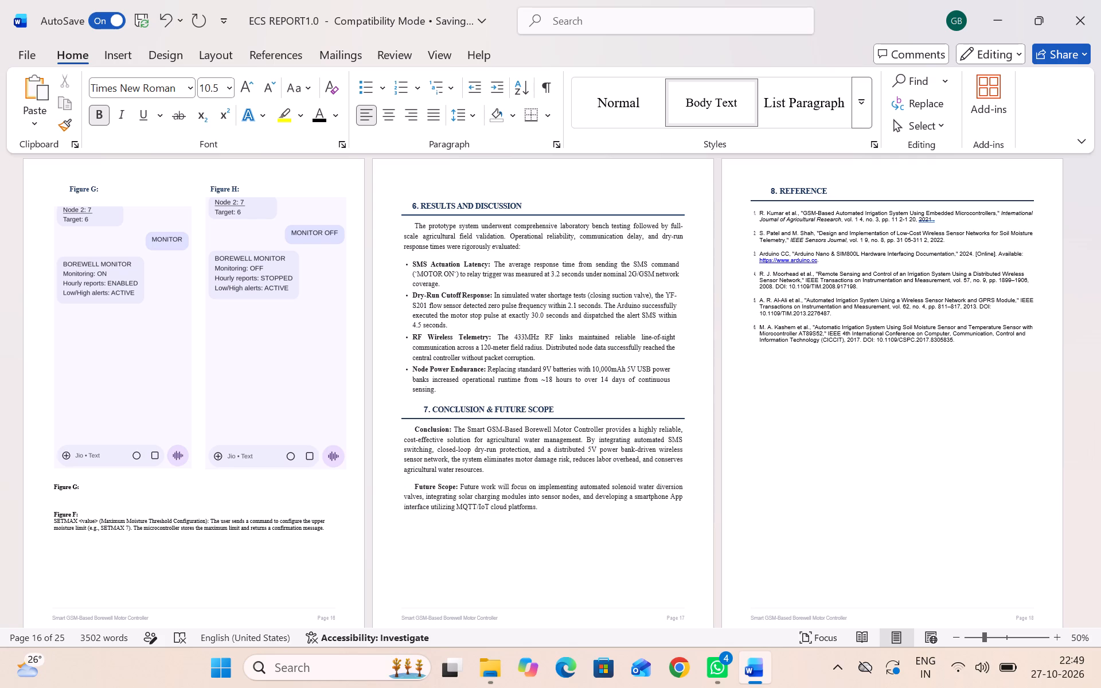
pyautogui.click(75, 517)
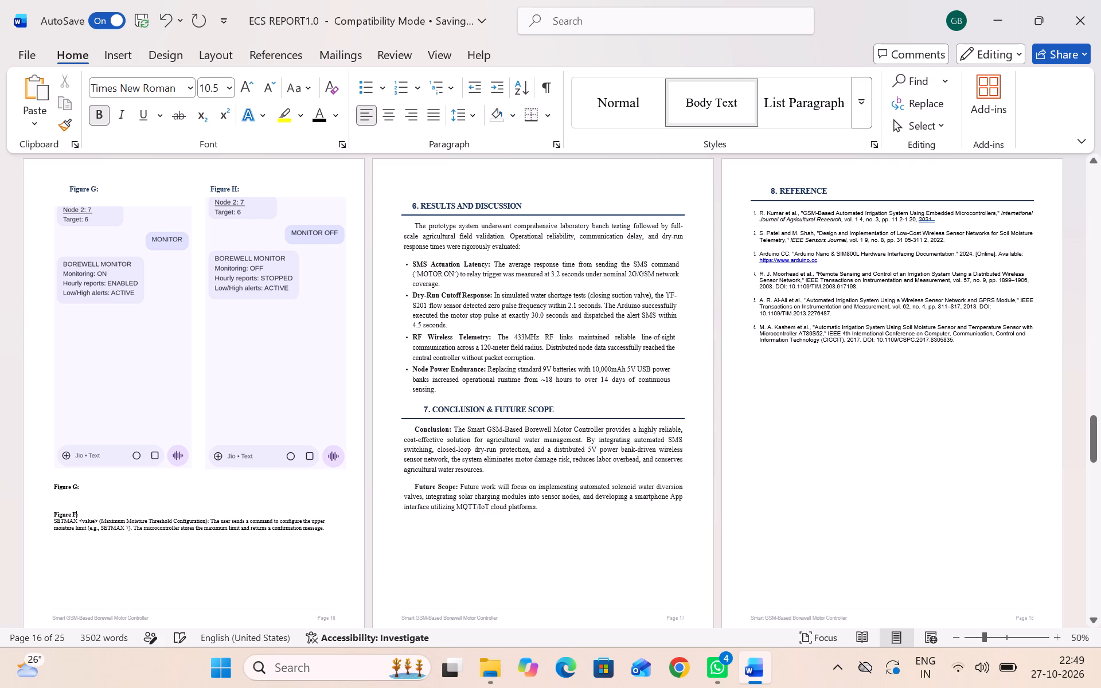
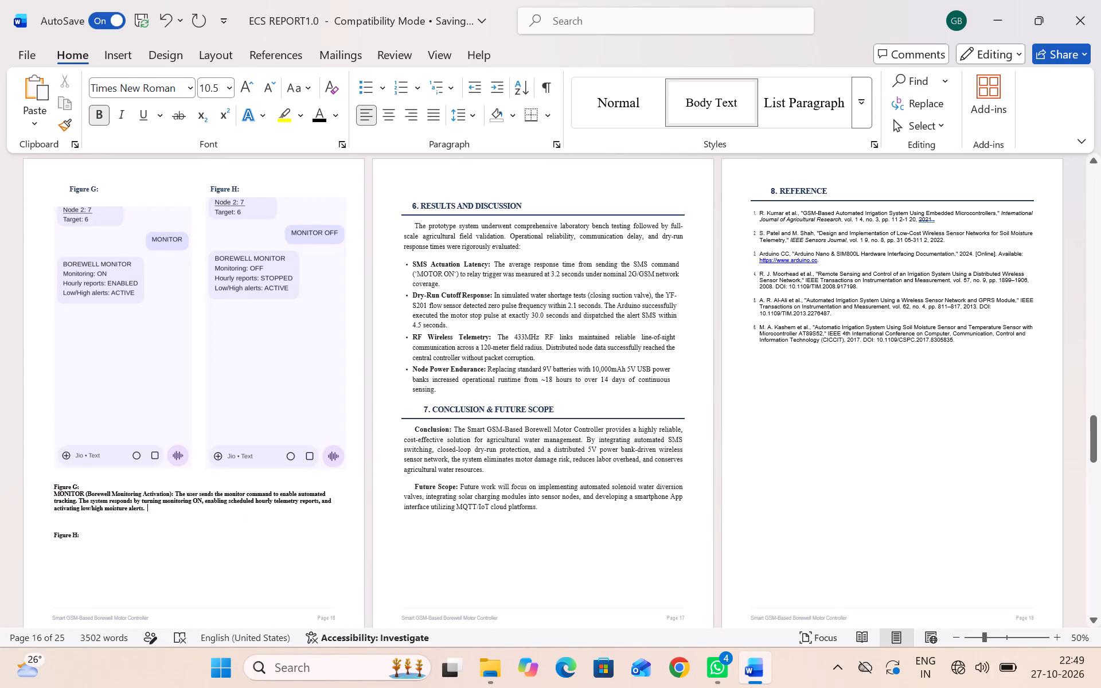
# Remove the bold formatting from the MONITOR (Borewell Monitoring Activation) description under the "Figure G:" caption on page 16.
pyautogui.moveTo(147, 511); pyautogui.dragTo(60, 495)
pyautogui.hotkey('ctrl', 'b')
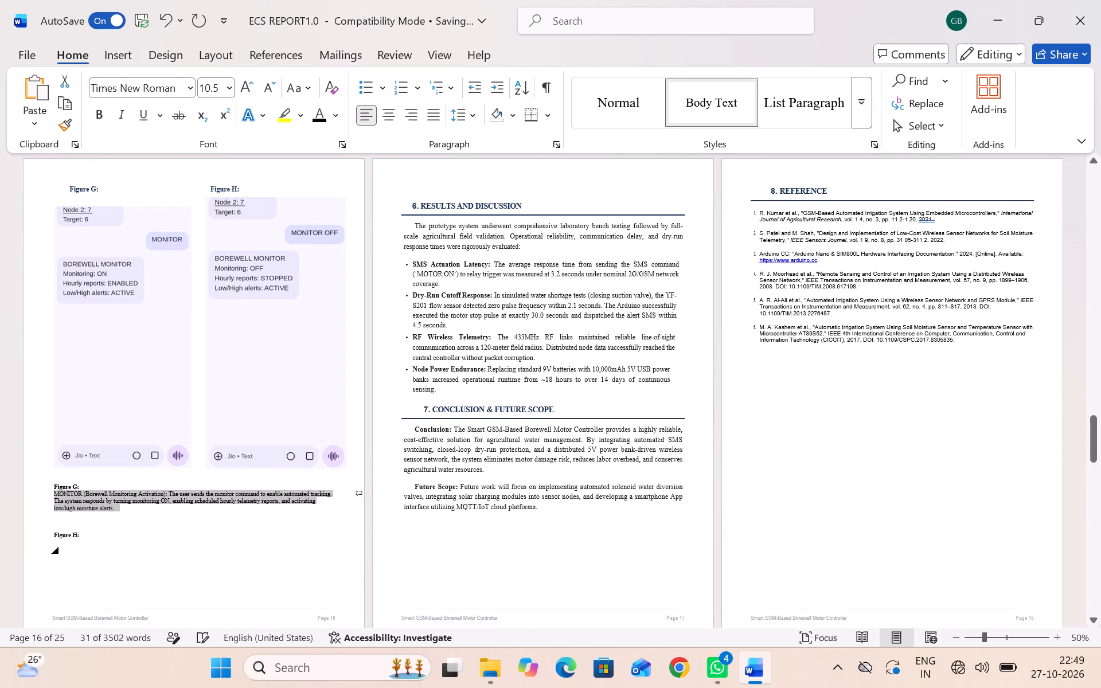
# Delete an empty line between the MONITOR description and the "Figure H:" caption on page 16.
pyautogui.click(87, 524)
pyautogui.press('BackSpace')
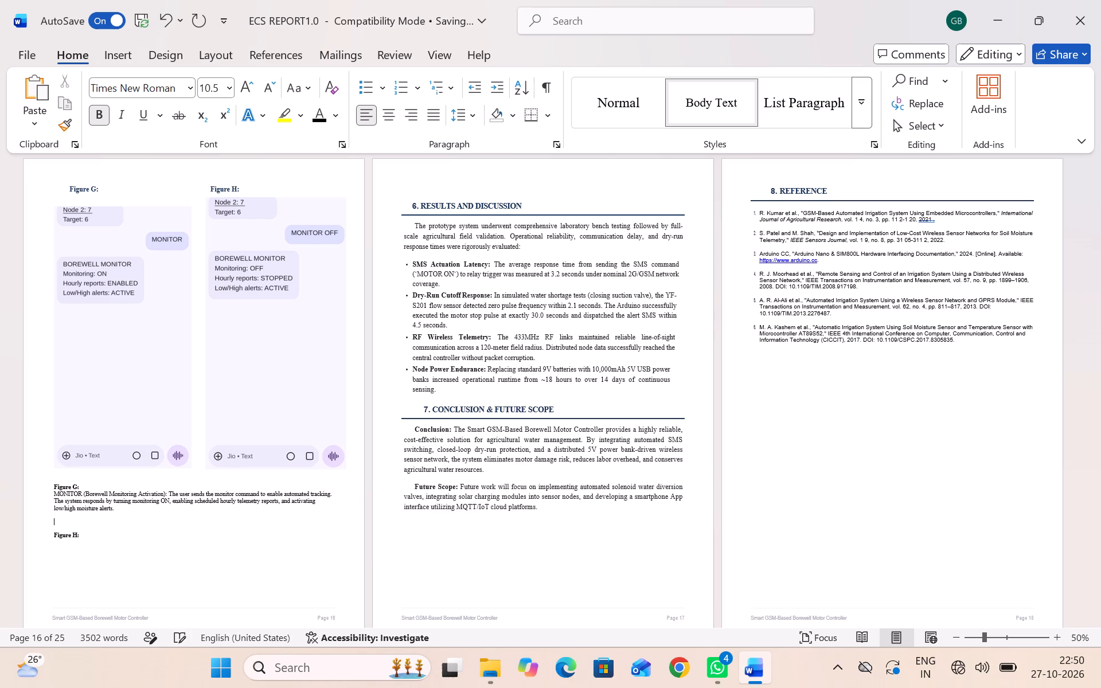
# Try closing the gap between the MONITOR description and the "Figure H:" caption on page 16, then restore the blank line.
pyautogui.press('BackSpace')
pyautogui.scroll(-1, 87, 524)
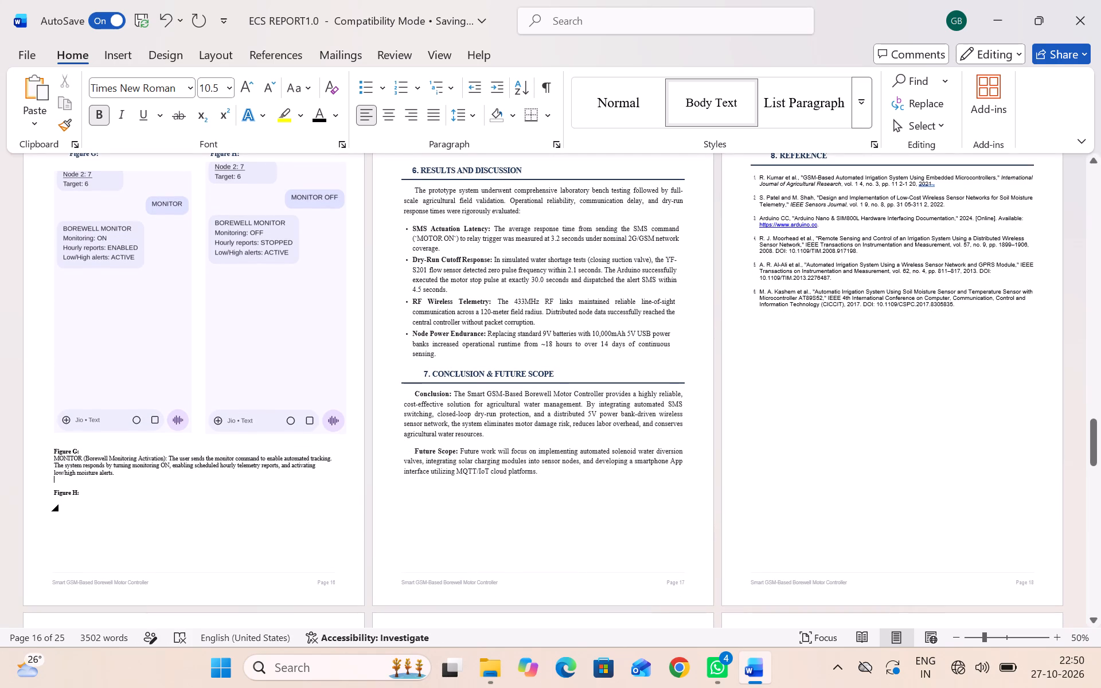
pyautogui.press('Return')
# Start a new line directly beneath the "Figure H:" caption on page 16.
pyautogui.click(112, 505)
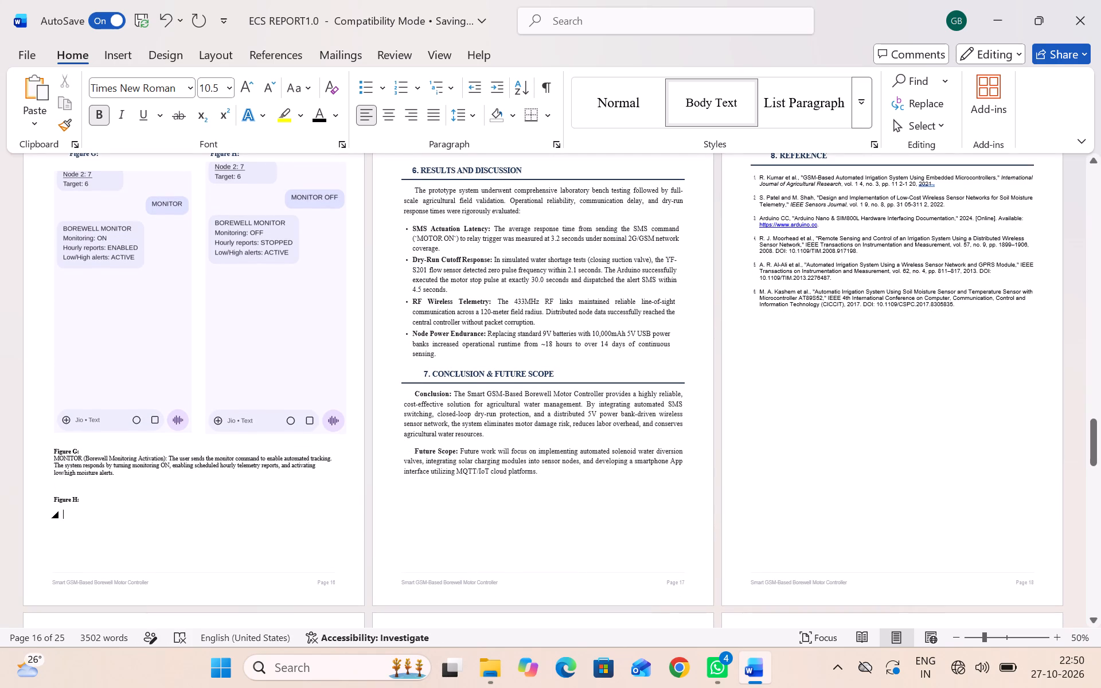
pyautogui.click(103, 498)
pyautogui.press('Return')
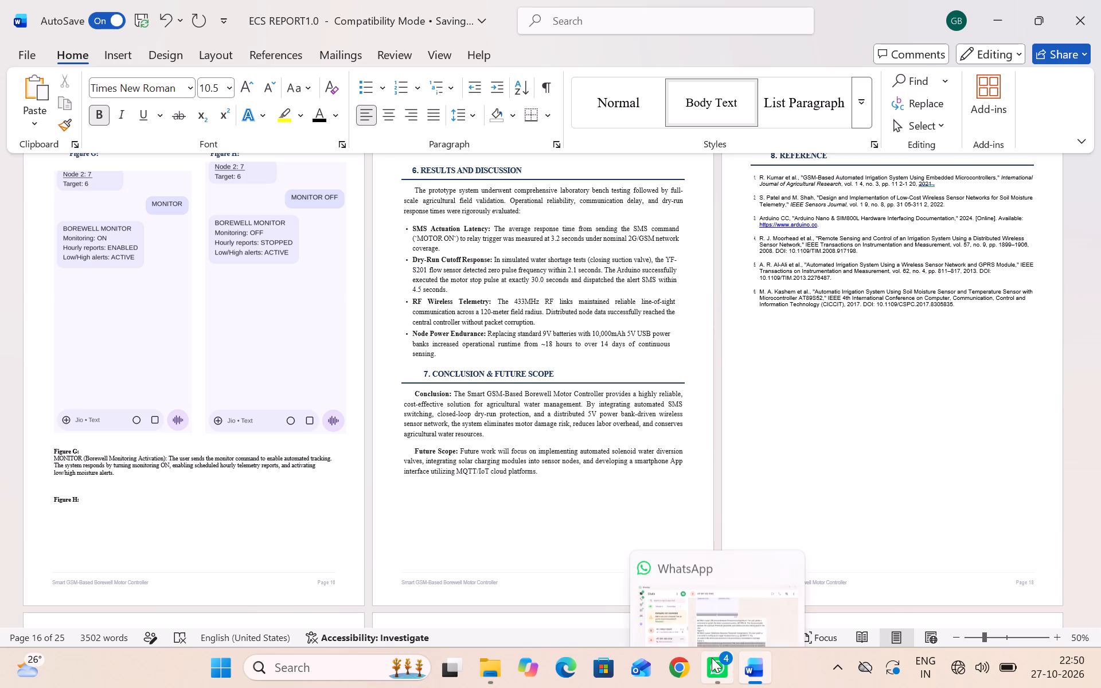
# Switch to WhatsApp to get the description text for Figure H.
pyautogui.click(743, 545)
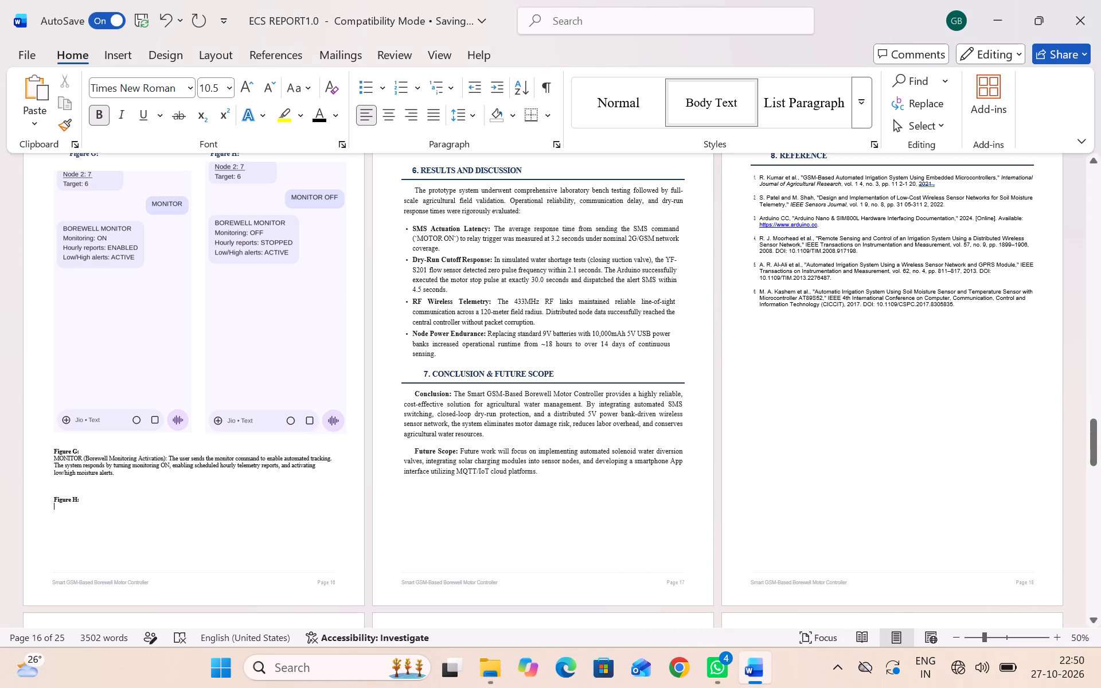
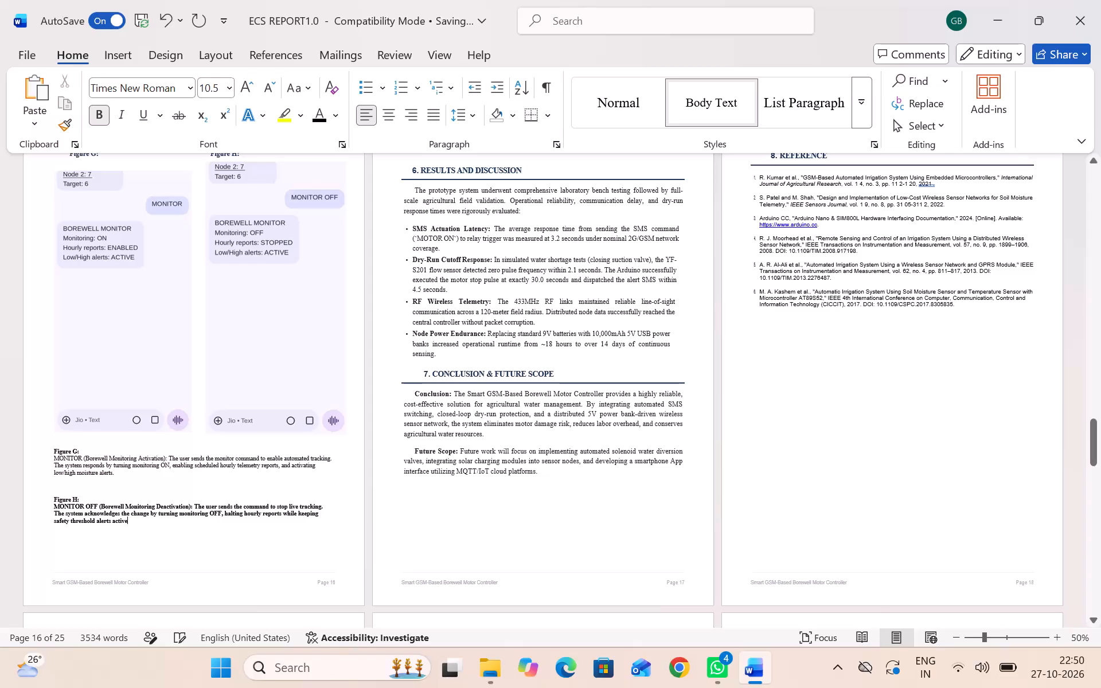
# End the MONITOR OFF description under "Figure H:" on page 16 with a period and remove its bold formatting.
pyautogui.press('.')
pyautogui.moveTo(132, 521); pyautogui.dragTo(40, 507)
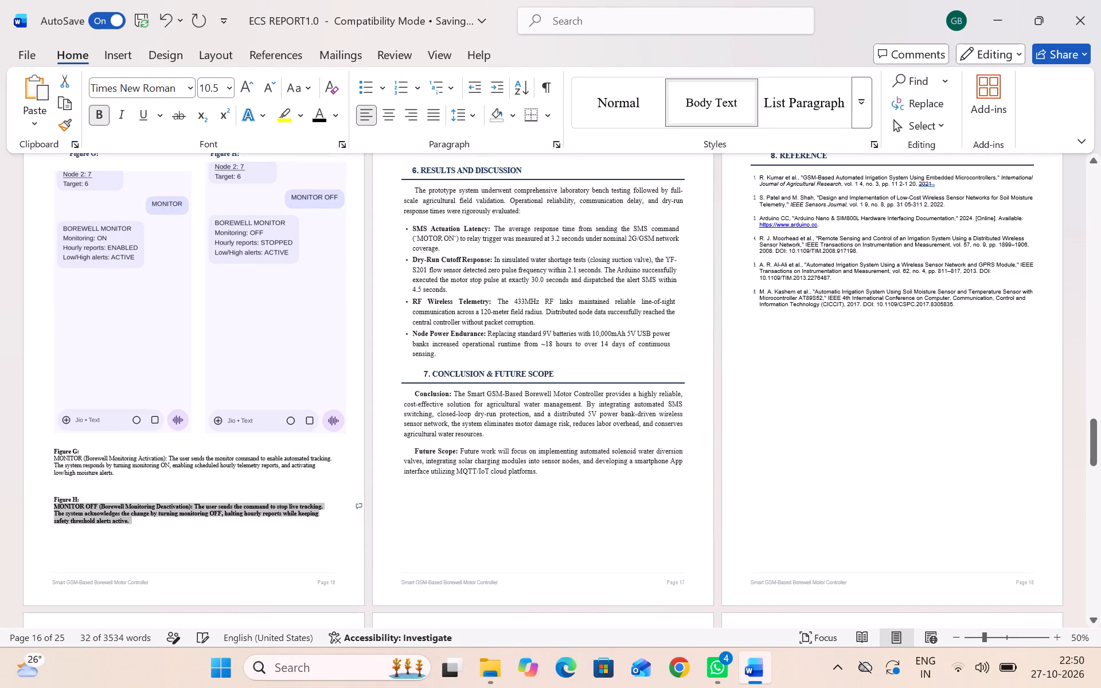
pyautogui.hotkey('ctrl', 'b')
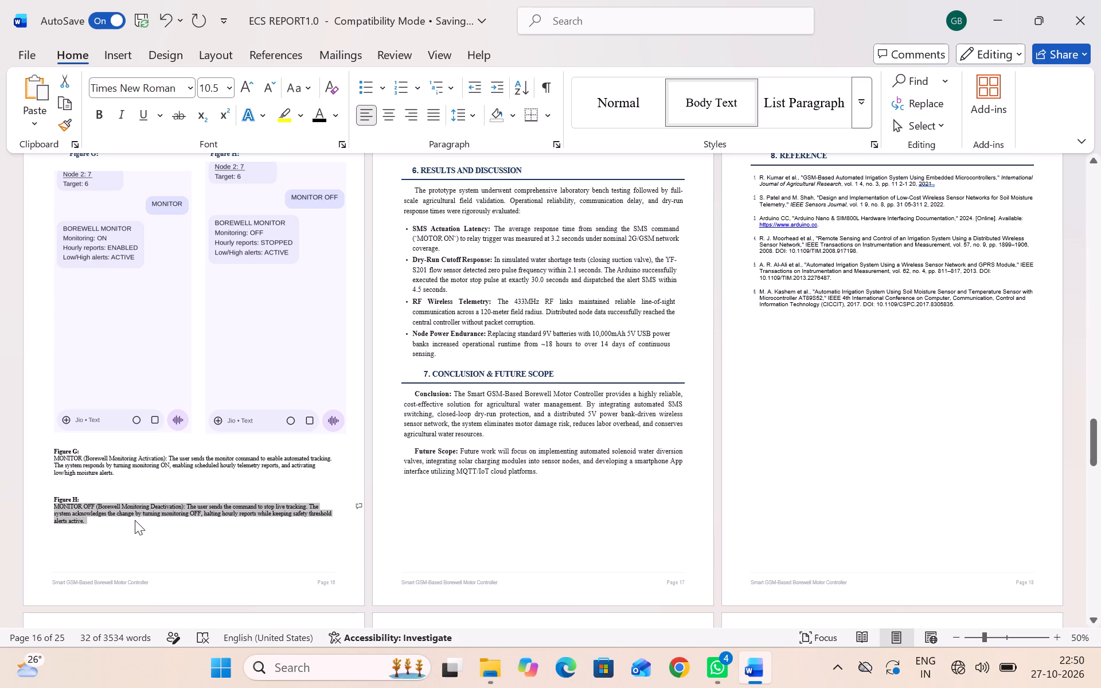
pyautogui.click(135, 529)
# Underline the "Nano code for nodes:" subheading in the Codes in Appendix section on page 19.
pyautogui.scroll(-1, 135, 529)
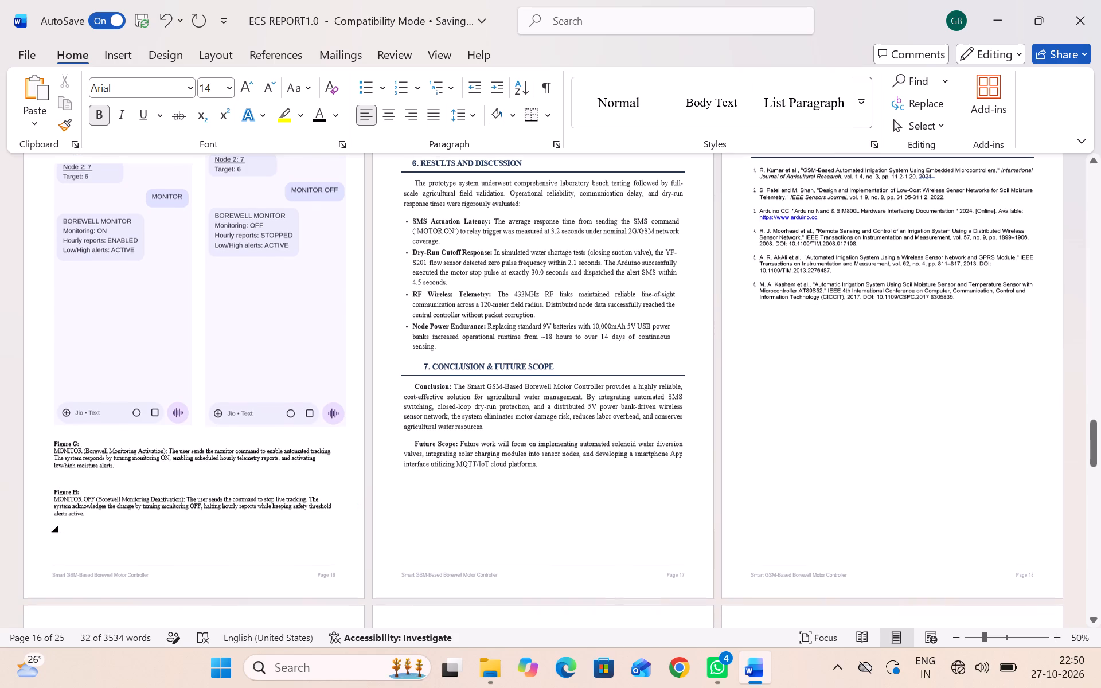
pyautogui.scroll(-1, 135, 529)
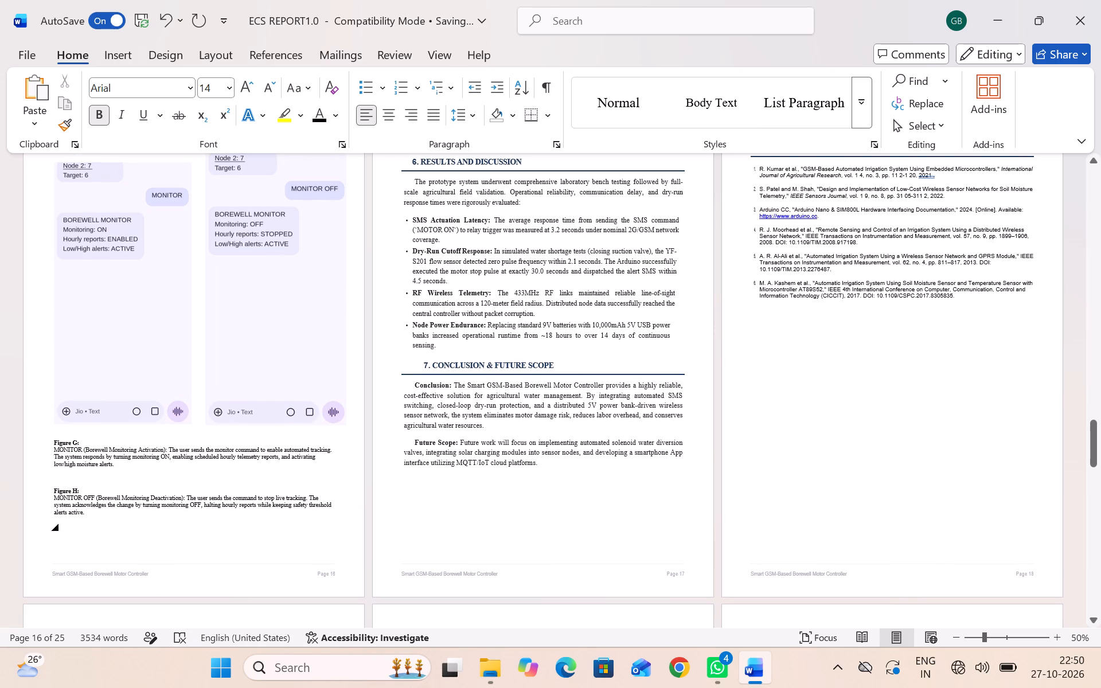
pyautogui.scroll(-2, 135, 529)
pyautogui.scroll(1, 135, 529)
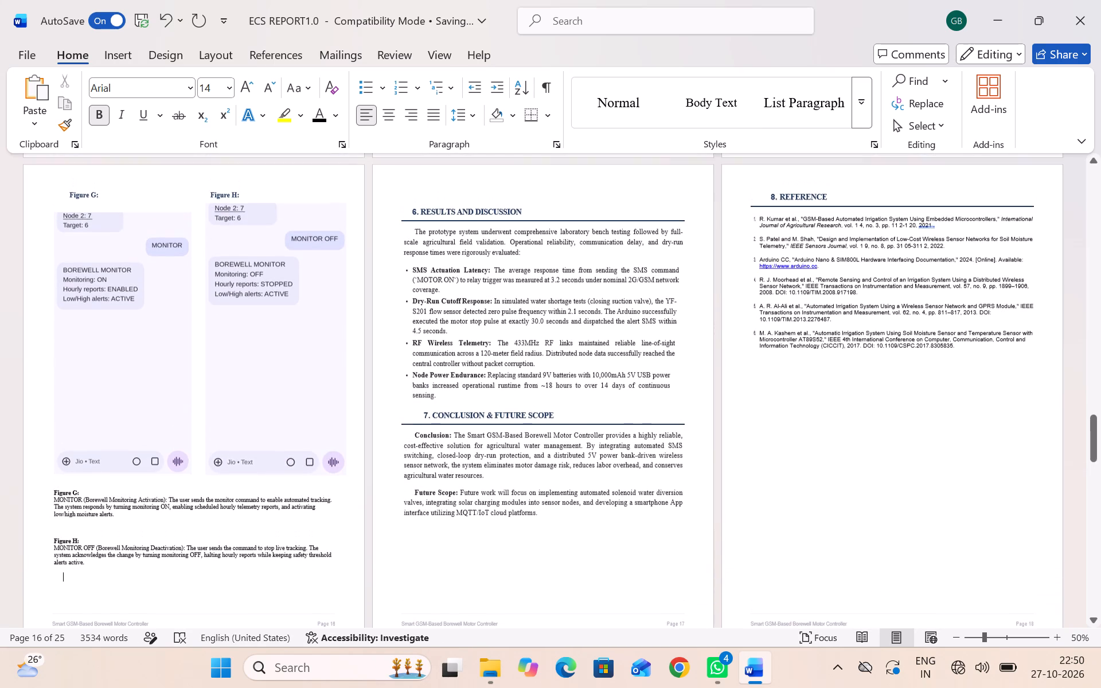
pyautogui.scroll(1, 135, 529)
pyautogui.scroll(-5, 135, 529)
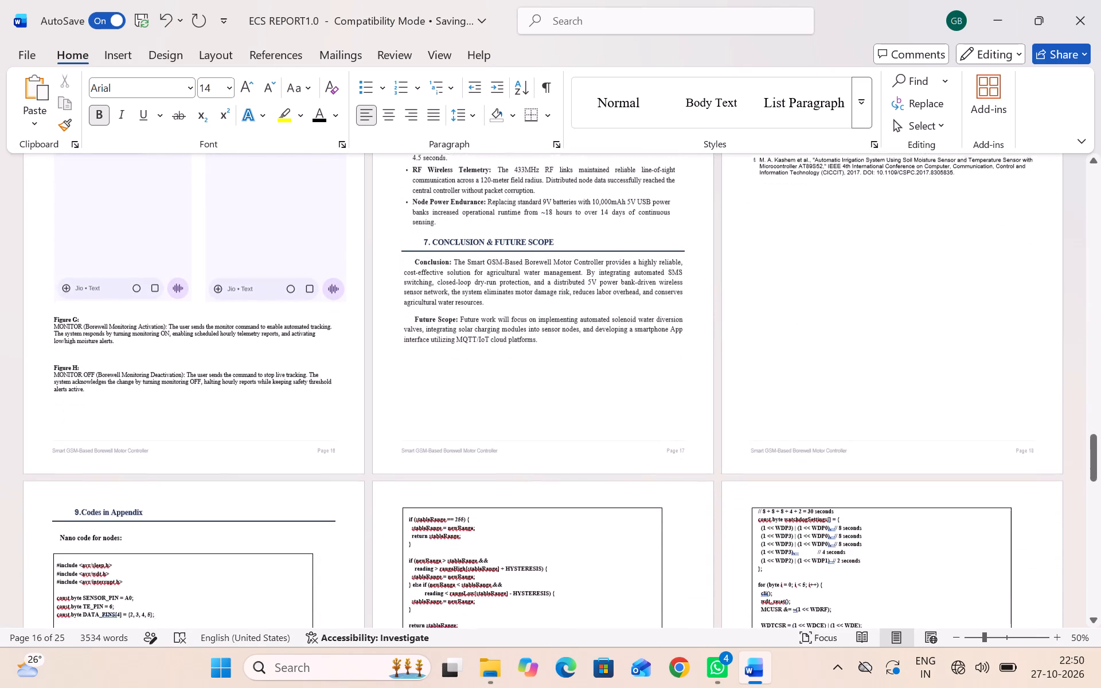
pyautogui.scroll(-2, 135, 529)
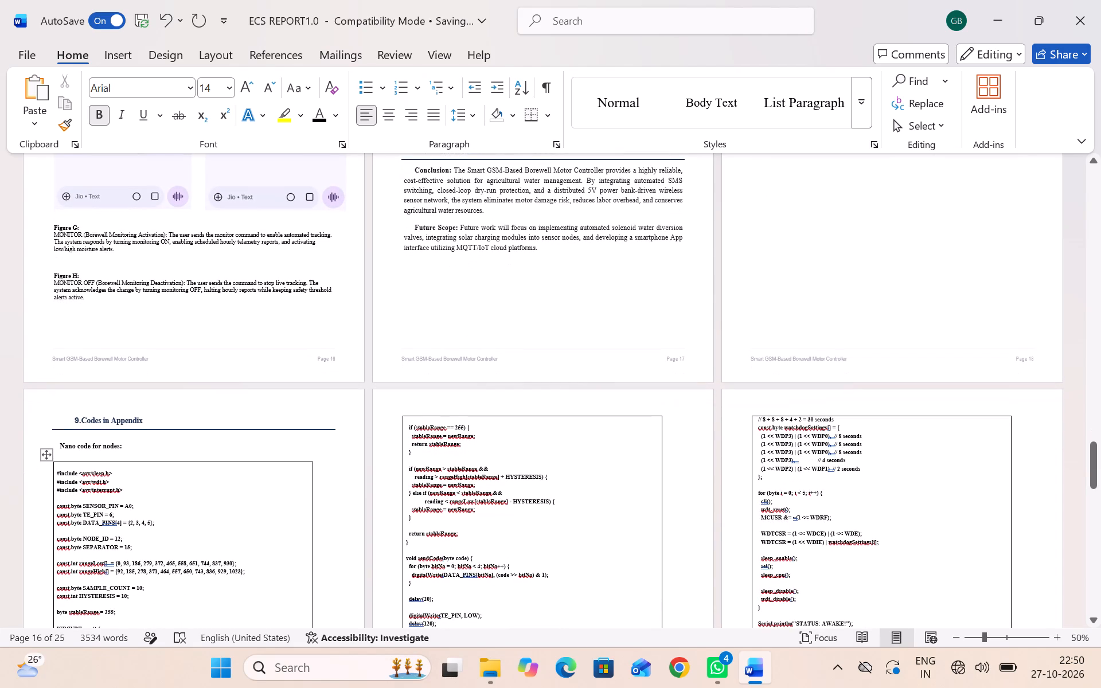
pyautogui.scroll(-1, 135, 529)
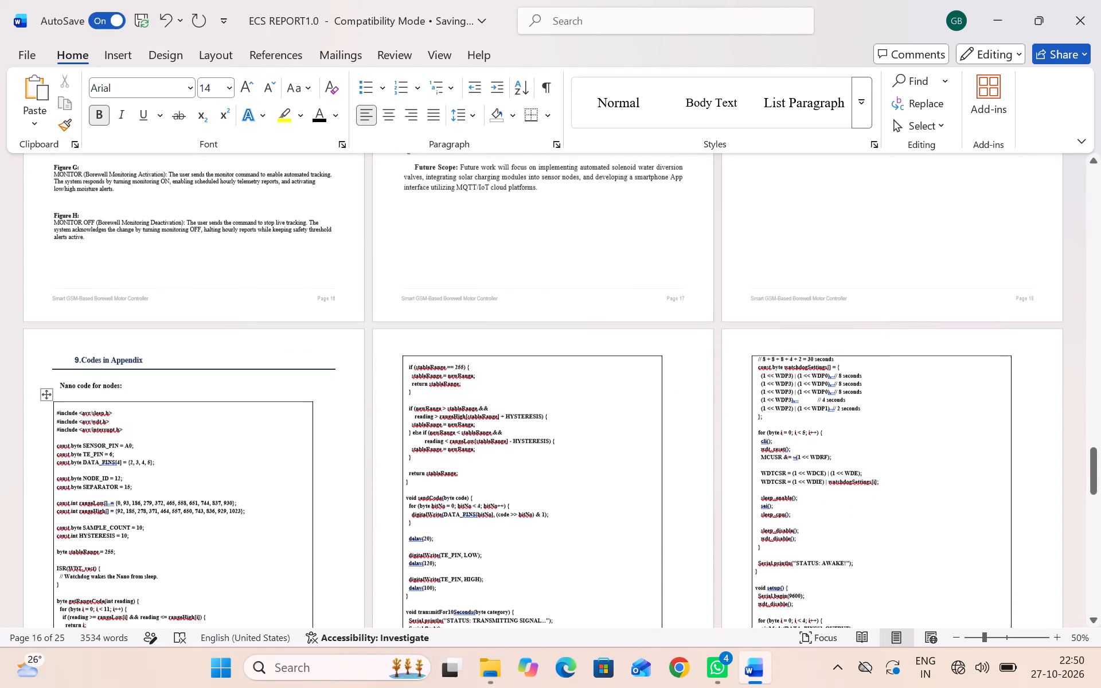
pyautogui.scroll(-1, 135, 529)
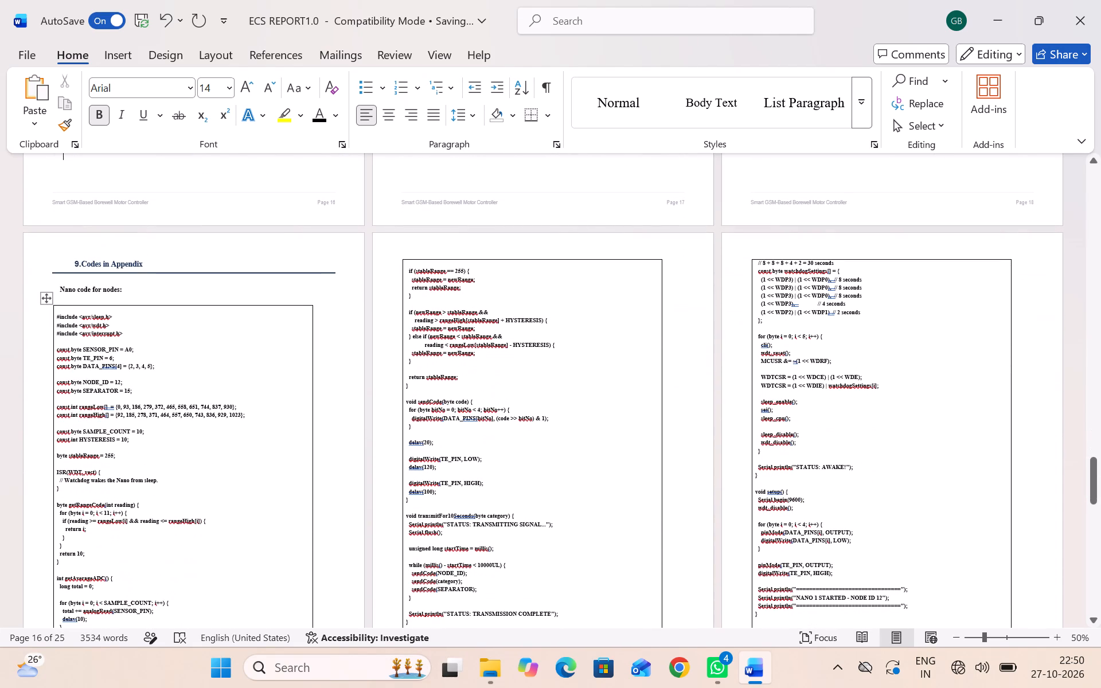
pyautogui.moveTo(129, 287); pyautogui.dragTo(56, 284)
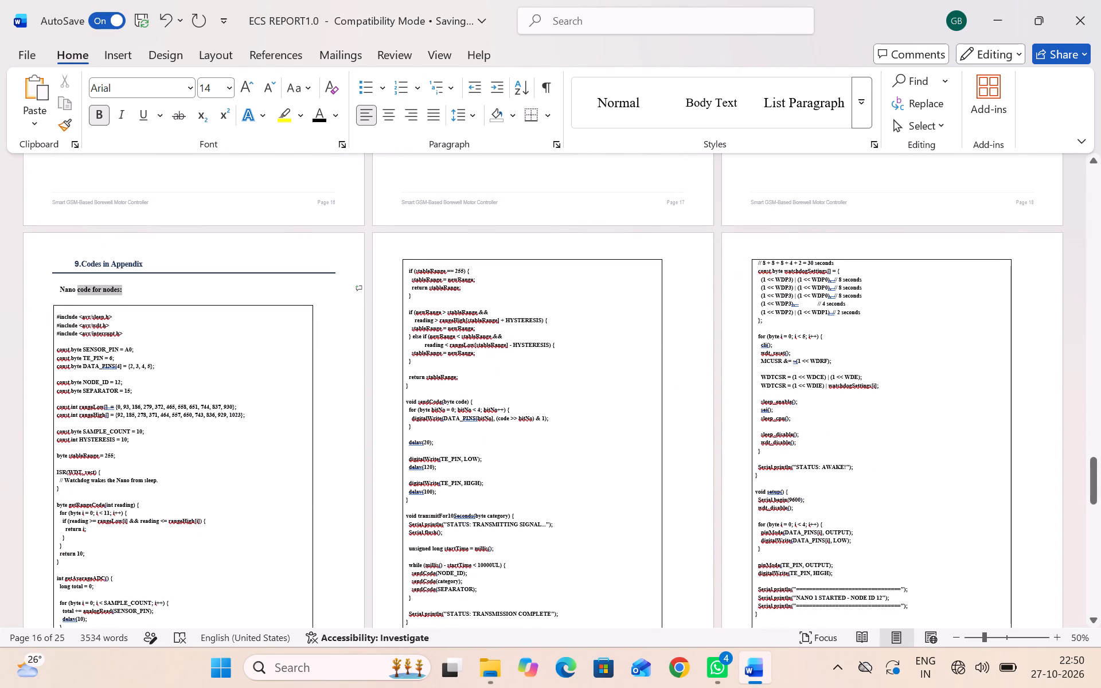
pyautogui.moveTo(56, 284); pyautogui.dragTo(62, 287)
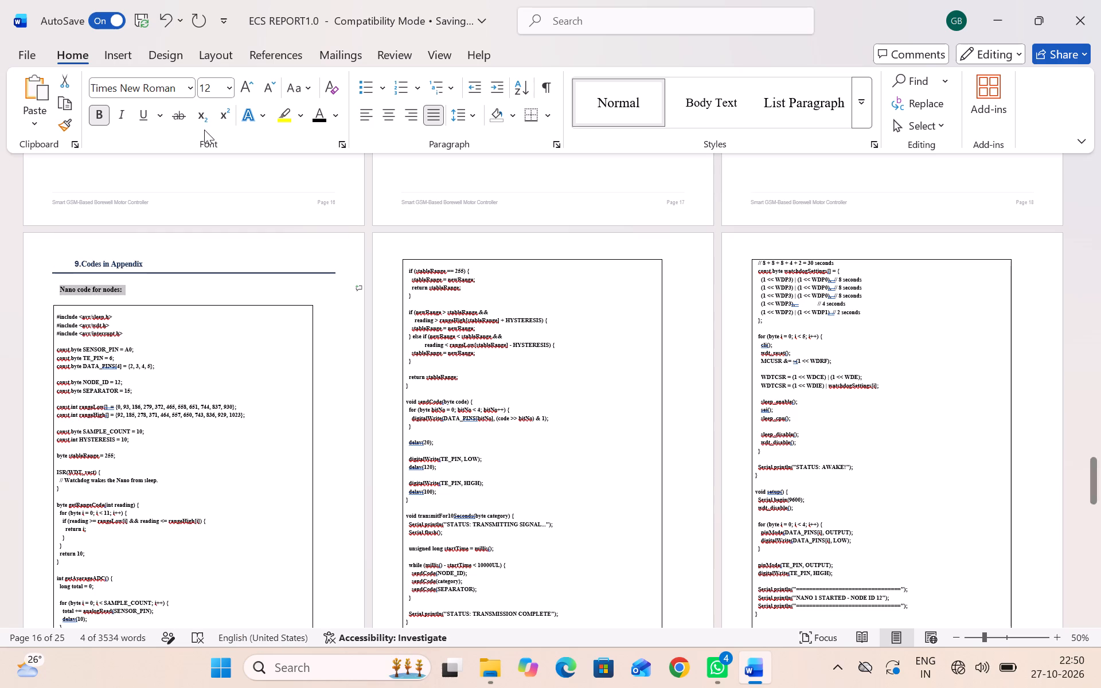
pyautogui.click(147, 114)
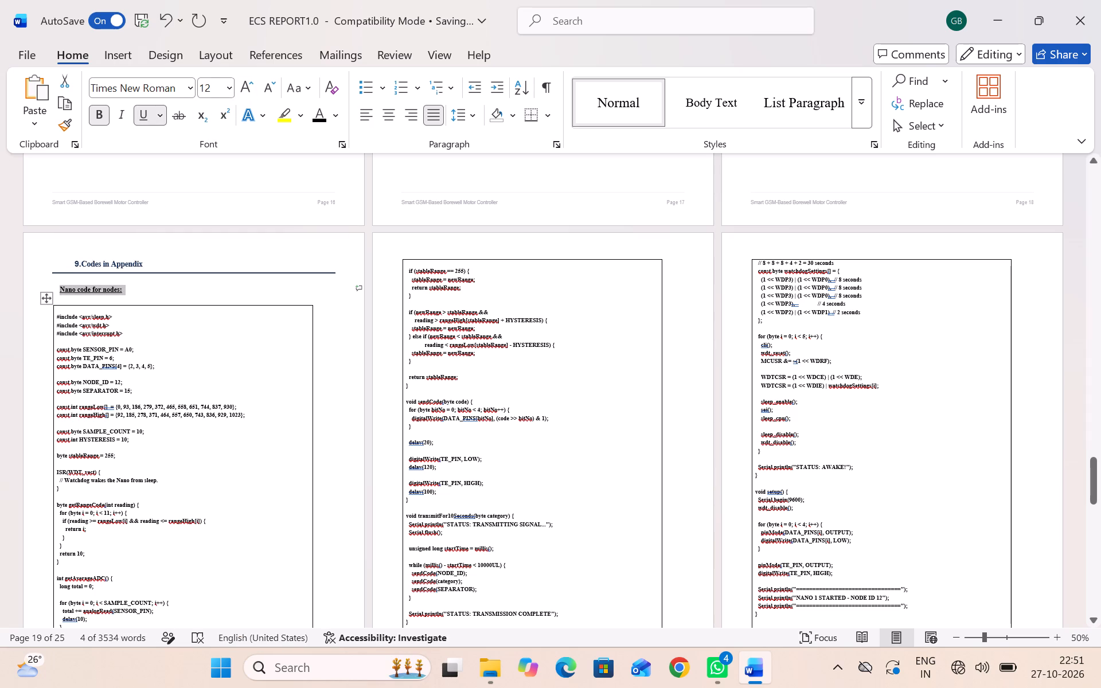
# Change the font colour of the "Nano code for nodes:" subheading to dark blue.
pyautogui.moveTo(127, 290); pyautogui.dragTo(112, 290)
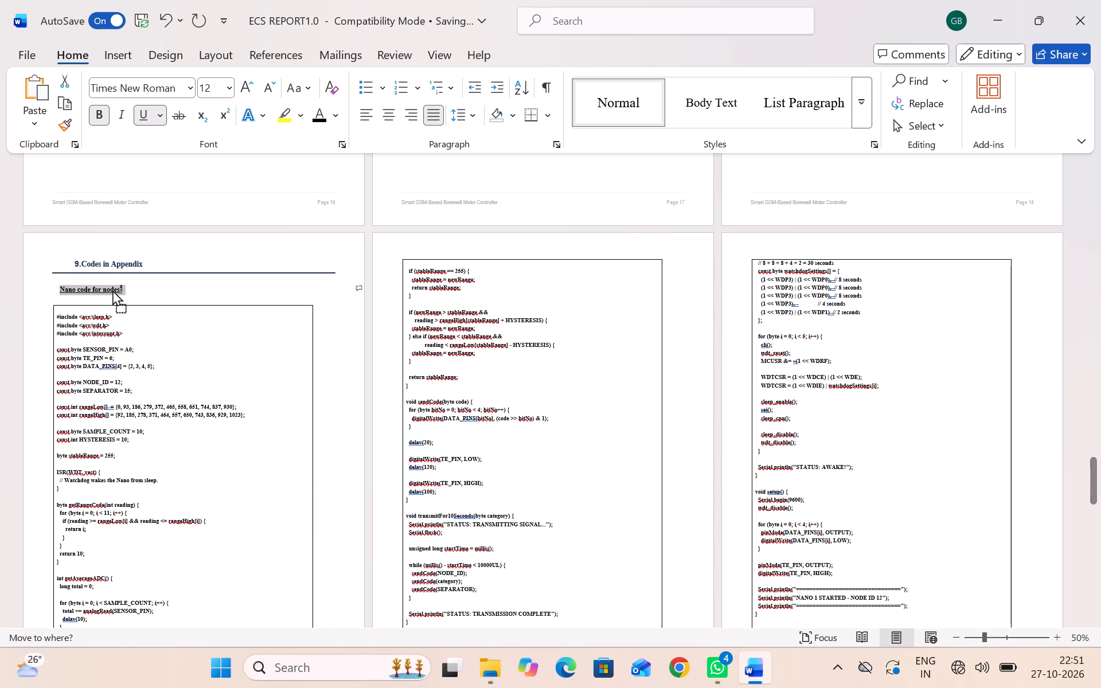
pyautogui.moveTo(112, 290); pyautogui.dragTo(64, 290)
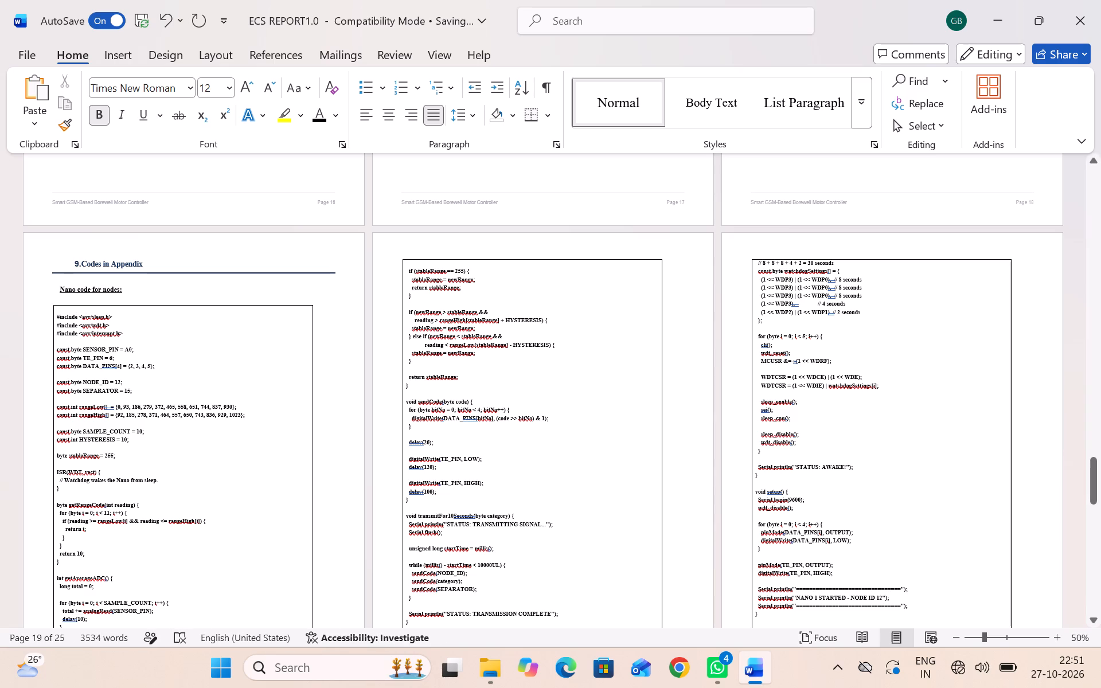
pyautogui.moveTo(60, 290); pyautogui.dragTo(123, 291)
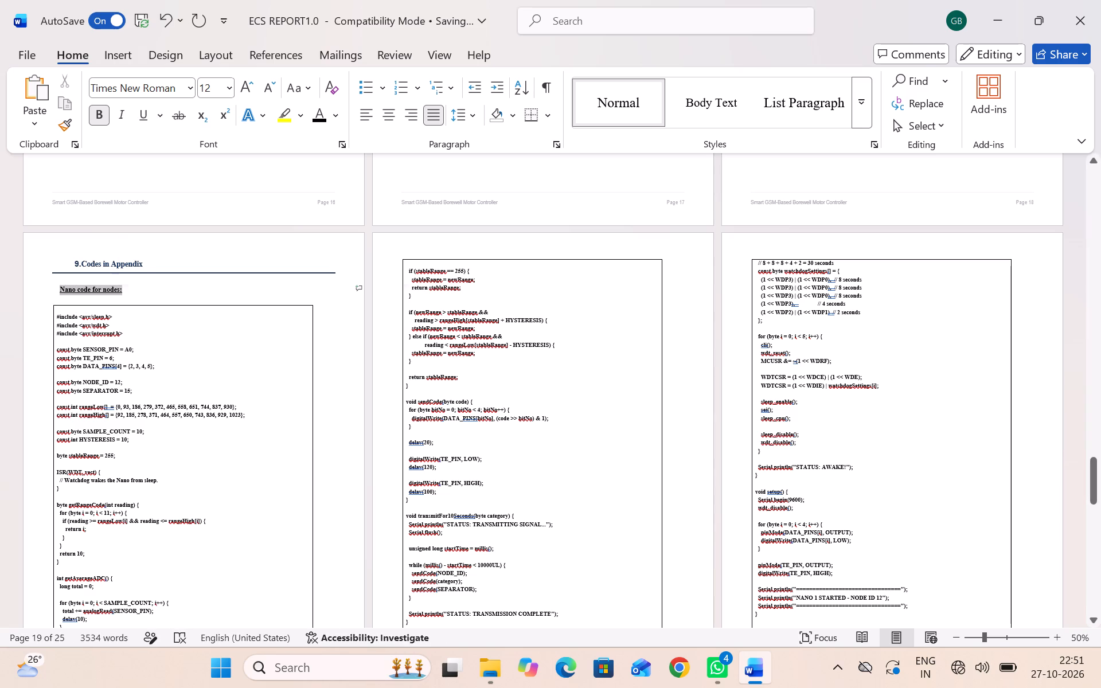
pyautogui.click(243, 263)
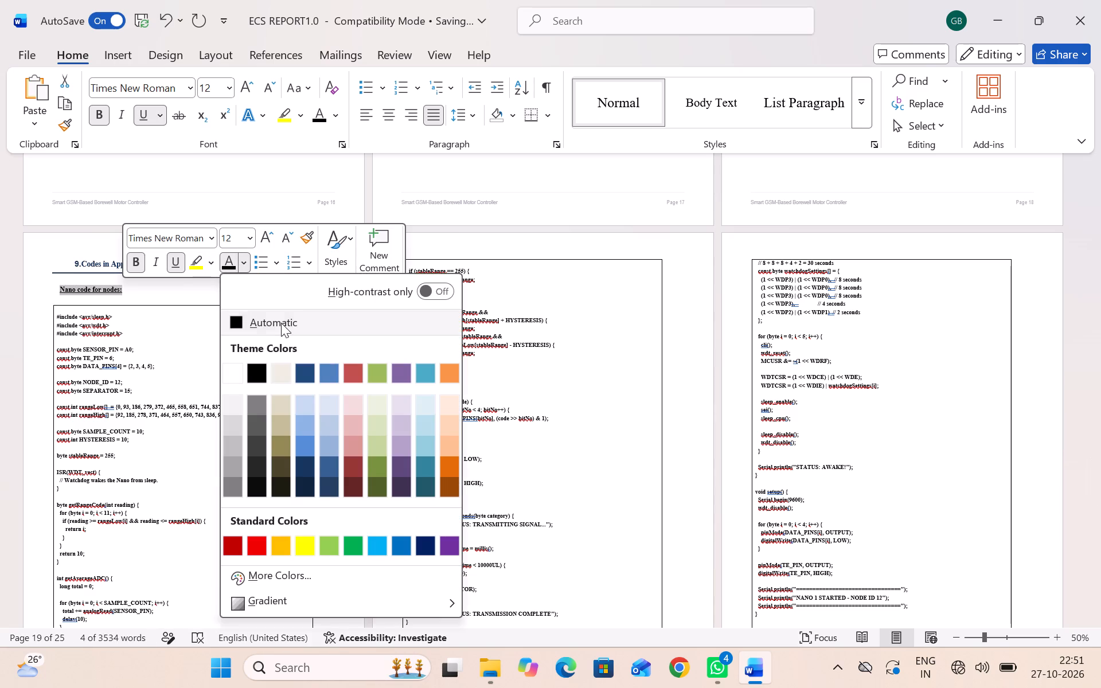
pyautogui.click(300, 475)
pyautogui.click(338, 392)
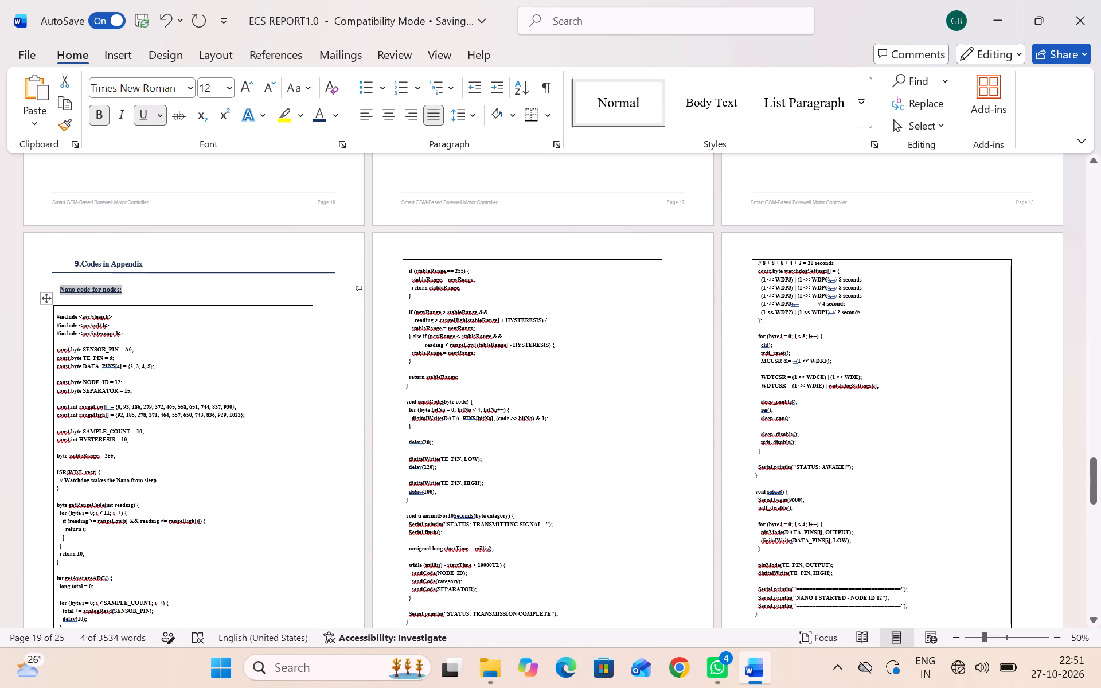
# Examine the layout of the Nano and Uno code boxes across the appendix pages.
pyautogui.scroll(-1, 338, 392)
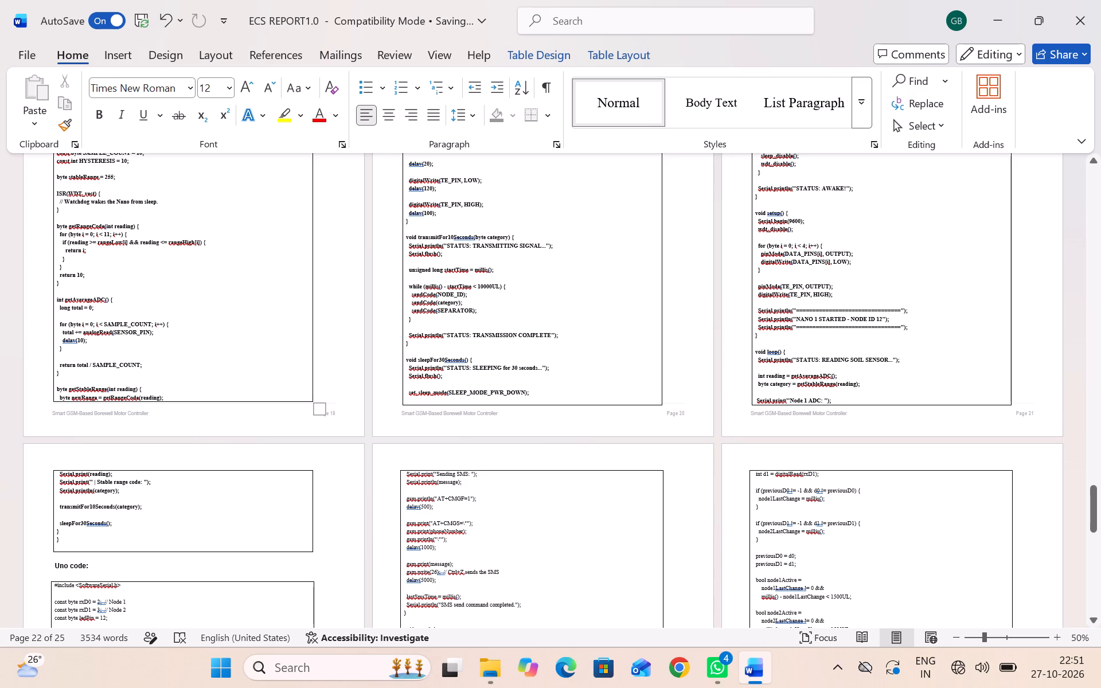
pyautogui.scroll(-1, 302, 339)
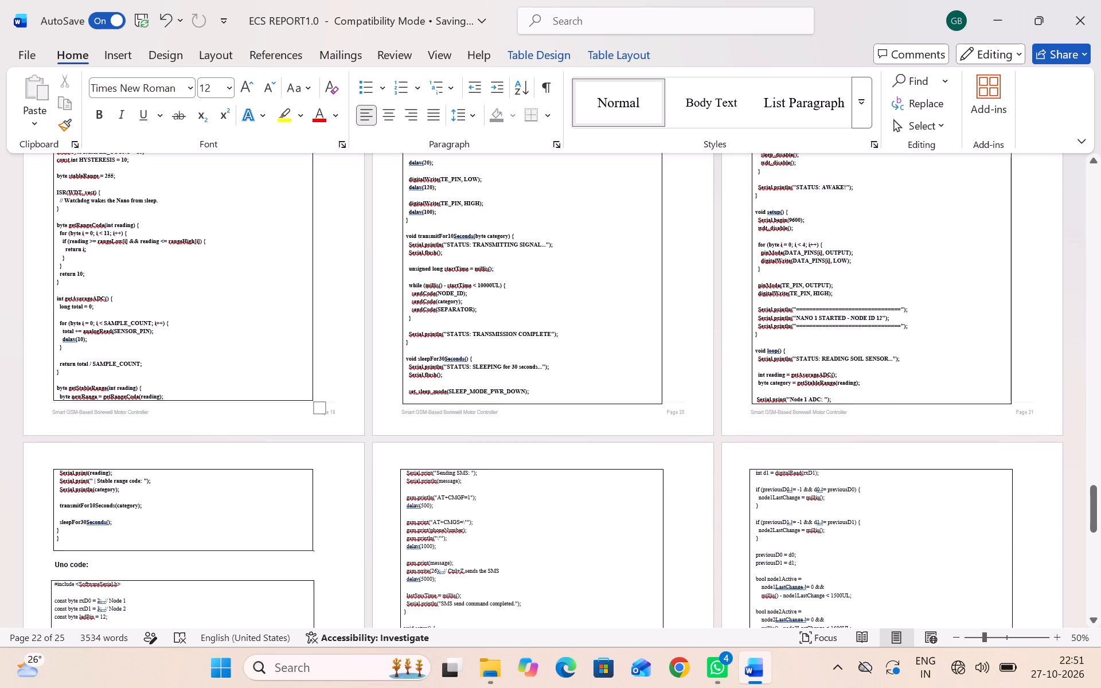
pyautogui.scroll(4, 302, 339)
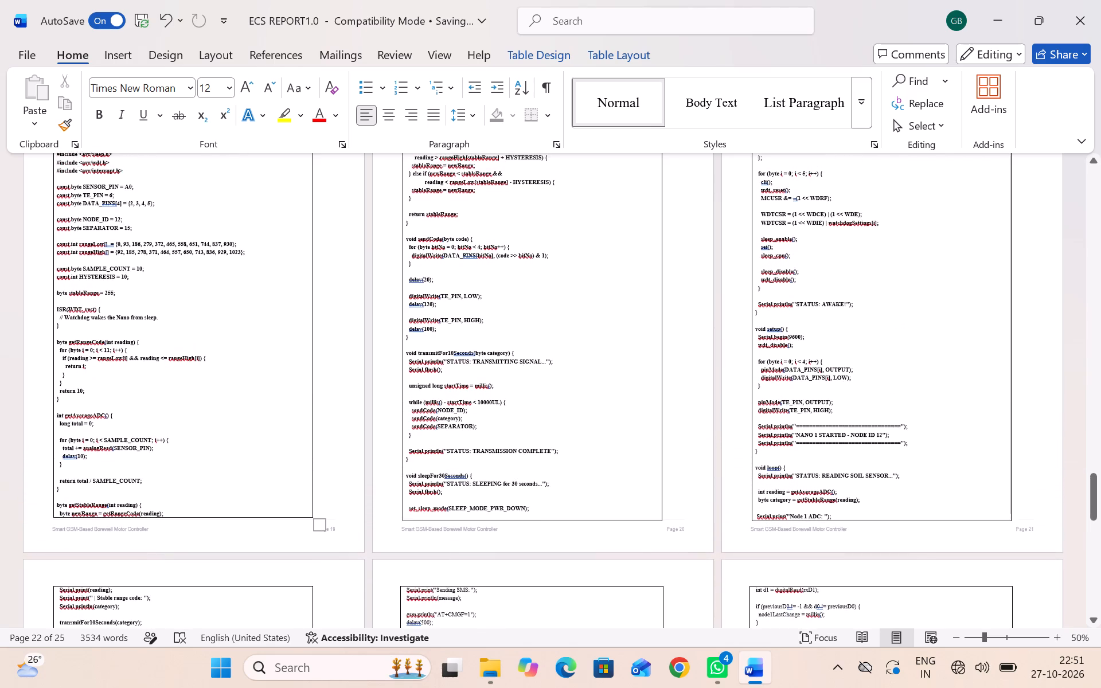
pyautogui.scroll(4, 302, 339)
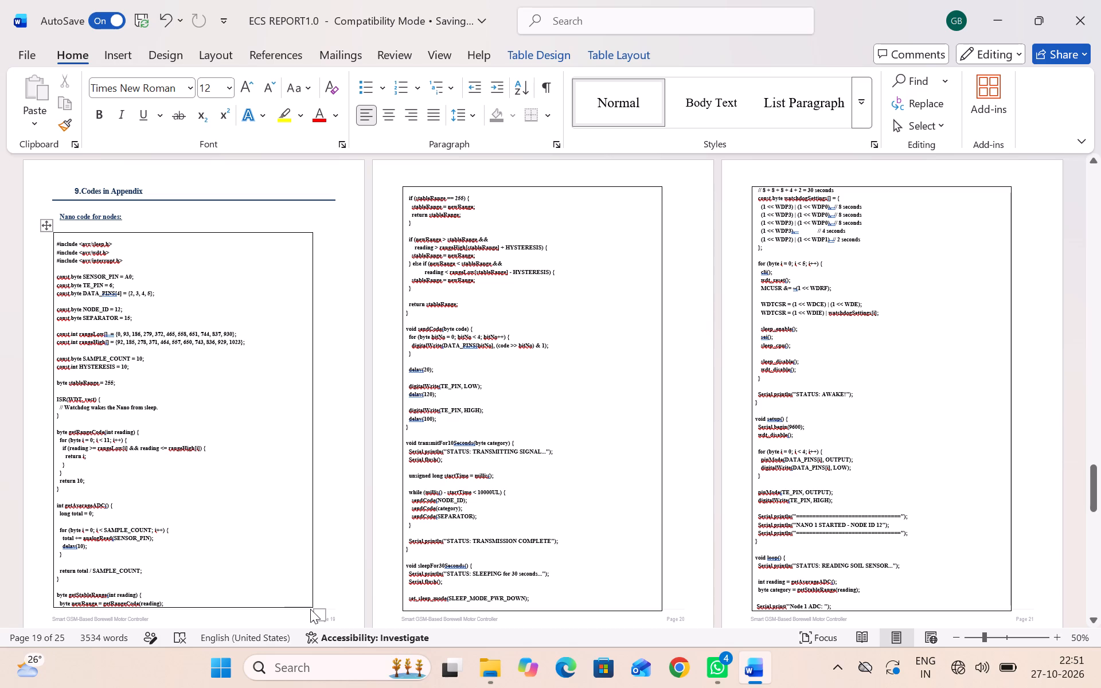
pyautogui.scroll(2, 377, 606)
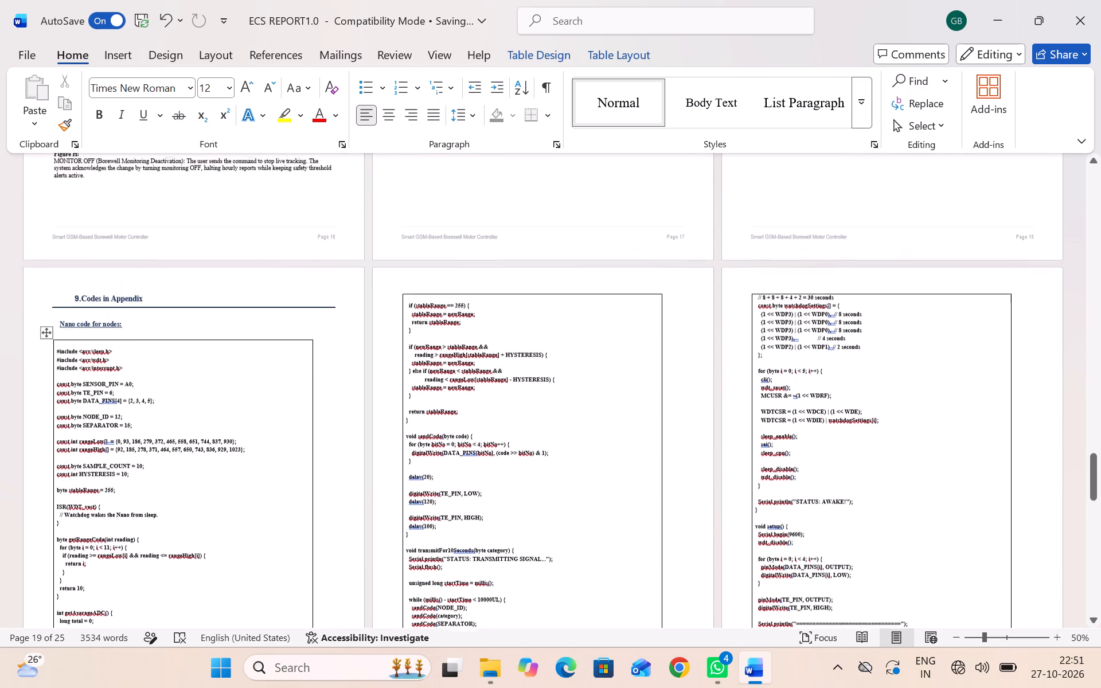
pyautogui.scroll(1, 377, 606)
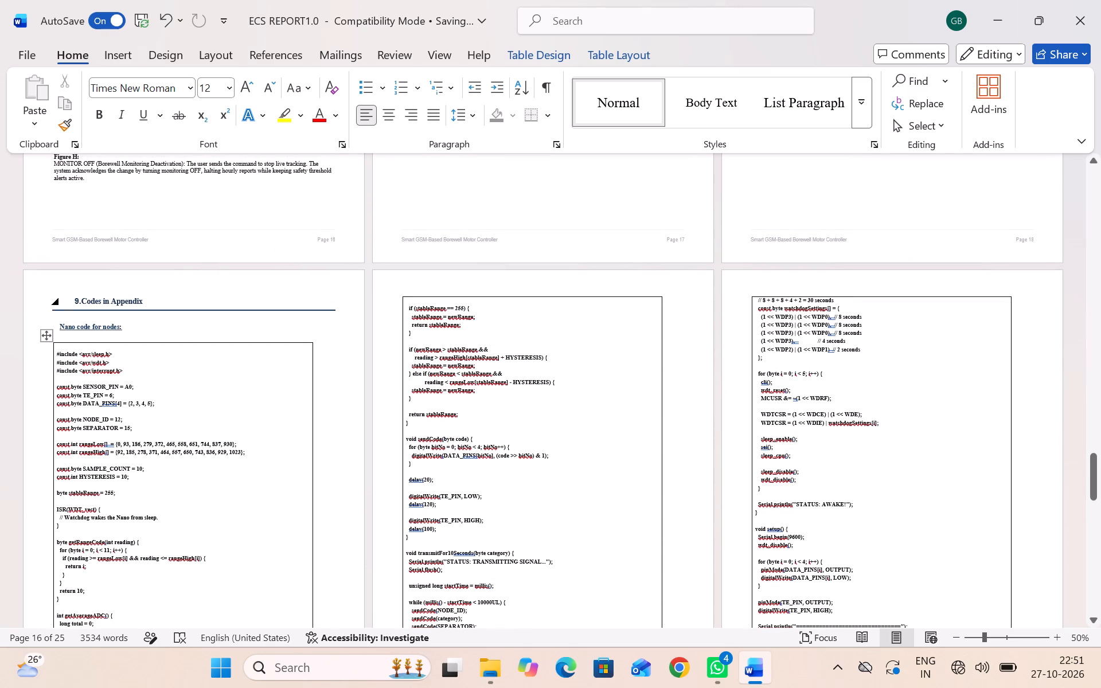
pyautogui.scroll(-4, 245, 250)
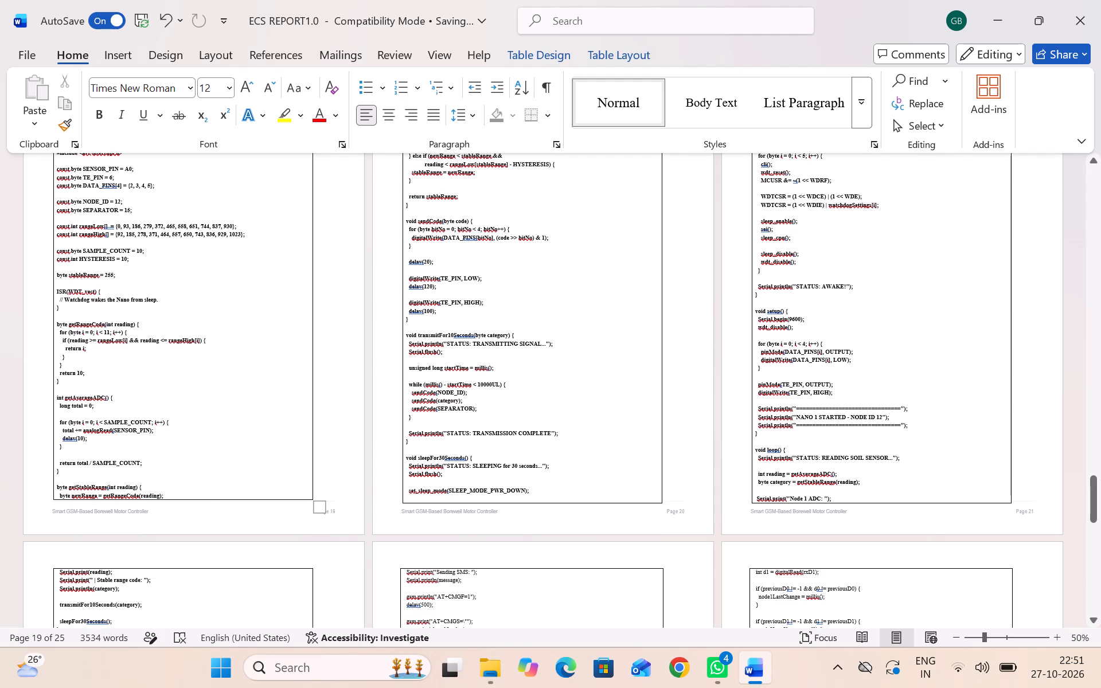
pyautogui.click(229, 497)
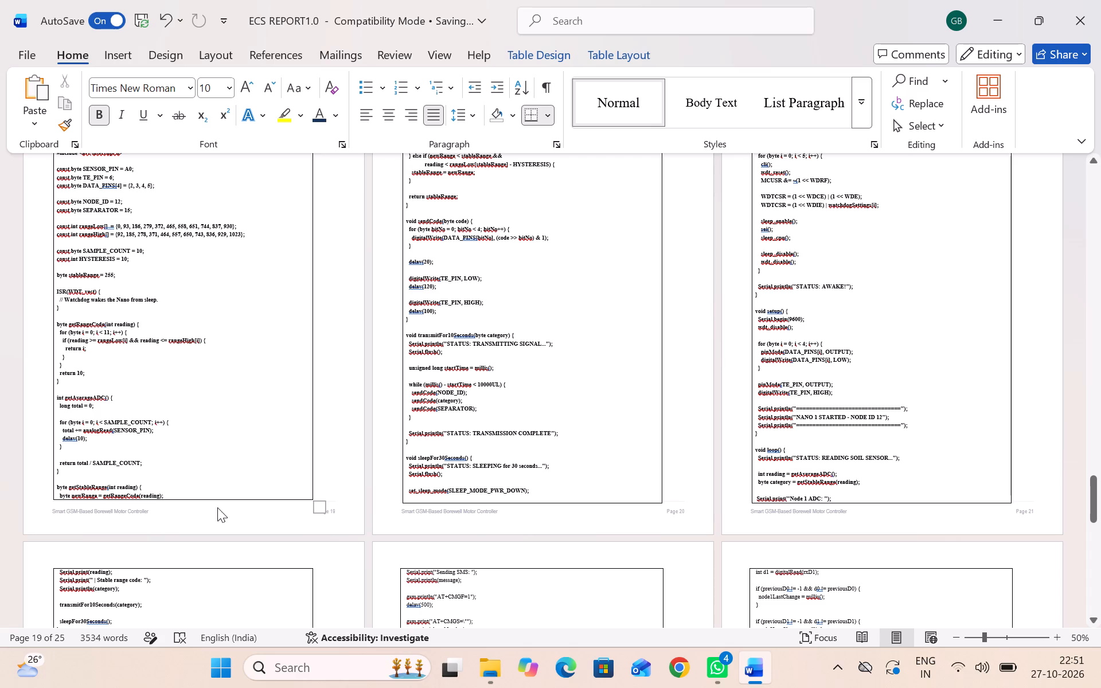
pyautogui.click(326, 493)
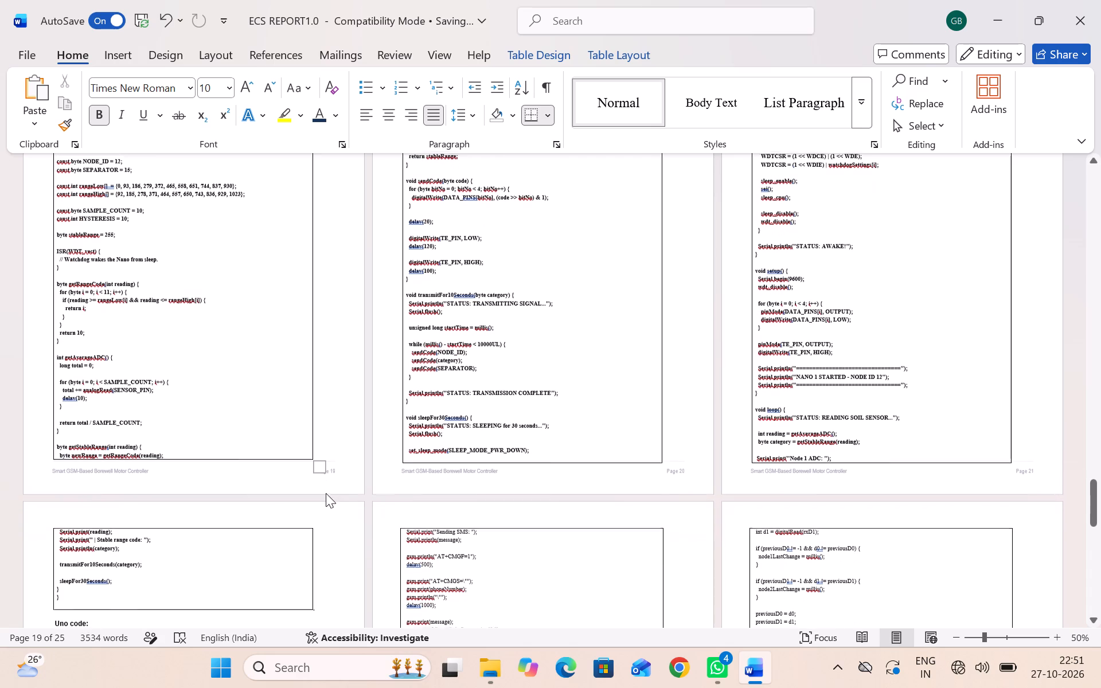
pyautogui.scroll(-1, 294, 527)
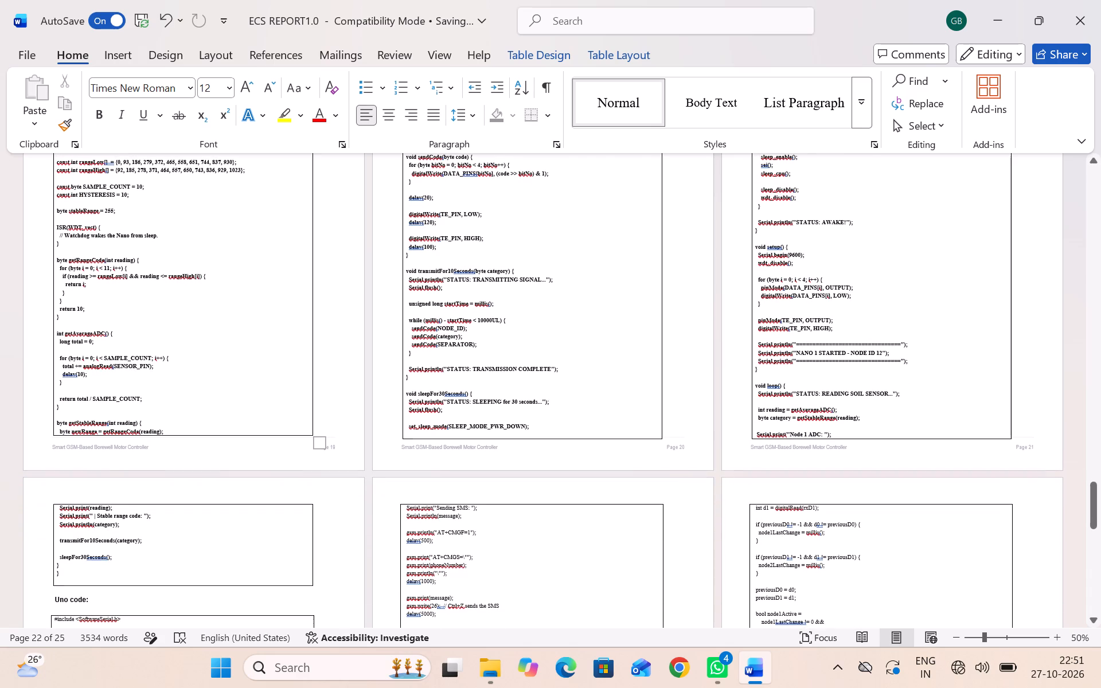
pyautogui.click(494, 569)
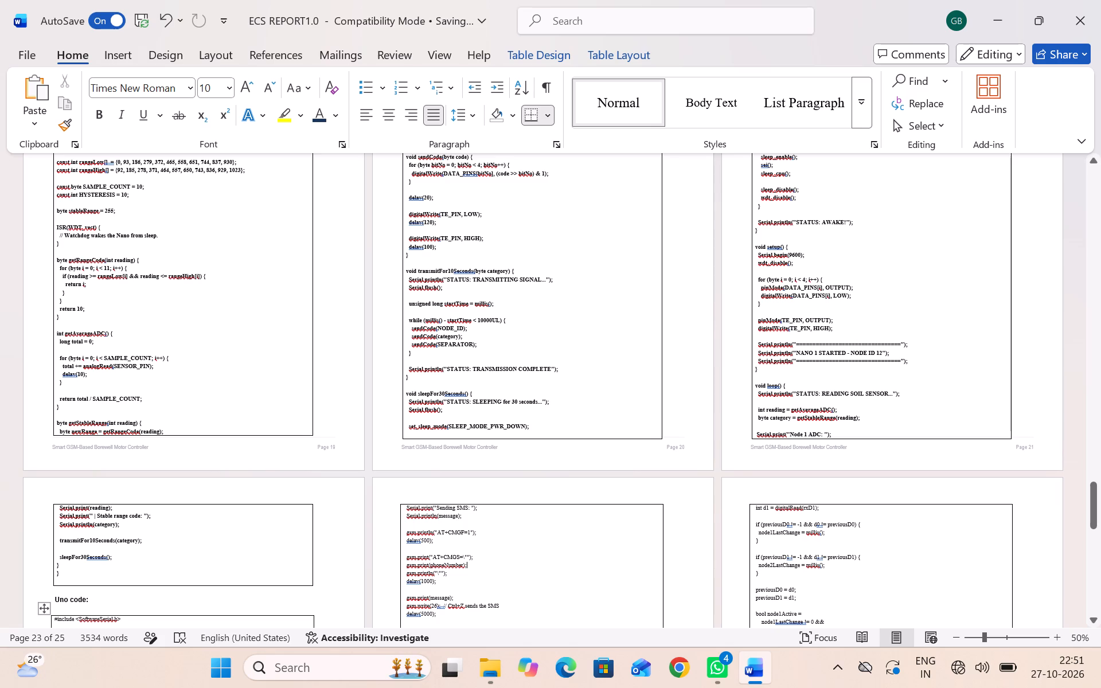
pyautogui.scroll(-3, 303, 461)
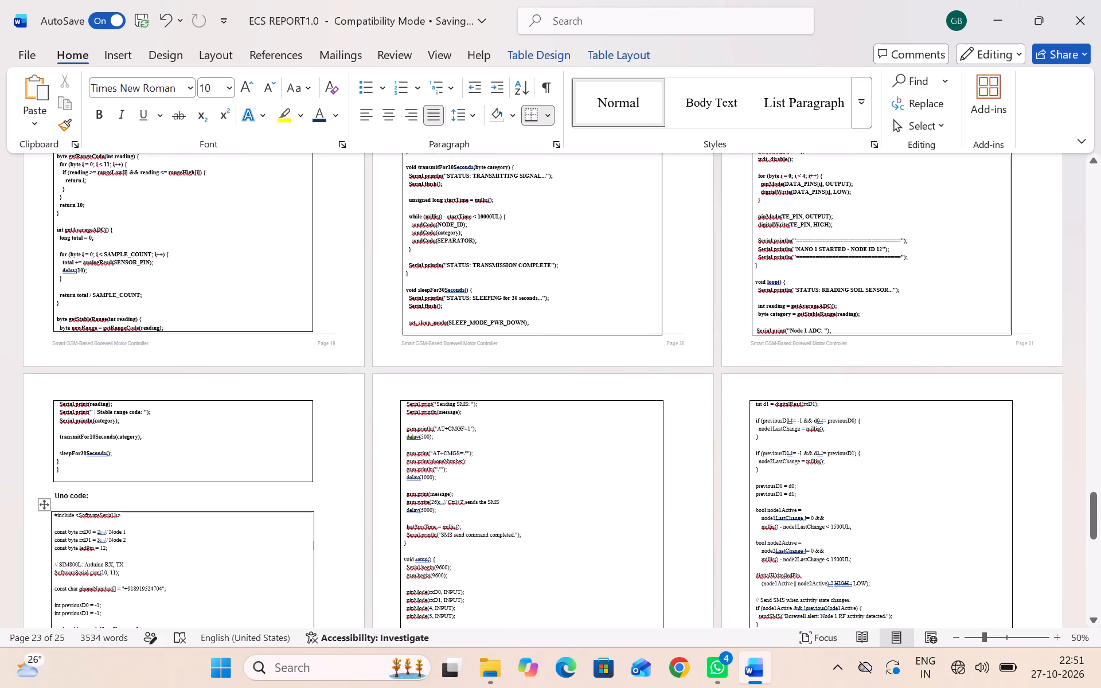
pyautogui.scroll(1, 205, 249)
pyautogui.keyDown('ctrl'); pyautogui.scroll(-1, 205, 249); pyautogui.keyUp('ctrl')
pyautogui.keyDown('ctrl'); pyautogui.scroll(3, 205, 249); pyautogui.keyUp('ctrl')
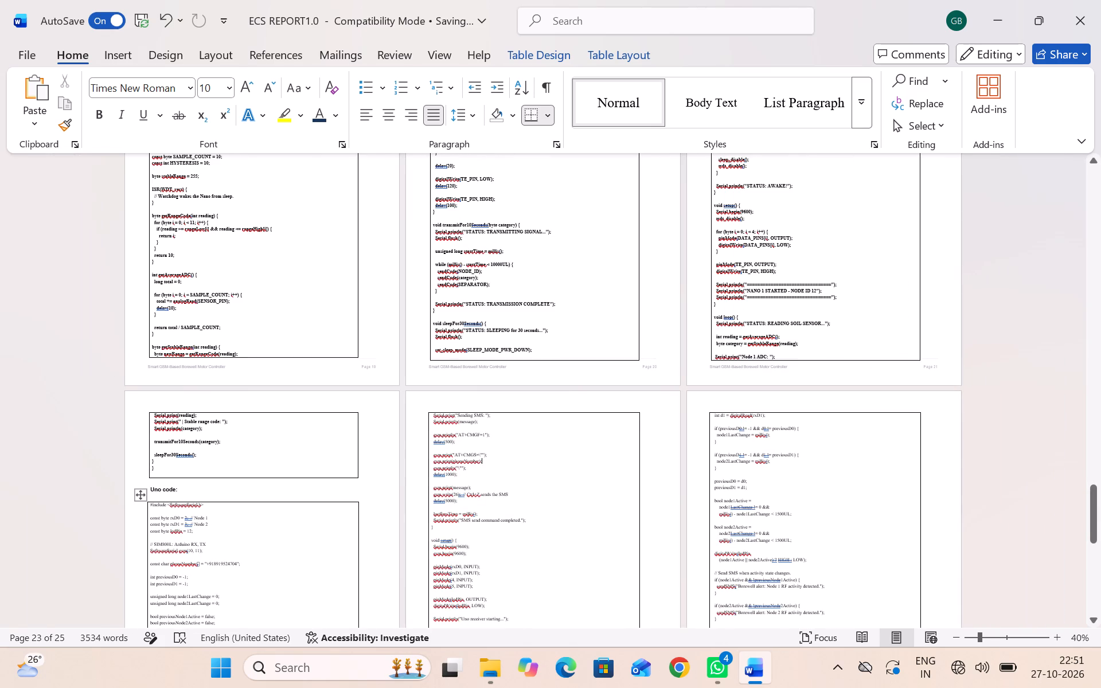
pyautogui.scroll(8, 241, 272)
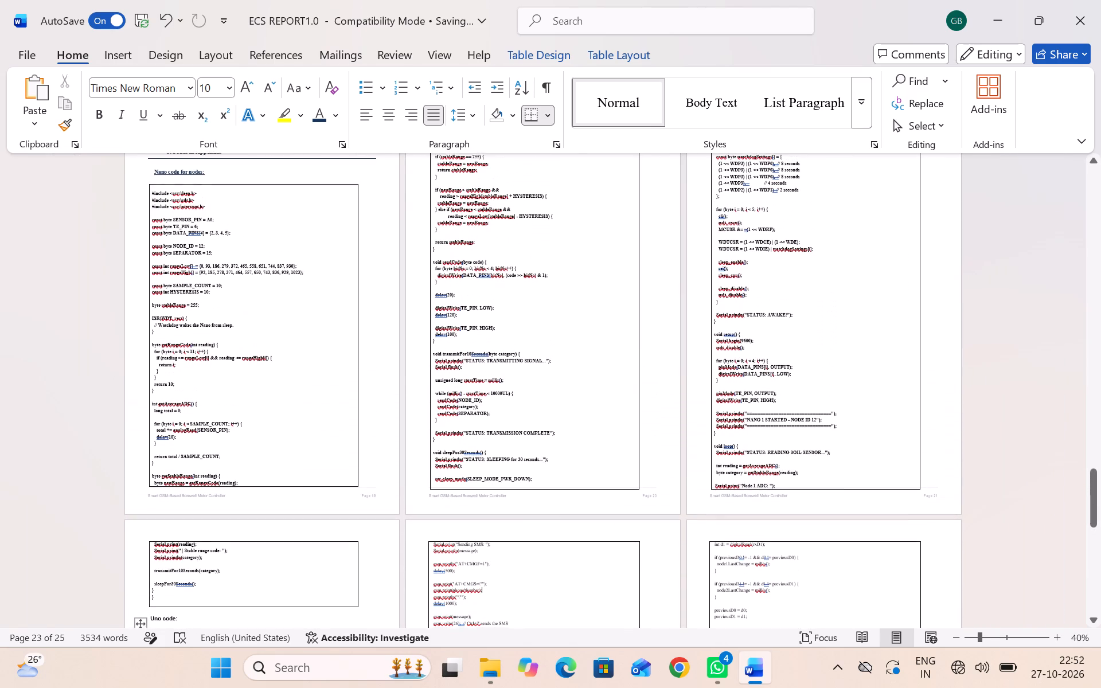
pyautogui.scroll(1, 241, 272)
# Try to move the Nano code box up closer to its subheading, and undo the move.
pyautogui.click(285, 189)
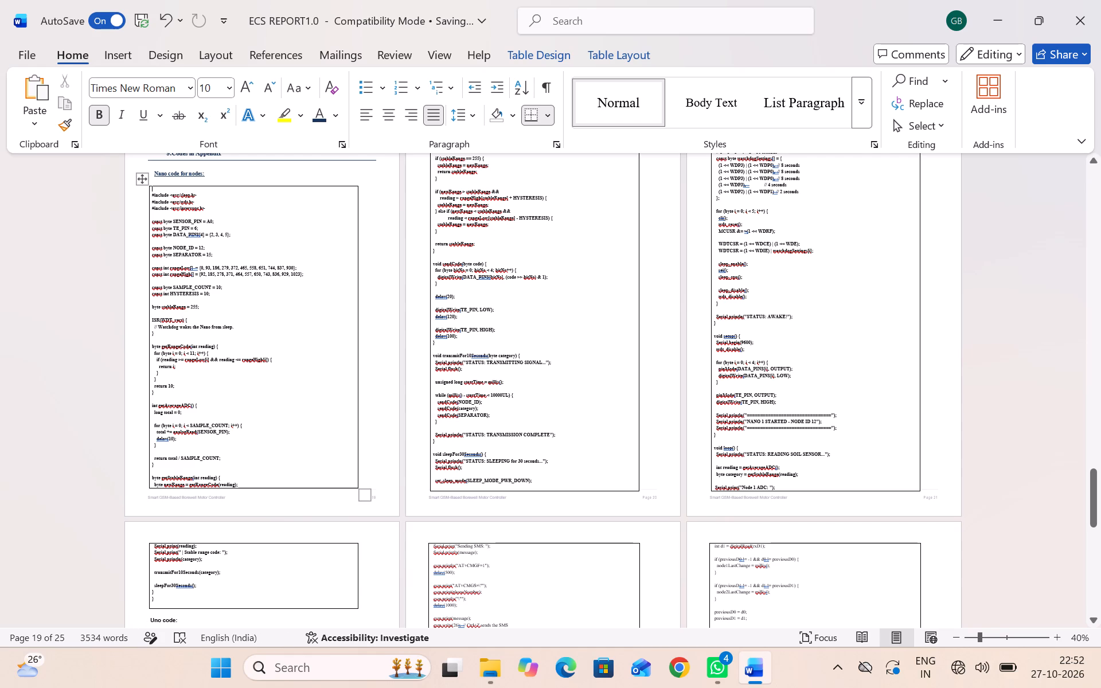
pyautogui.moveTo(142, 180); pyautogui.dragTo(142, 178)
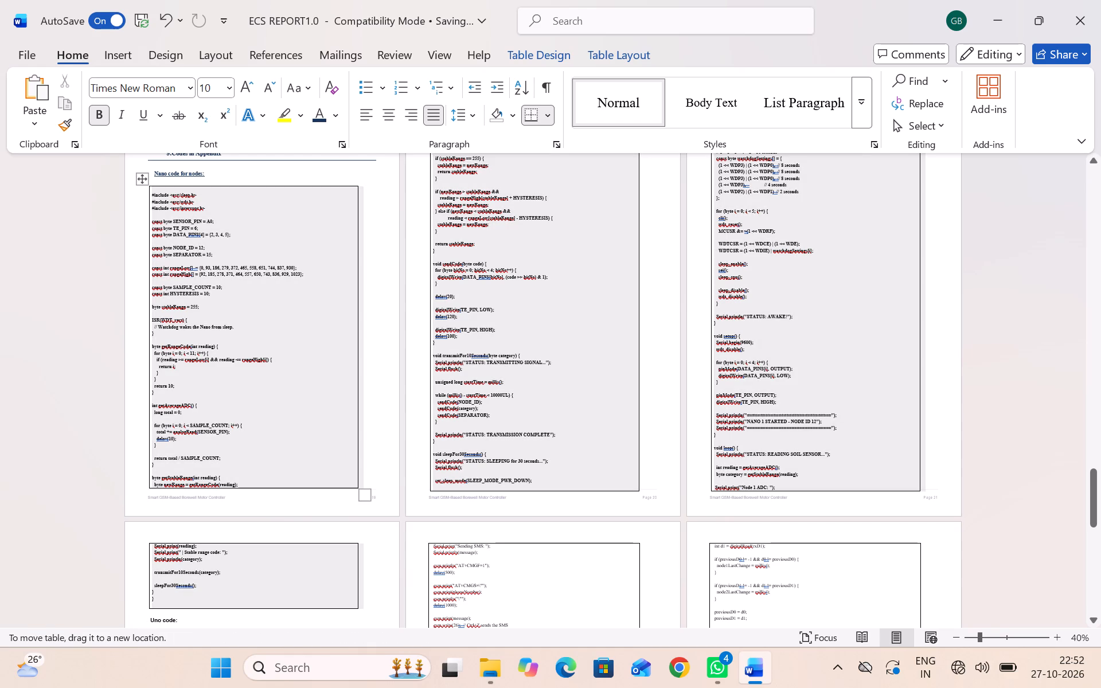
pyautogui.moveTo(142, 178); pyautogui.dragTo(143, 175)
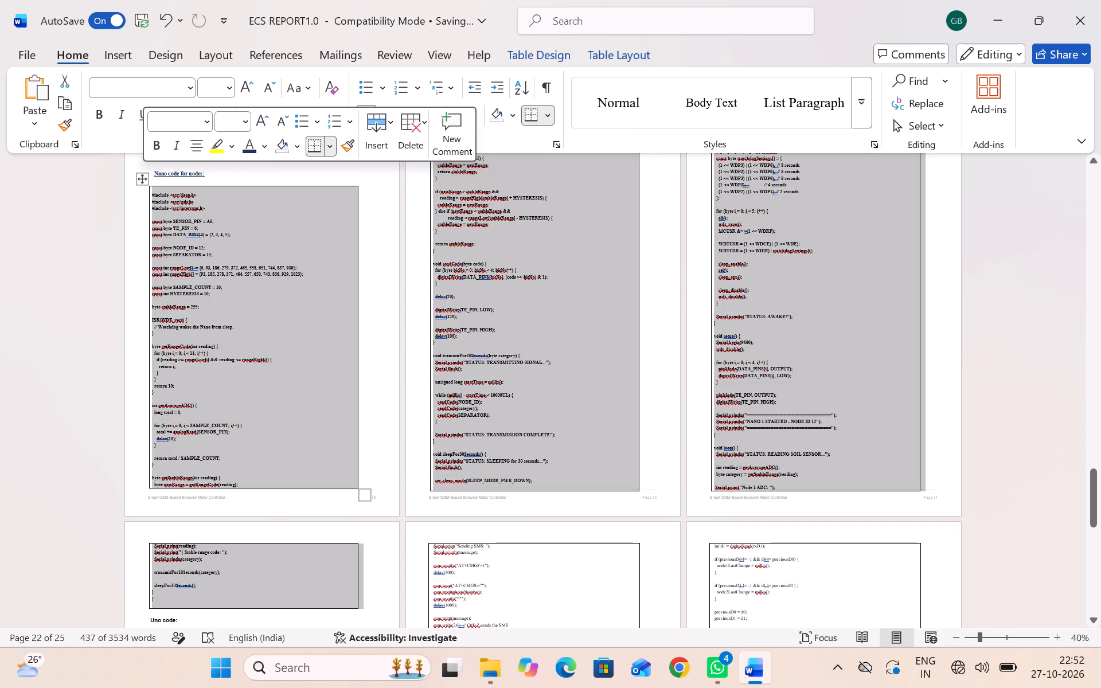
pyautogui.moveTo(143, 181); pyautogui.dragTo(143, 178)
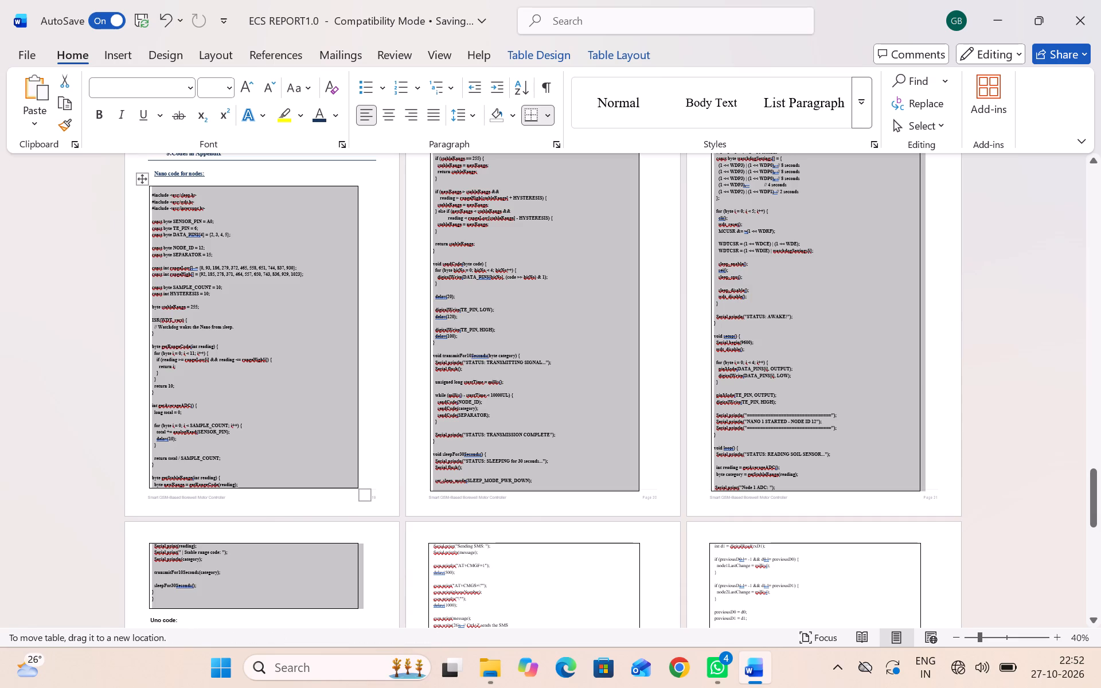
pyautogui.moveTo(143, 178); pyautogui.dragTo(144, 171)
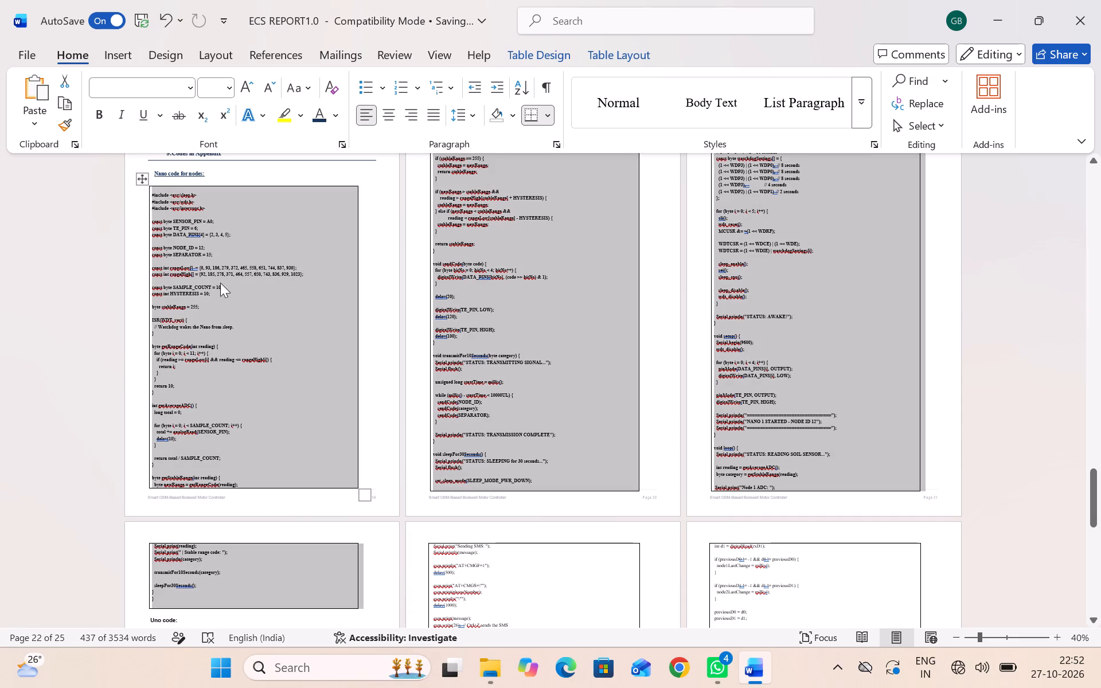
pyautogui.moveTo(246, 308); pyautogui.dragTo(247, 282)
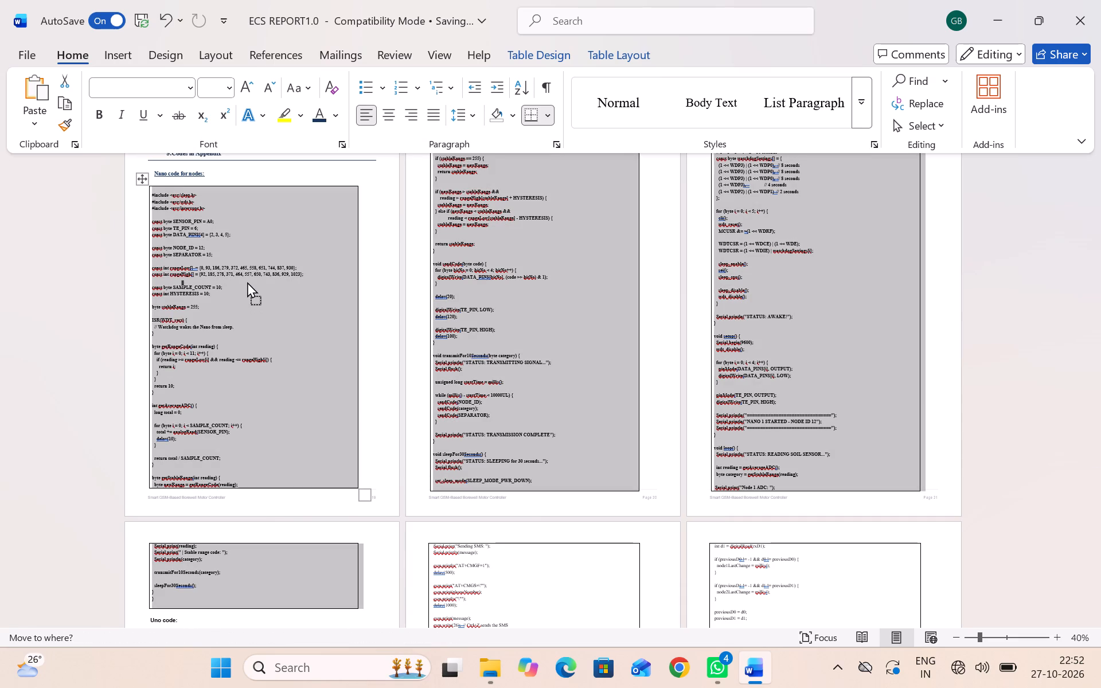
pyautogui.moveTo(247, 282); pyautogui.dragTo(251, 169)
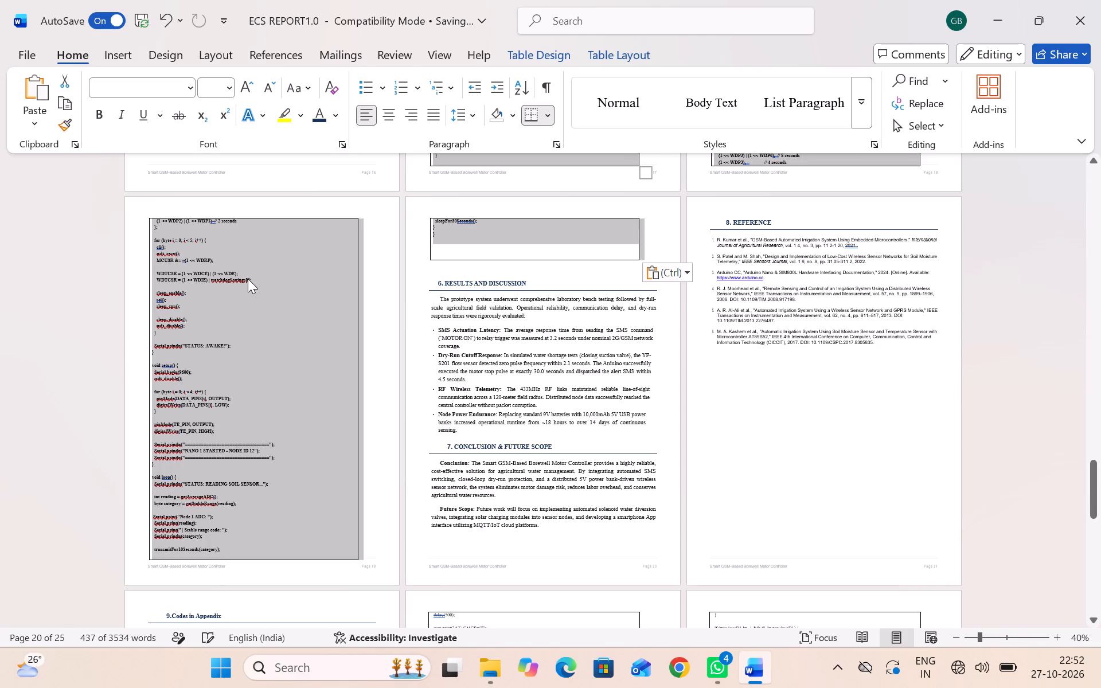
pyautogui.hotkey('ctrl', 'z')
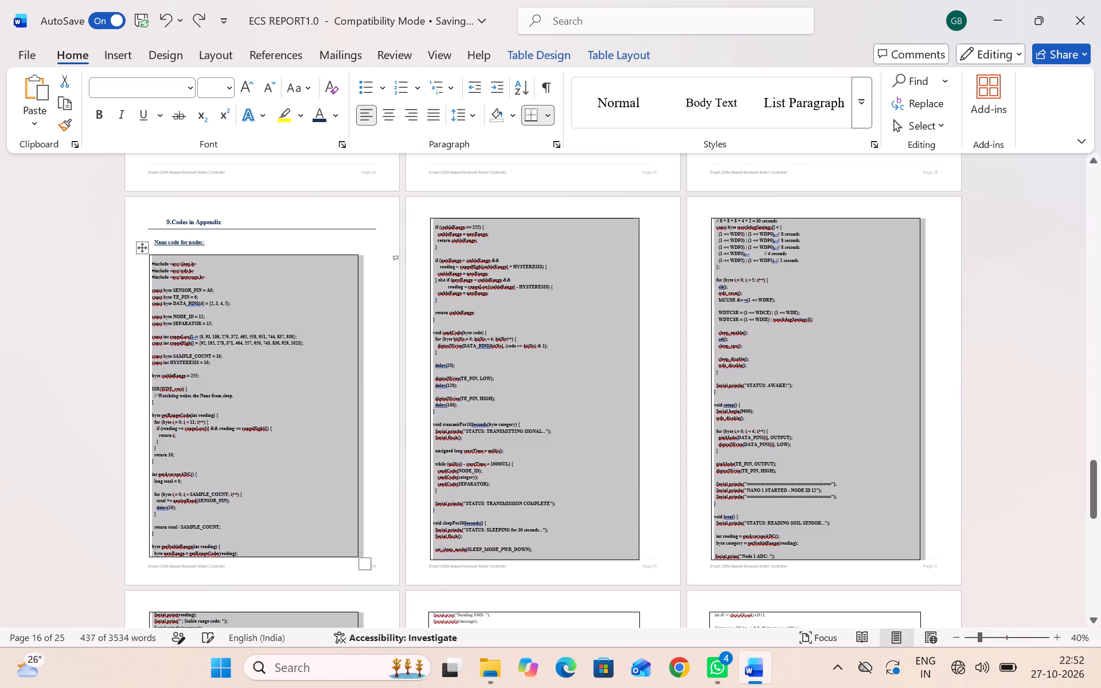
# Examine the Nano and Uno code boxes and the pages before the appendix for consistent layout.
pyautogui.click(387, 405)
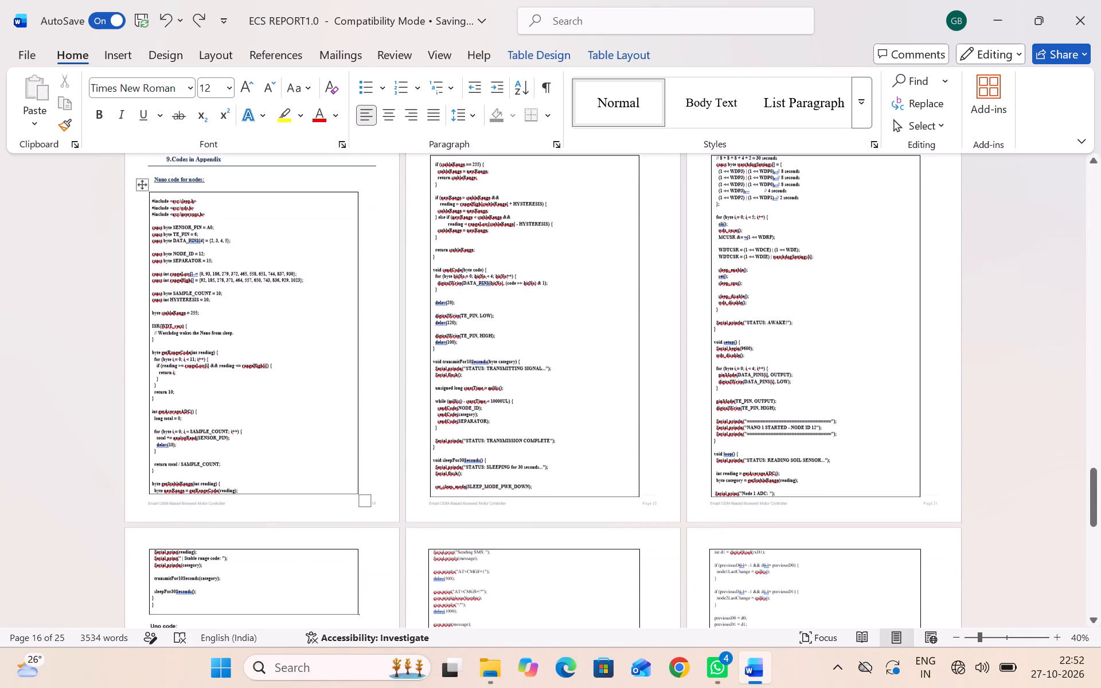
pyautogui.scroll(-5, 387, 405)
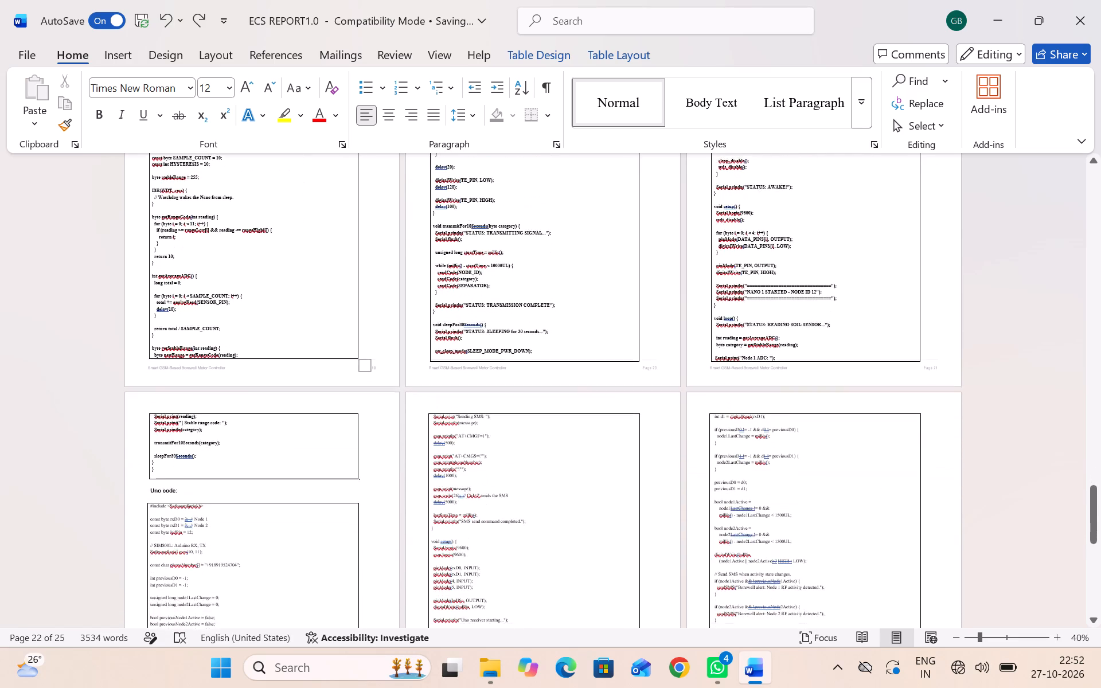
pyautogui.scroll(-5, 387, 405)
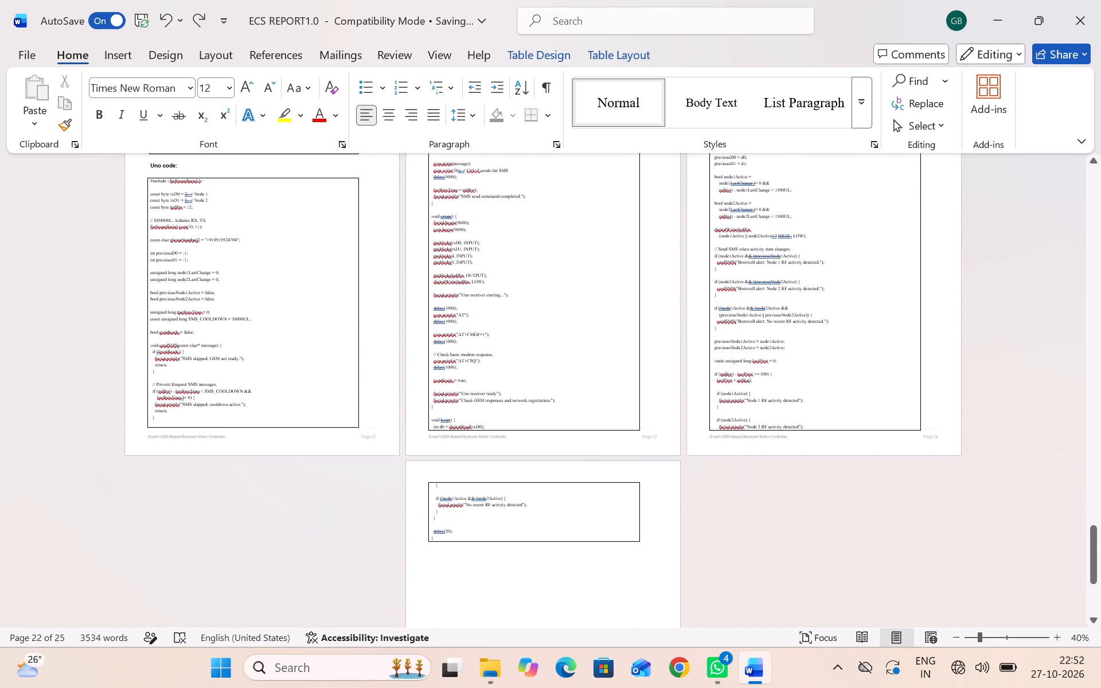
pyautogui.click(353, 424)
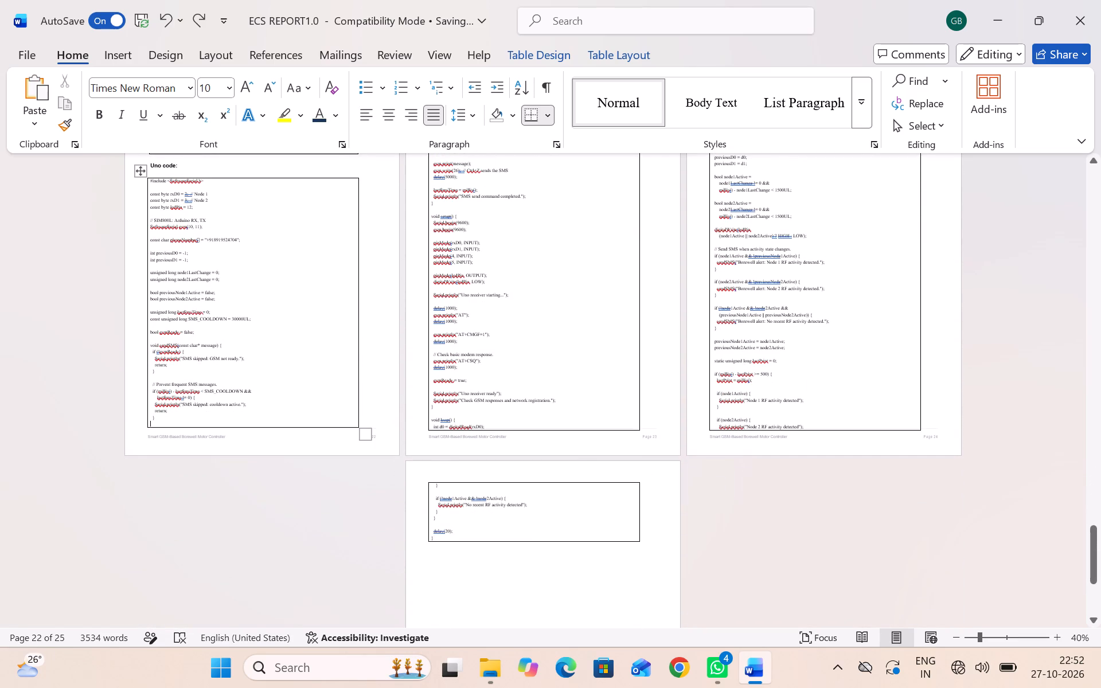
pyautogui.click(310, 425)
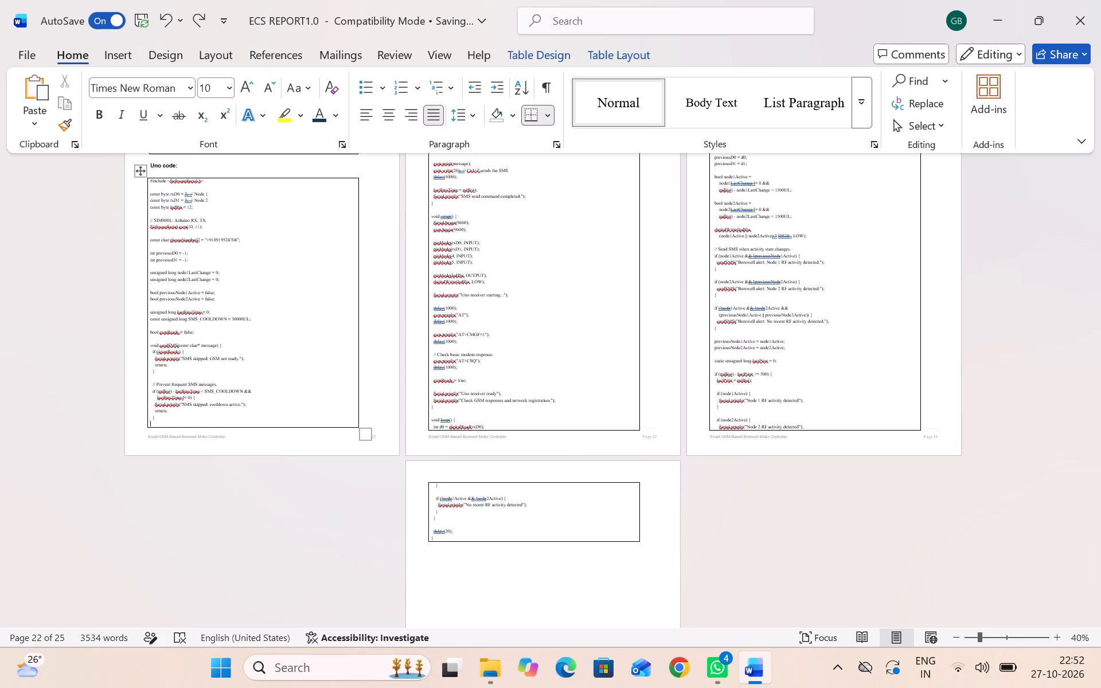
pyautogui.scroll(7, 263, 400)
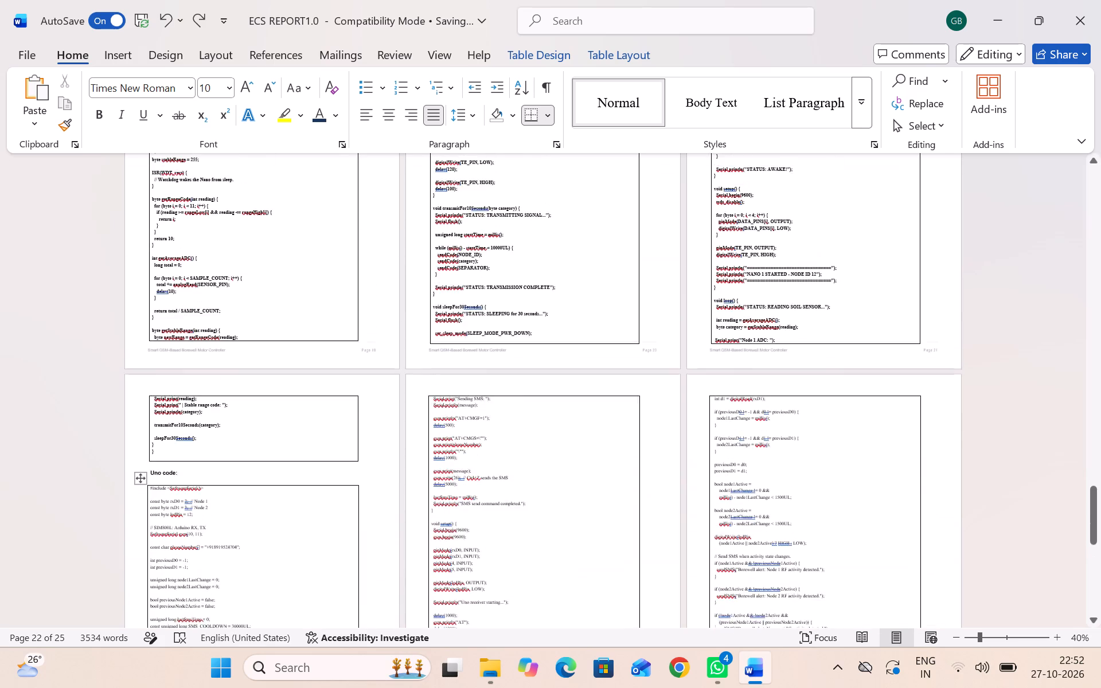
pyautogui.scroll(7, 263, 400)
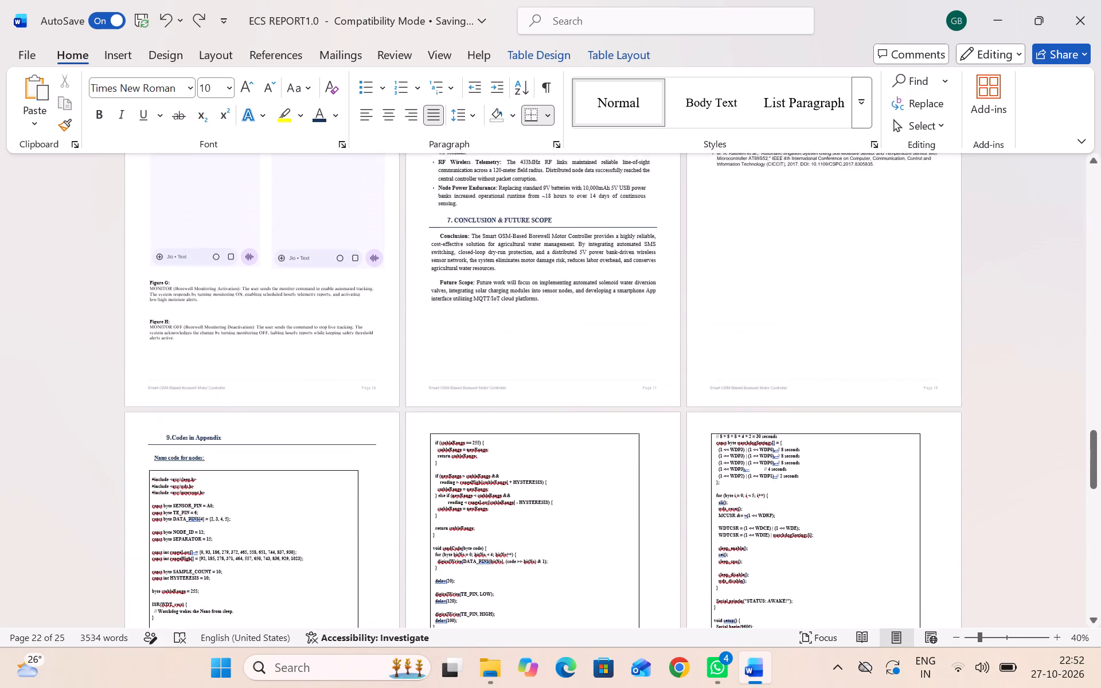
pyautogui.scroll(2, 263, 400)
pyautogui.scroll(-3, 263, 400)
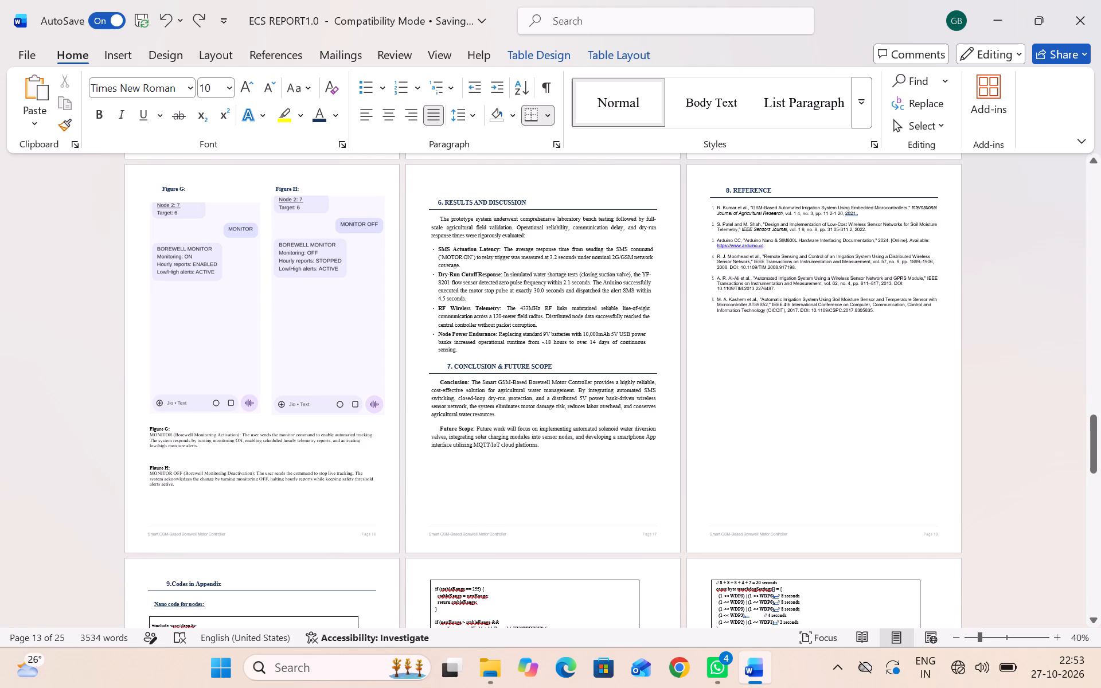
pyautogui.scroll(-4, 564, 389)
pyautogui.scroll(-2, 624, 169)
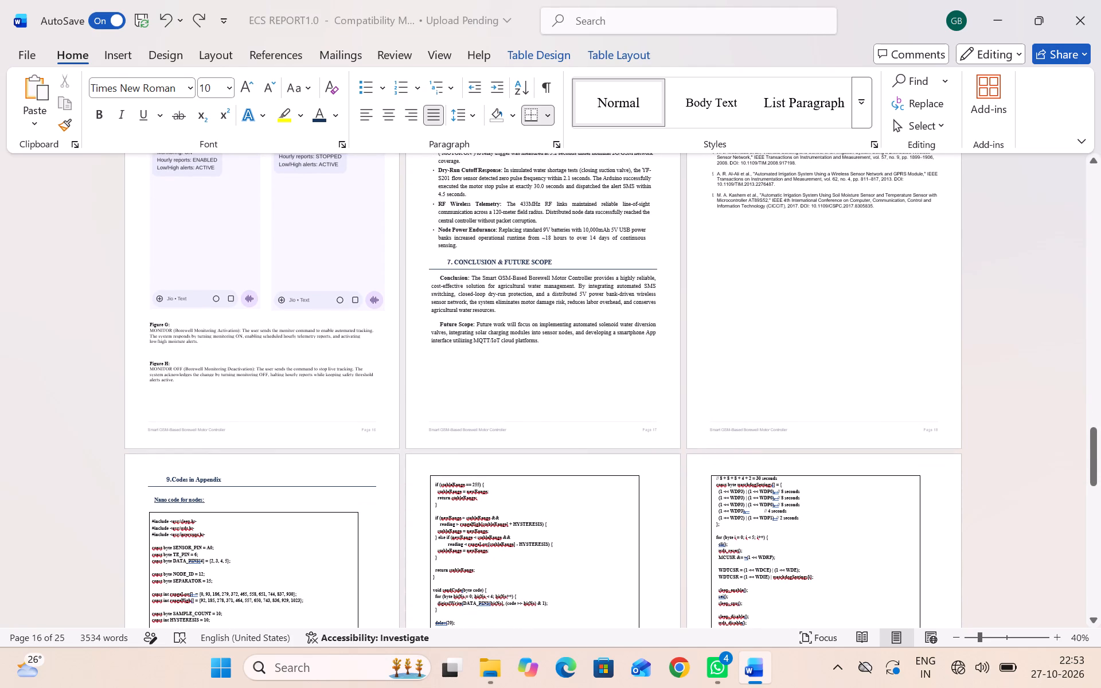
pyautogui.scroll(-5, 630, 456)
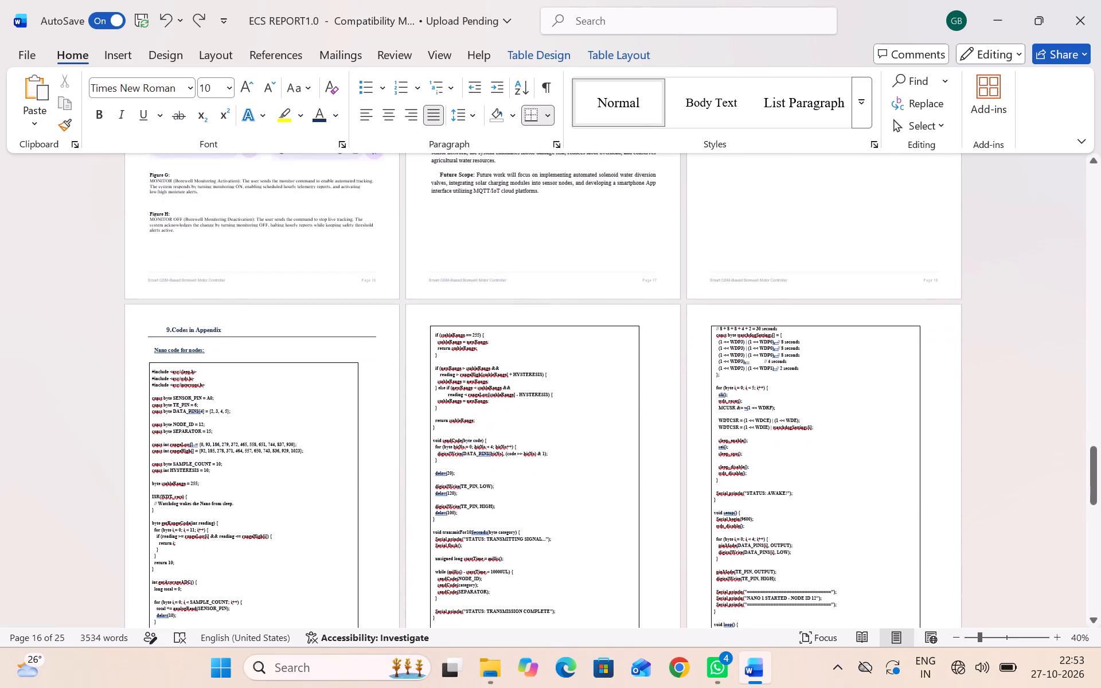
pyautogui.scroll(-2, 630, 456)
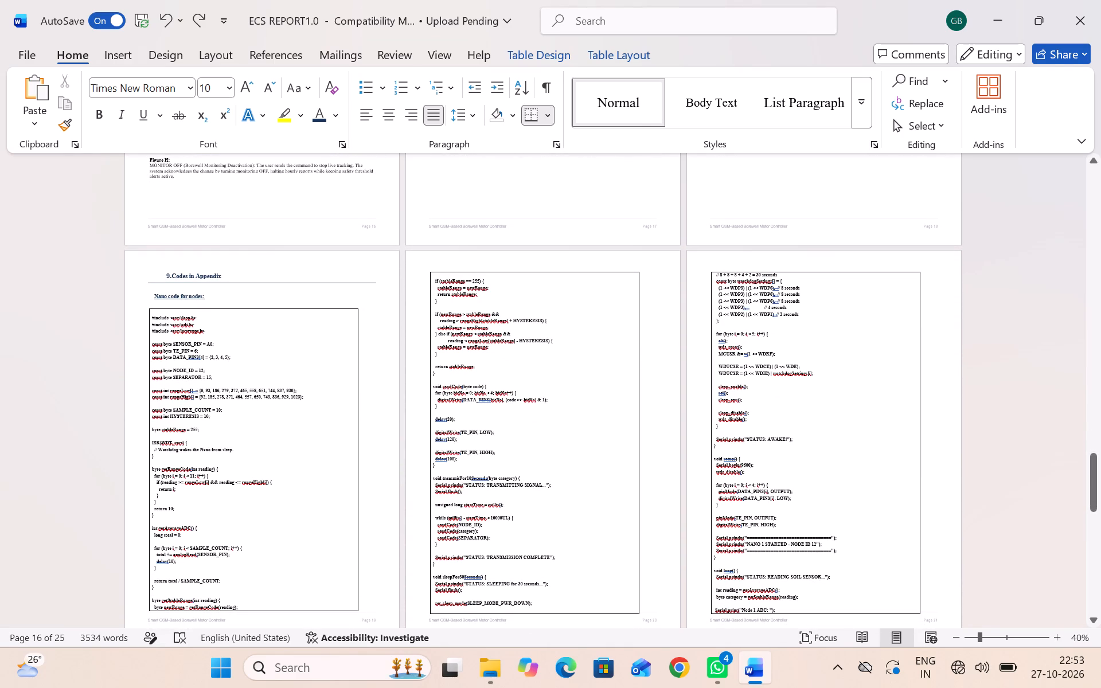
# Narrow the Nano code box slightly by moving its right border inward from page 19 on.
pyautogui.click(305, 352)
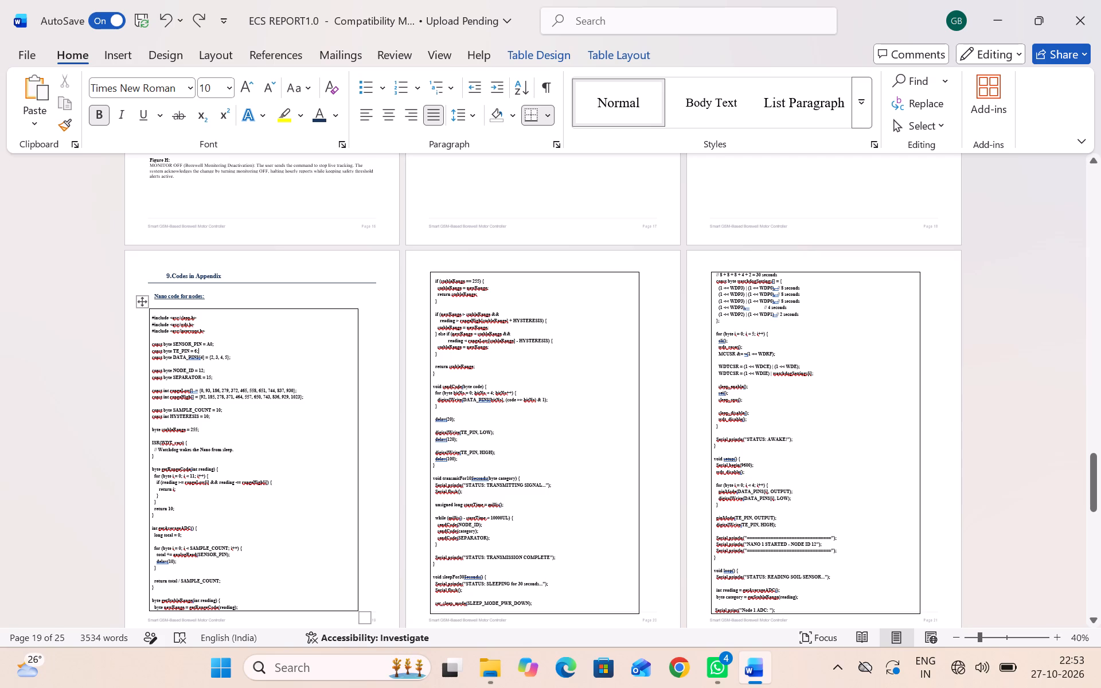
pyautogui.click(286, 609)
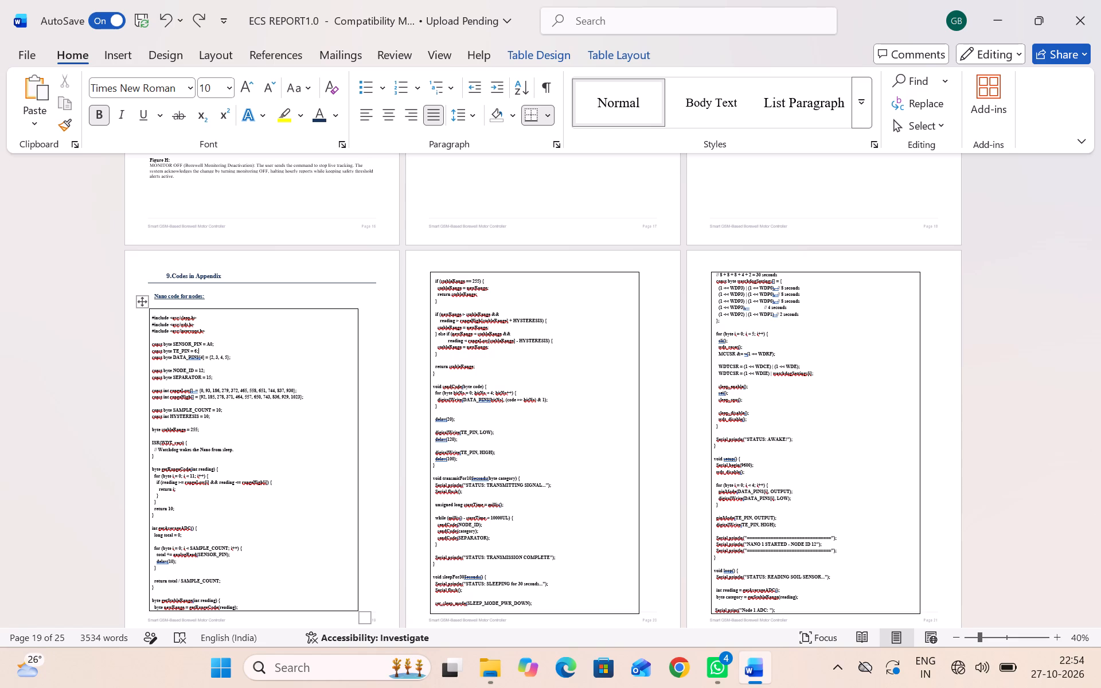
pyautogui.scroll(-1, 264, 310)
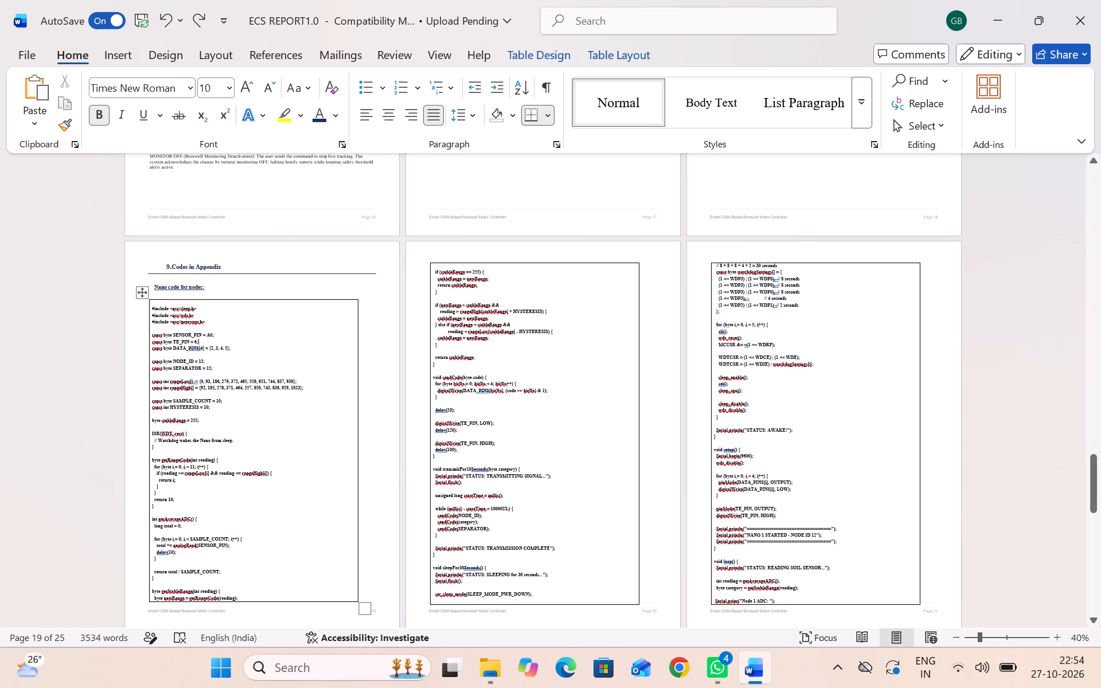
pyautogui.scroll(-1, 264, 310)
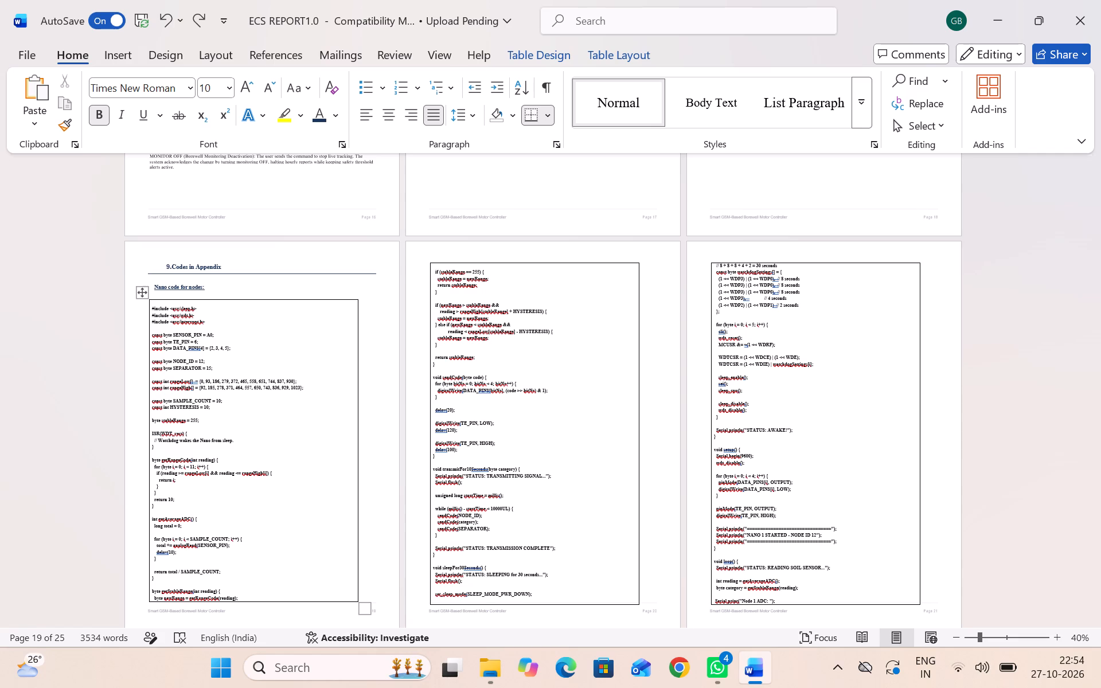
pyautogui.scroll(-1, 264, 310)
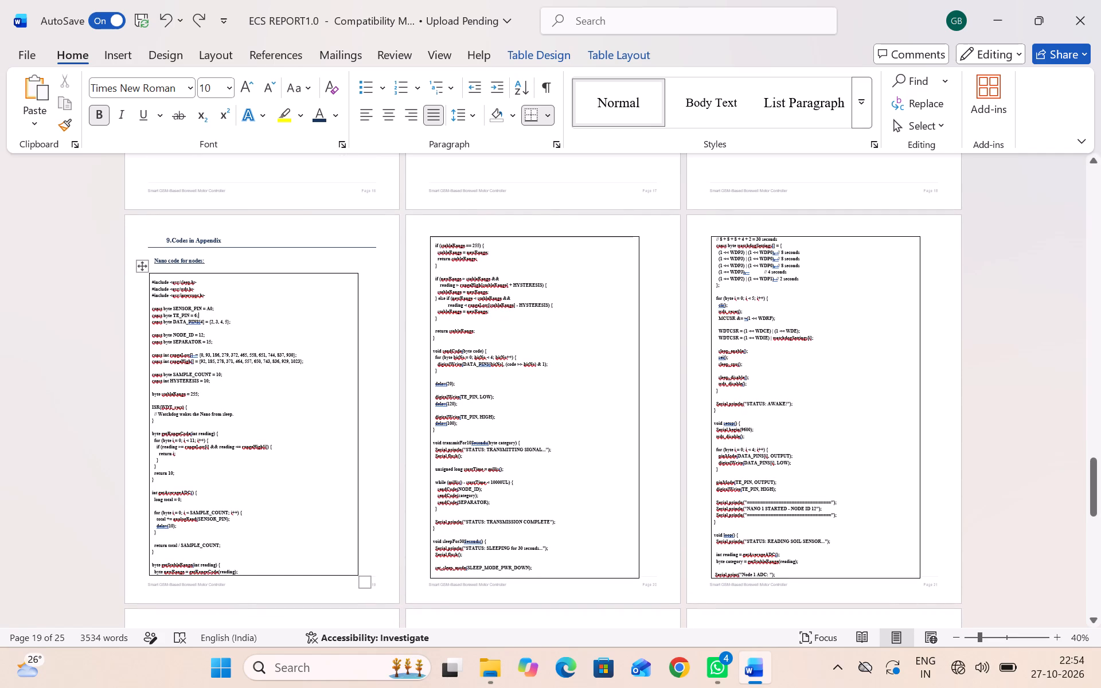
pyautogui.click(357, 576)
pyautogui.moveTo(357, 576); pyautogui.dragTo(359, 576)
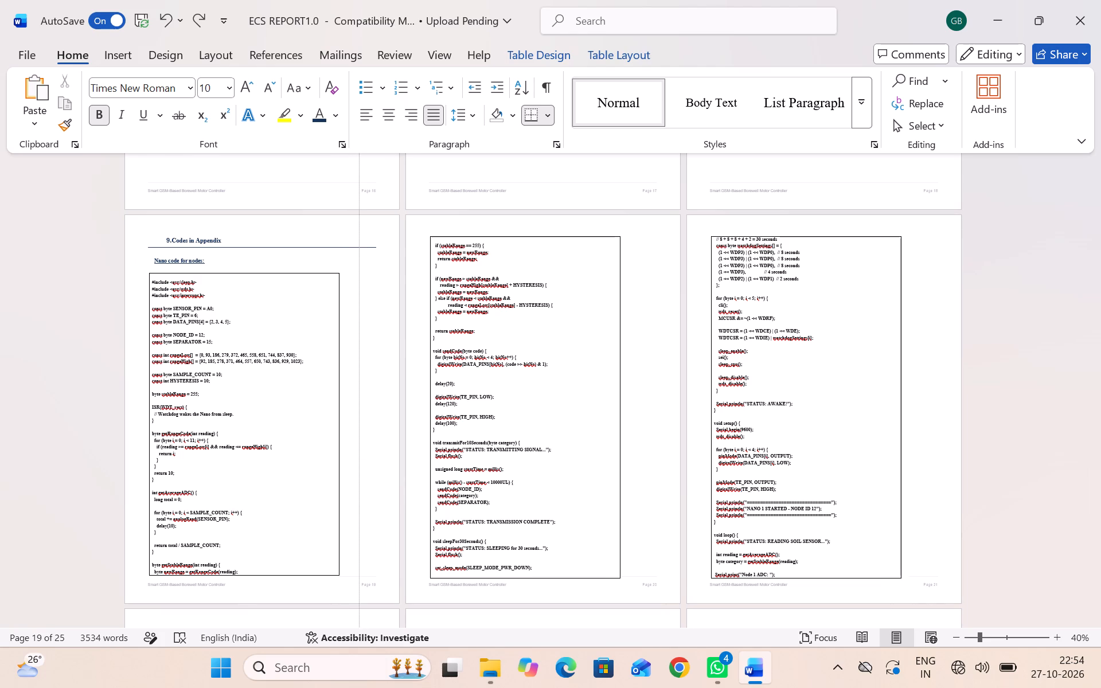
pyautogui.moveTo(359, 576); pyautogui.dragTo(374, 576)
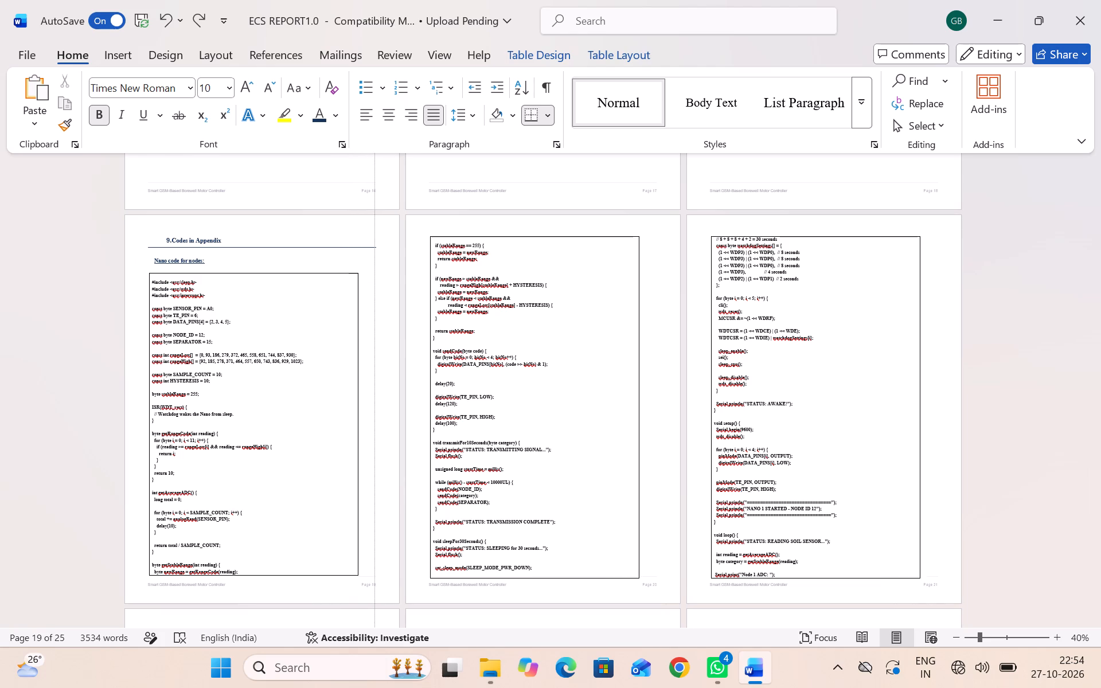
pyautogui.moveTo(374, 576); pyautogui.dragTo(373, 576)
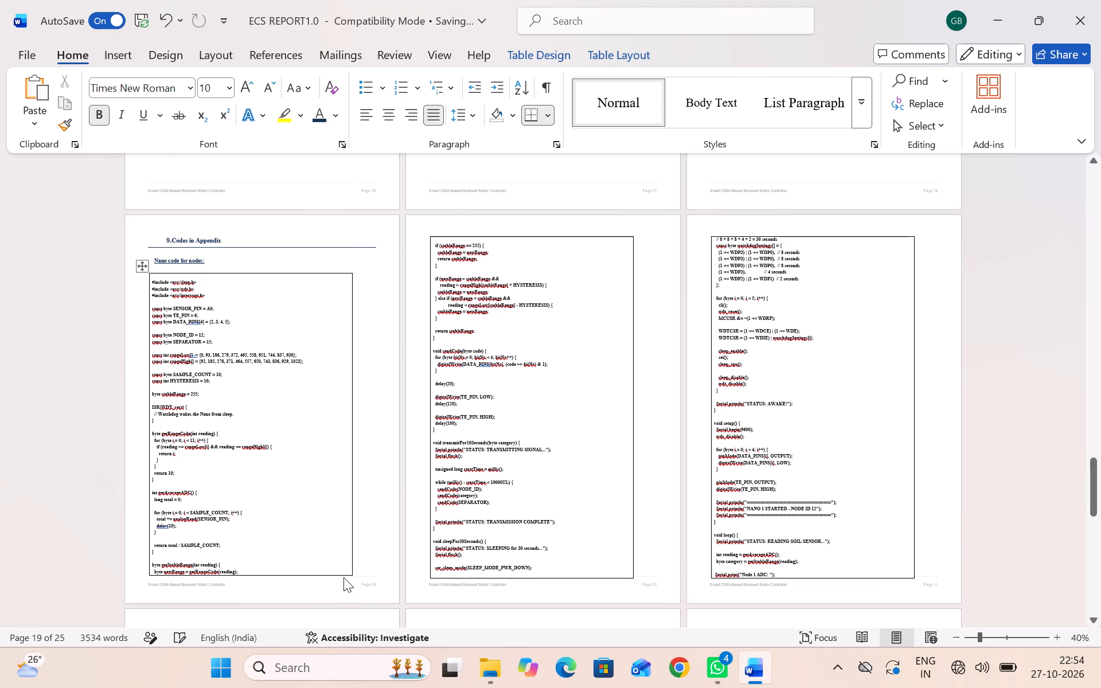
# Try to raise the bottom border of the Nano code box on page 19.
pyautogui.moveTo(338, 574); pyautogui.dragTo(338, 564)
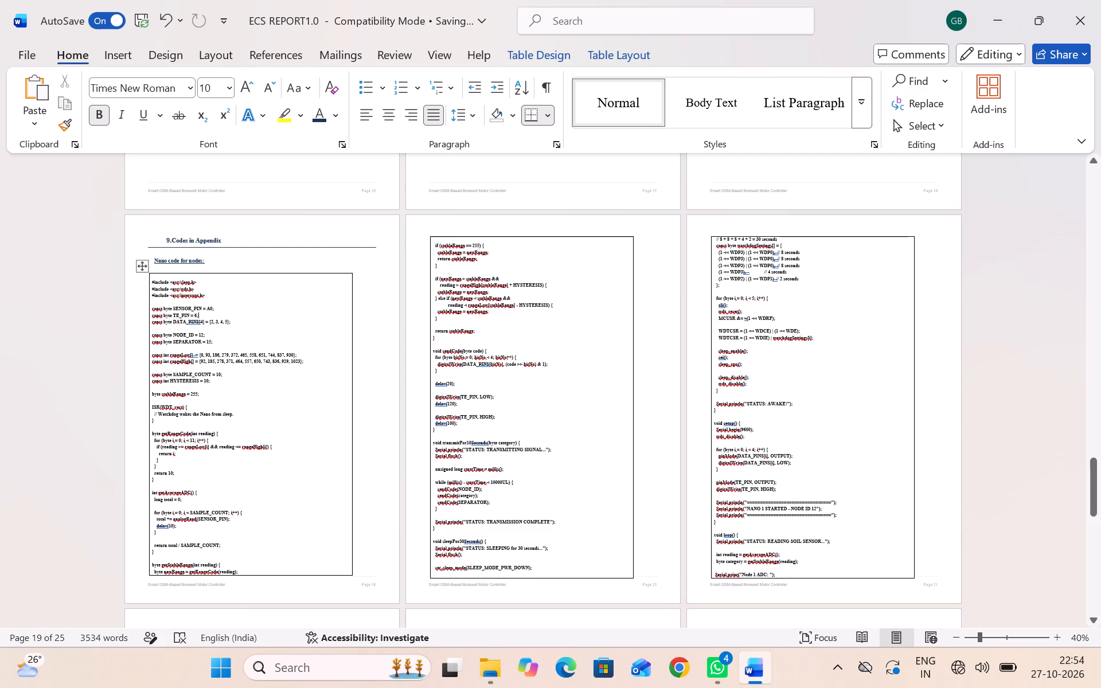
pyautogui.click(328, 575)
# Widen the Nano code box by moving its right border outward, closer to the end of the section heading's rule.
pyautogui.moveTo(350, 314); pyautogui.dragTo(341, 315)
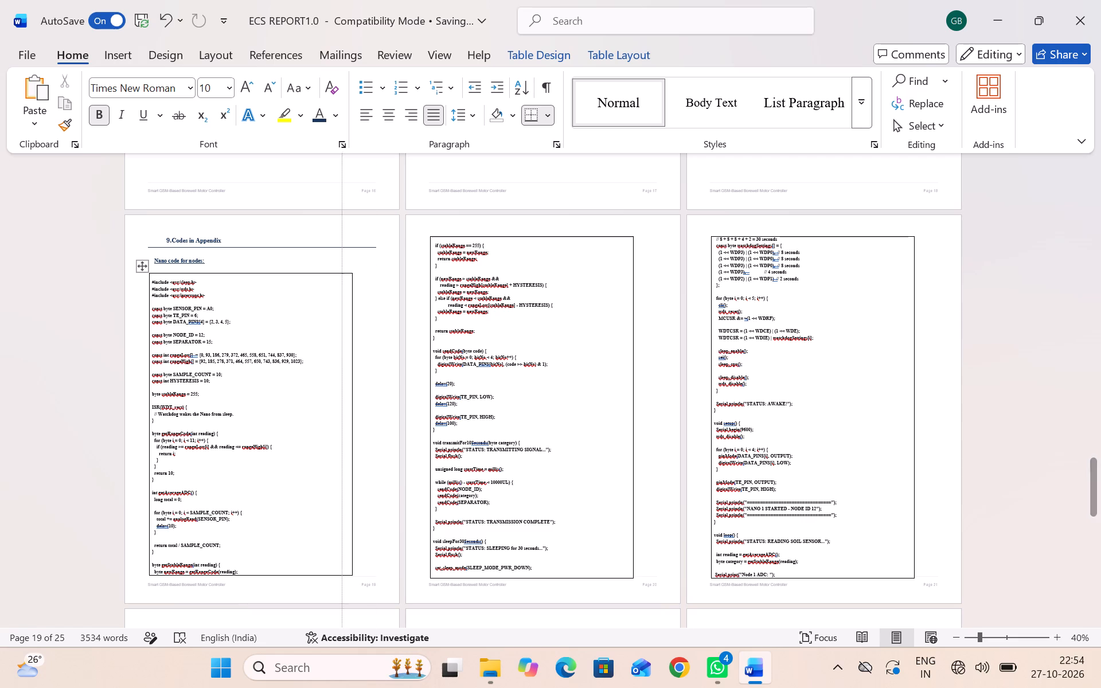
pyautogui.moveTo(341, 315); pyautogui.dragTo(375, 325)
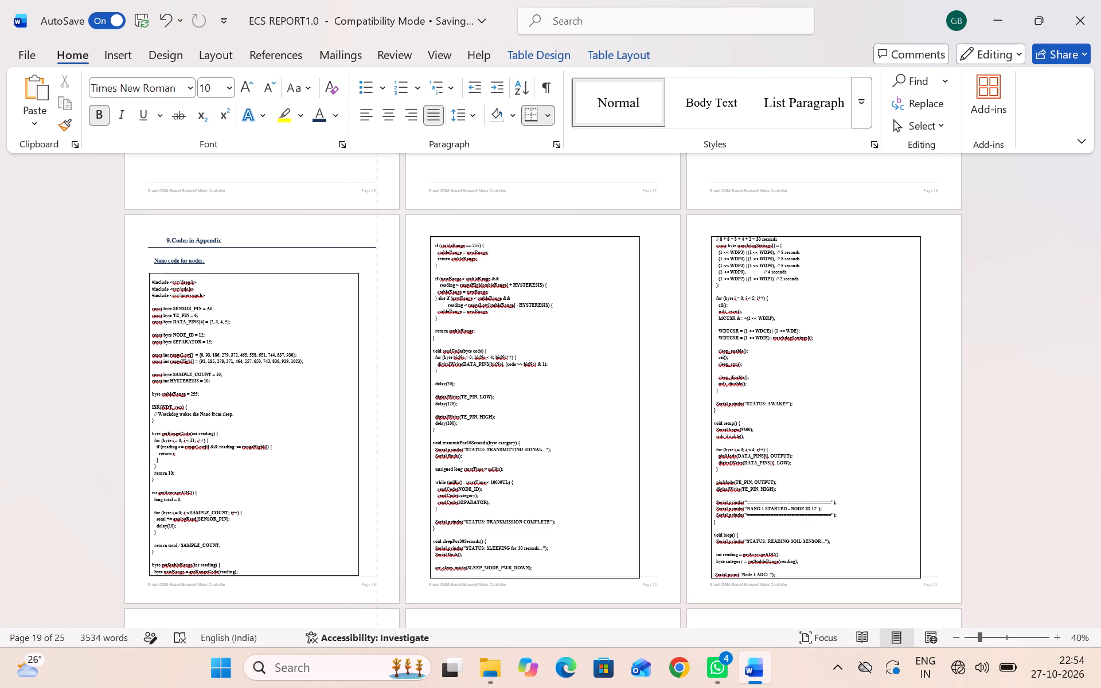
pyautogui.moveTo(375, 325); pyautogui.dragTo(380, 325)
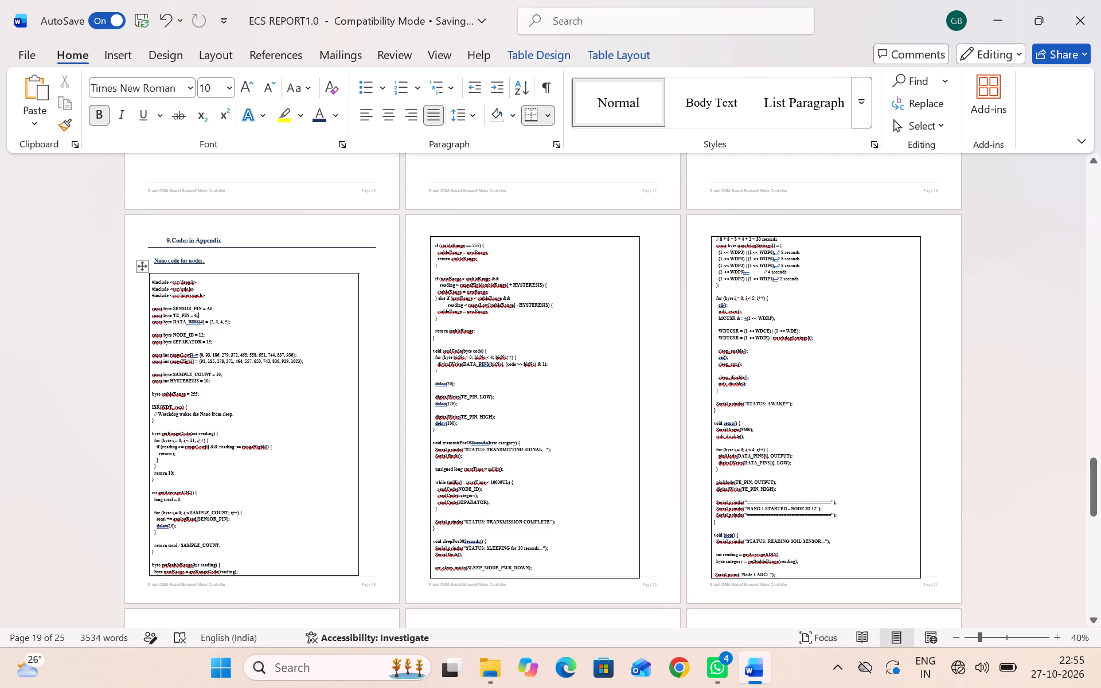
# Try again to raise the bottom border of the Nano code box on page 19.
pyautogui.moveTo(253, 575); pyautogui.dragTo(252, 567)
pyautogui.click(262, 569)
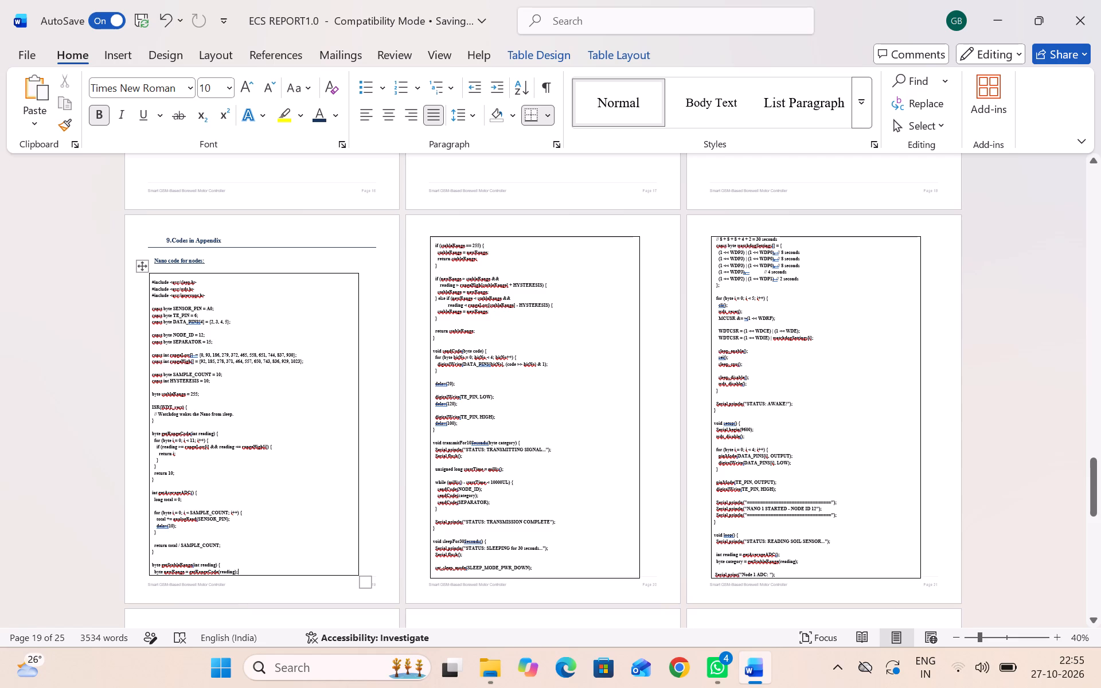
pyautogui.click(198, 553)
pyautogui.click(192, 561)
# Remove the blank line above the getStableRange function near the end of the Nano code on page 19.
pyautogui.press('BackSpace')
pyautogui.click(244, 574)
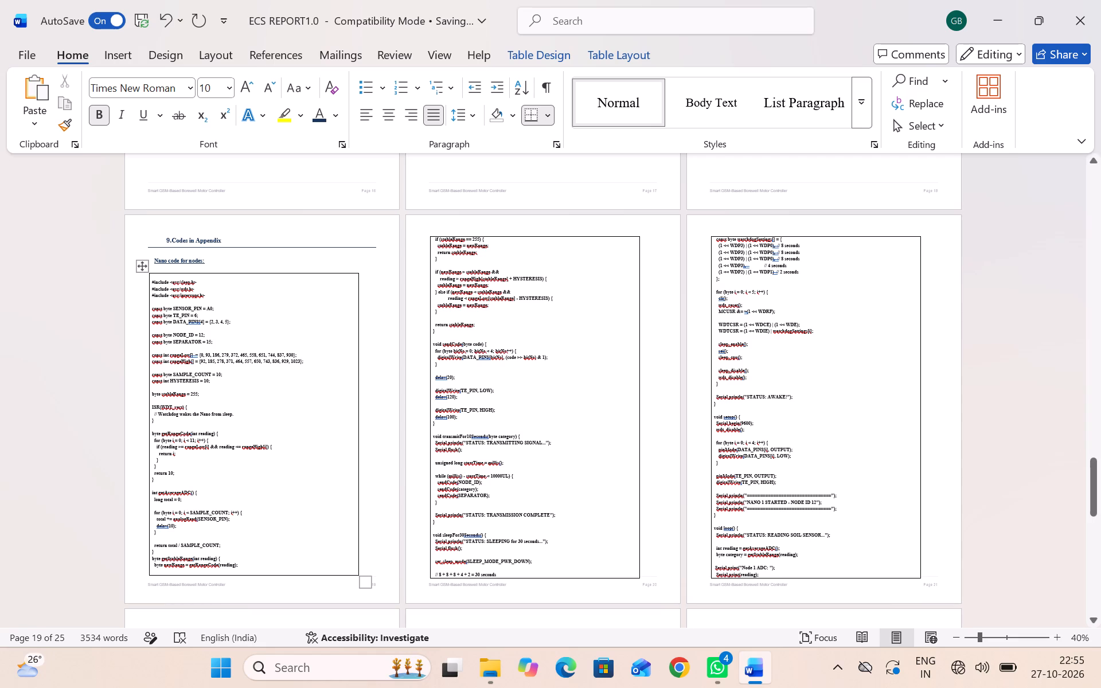
# Insert a blank line above the 30 seconds comment at the bottom of page 20 to push that comment onto page 21.
pyautogui.click(444, 572)
pyautogui.click(448, 569)
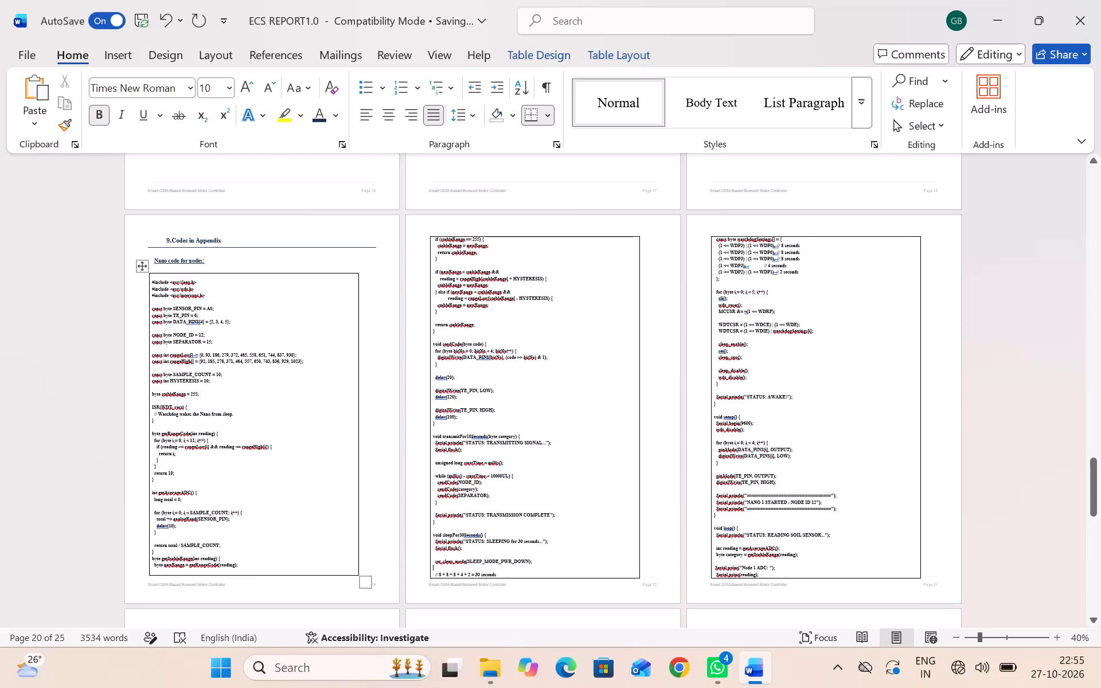
pyautogui.press('Return')
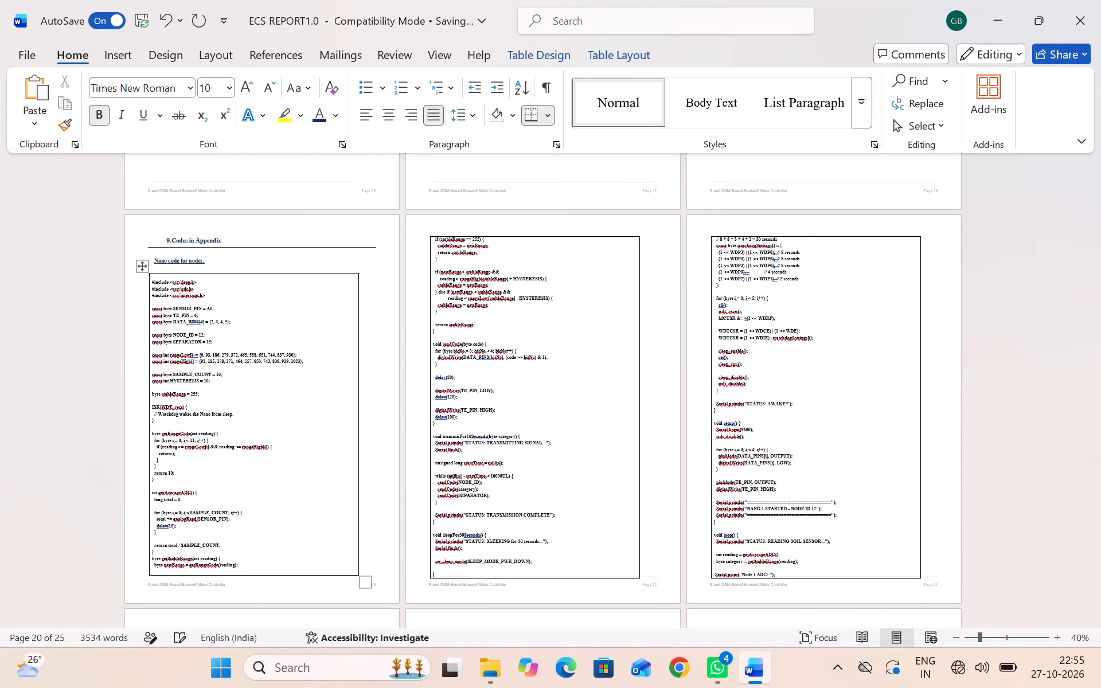
# Adjust the blank lines above the "Node 1 ADC: " print statement at the bottom of page 21 so it moves to page 22.
pyautogui.click(722, 566)
pyautogui.press('BackSpace')
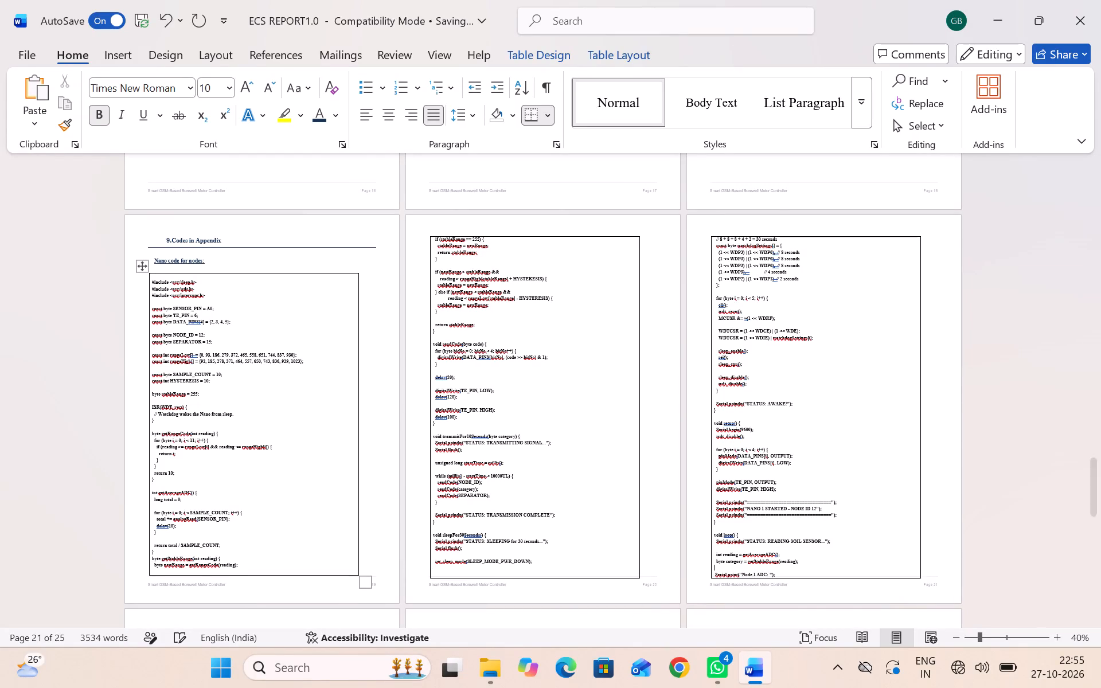
pyautogui.press('BackSpace')
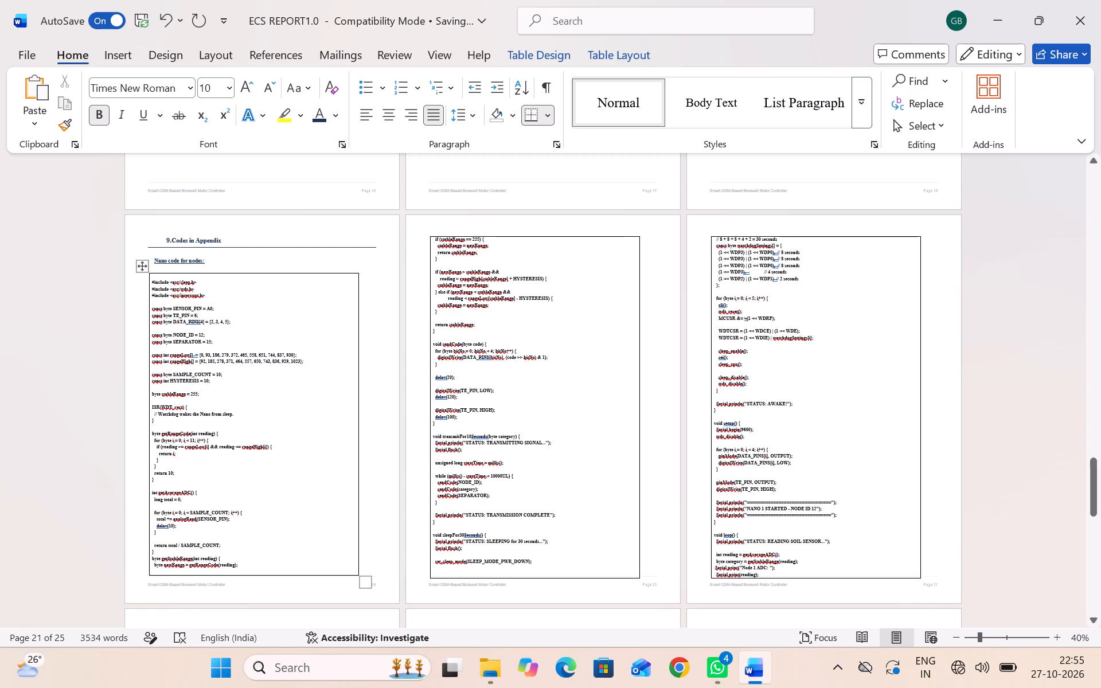
pyautogui.press('Return')
pyautogui.press('Return')
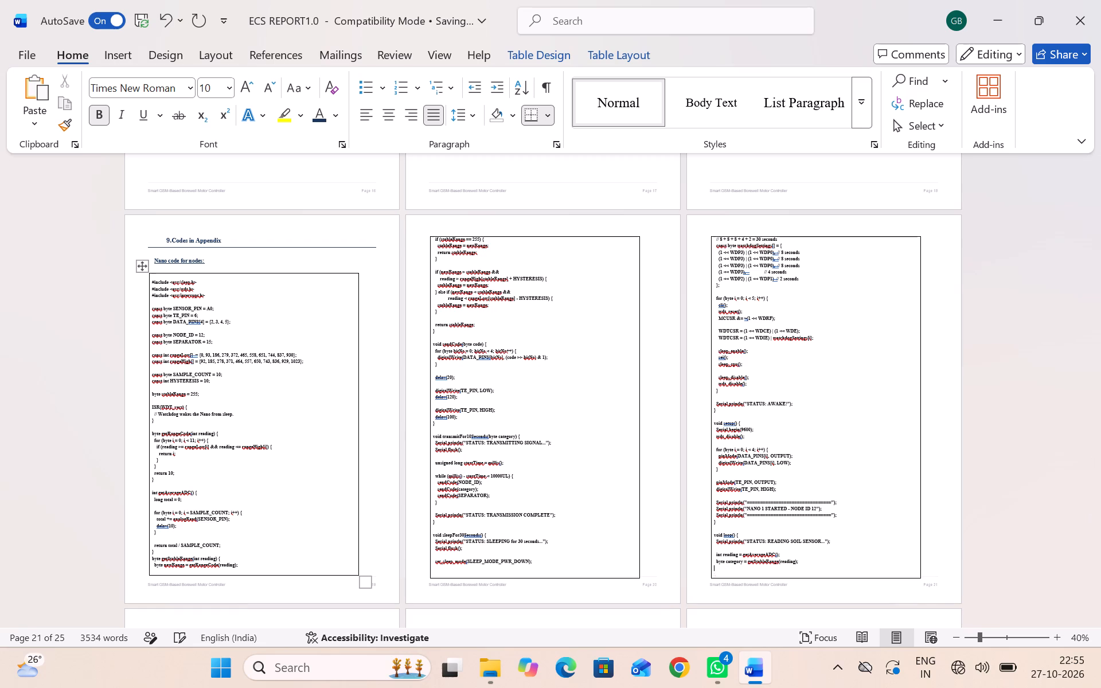
# Remove the blank line above the "Prevent frequent SMS messages" comment in the Uno code on page 22.
pyautogui.scroll(-7, 670, 571)
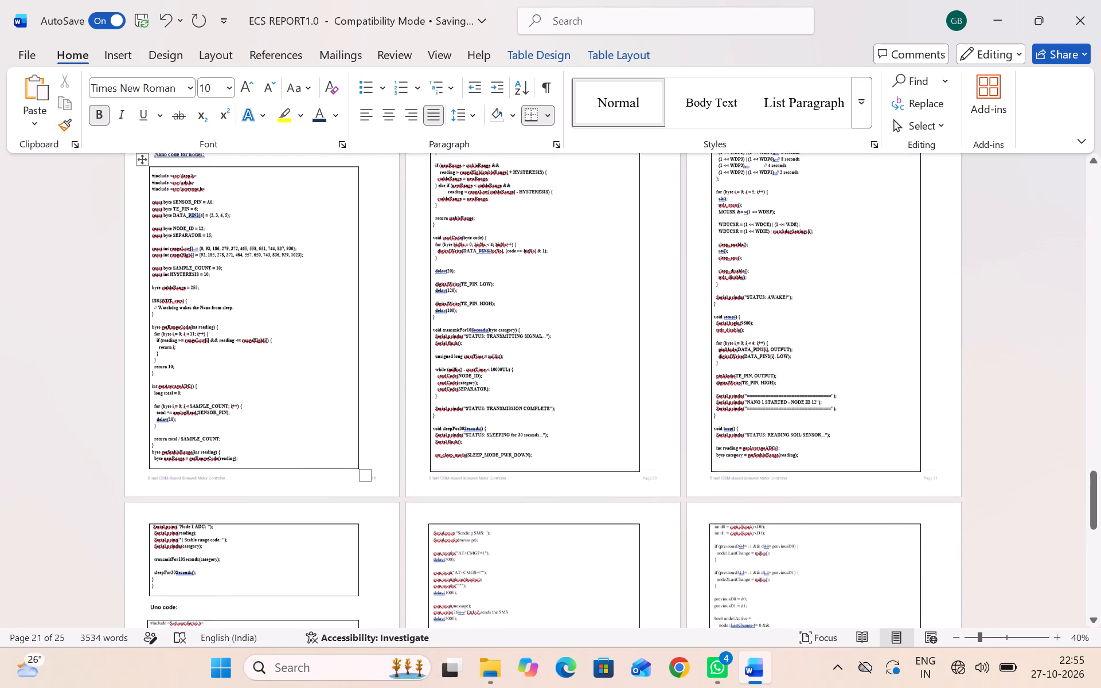
pyautogui.scroll(-12, 670, 569)
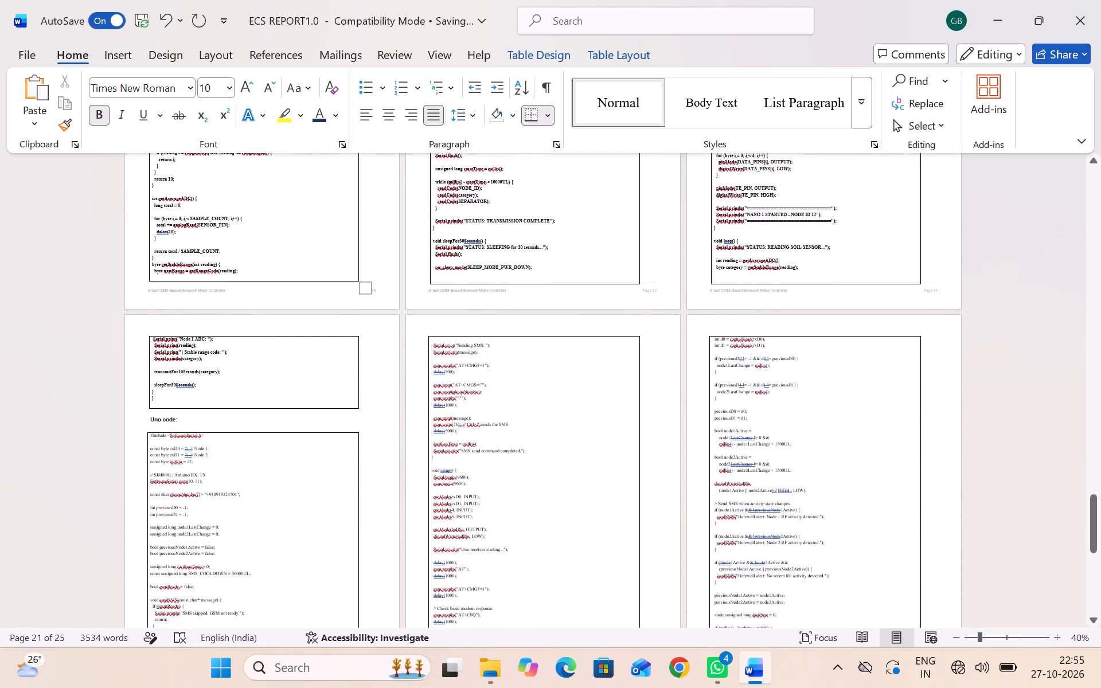
pyautogui.scroll(-7, 660, 564)
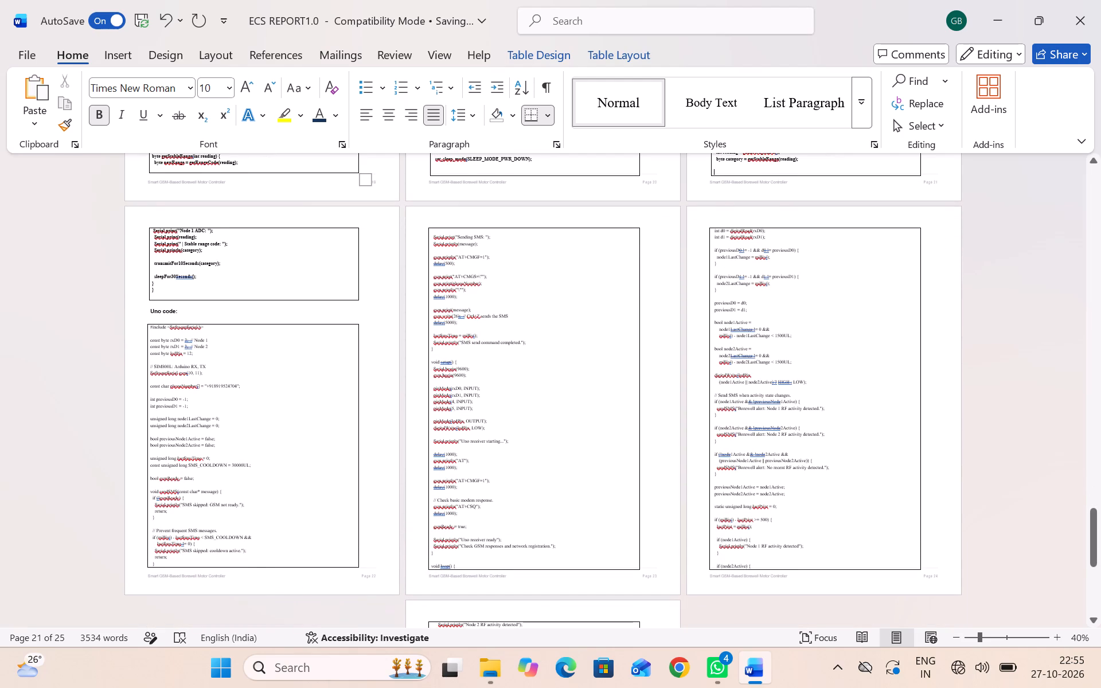
pyautogui.click(169, 522)
pyautogui.press('BackSpace')
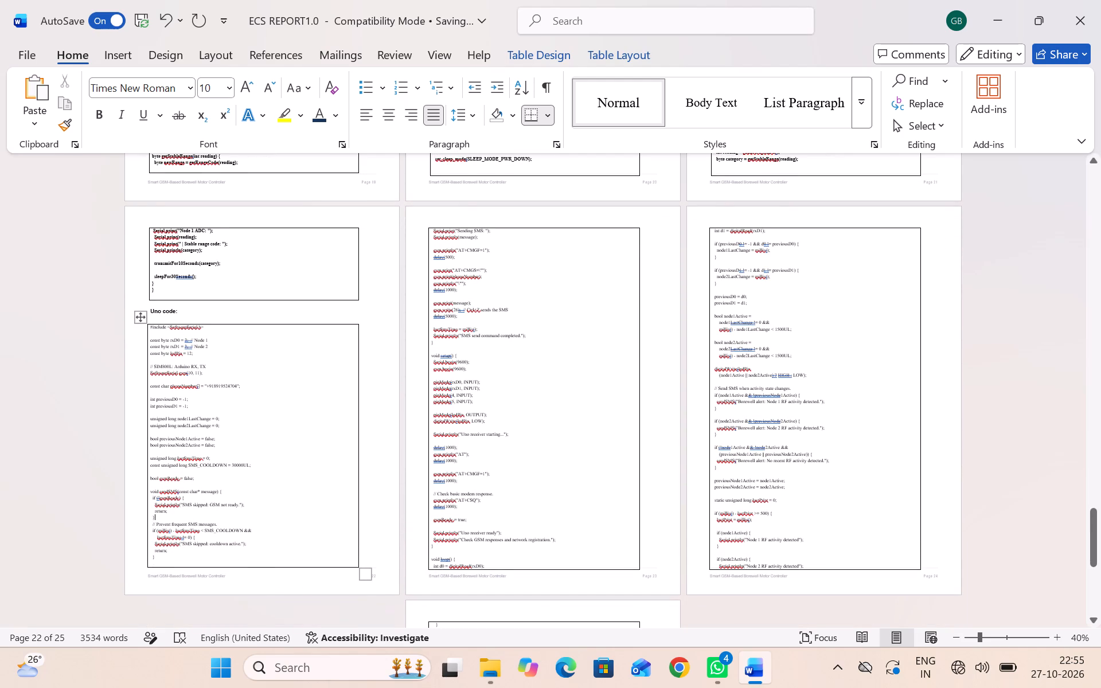
# Insert two blank lines above void loop() at the bottom of page 23 so the function starts on page 24.
pyautogui.click(449, 549)
pyautogui.press('Down')
pyautogui.press('Return')
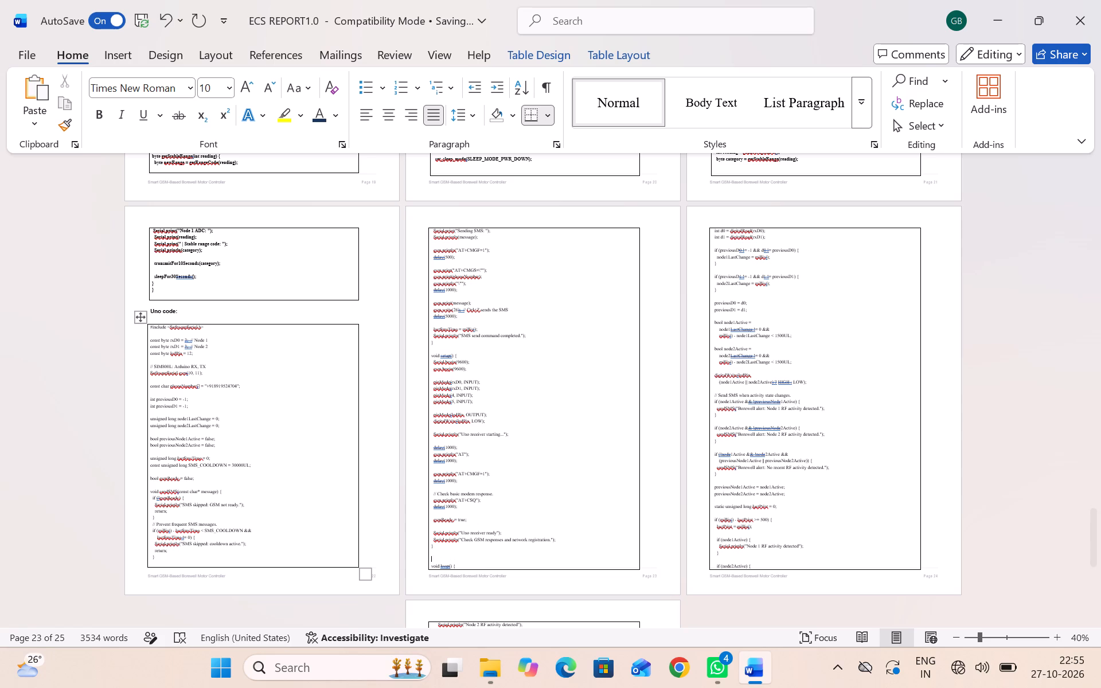
pyautogui.press('Return')
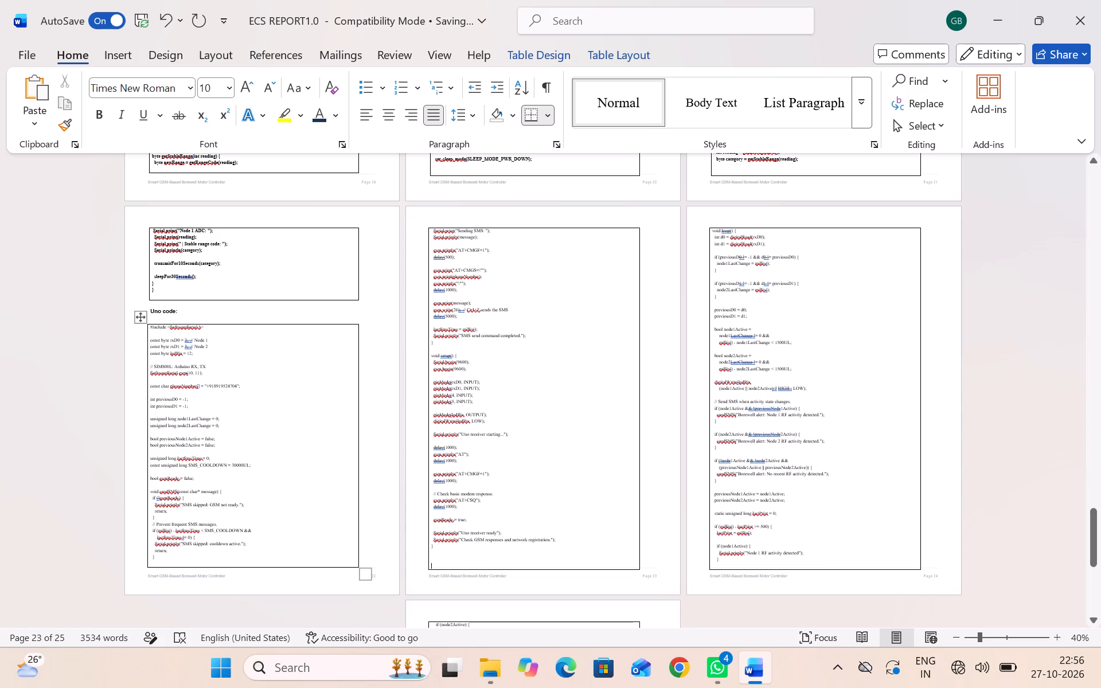
# Add two blank lines after the final closing brace of the Uno code on page 25.
pyautogui.scroll(-7, 690, 569)
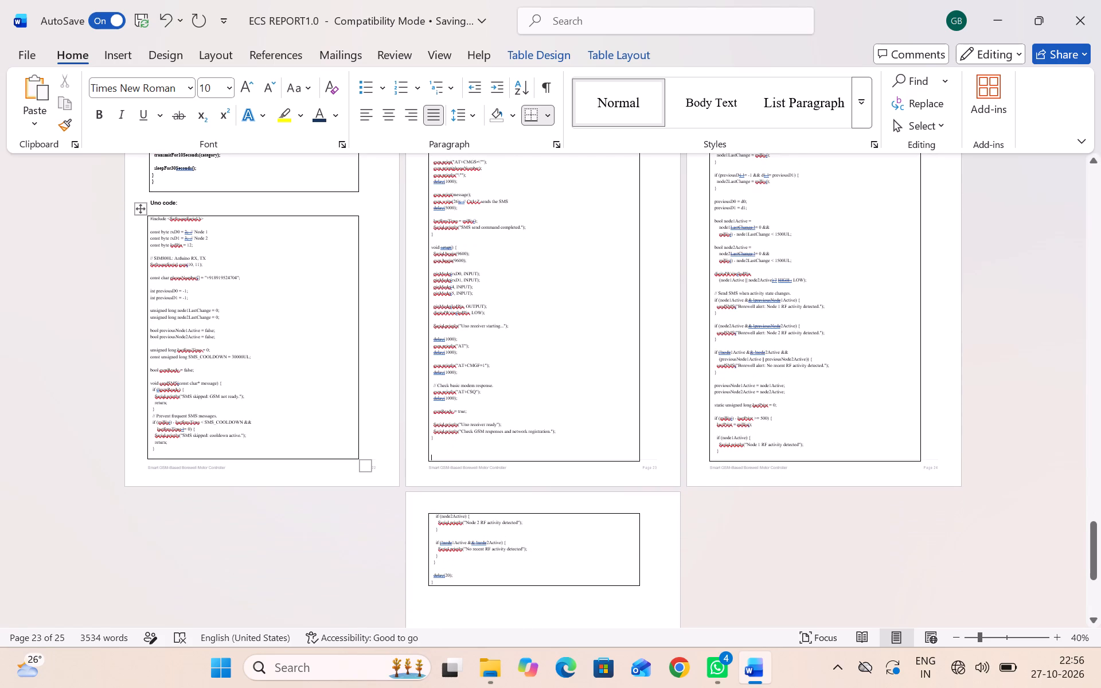
pyautogui.click(561, 581)
pyautogui.press('Return')
pyautogui.press('Return')
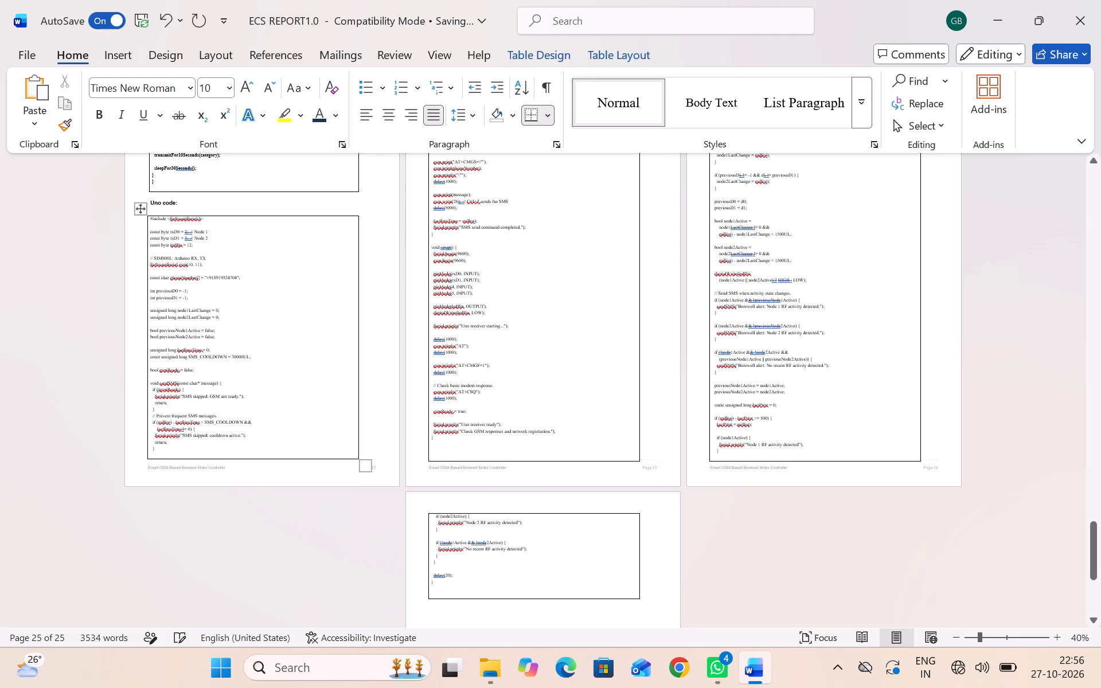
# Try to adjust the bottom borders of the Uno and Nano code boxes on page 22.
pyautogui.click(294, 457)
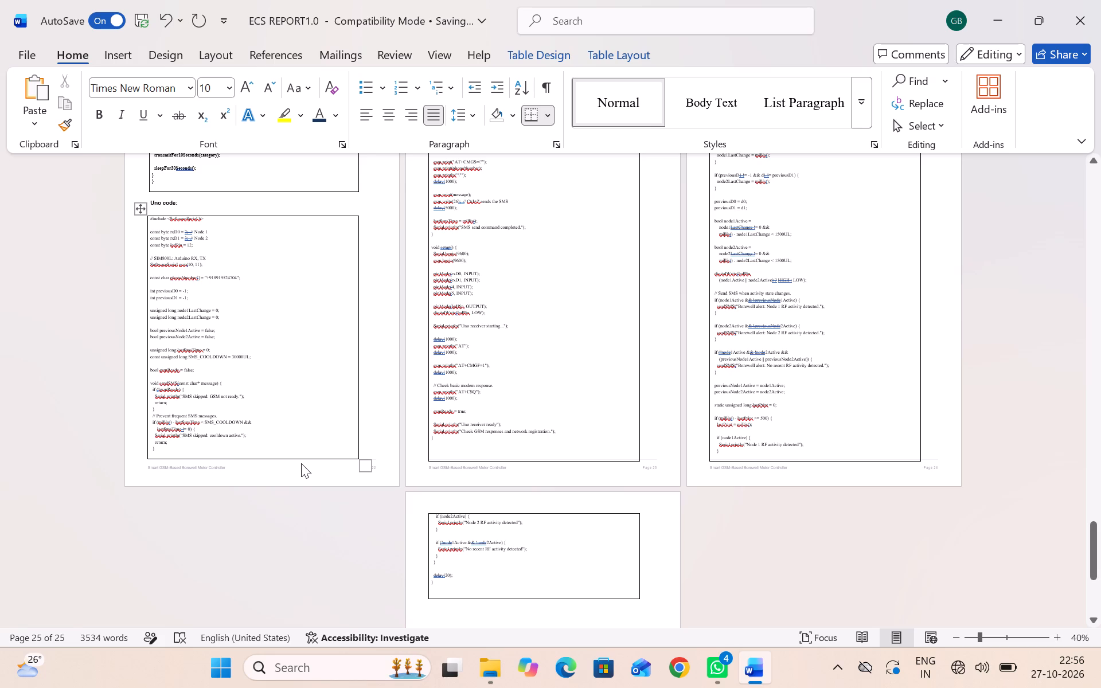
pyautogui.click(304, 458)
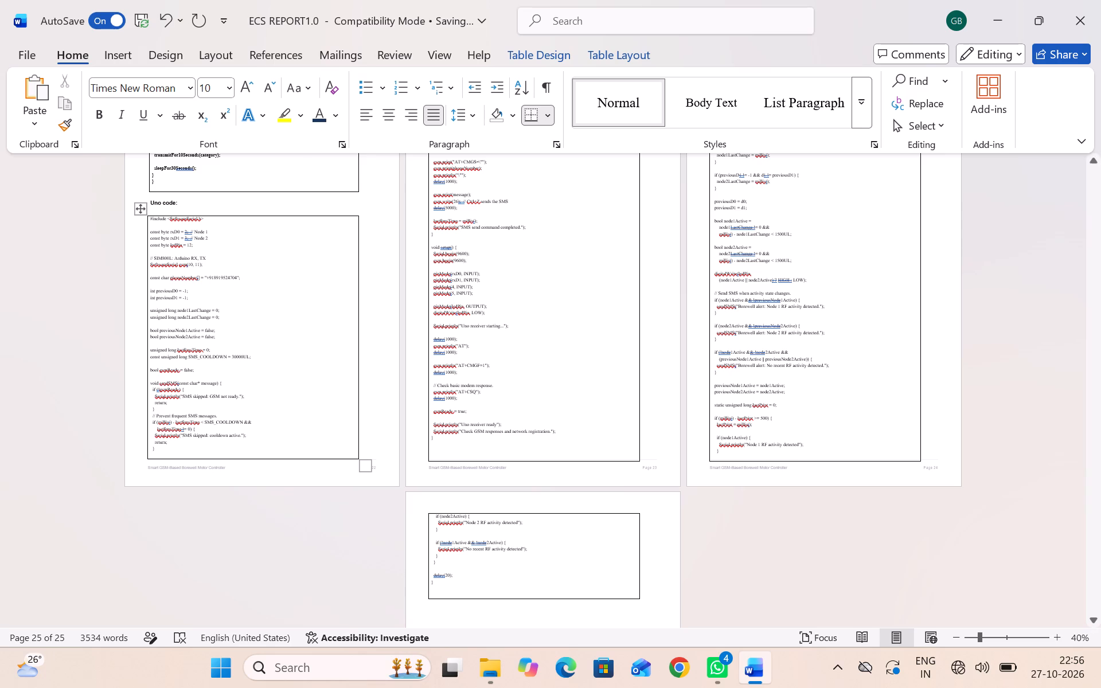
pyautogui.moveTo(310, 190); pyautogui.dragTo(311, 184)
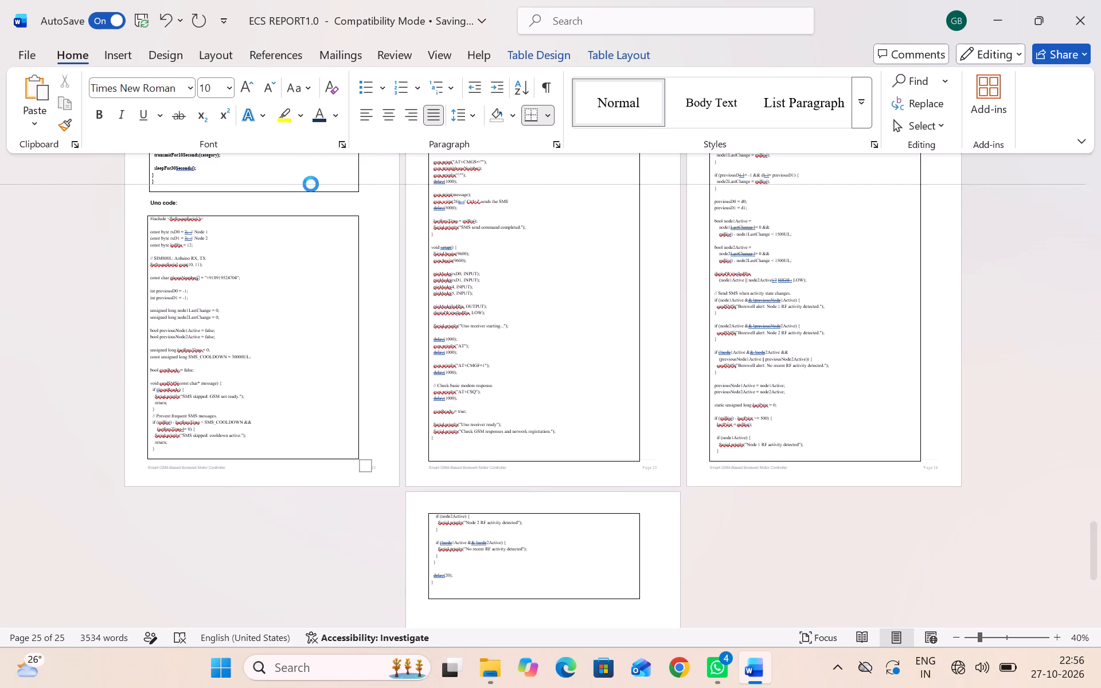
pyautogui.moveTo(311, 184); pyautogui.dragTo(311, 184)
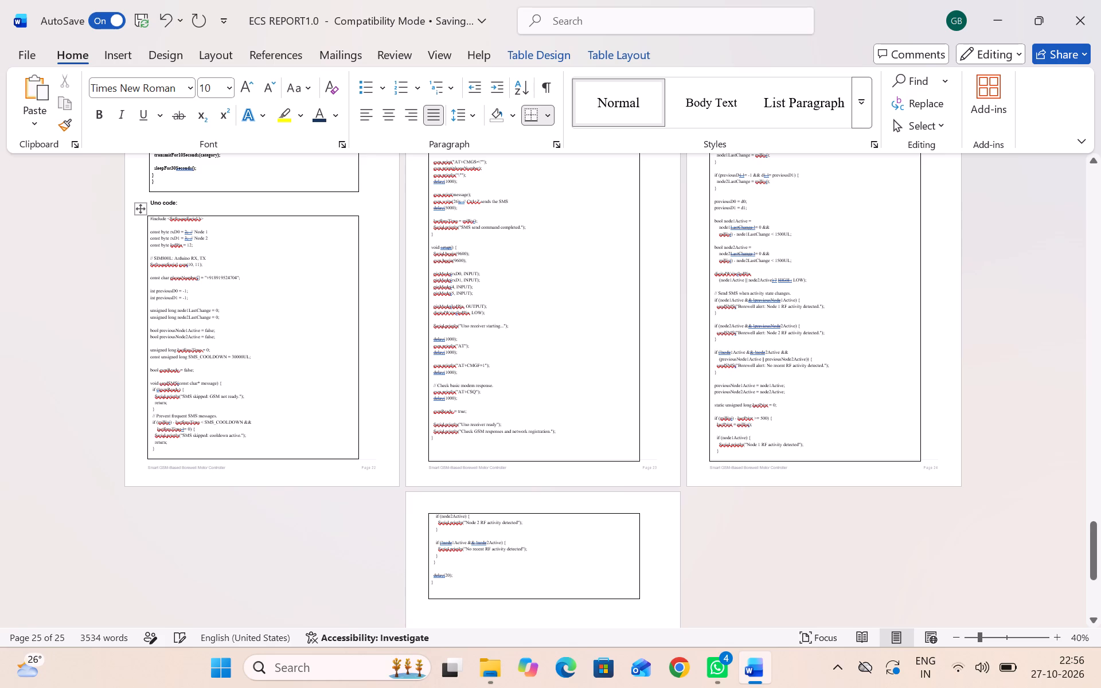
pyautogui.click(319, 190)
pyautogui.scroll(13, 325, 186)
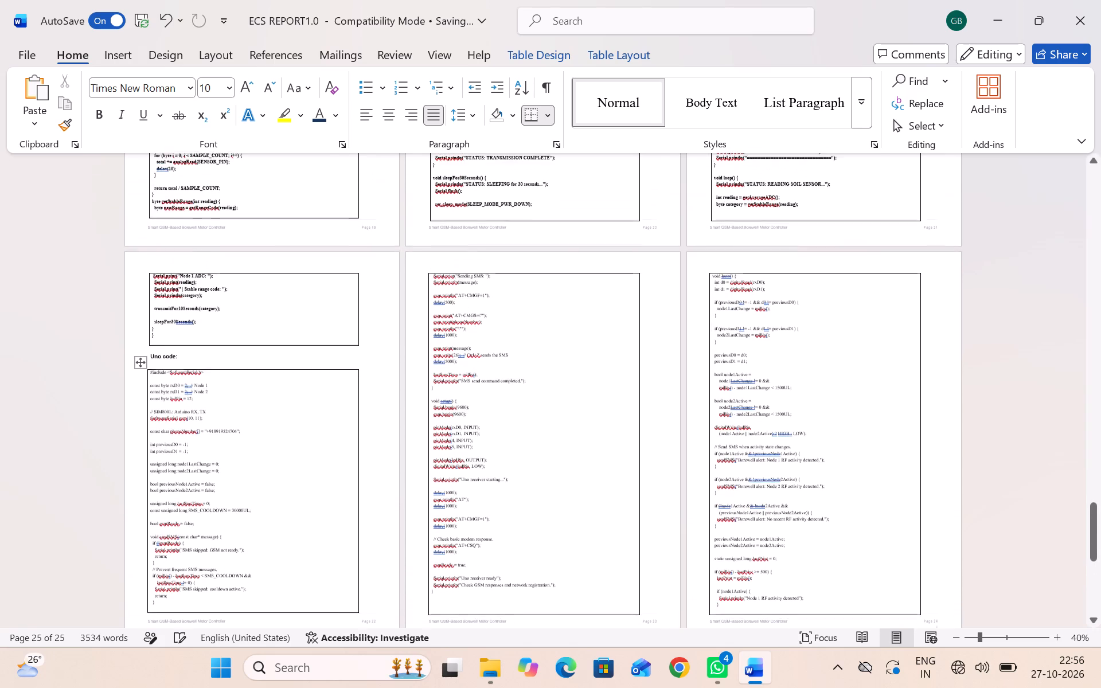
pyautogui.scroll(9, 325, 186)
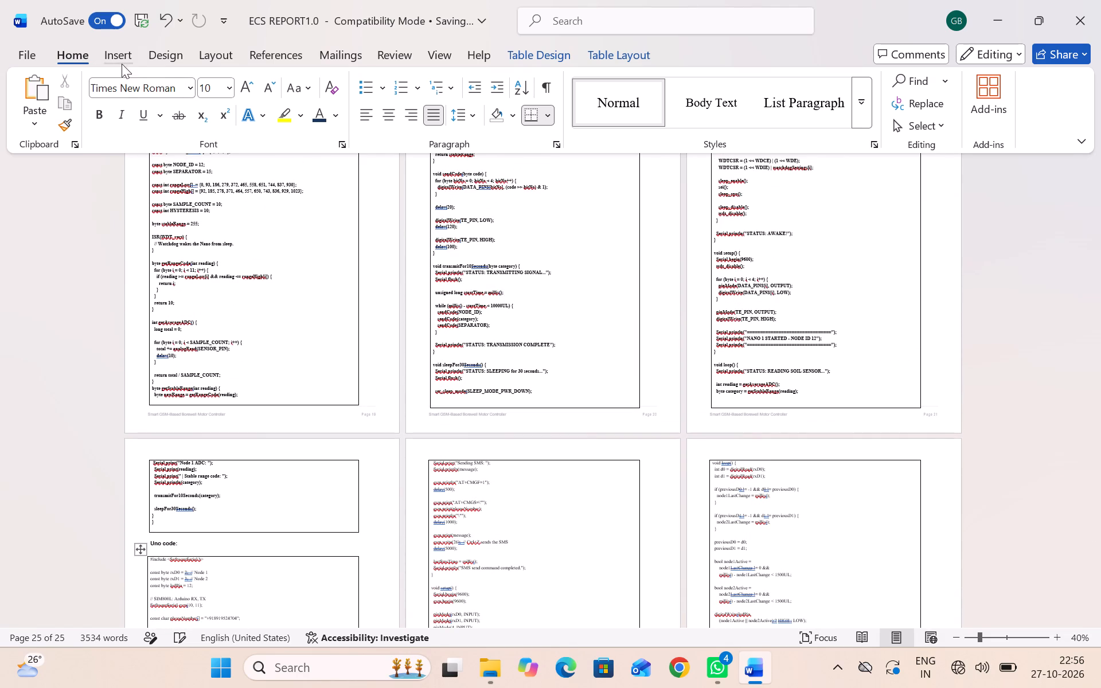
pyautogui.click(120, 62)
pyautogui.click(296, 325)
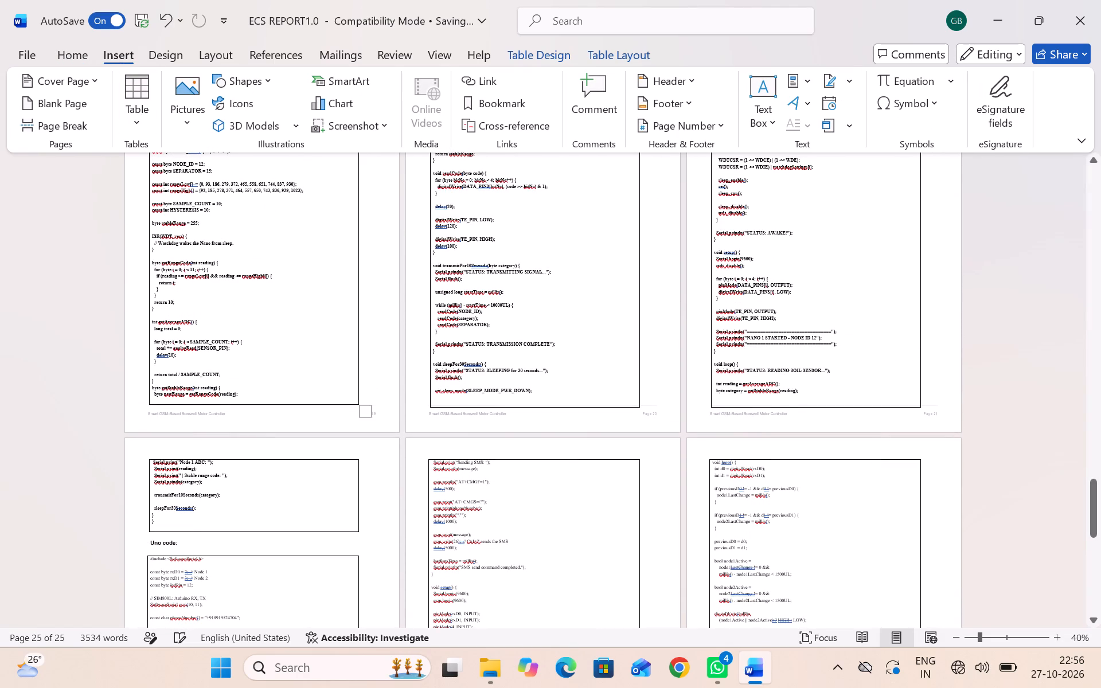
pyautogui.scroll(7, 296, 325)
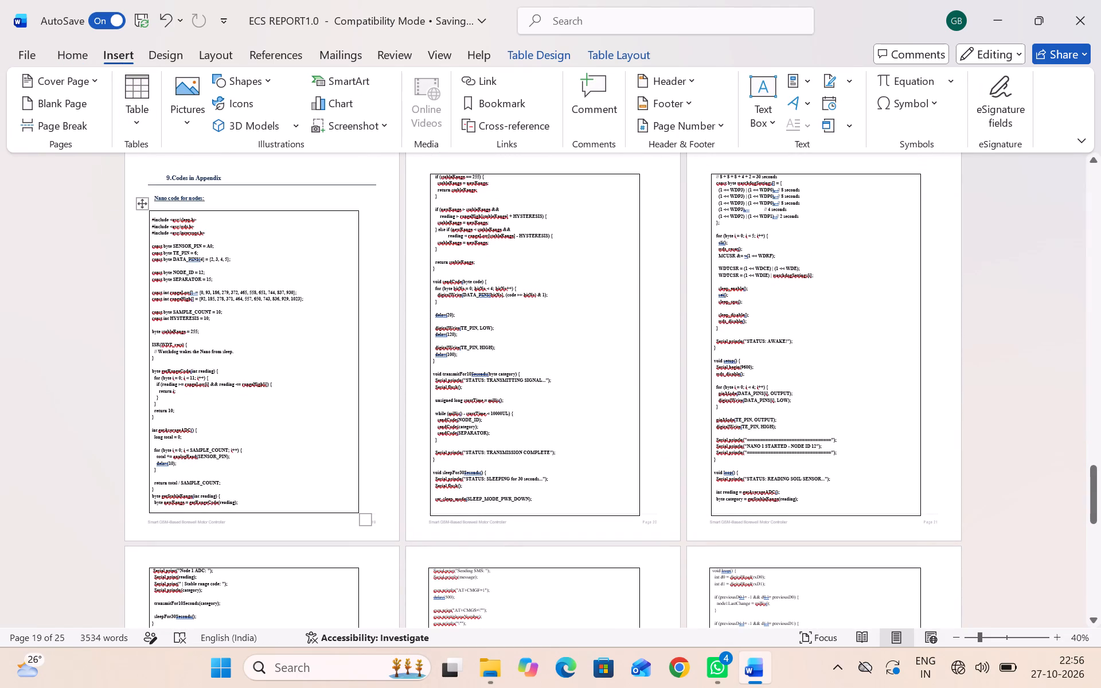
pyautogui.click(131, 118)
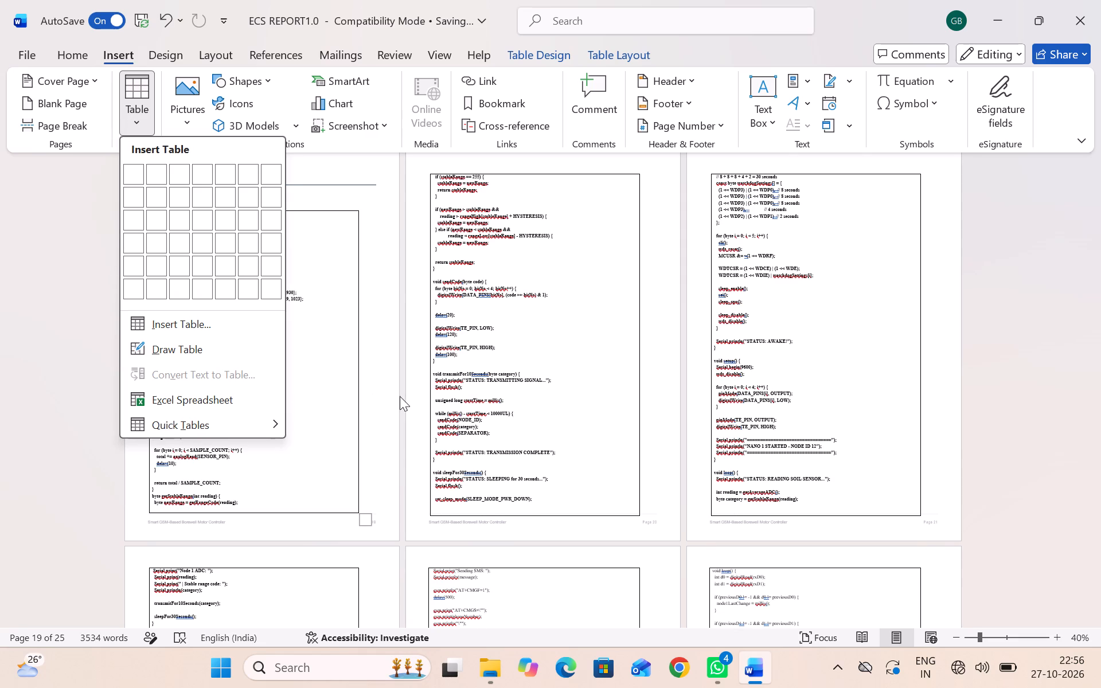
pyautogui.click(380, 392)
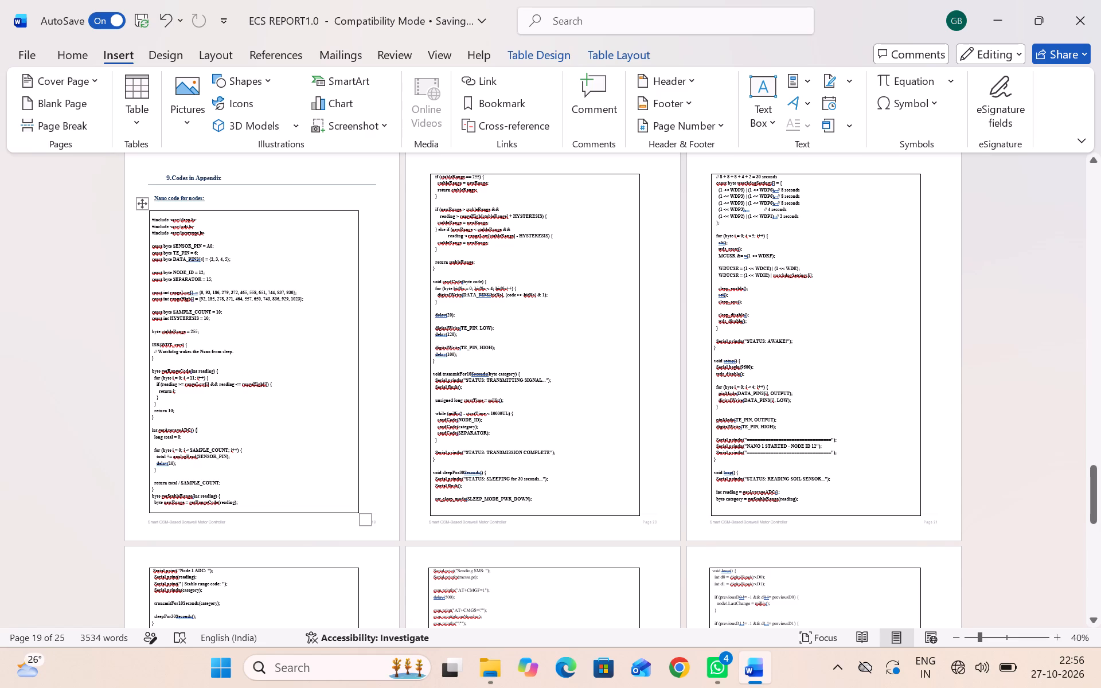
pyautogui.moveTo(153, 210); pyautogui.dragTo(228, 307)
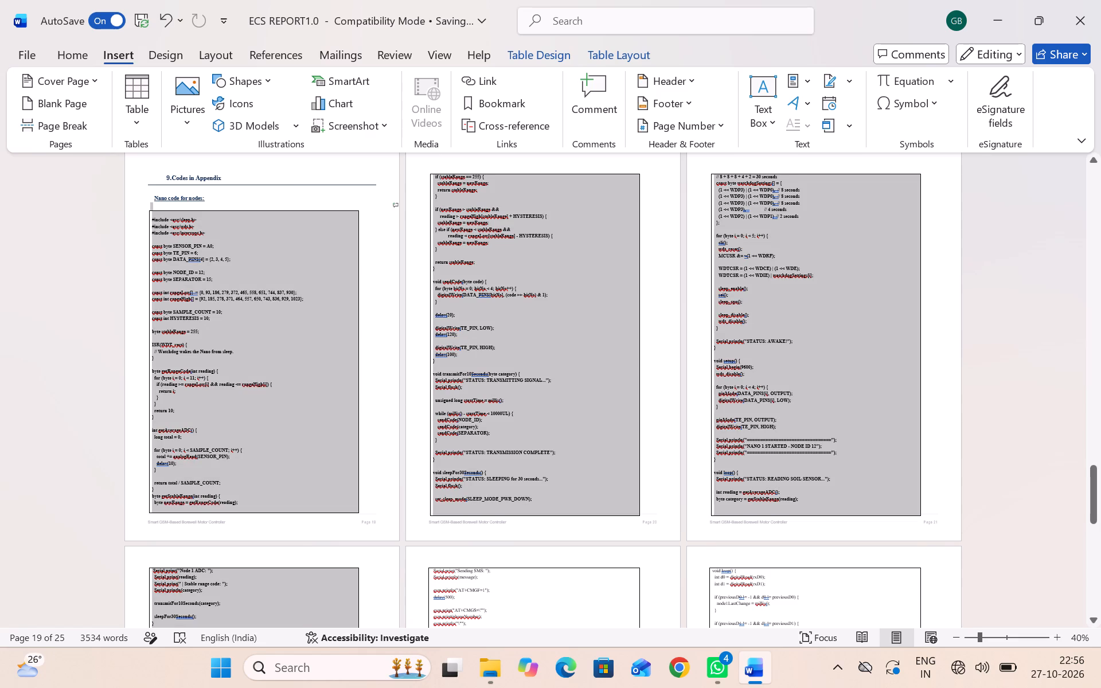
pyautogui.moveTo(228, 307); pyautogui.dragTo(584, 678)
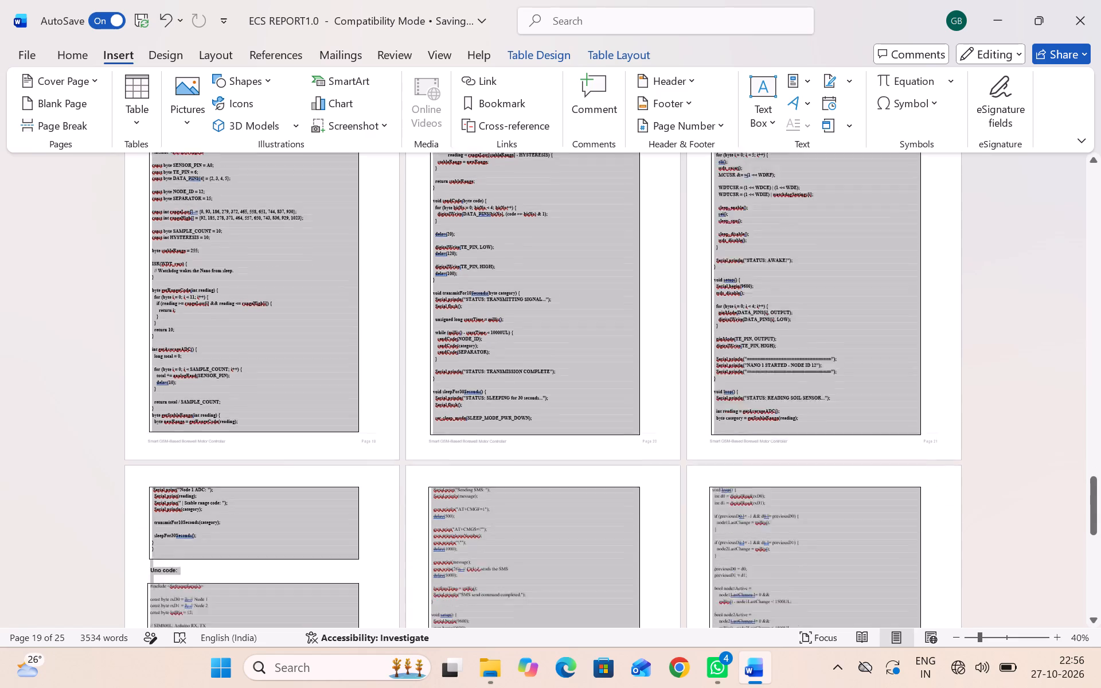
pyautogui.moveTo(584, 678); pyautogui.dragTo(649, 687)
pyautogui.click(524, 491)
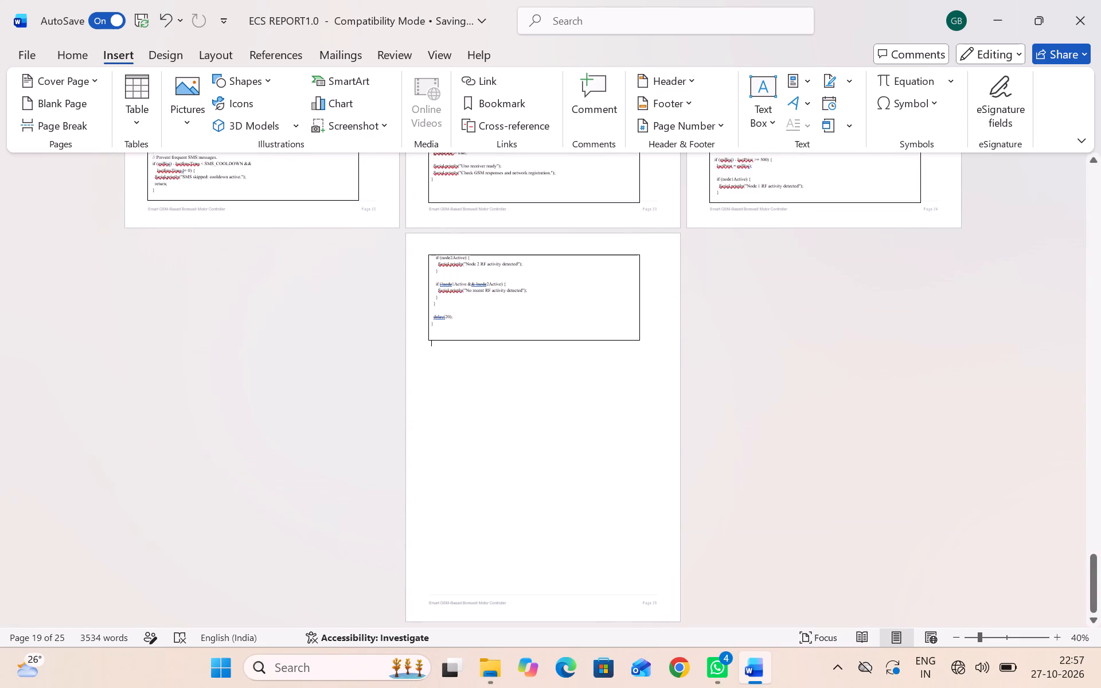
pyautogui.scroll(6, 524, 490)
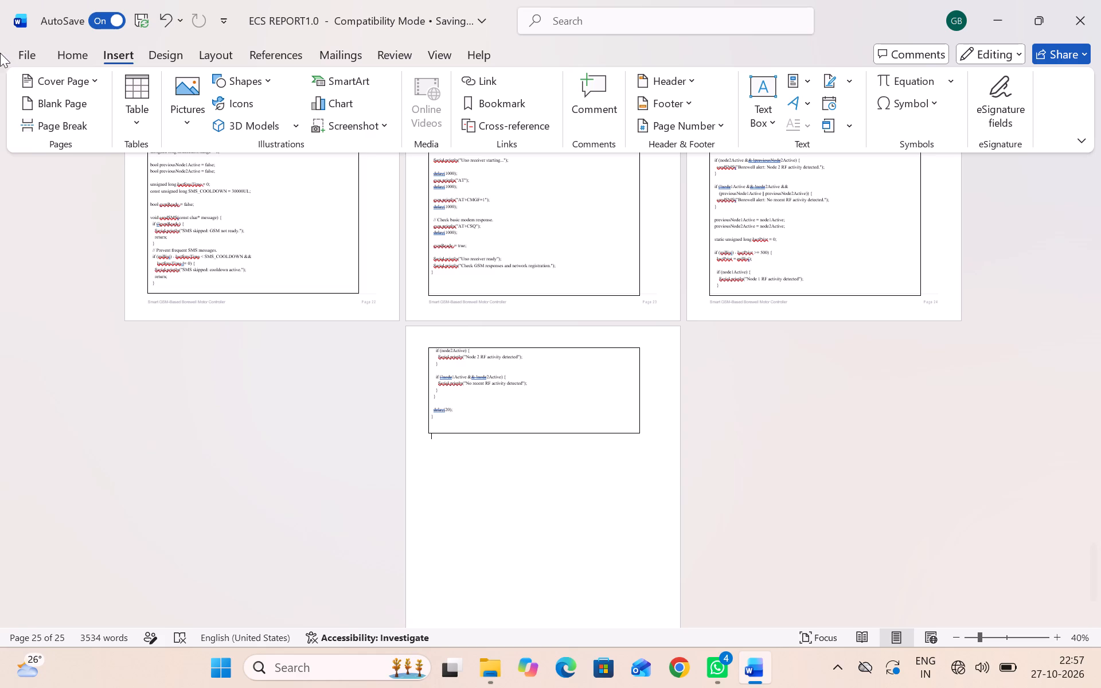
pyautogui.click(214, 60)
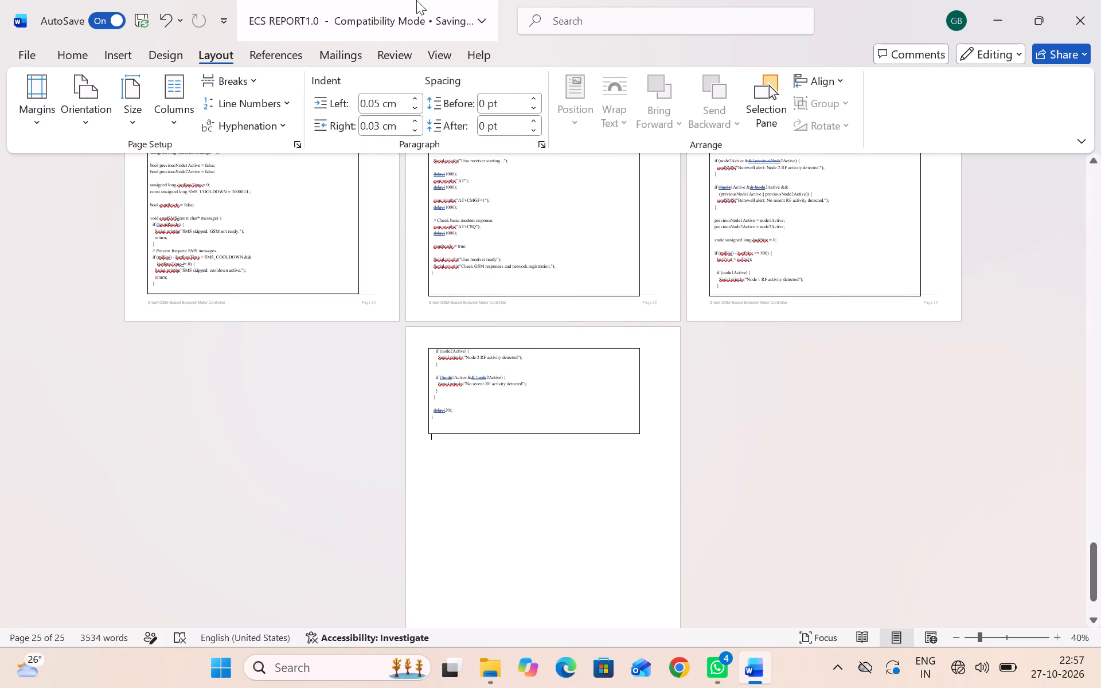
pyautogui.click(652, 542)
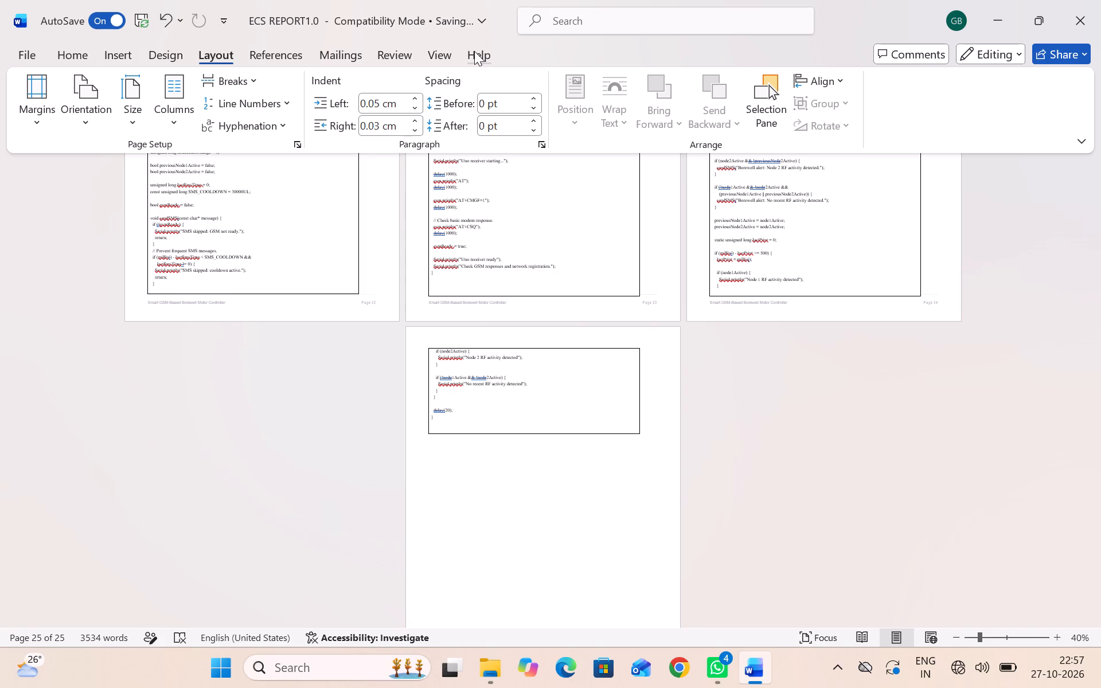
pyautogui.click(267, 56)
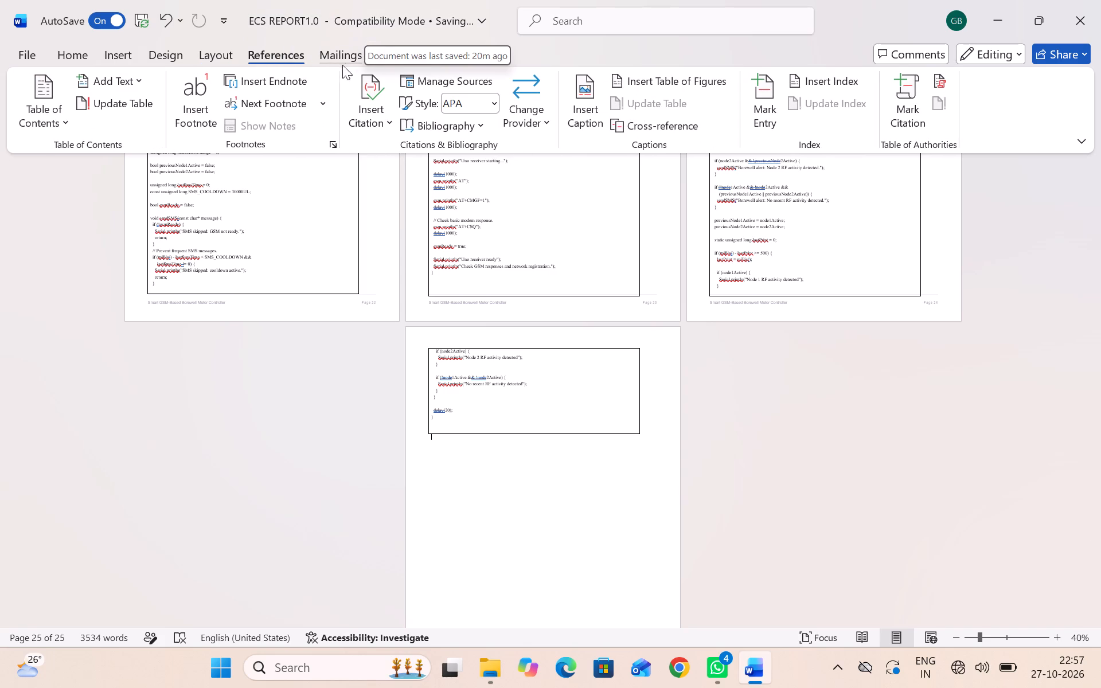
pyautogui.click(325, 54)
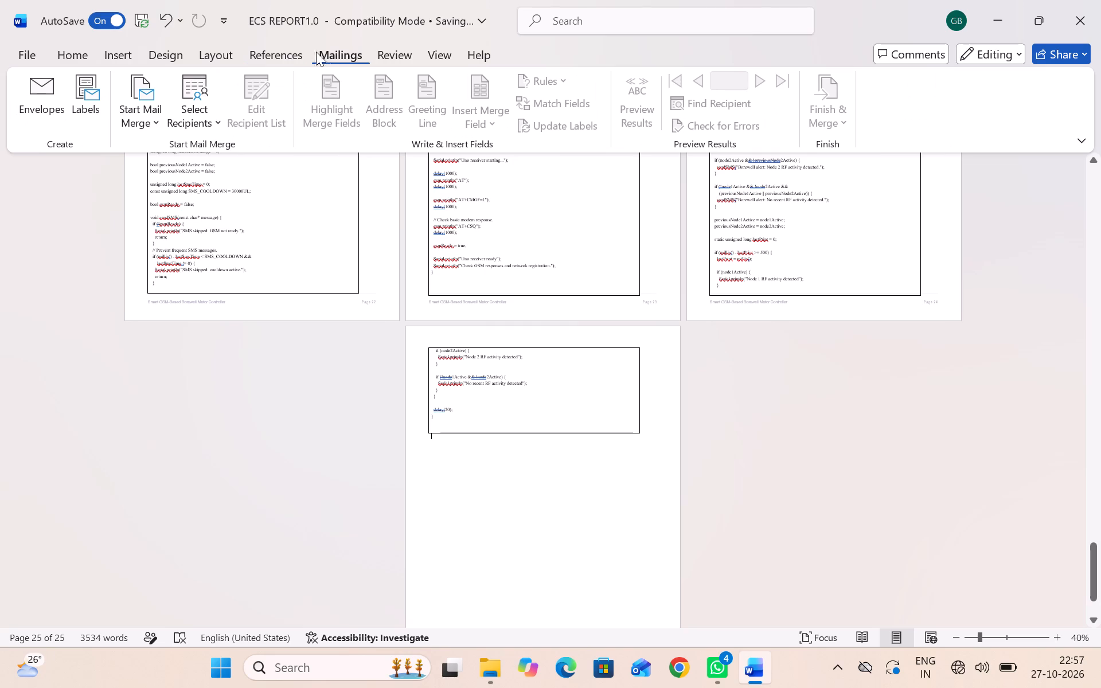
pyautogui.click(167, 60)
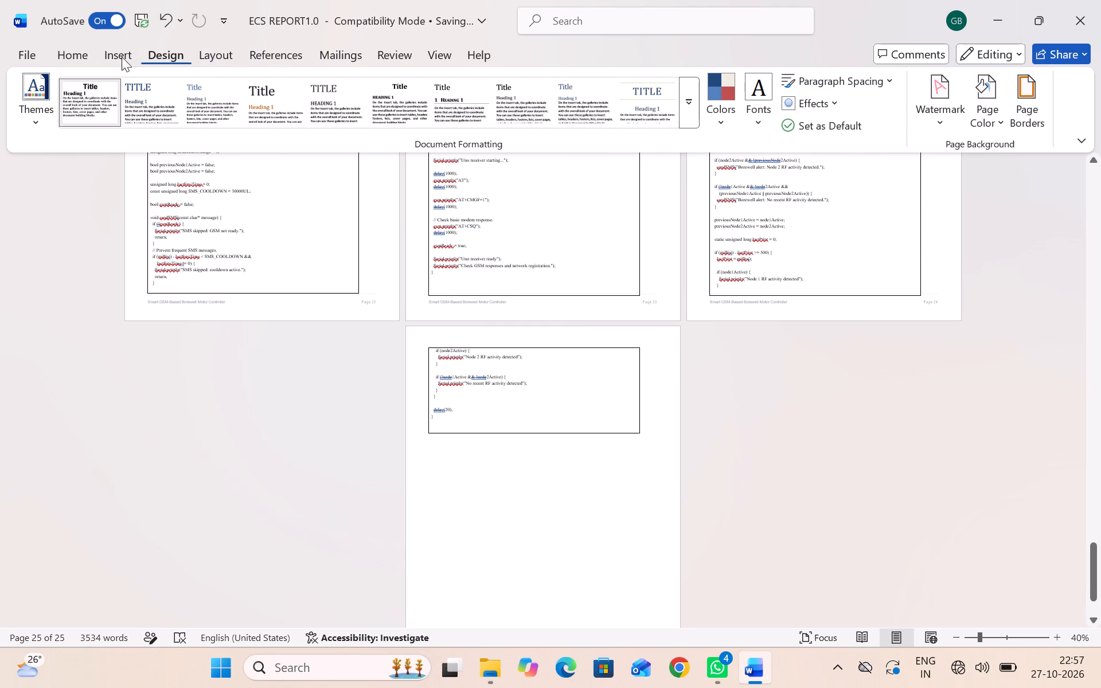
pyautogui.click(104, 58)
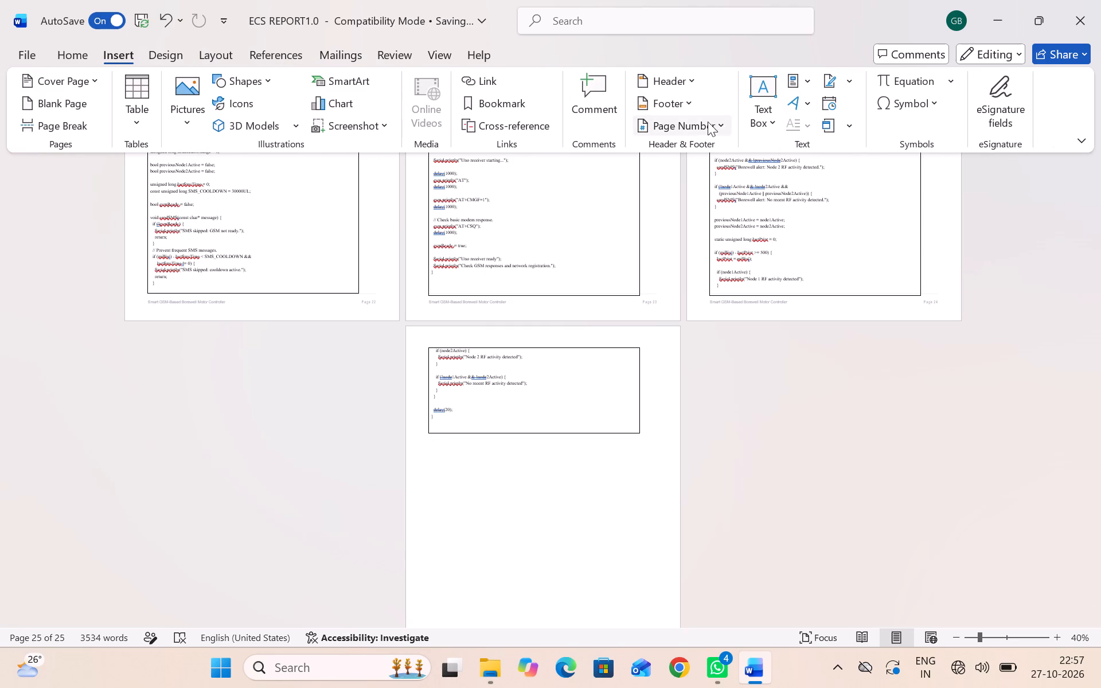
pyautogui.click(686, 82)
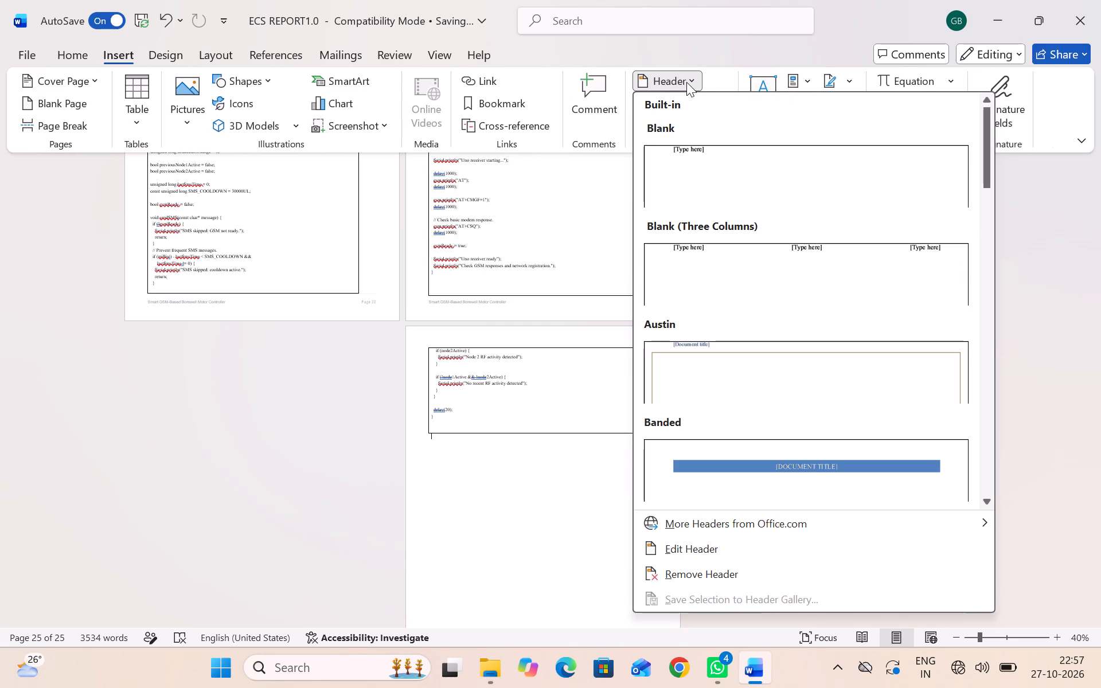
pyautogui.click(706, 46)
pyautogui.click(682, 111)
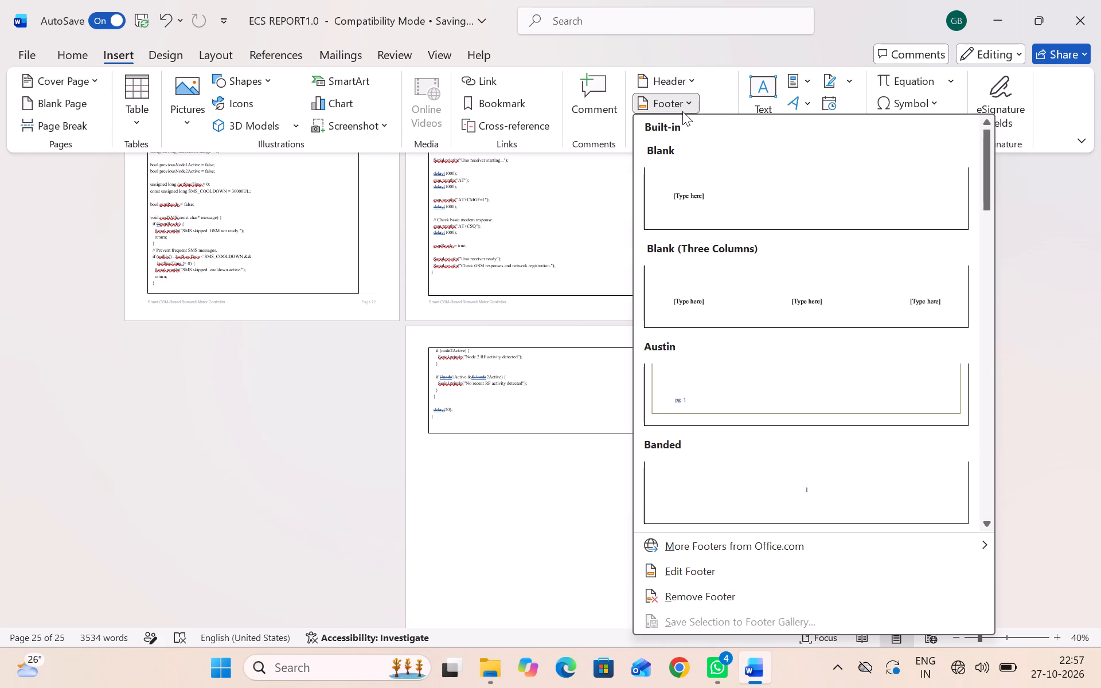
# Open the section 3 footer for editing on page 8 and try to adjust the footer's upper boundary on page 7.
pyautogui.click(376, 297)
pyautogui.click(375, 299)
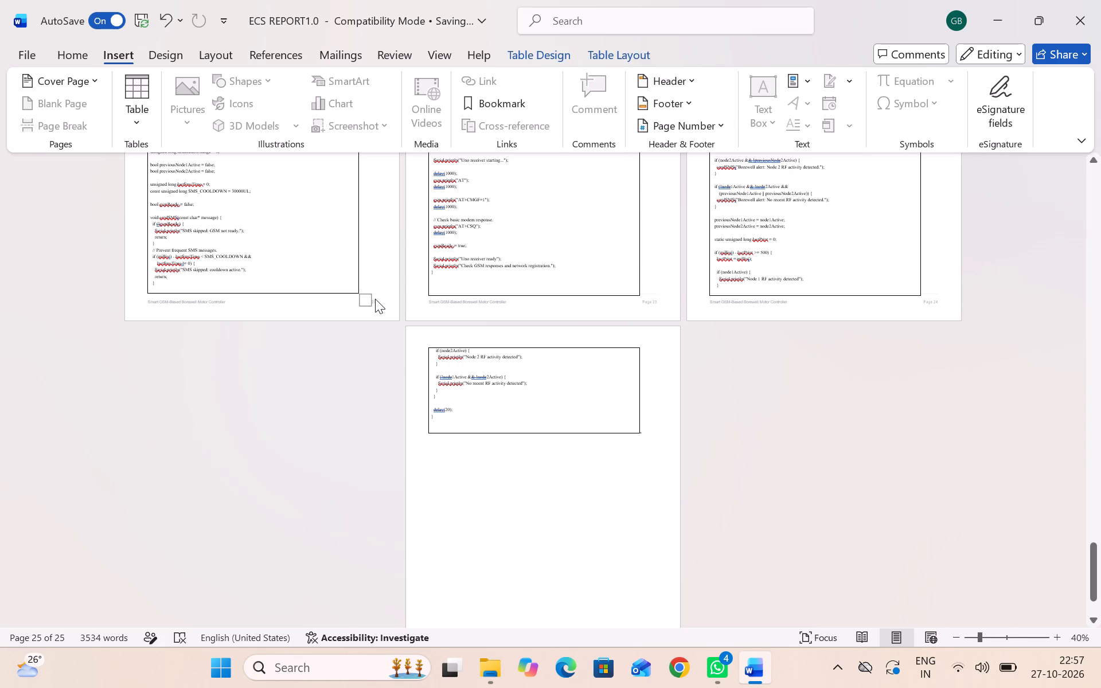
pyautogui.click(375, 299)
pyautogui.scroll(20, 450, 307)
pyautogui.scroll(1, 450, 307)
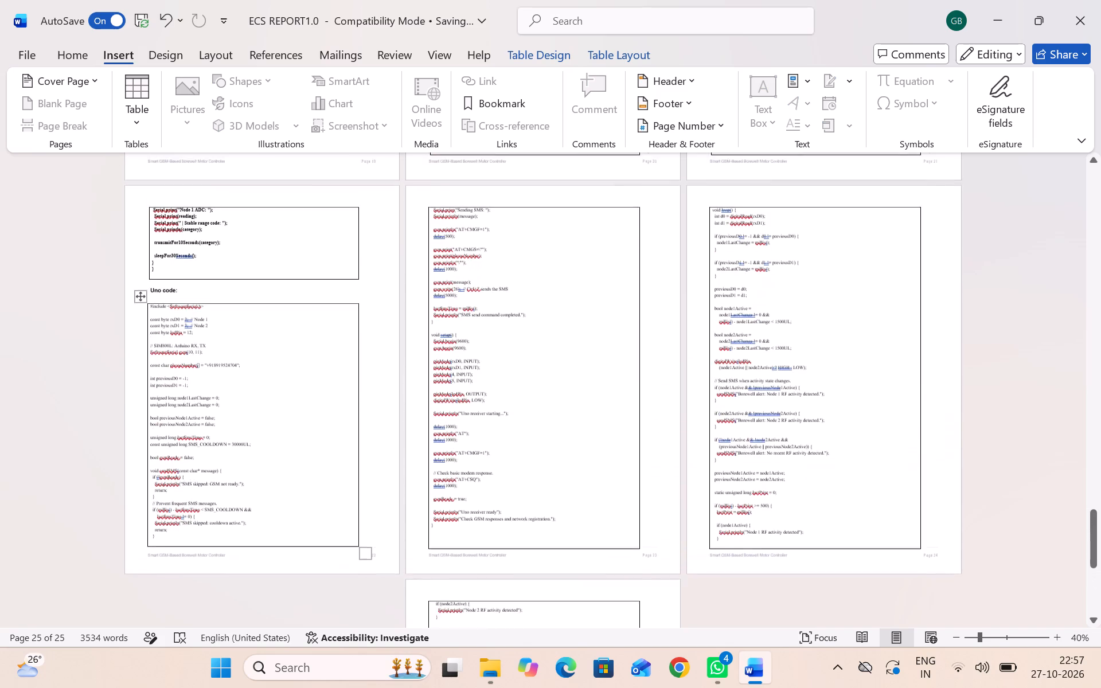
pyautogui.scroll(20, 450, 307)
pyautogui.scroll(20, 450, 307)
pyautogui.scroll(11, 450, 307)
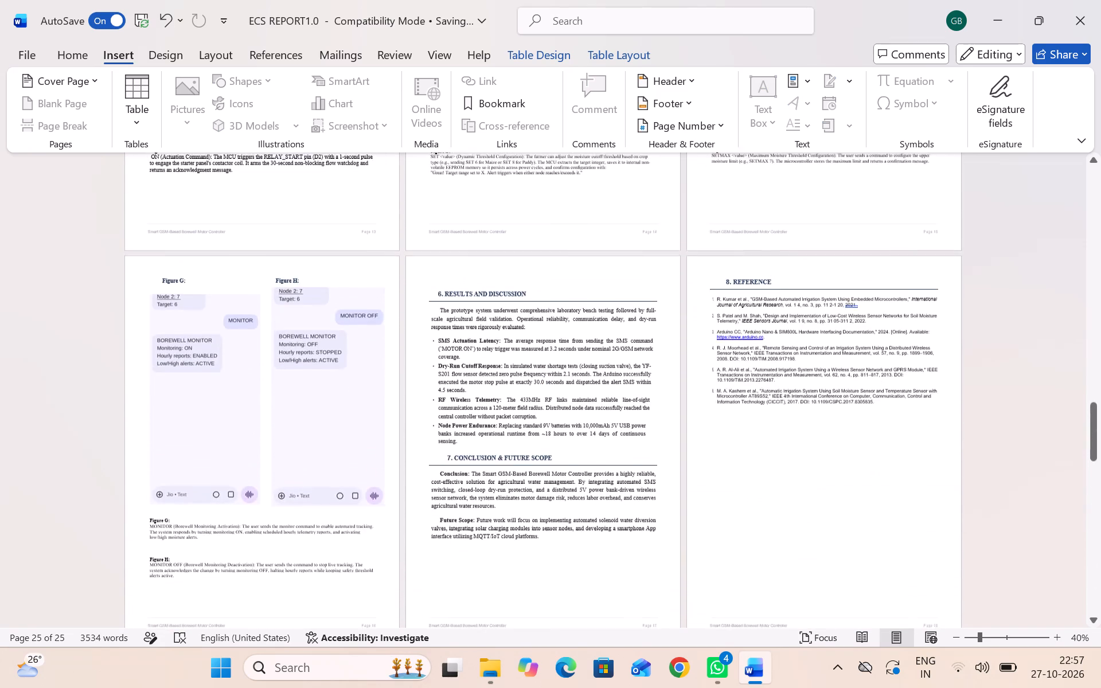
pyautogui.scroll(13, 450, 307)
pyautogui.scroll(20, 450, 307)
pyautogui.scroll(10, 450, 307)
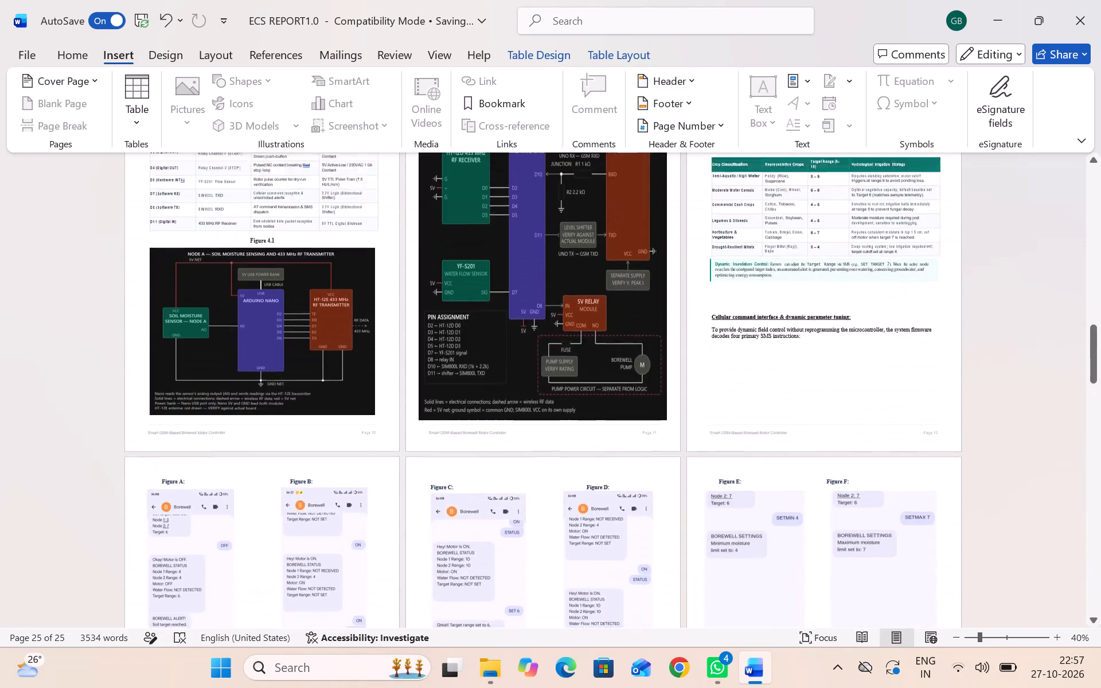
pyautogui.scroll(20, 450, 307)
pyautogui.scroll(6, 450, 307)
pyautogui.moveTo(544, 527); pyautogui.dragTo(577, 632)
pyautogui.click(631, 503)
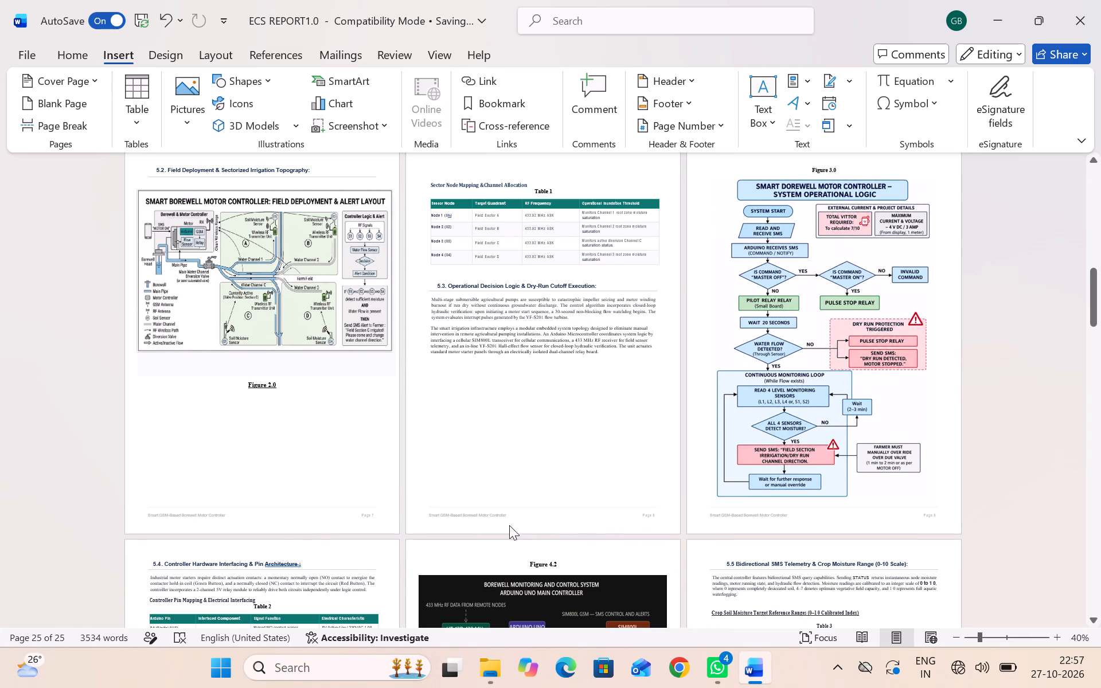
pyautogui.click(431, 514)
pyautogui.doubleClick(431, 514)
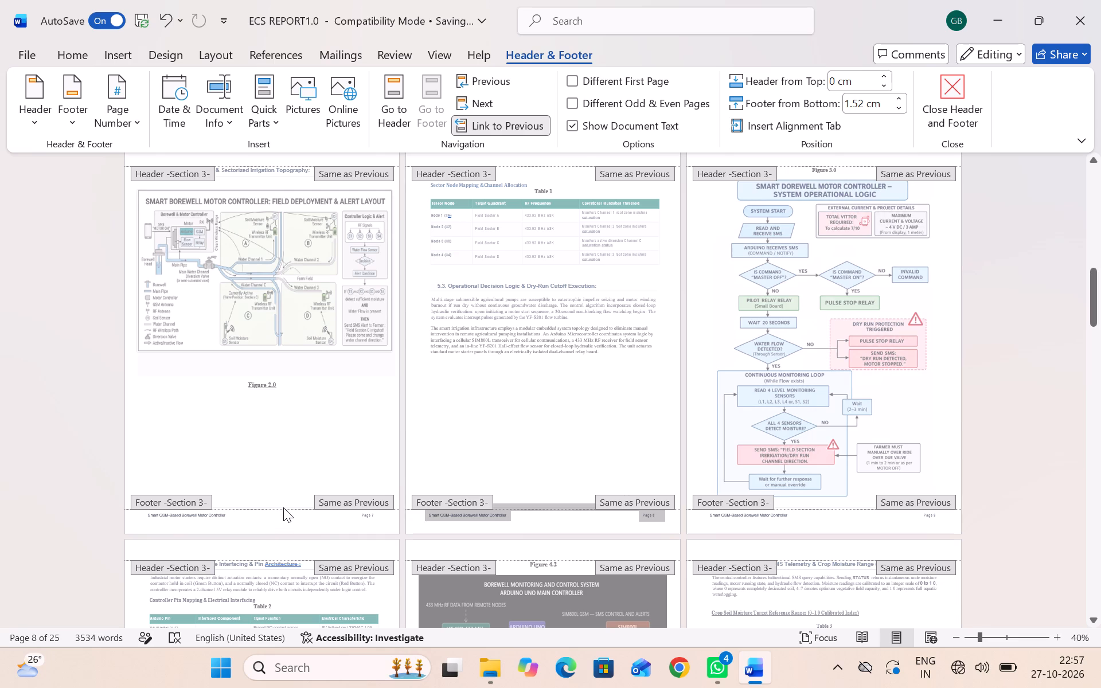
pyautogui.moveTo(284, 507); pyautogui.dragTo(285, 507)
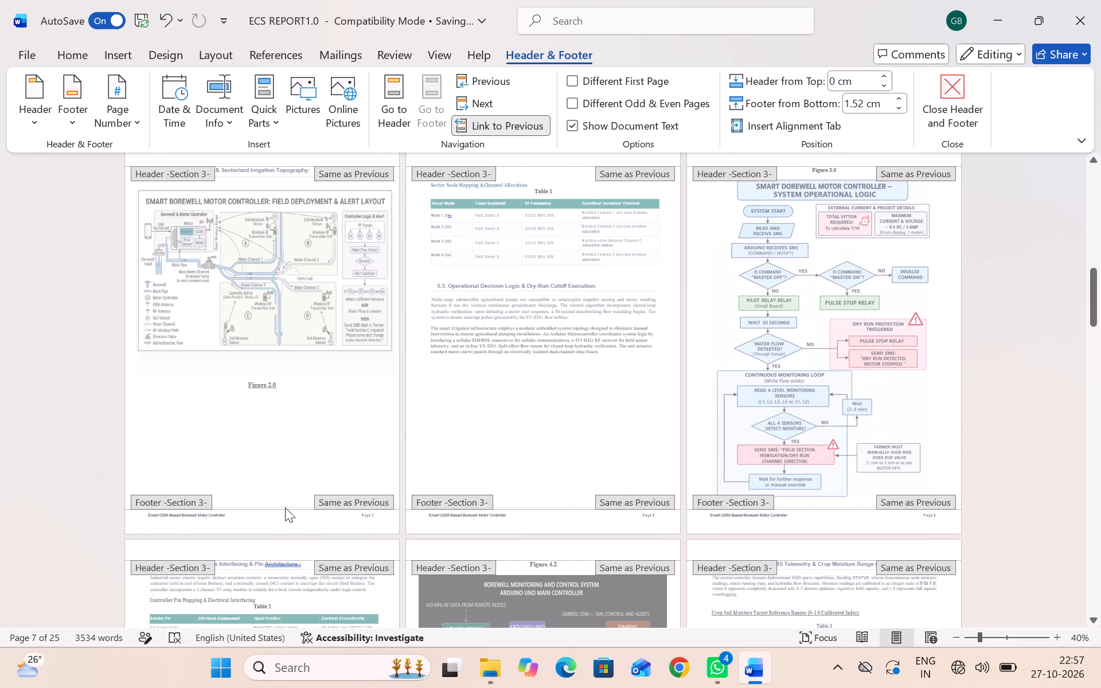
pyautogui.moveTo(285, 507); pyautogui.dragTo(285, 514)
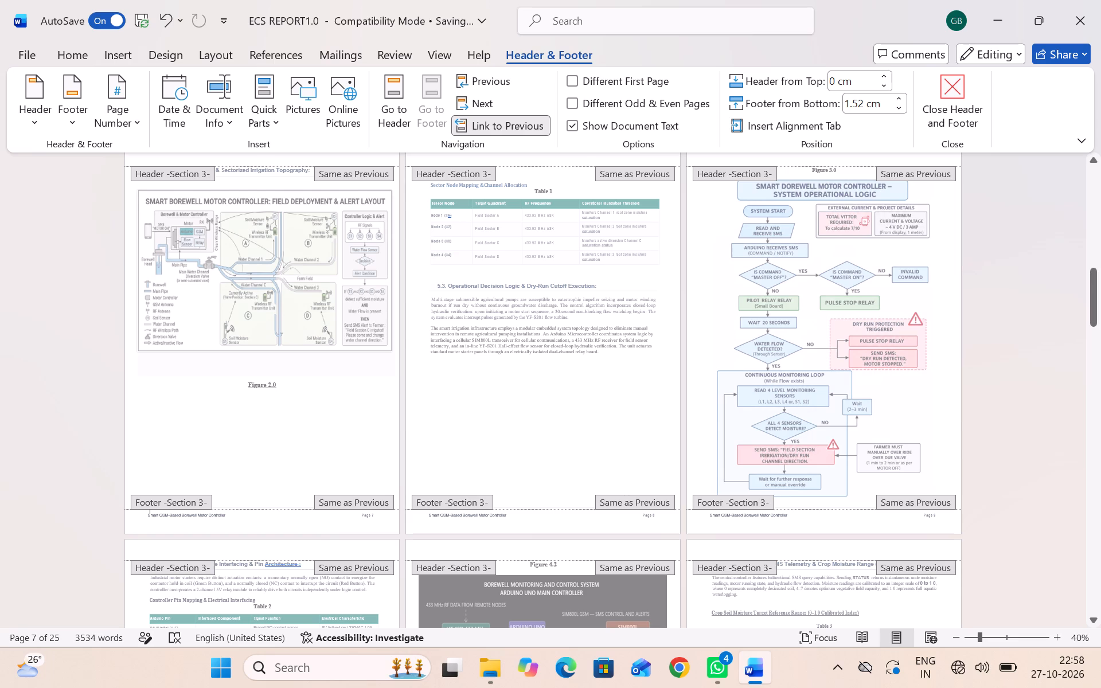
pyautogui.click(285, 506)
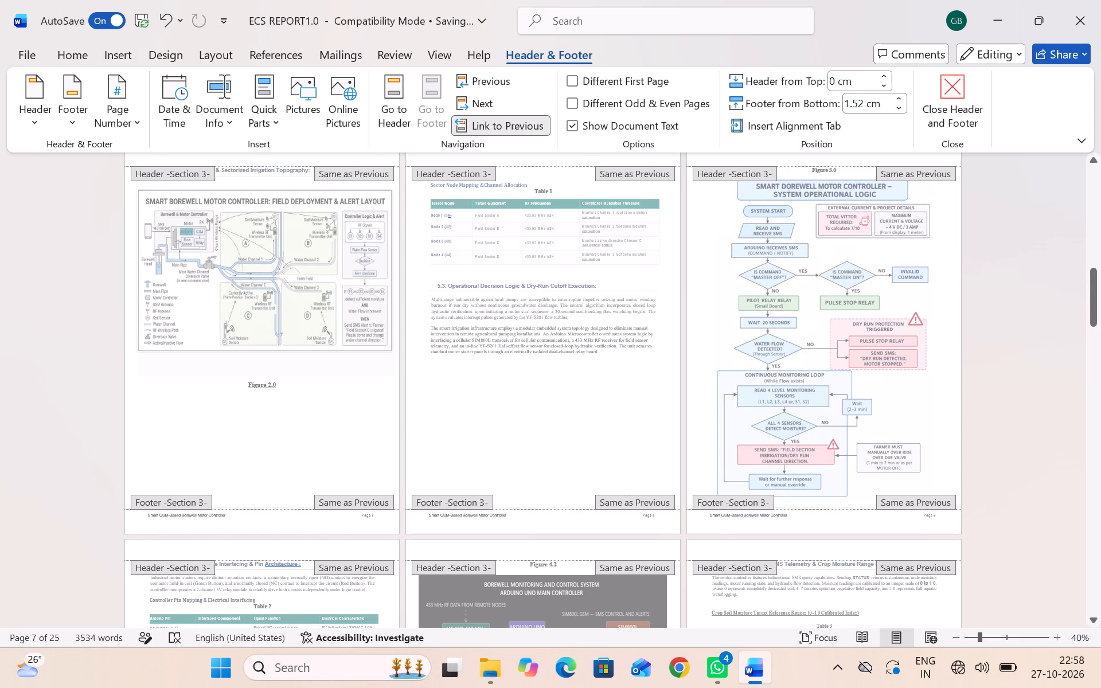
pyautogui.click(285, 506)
# Examine the footers across the report, from the introduction pages through to the appendix code pages.
pyautogui.scroll(20, 335, 415)
pyautogui.scroll(7, 335, 415)
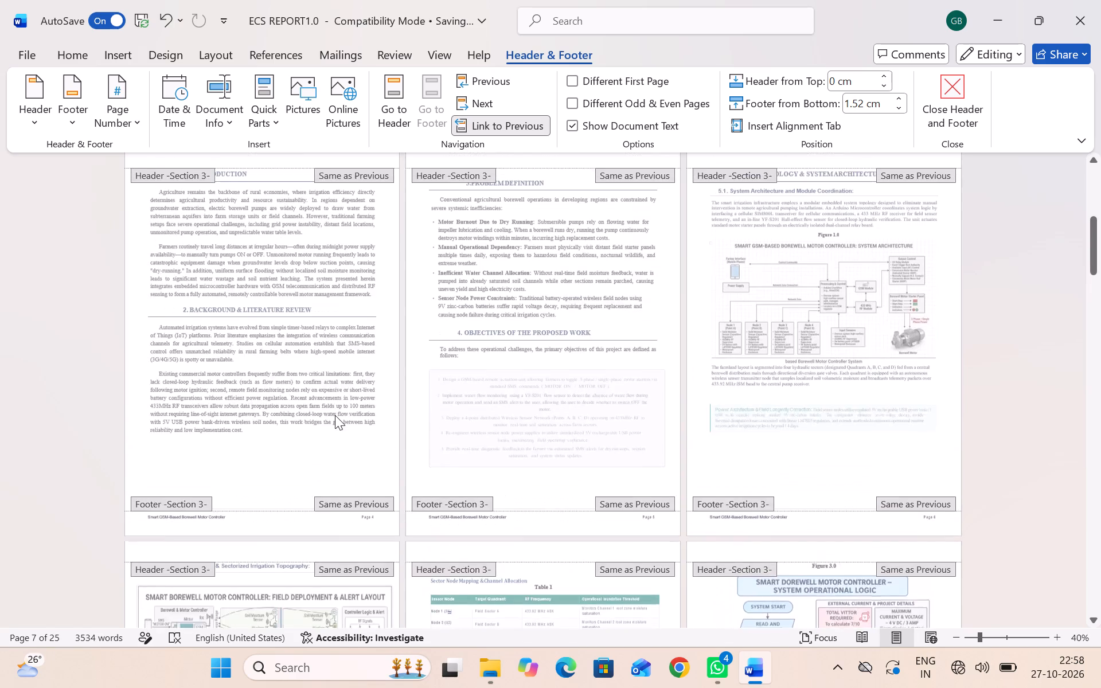
pyautogui.scroll(5, 335, 415)
pyautogui.scroll(-13, 335, 415)
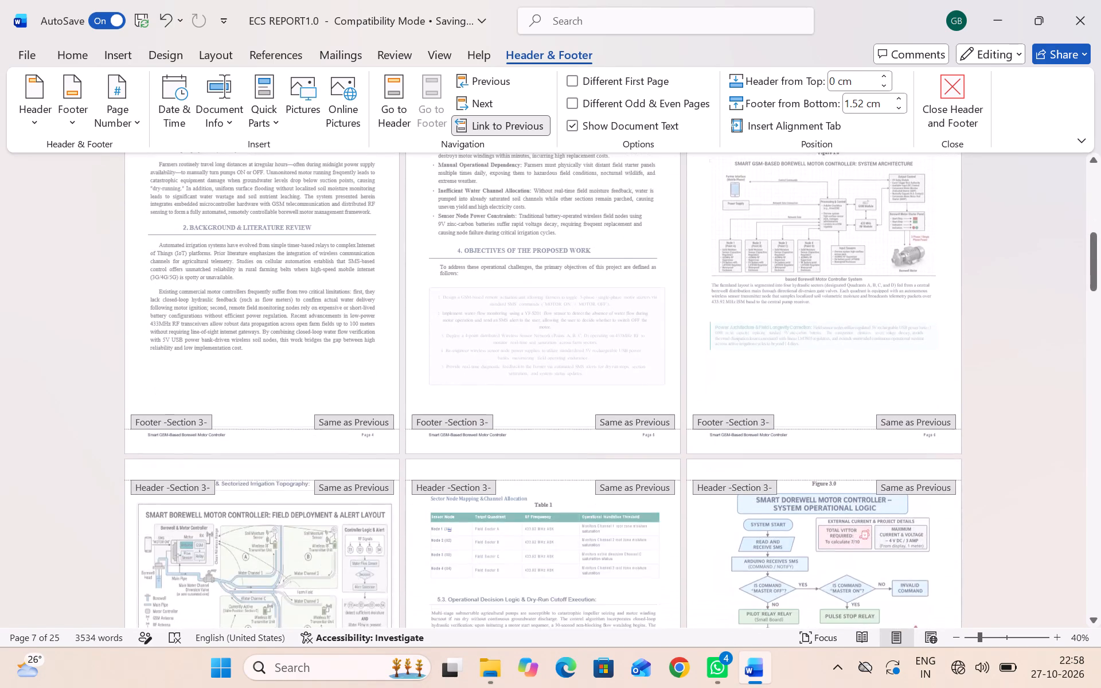
pyautogui.scroll(-20, 335, 415)
pyautogui.scroll(-20, 335, 415)
pyautogui.scroll(-11, 335, 415)
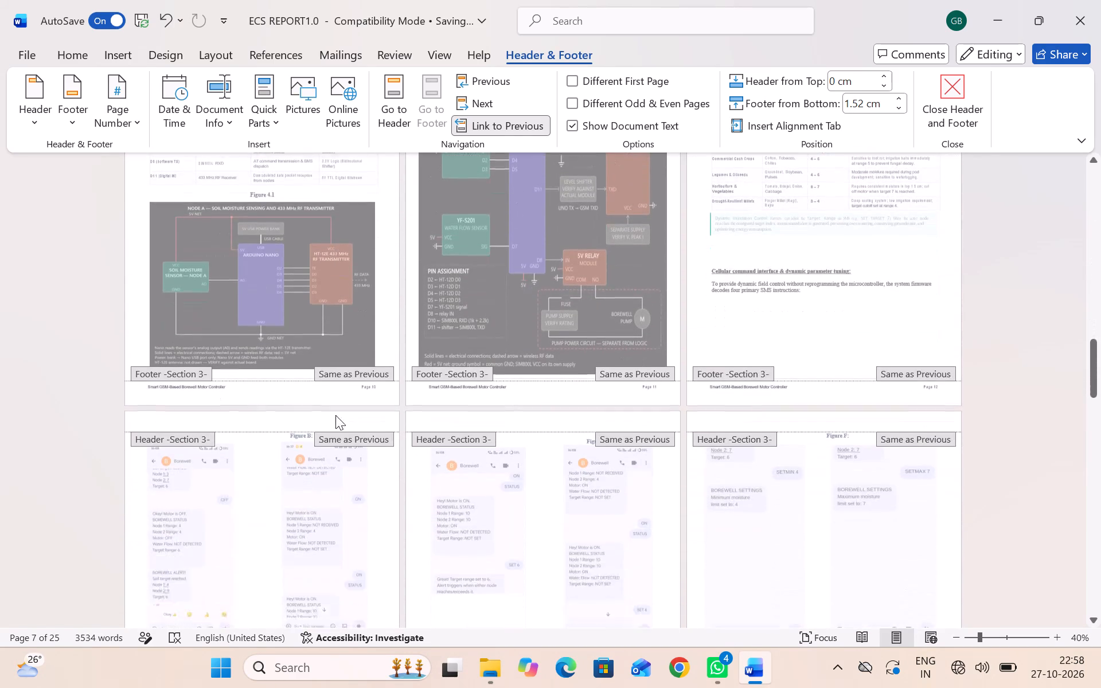
pyautogui.scroll(-20, 335, 415)
pyautogui.scroll(-20, 335, 415)
pyautogui.scroll(-11, 335, 415)
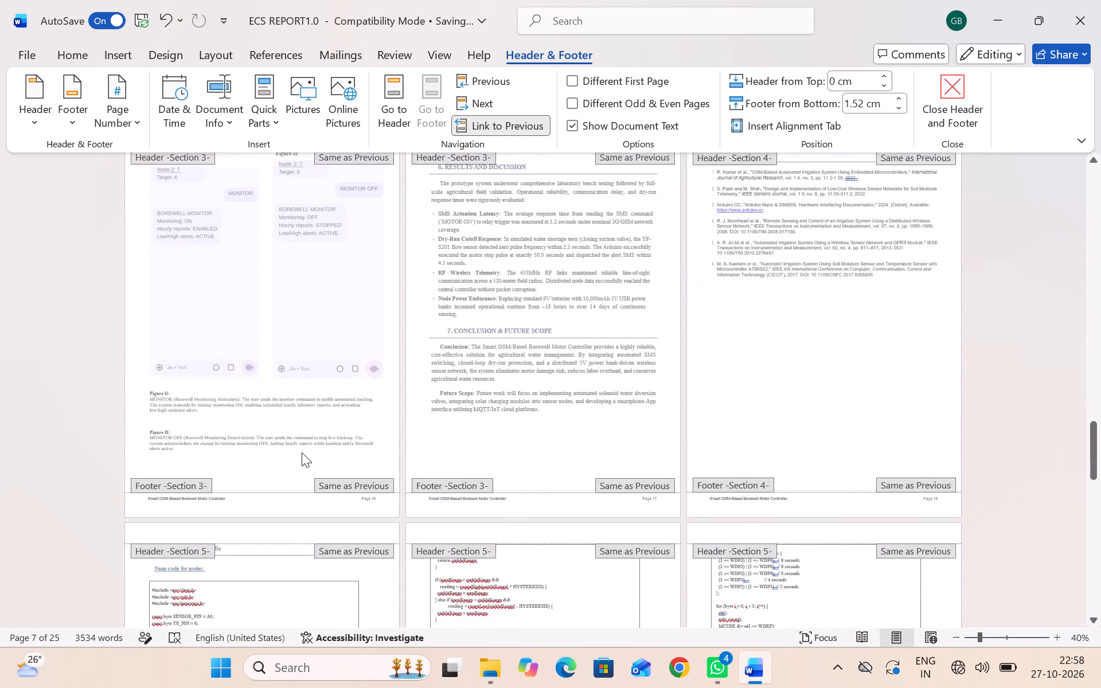
pyautogui.scroll(-20, 302, 452)
pyautogui.scroll(-7, 302, 452)
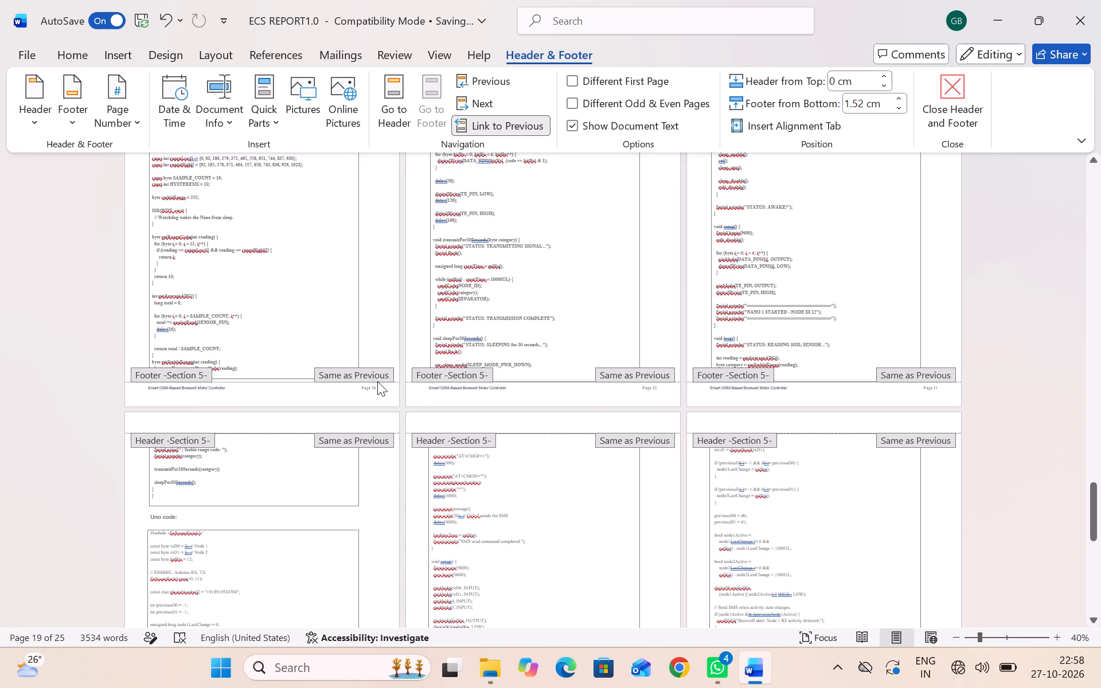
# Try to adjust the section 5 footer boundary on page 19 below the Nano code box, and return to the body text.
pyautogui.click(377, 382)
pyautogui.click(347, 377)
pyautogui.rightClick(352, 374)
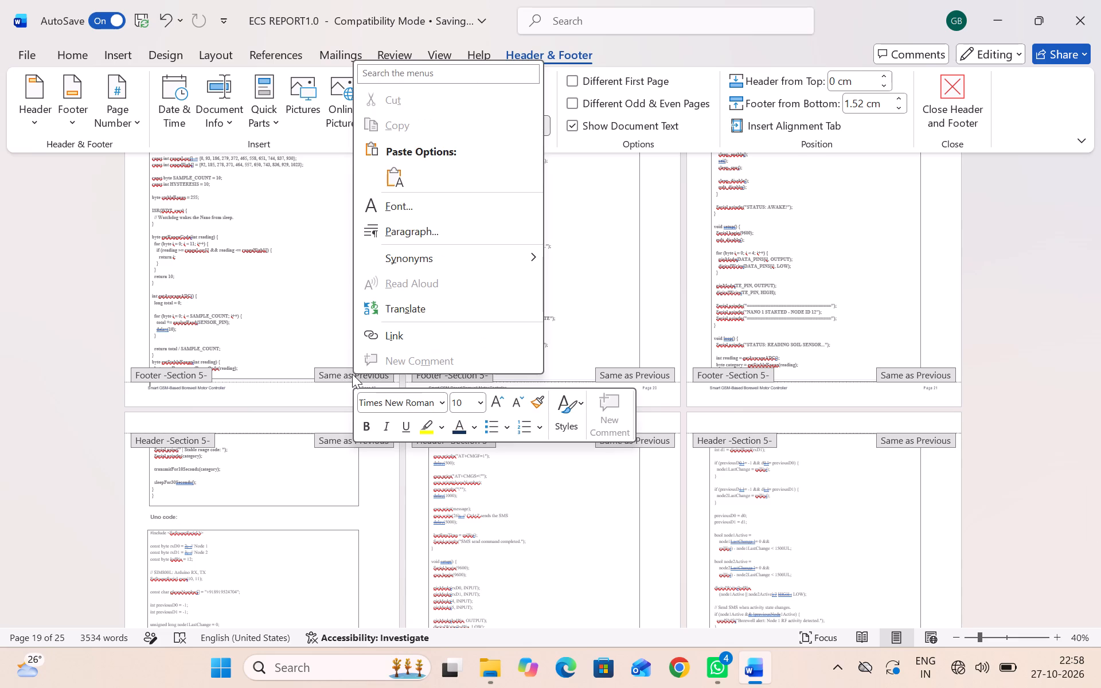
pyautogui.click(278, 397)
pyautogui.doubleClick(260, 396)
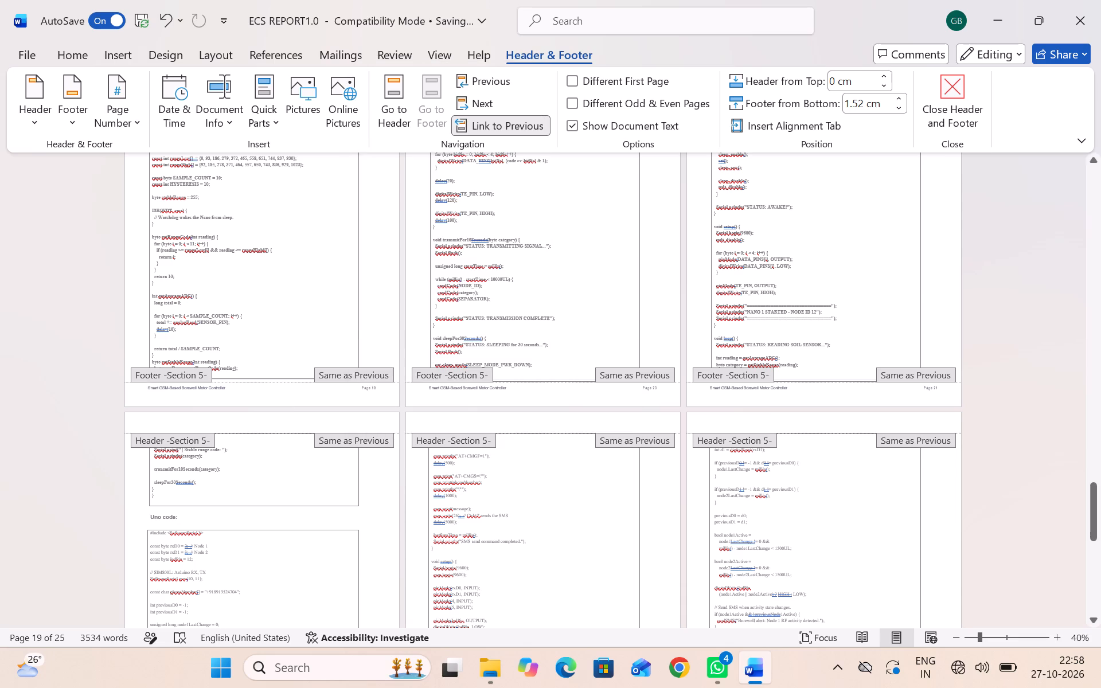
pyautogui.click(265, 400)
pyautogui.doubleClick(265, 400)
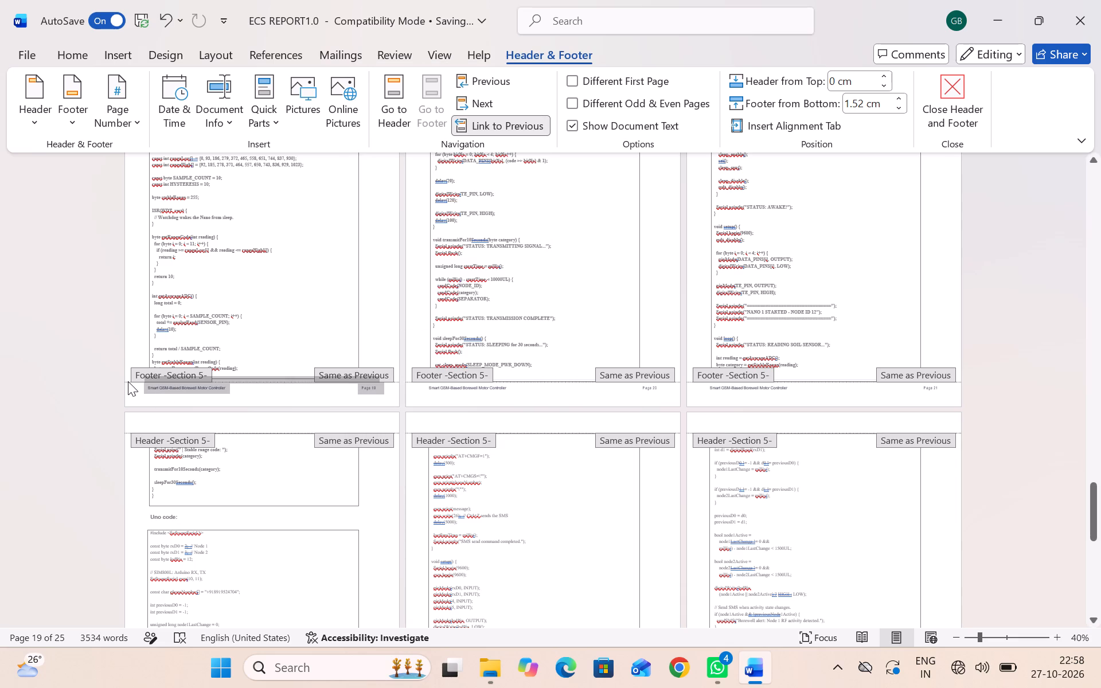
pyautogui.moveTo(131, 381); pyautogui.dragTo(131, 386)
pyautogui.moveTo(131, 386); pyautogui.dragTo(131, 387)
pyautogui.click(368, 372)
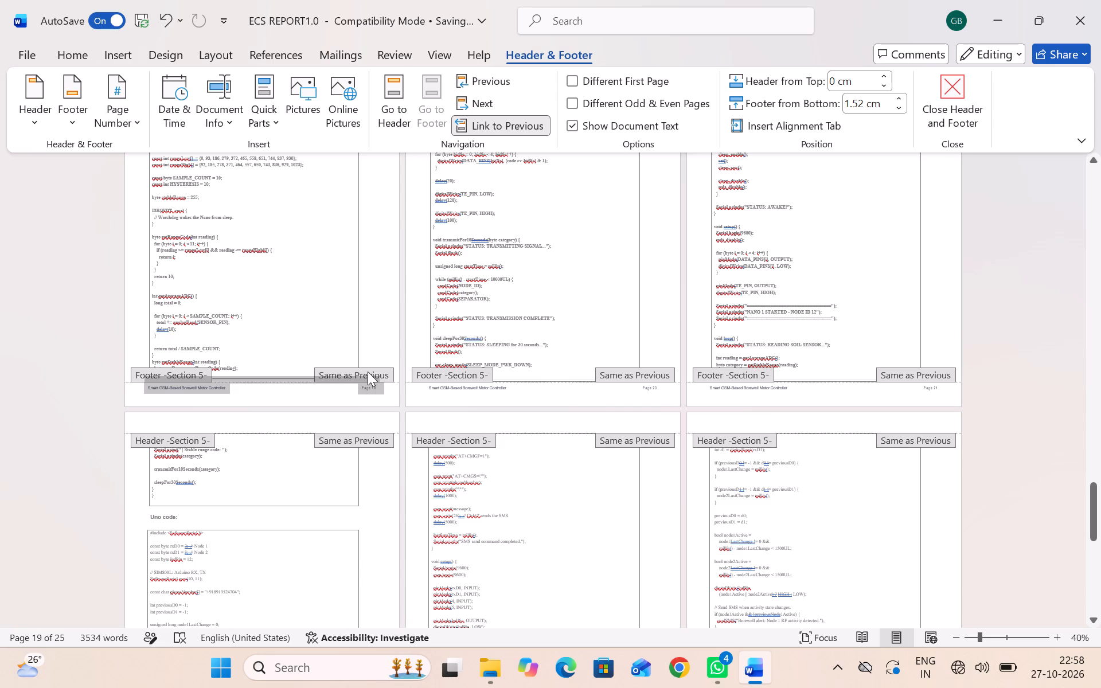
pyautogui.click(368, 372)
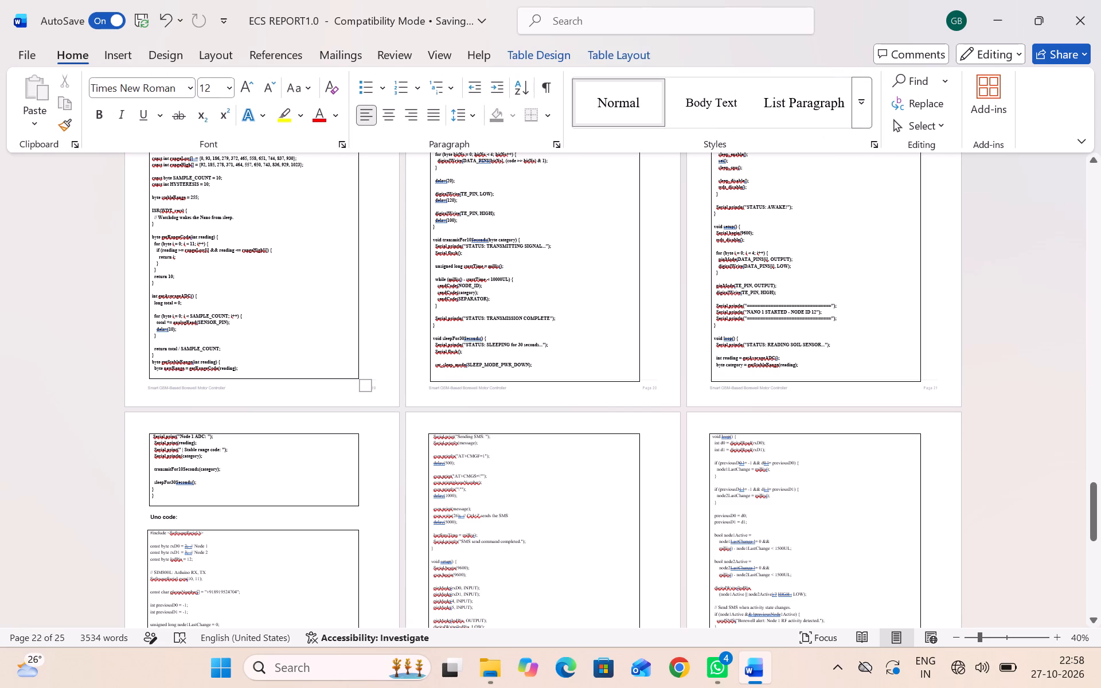
# Nudge the report title text box in the page 20 footer slightly down and rightward, and leave footer editing.
pyautogui.click(434, 390)
pyautogui.tripleClick(435, 388)
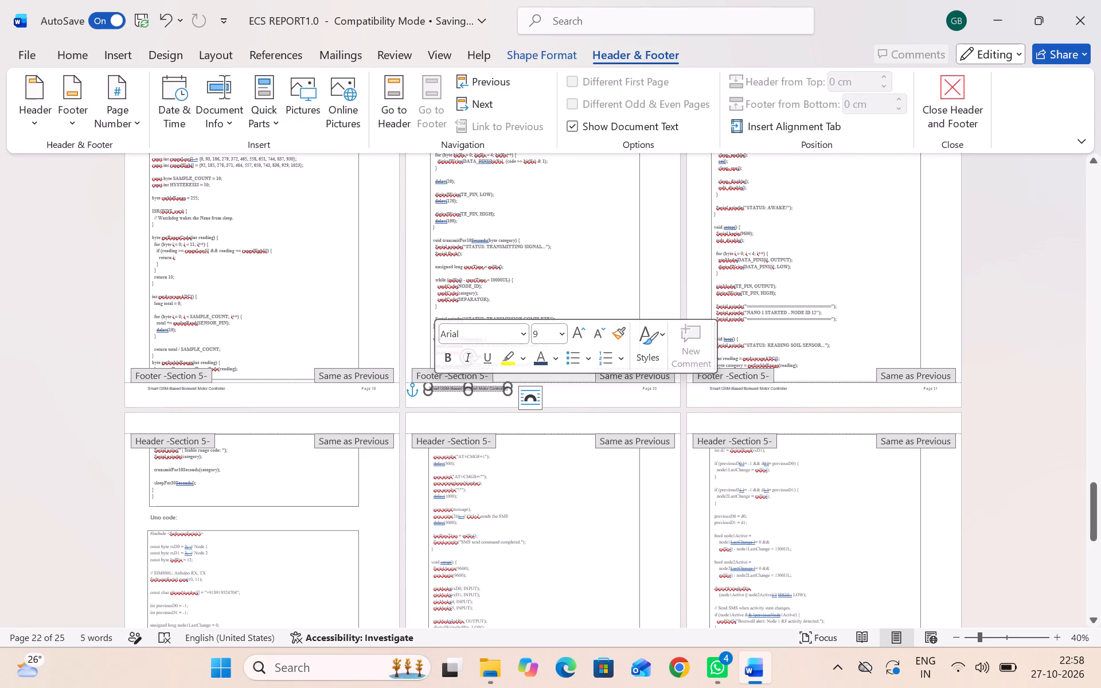
pyautogui.click(434, 391)
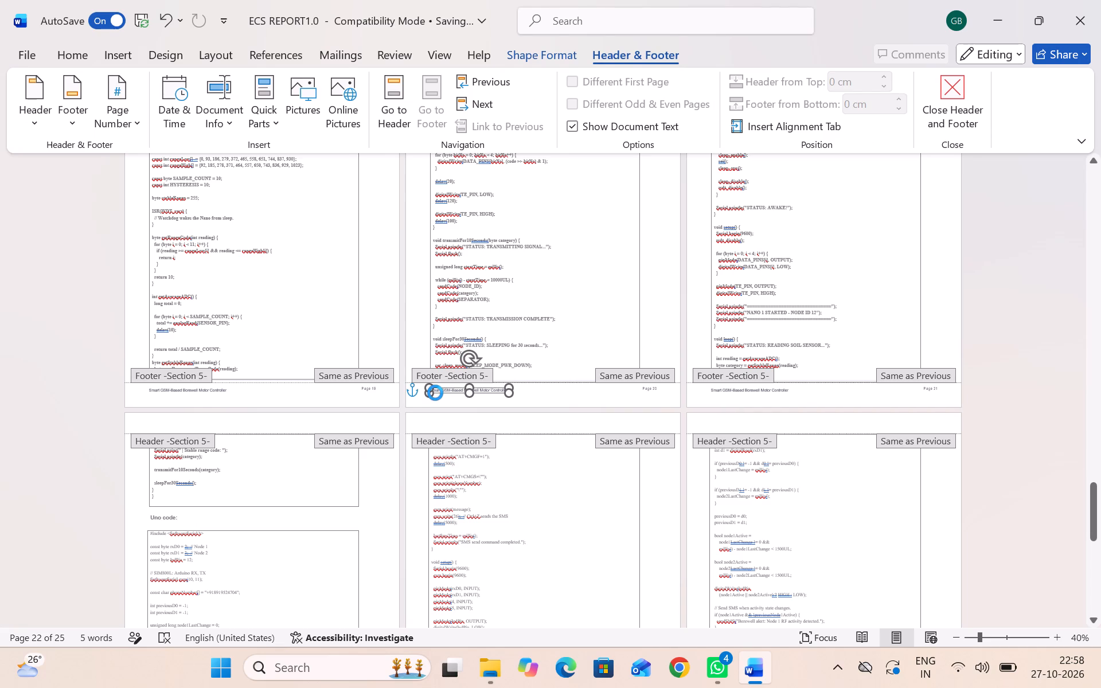
pyautogui.scroll(2, 444, 388)
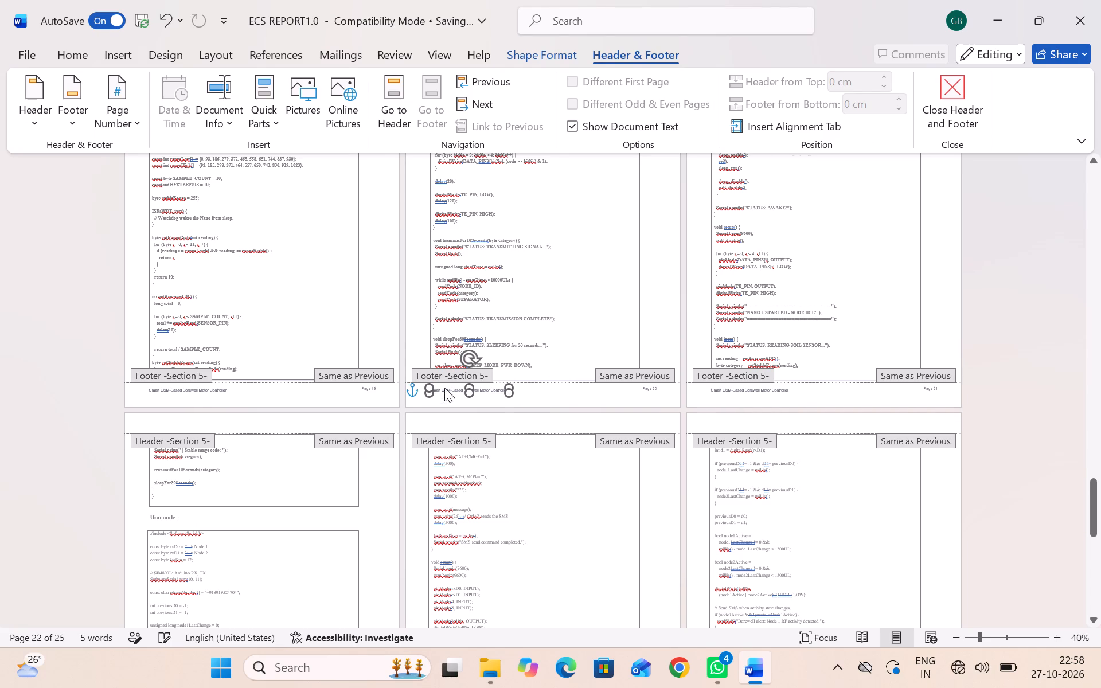
pyautogui.scroll(10, 444, 388)
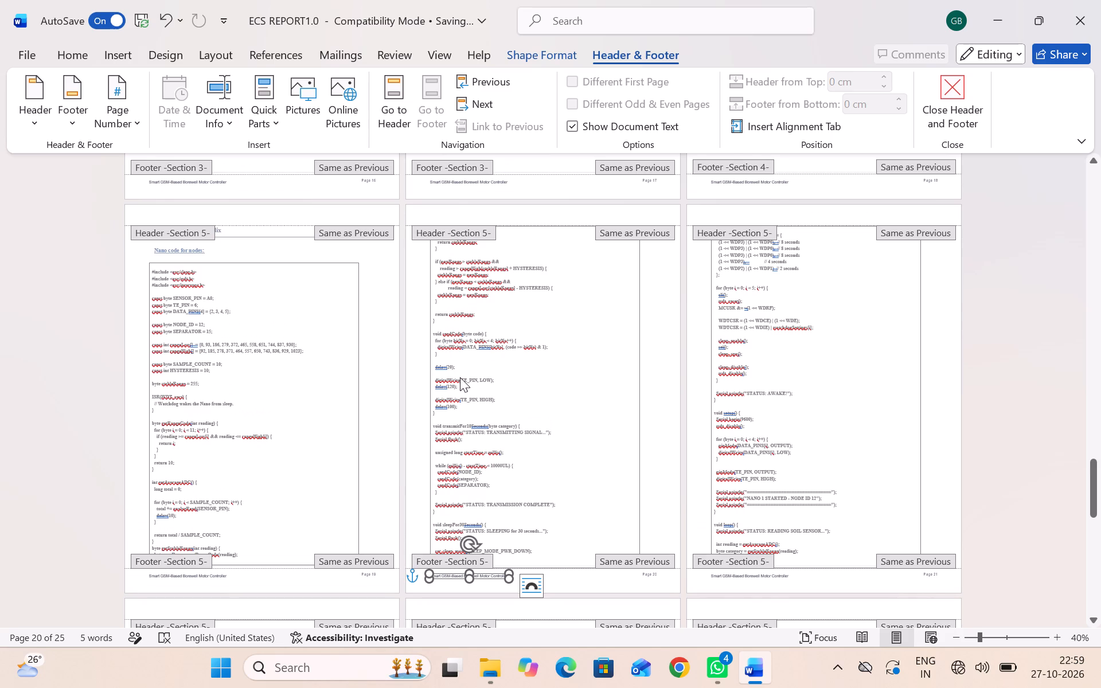
pyautogui.scroll(-5, 460, 377)
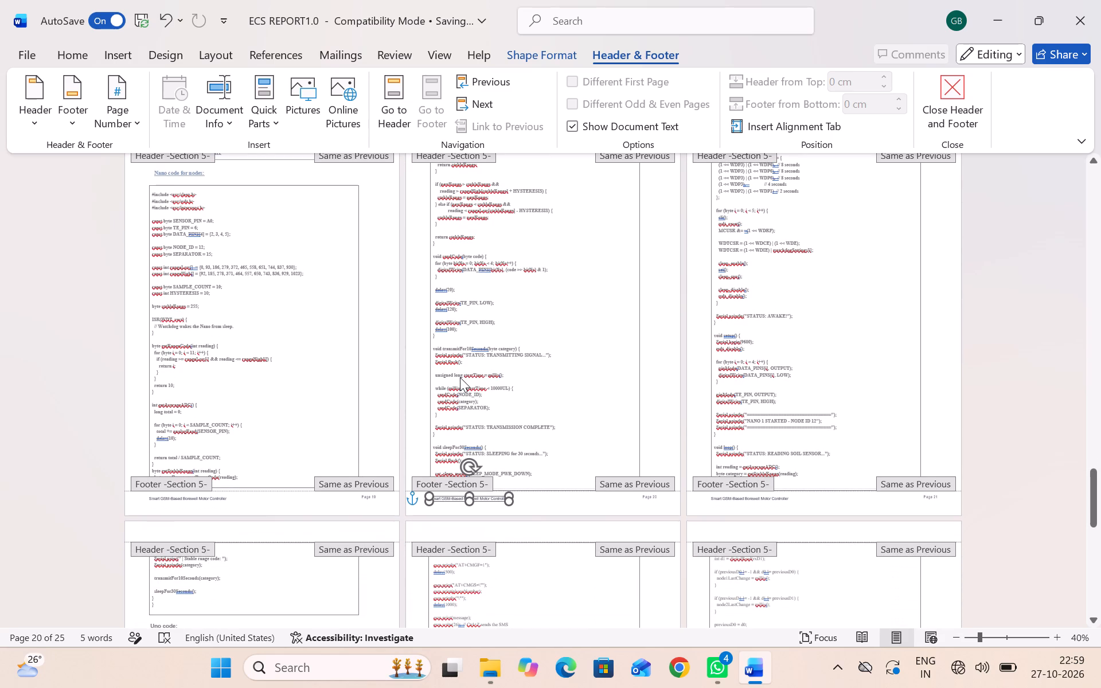
pyautogui.click(288, 491)
pyautogui.click(288, 491)
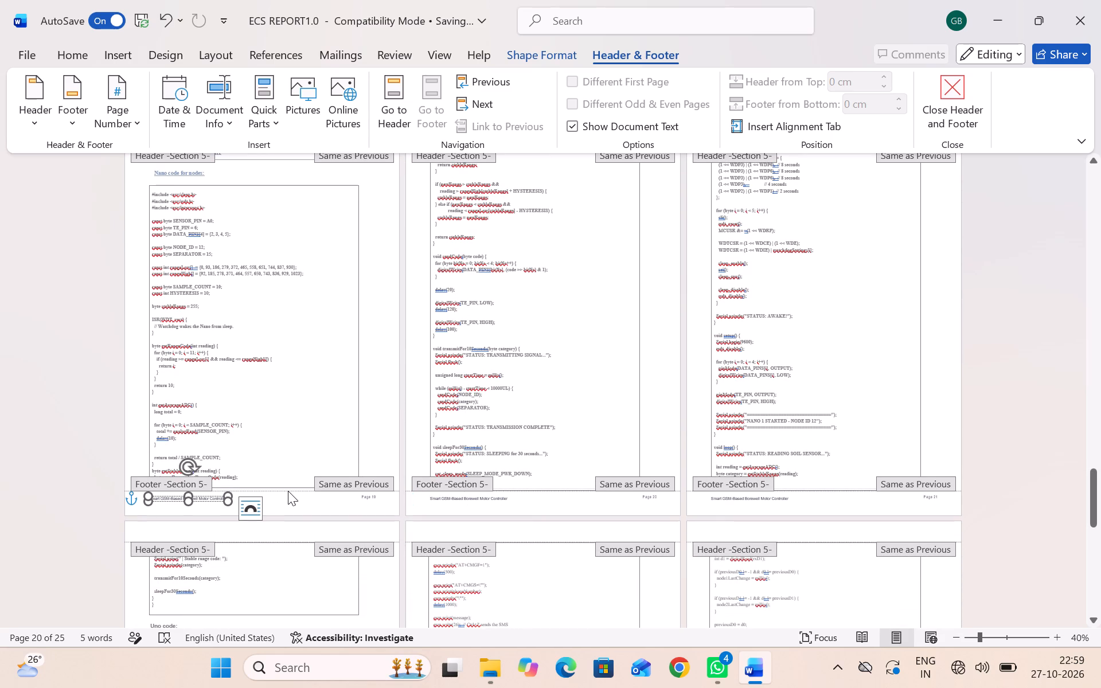
pyautogui.doubleClick(294, 490)
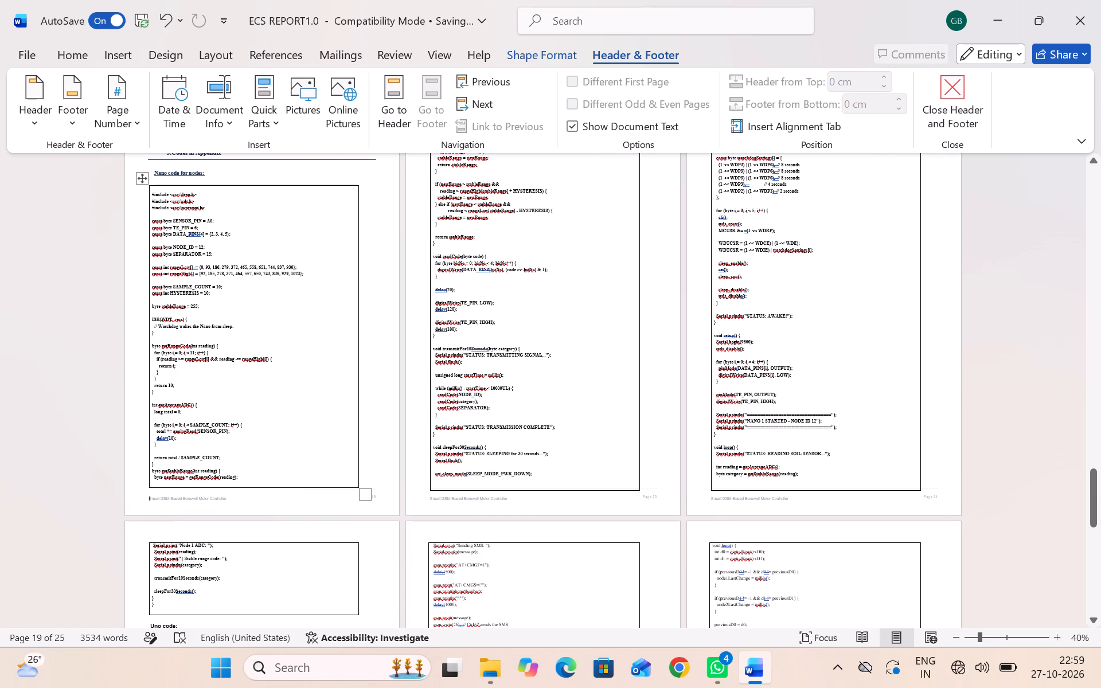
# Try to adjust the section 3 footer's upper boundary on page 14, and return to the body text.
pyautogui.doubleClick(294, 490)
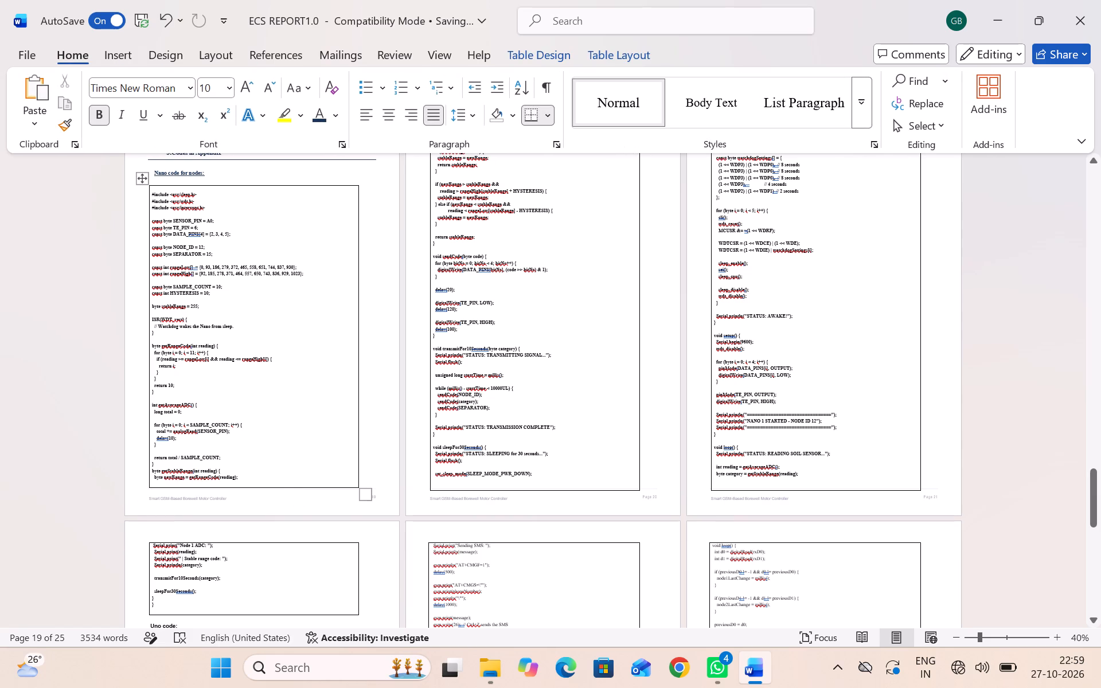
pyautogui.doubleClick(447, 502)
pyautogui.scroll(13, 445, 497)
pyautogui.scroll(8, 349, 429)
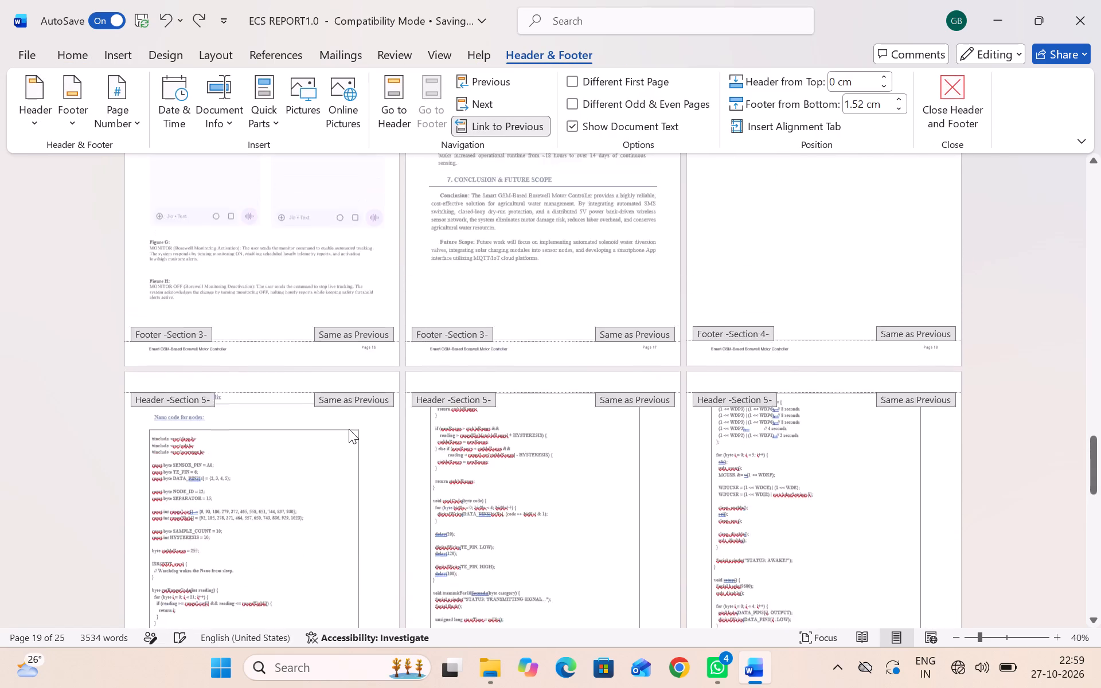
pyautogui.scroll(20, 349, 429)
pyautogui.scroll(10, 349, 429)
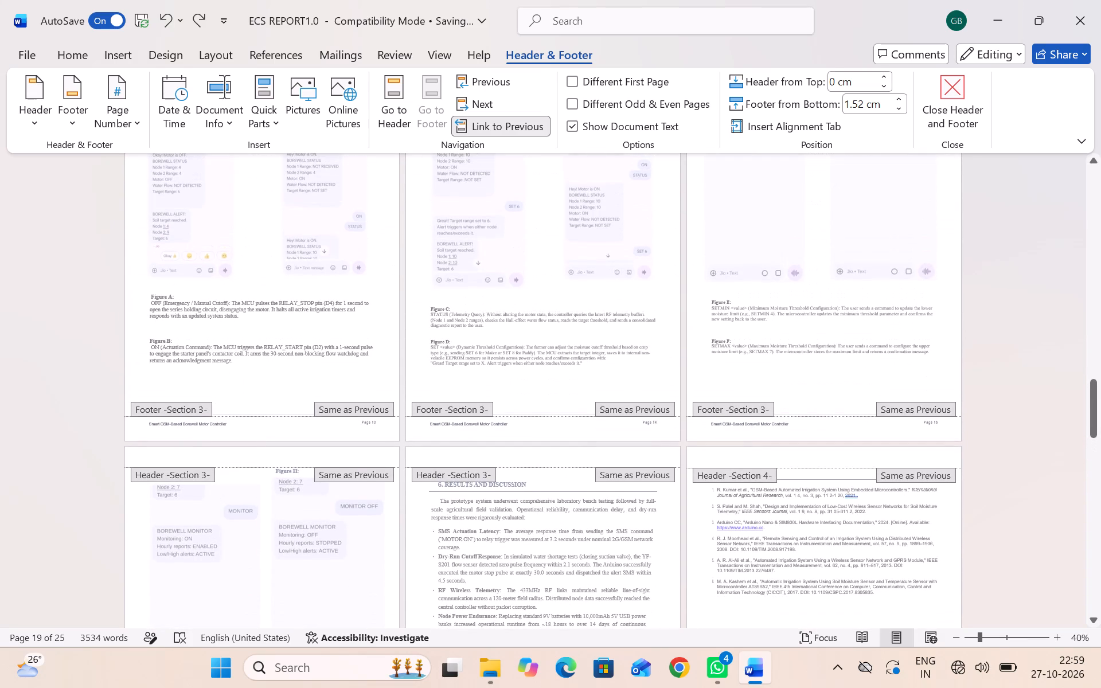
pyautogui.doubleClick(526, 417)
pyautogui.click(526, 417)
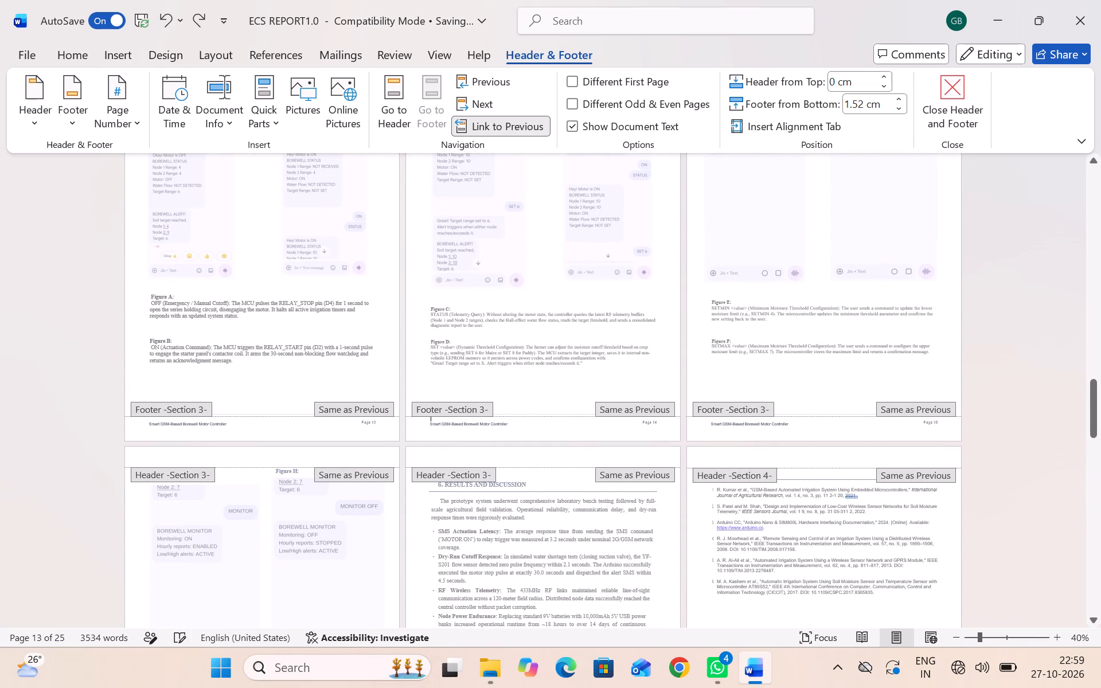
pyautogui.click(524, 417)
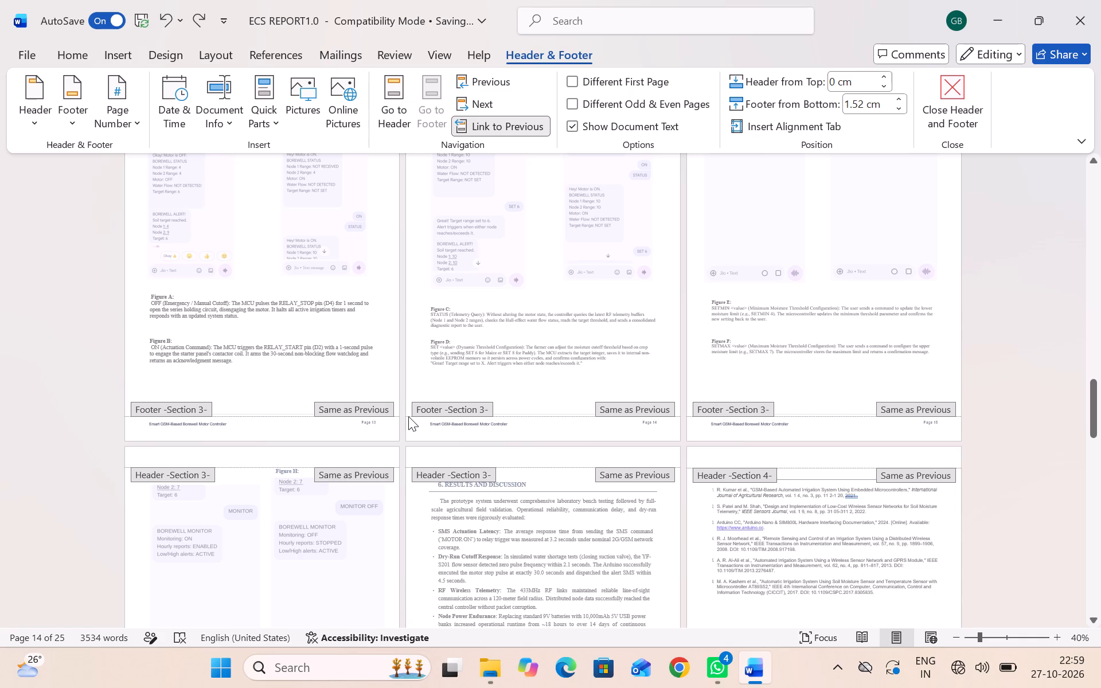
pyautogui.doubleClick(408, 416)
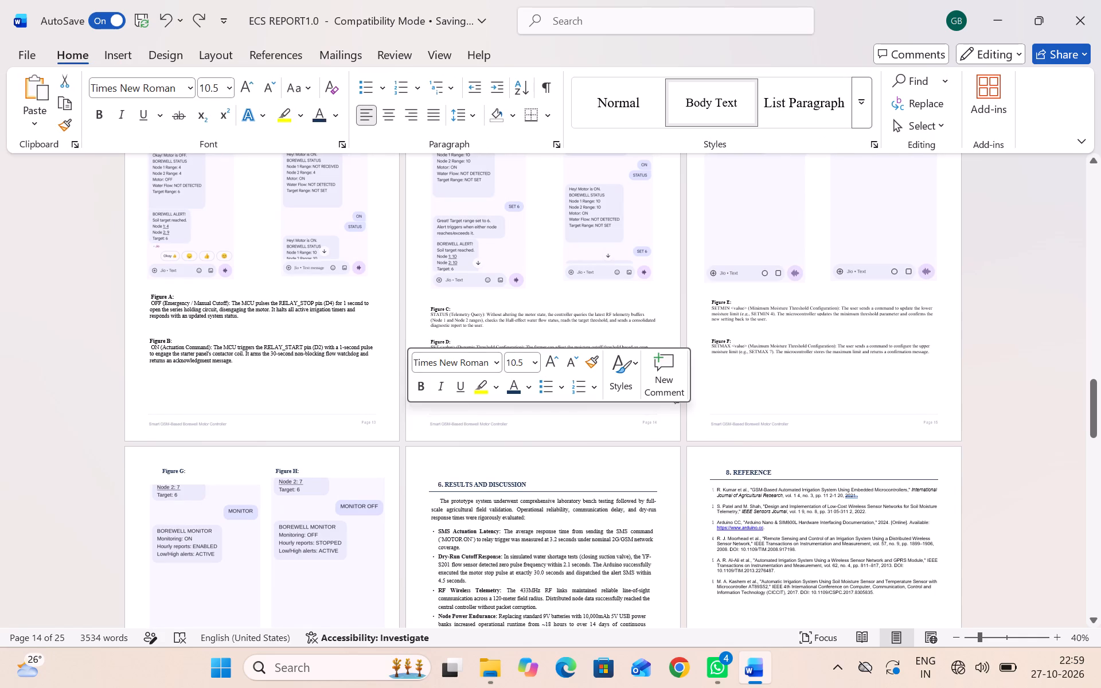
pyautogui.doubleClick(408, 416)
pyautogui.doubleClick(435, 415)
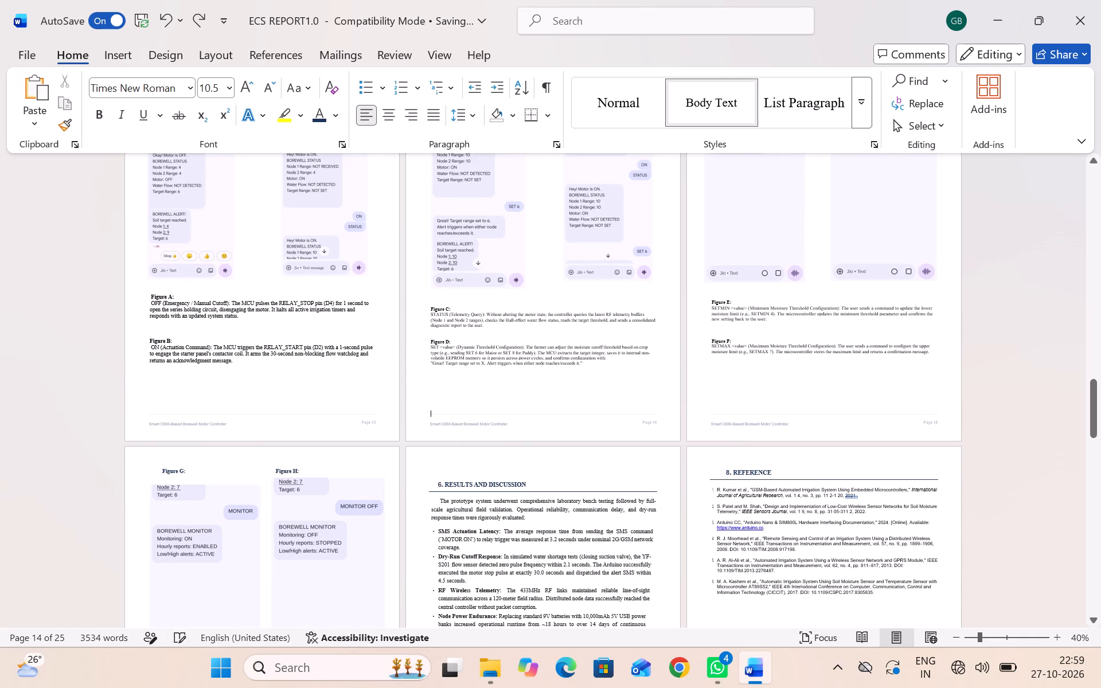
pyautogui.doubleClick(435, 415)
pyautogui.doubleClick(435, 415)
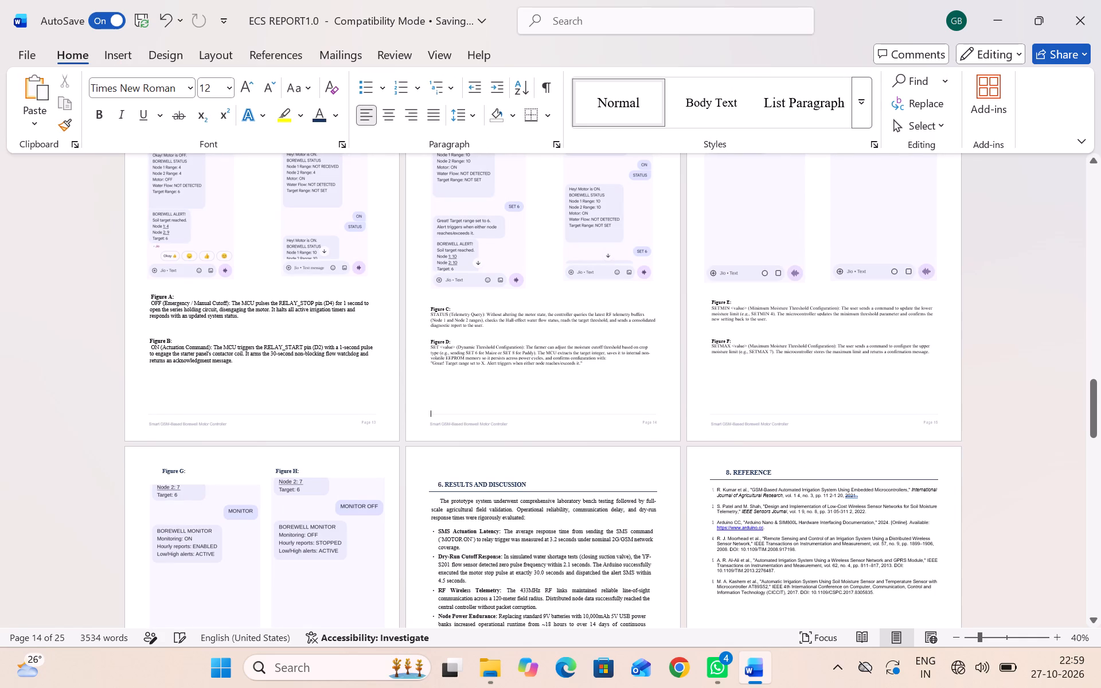
# Set the section 3 footer's distance from the bottom of the page to 1.4 cm.
pyautogui.doubleClick(456, 421)
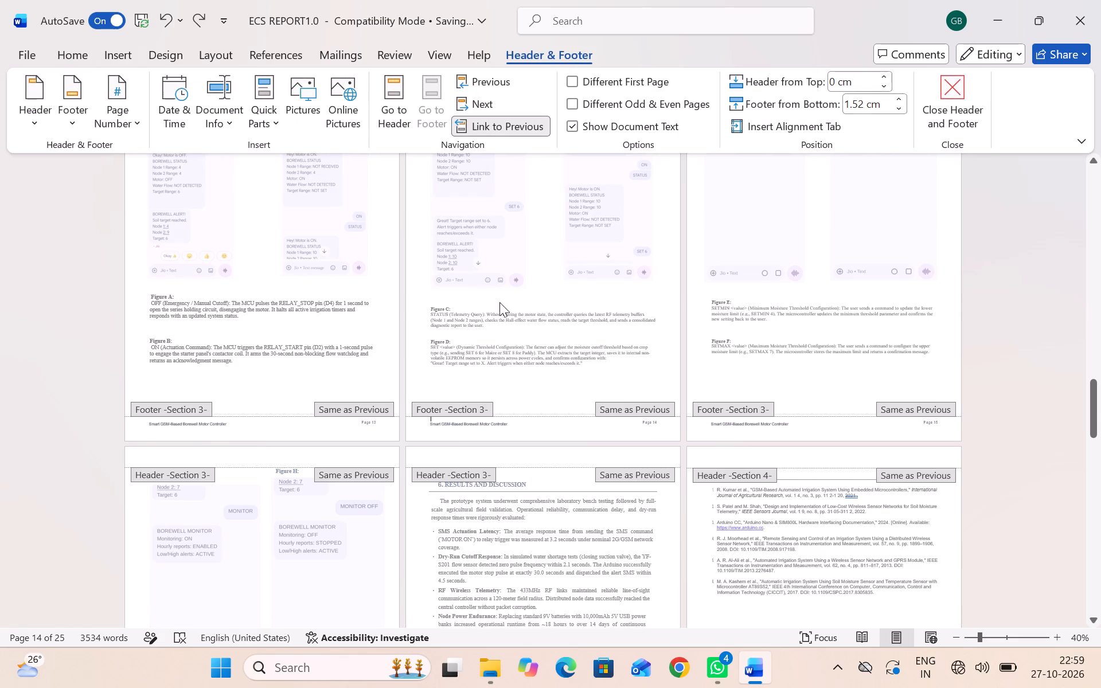
pyautogui.click(896, 95)
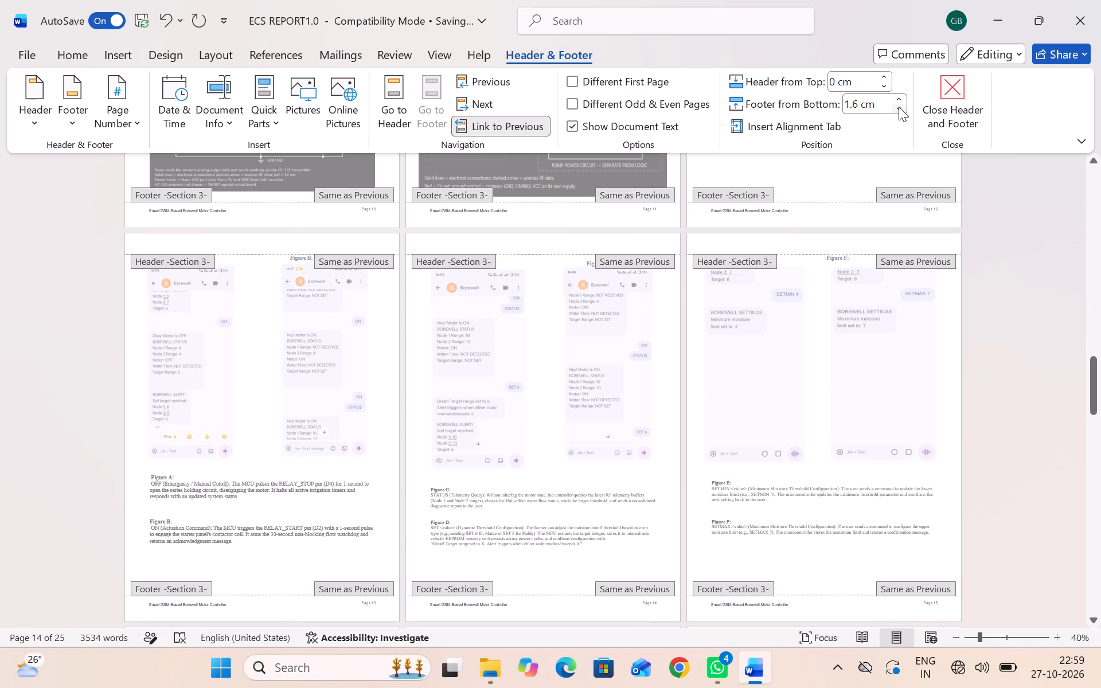
pyautogui.click(899, 107)
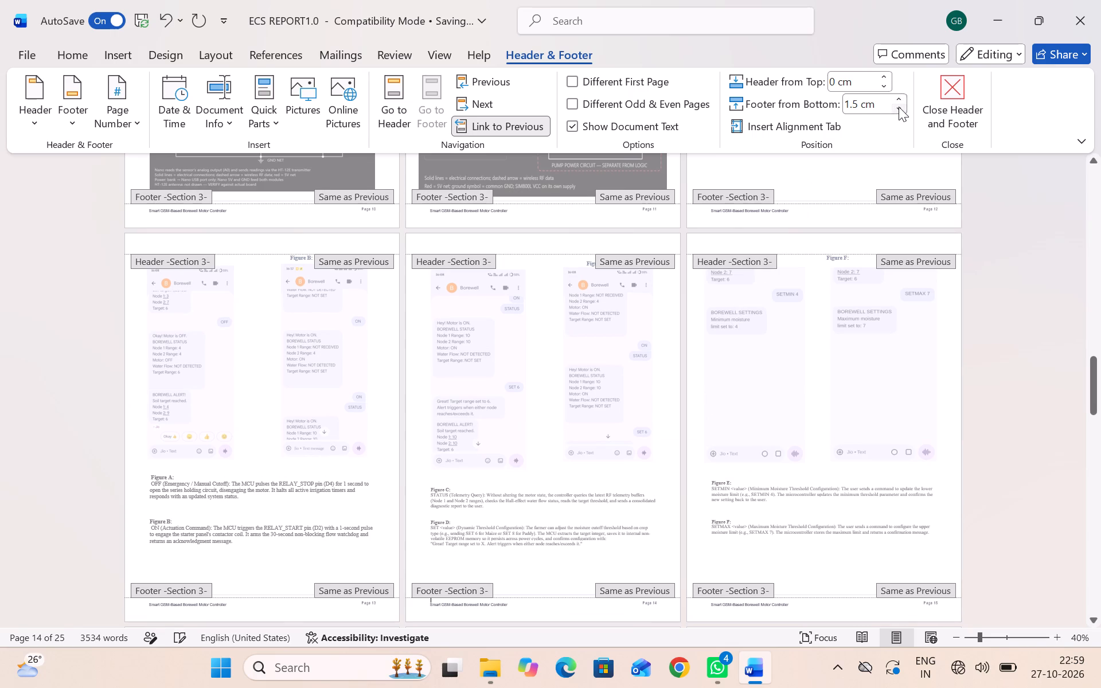
pyautogui.click(899, 107)
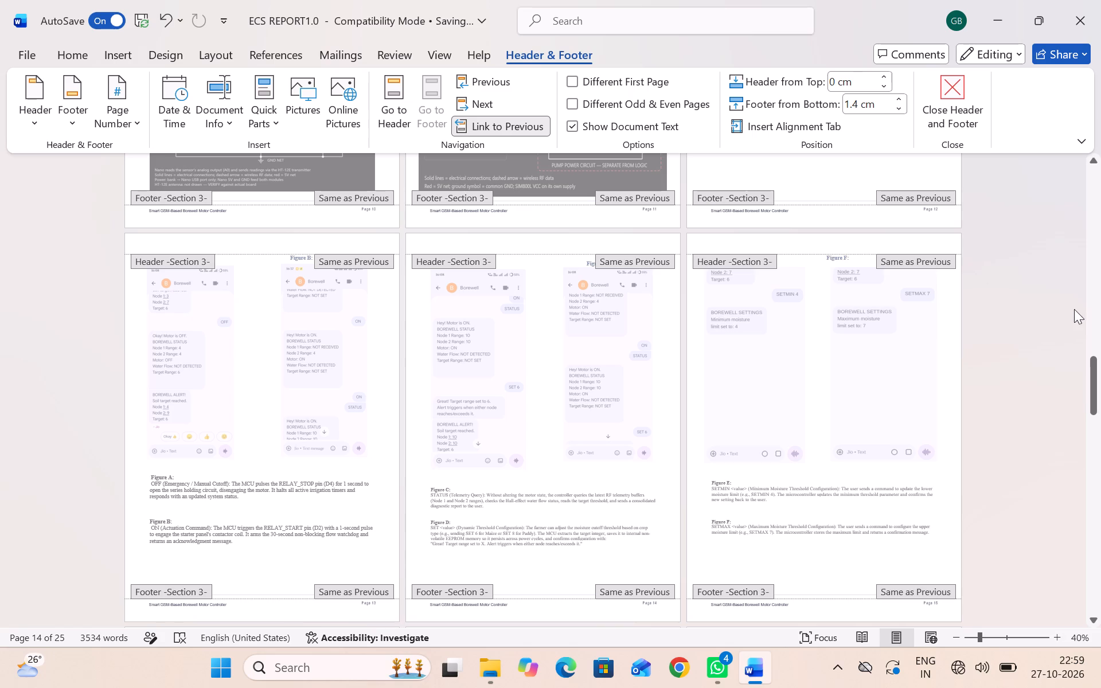
pyautogui.click(1010, 301)
pyautogui.doubleClick(1018, 234)
pyautogui.scroll(-1, 1018, 234)
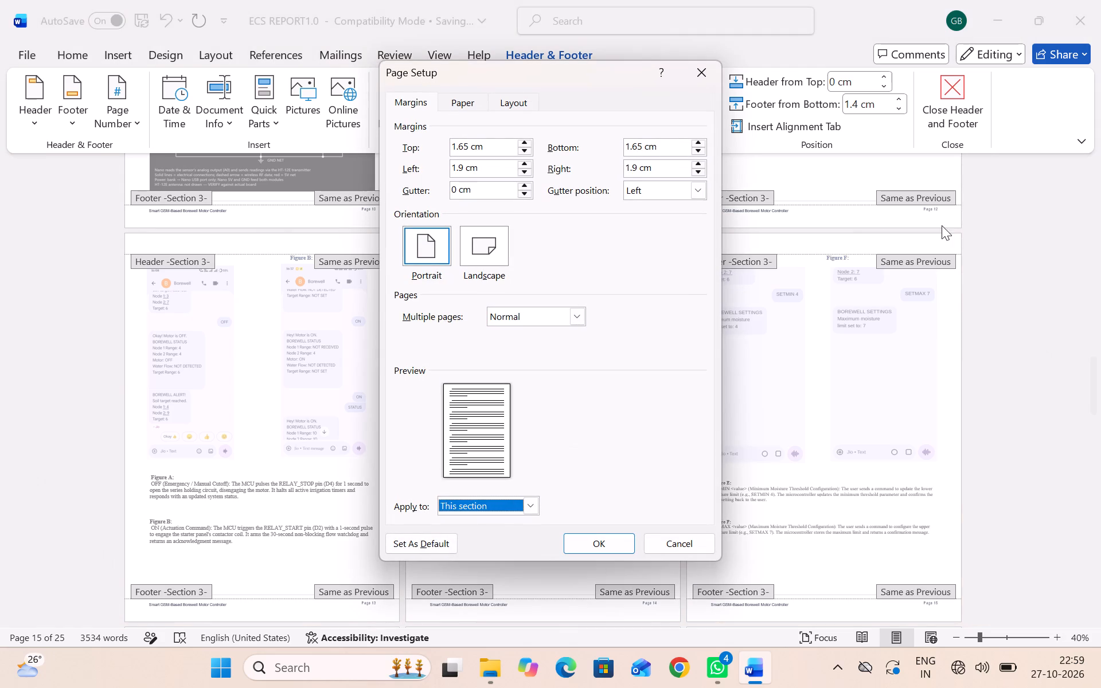
pyautogui.click(703, 76)
# Examine the footers from page 15 through the appendix code pages, and leave footer editing.
pyautogui.scroll(-3, 759, 272)
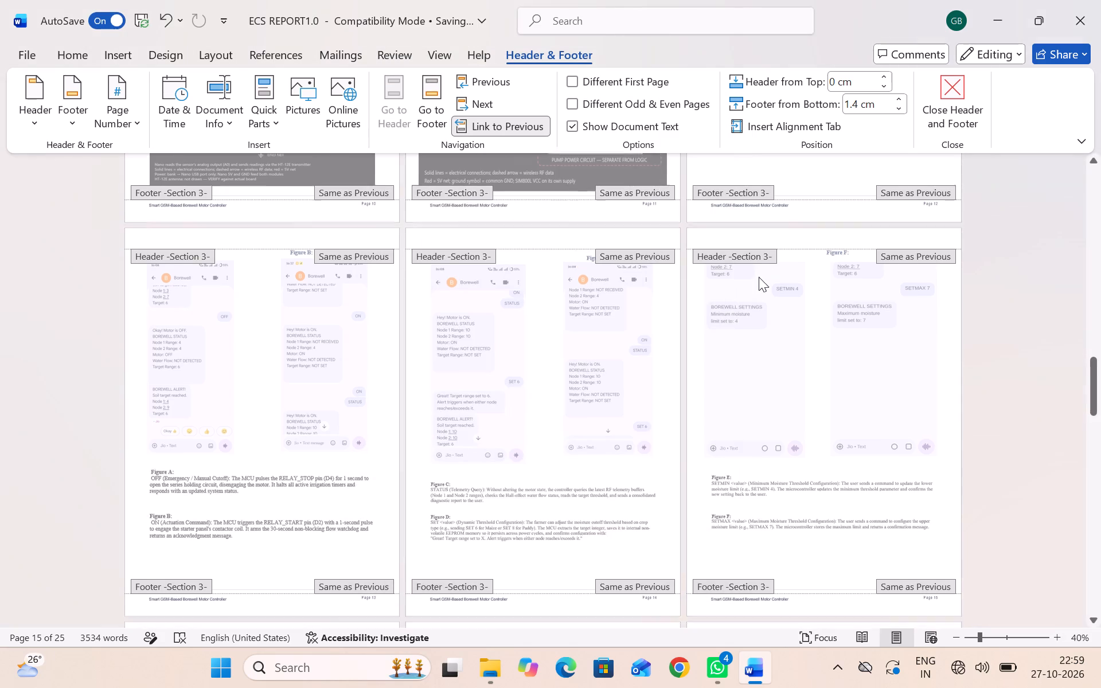
pyautogui.scroll(-5, 759, 277)
pyautogui.scroll(-17, 729, 301)
pyautogui.scroll(-18, 729, 301)
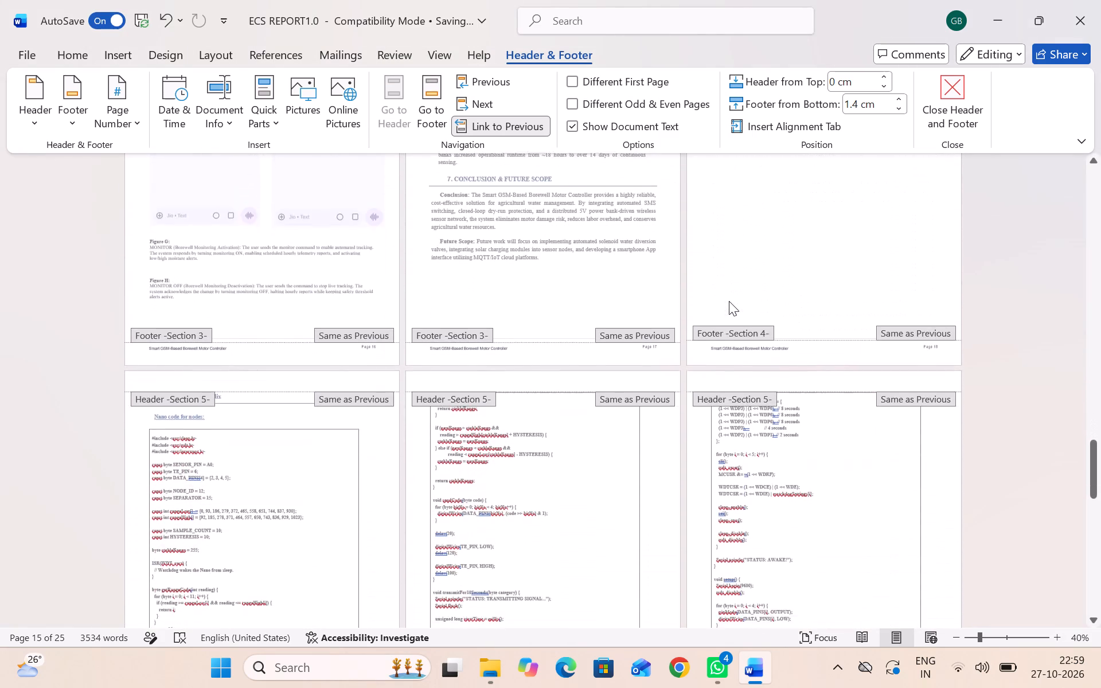
pyautogui.scroll(-15, 729, 301)
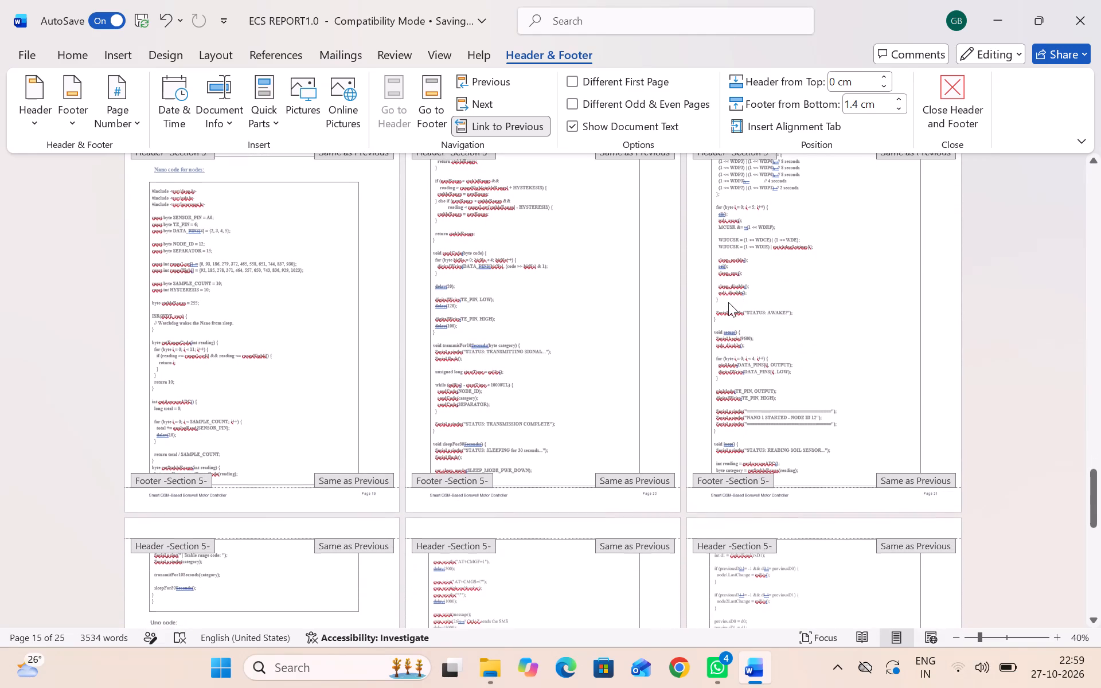
pyautogui.scroll(-20, 728, 302)
pyautogui.scroll(-2, 728, 302)
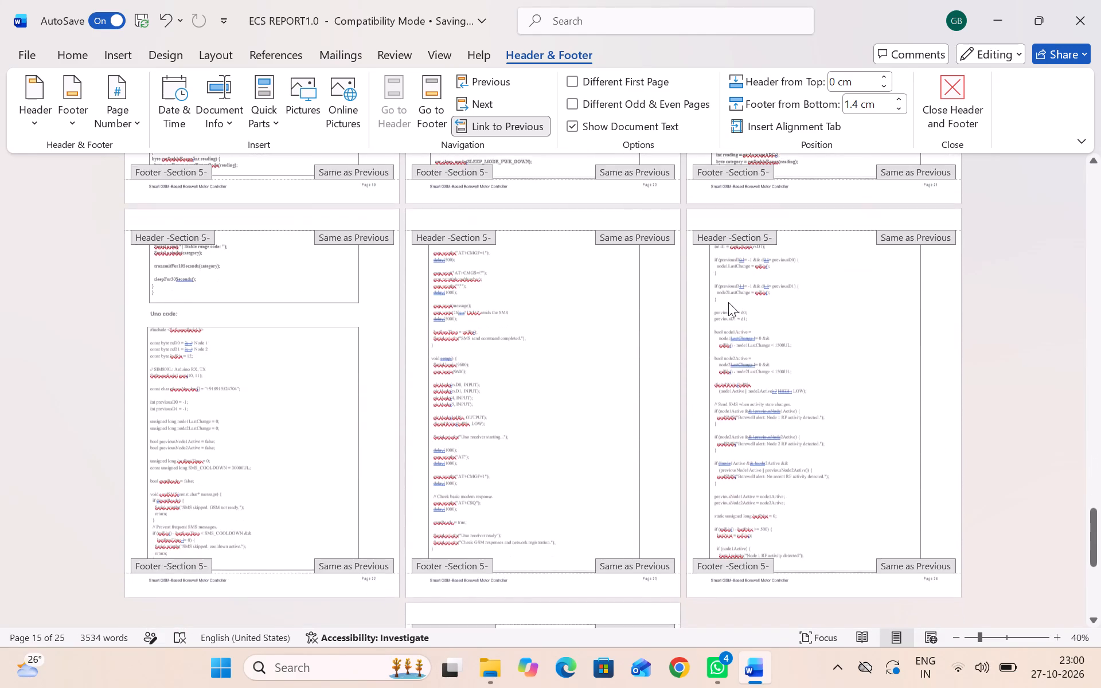
pyautogui.scroll(-12, 728, 302)
pyautogui.doubleClick(583, 552)
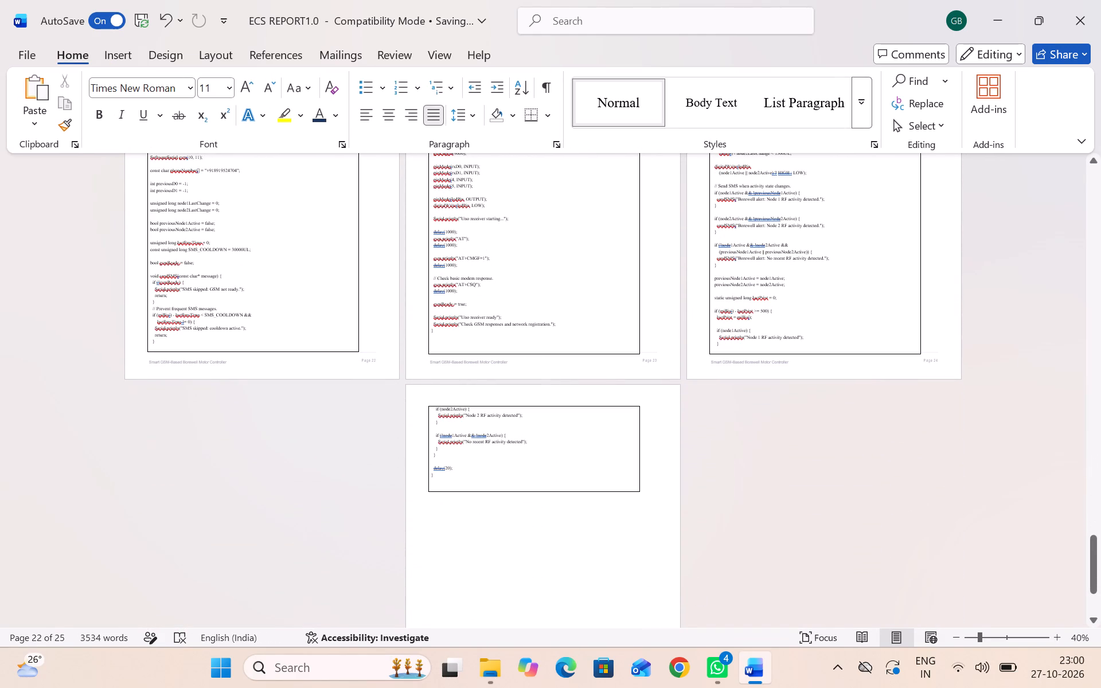
# From the footer on page 25, set the section 5 footer's distance from the bottom to 1.3 cm, add a blank line, and close footer editing.
pyautogui.scroll(-6, 573, 513)
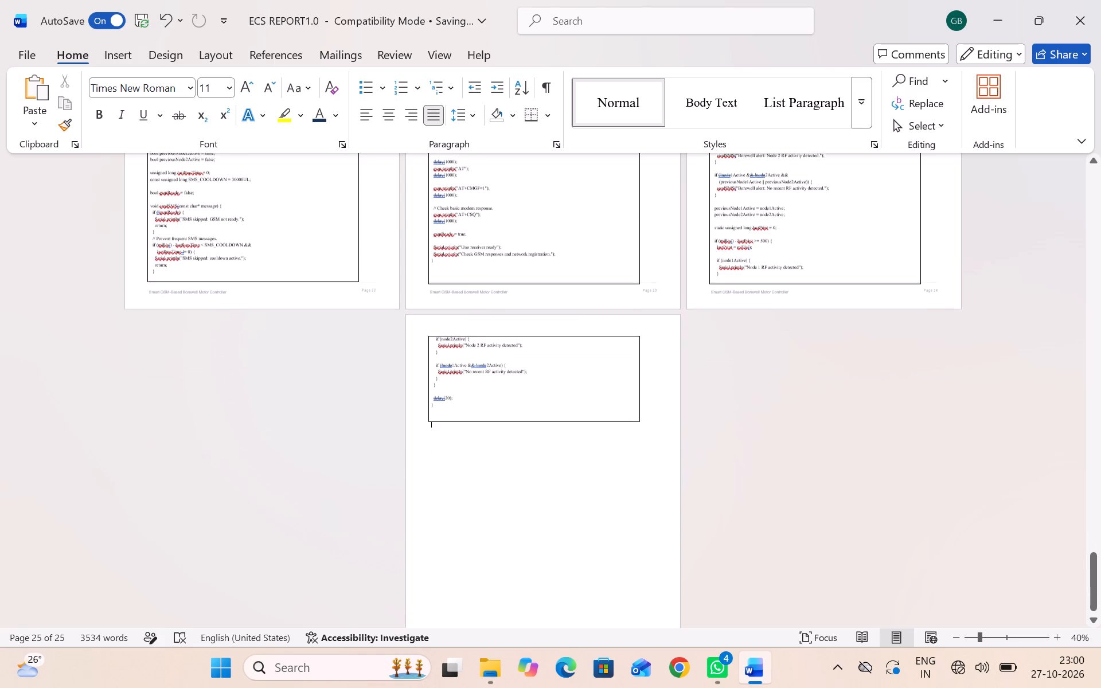
pyautogui.scroll(-17, 573, 513)
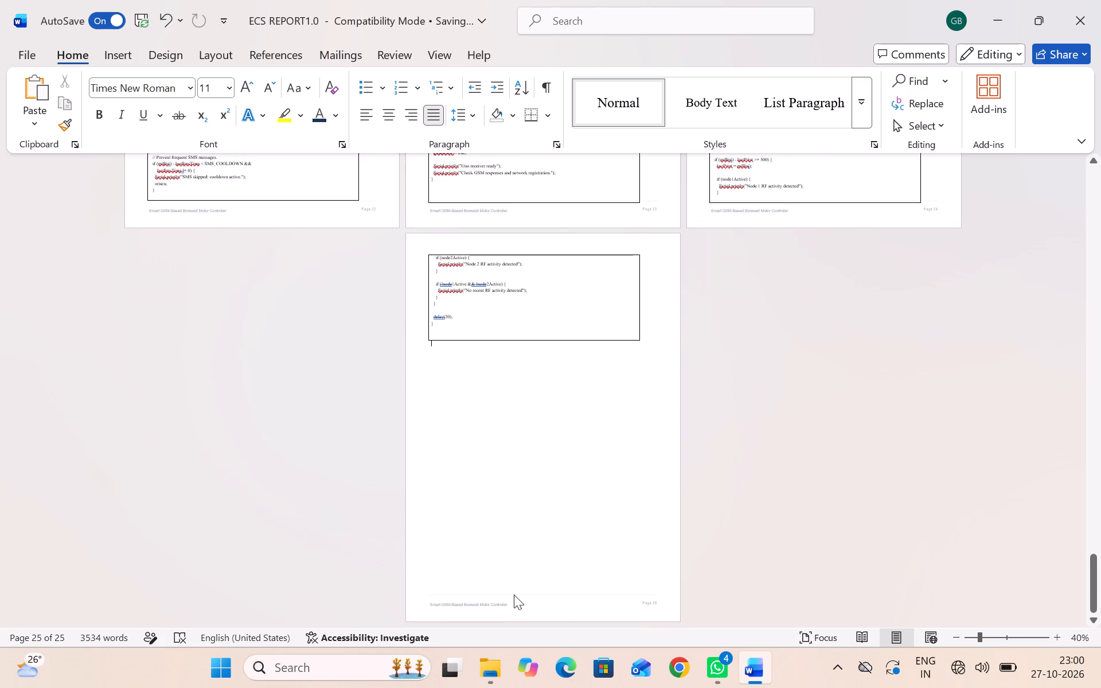
pyautogui.doubleClick(514, 594)
pyautogui.click(494, 613)
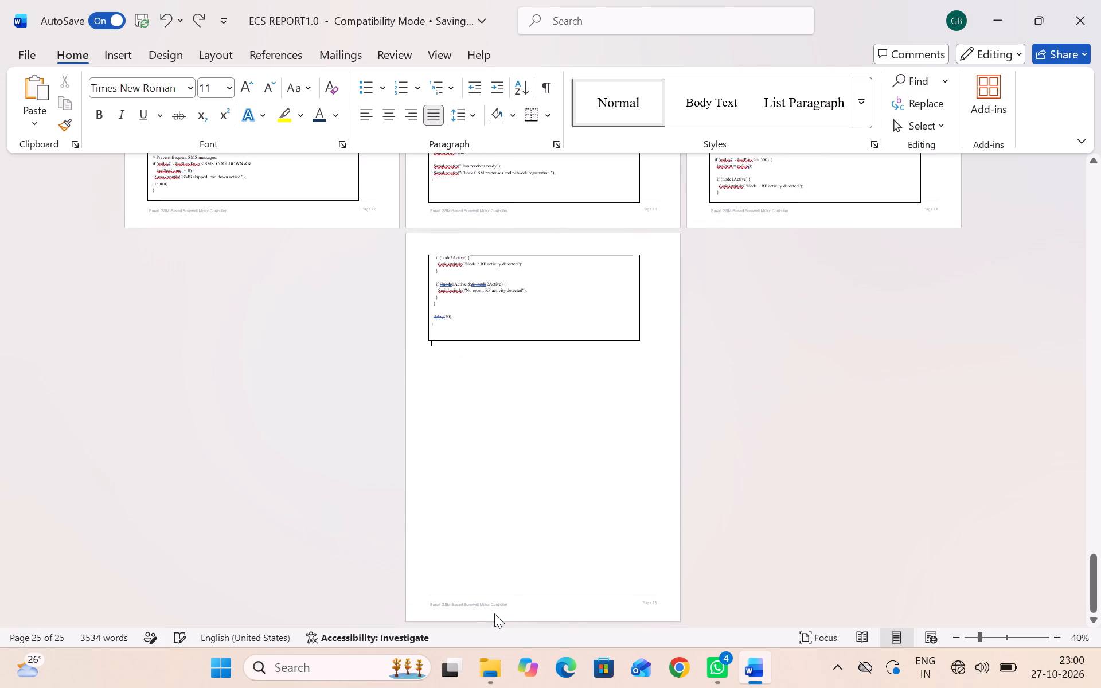
pyautogui.doubleClick(498, 605)
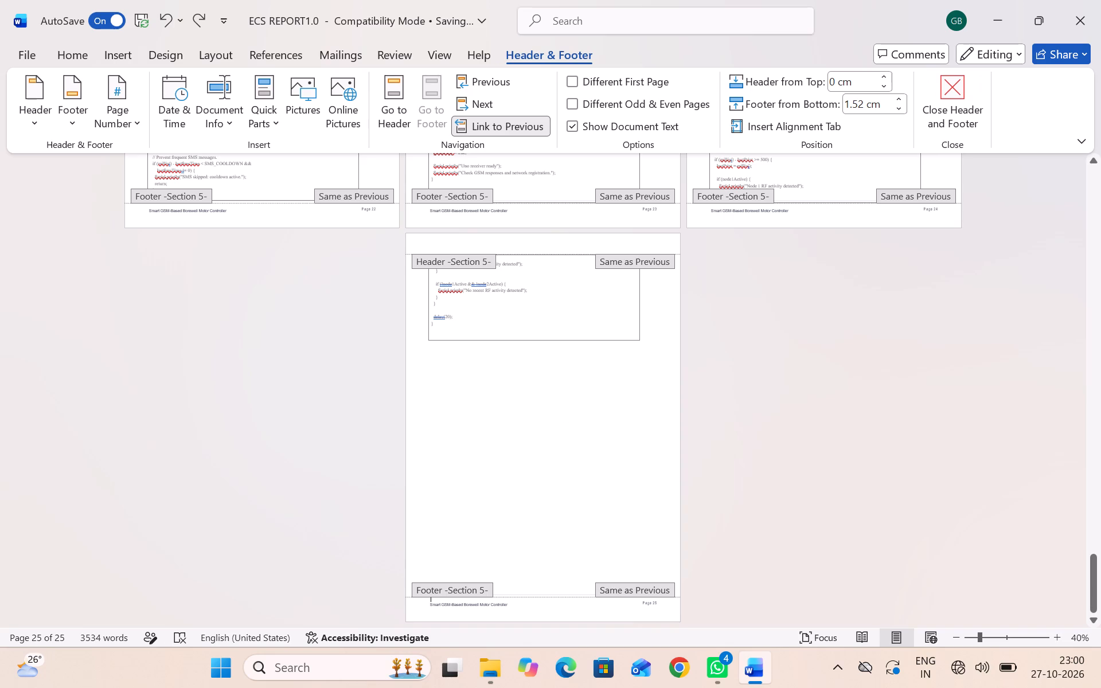
pyautogui.click(898, 111)
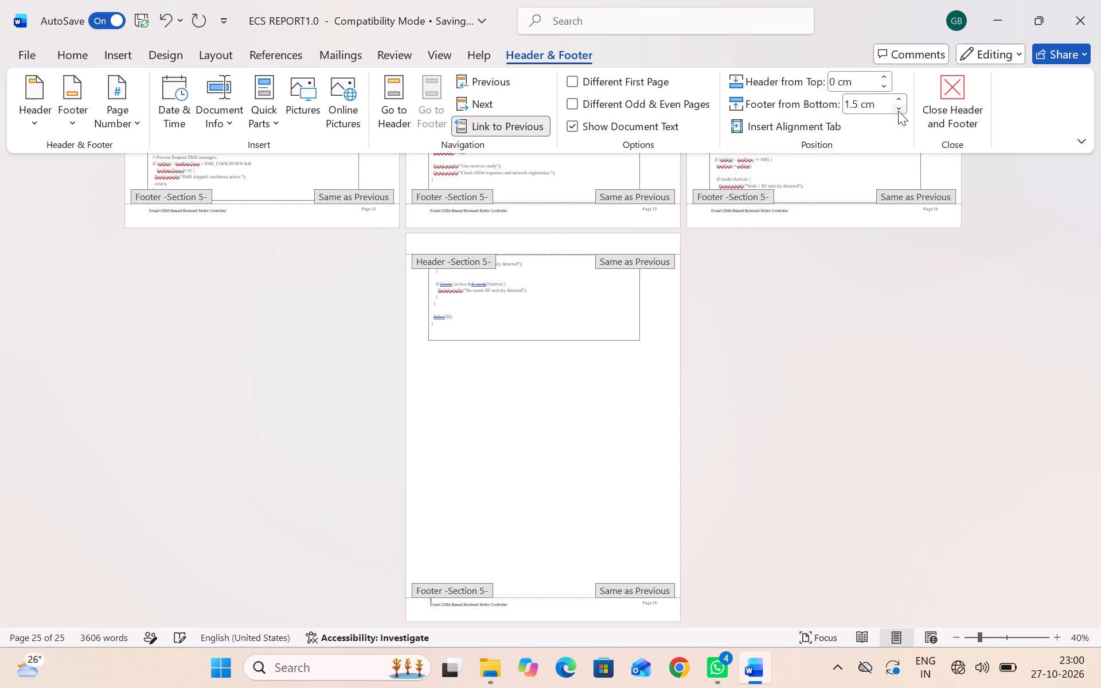
pyautogui.click(896, 107)
pyautogui.click(896, 107)
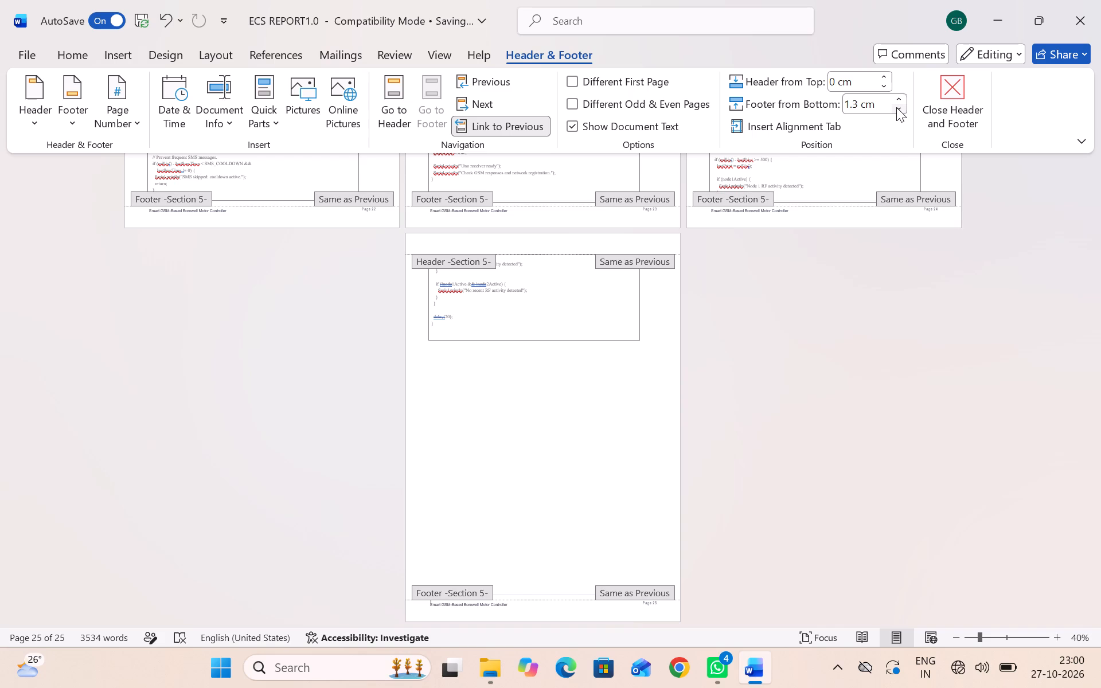
pyautogui.press('Return')
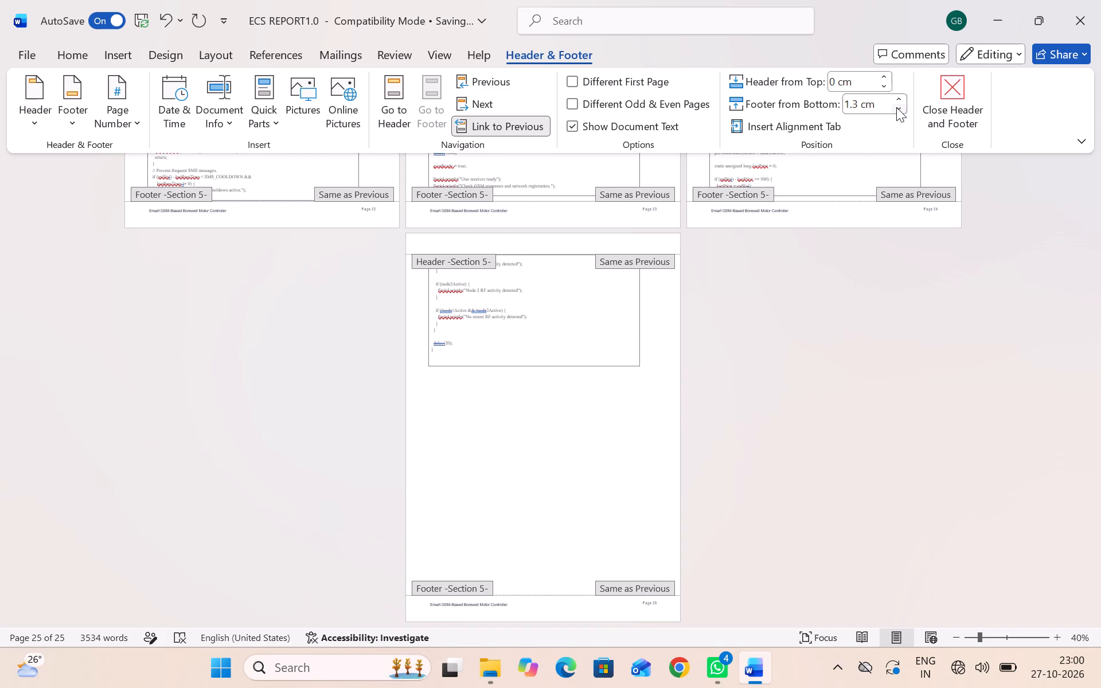
pyautogui.click(888, 304)
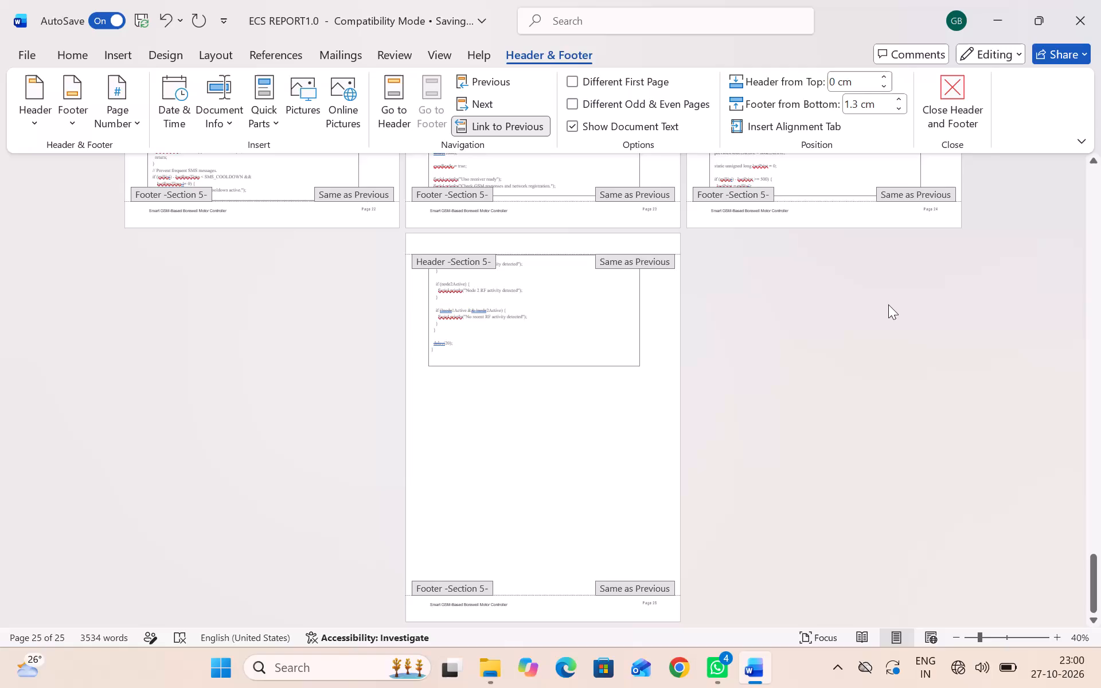
pyautogui.click(935, 119)
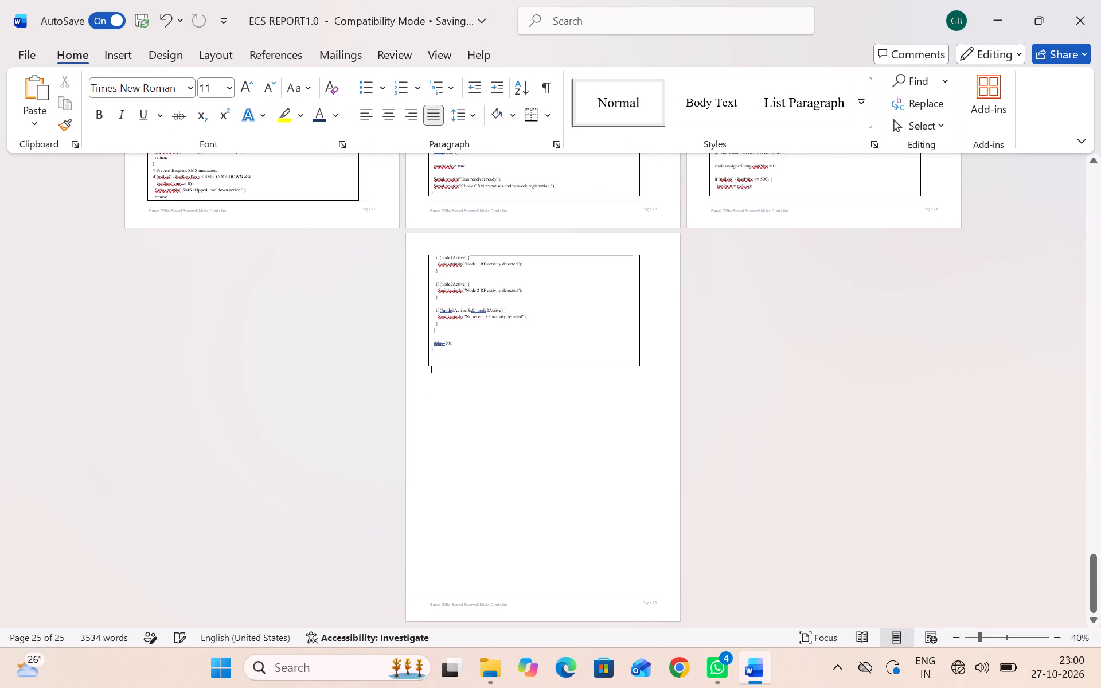
# Examine the code boxes and footer spacing across the appendix pages and the preceding pages.
pyautogui.scroll(9, 917, 317)
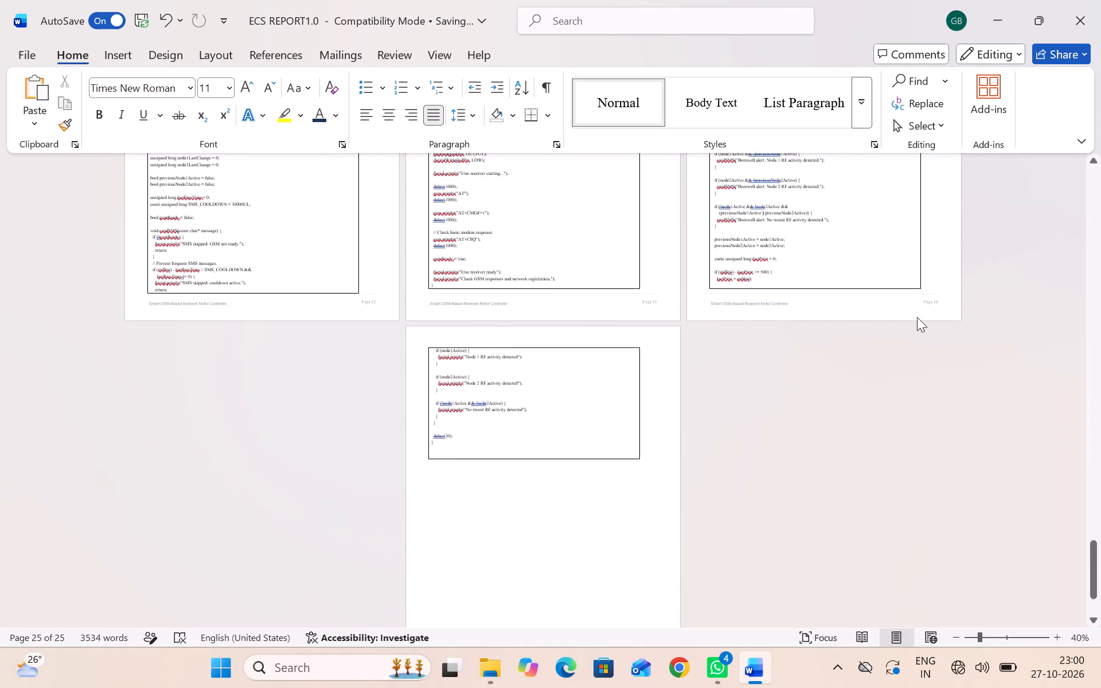
pyautogui.scroll(17, 917, 317)
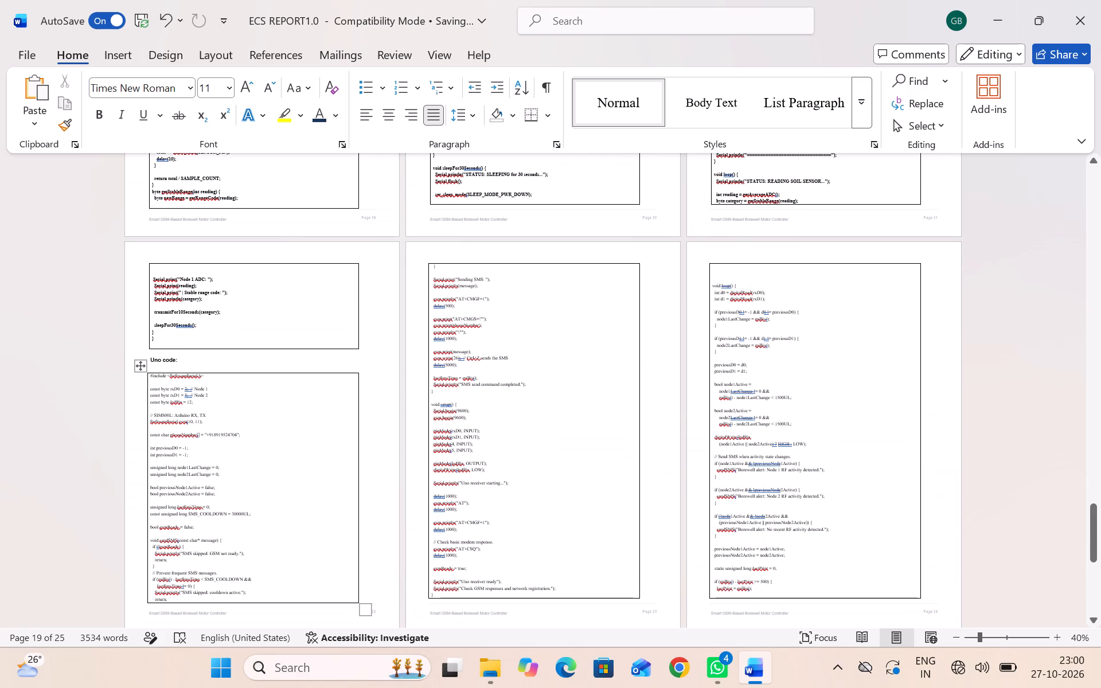
pyautogui.scroll(2, 917, 317)
pyautogui.scroll(20, 917, 317)
pyautogui.scroll(2, 917, 317)
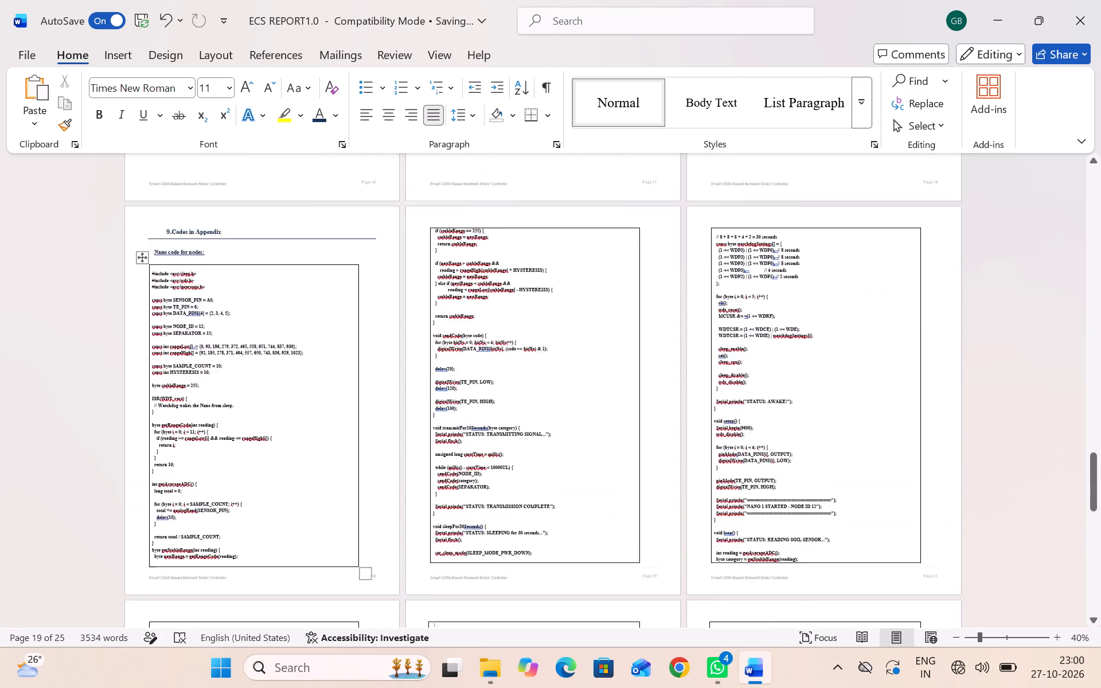
pyautogui.scroll(6, 917, 317)
pyautogui.scroll(-1, 917, 317)
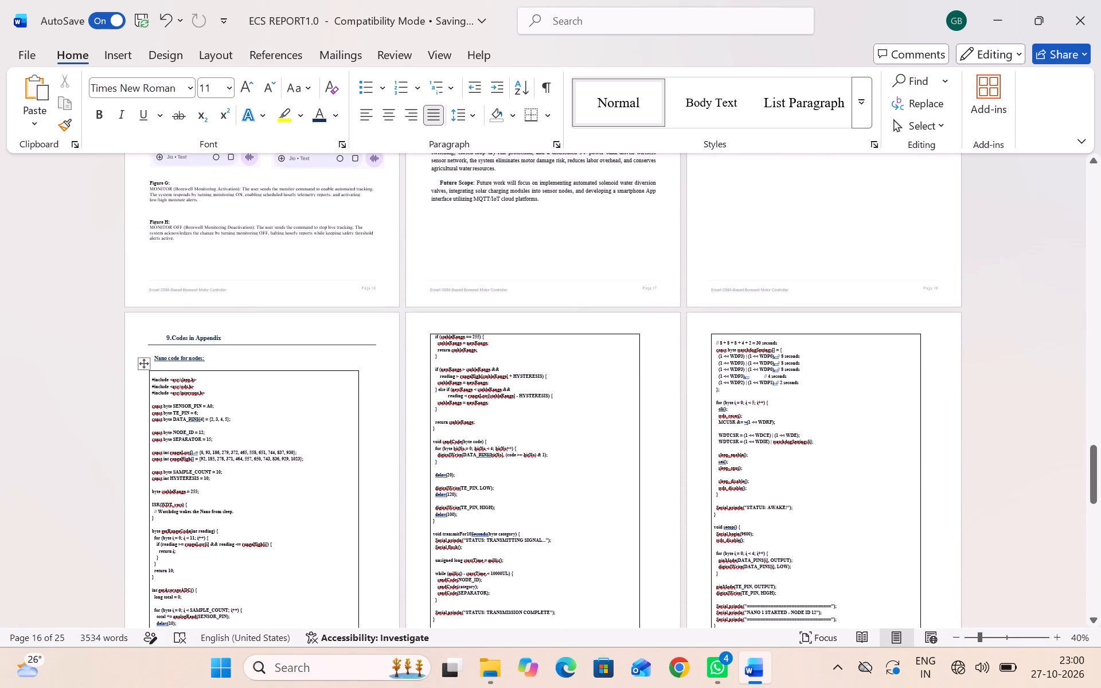
pyautogui.scroll(-8, 334, 345)
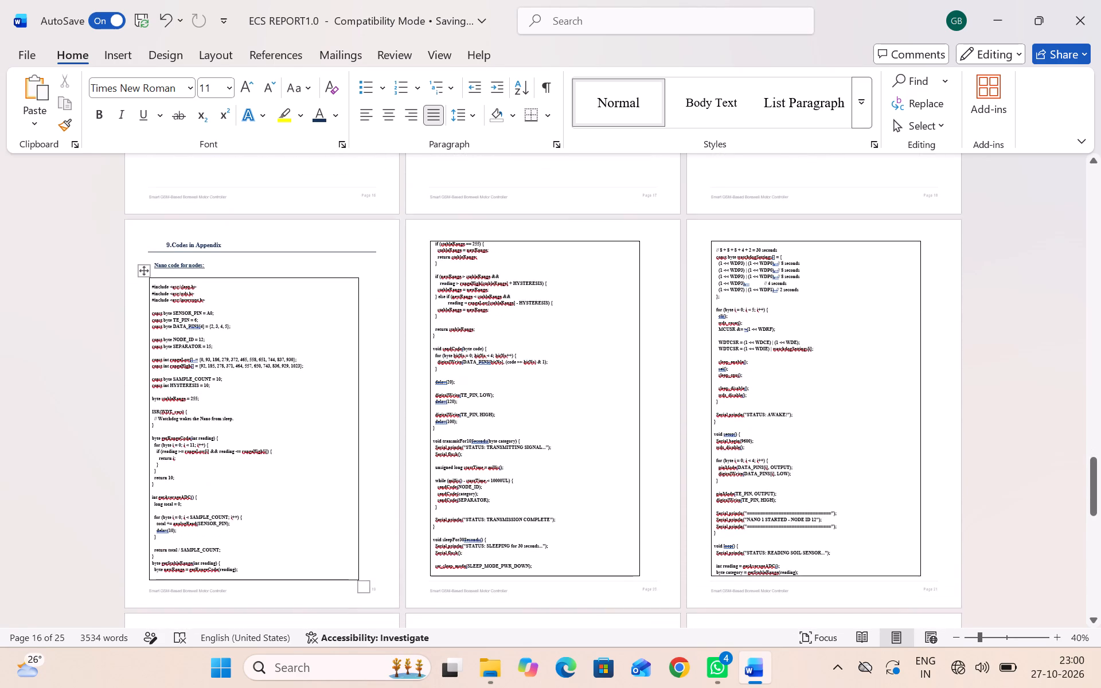
pyautogui.scroll(-4, 339, 333)
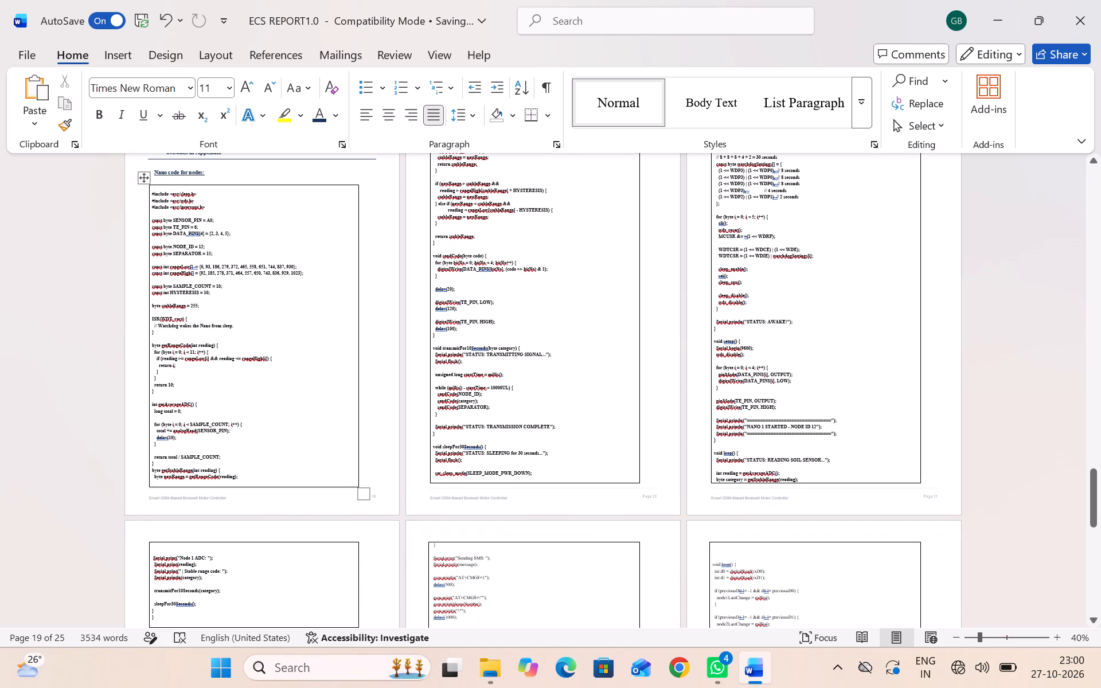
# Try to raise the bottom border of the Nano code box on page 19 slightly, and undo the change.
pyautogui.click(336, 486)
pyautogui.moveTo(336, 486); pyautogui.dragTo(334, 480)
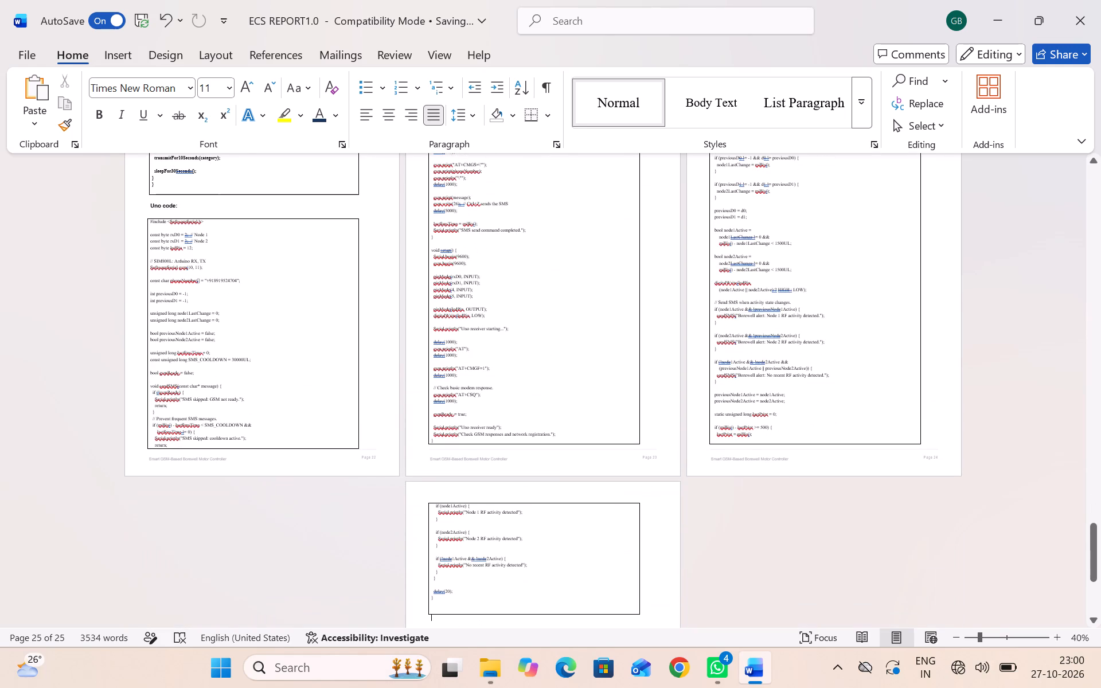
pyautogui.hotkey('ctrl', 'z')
# Examine the code boxes, page breaks and footer spacing across the appendix pages through page 25.
pyautogui.scroll(14, 334, 480)
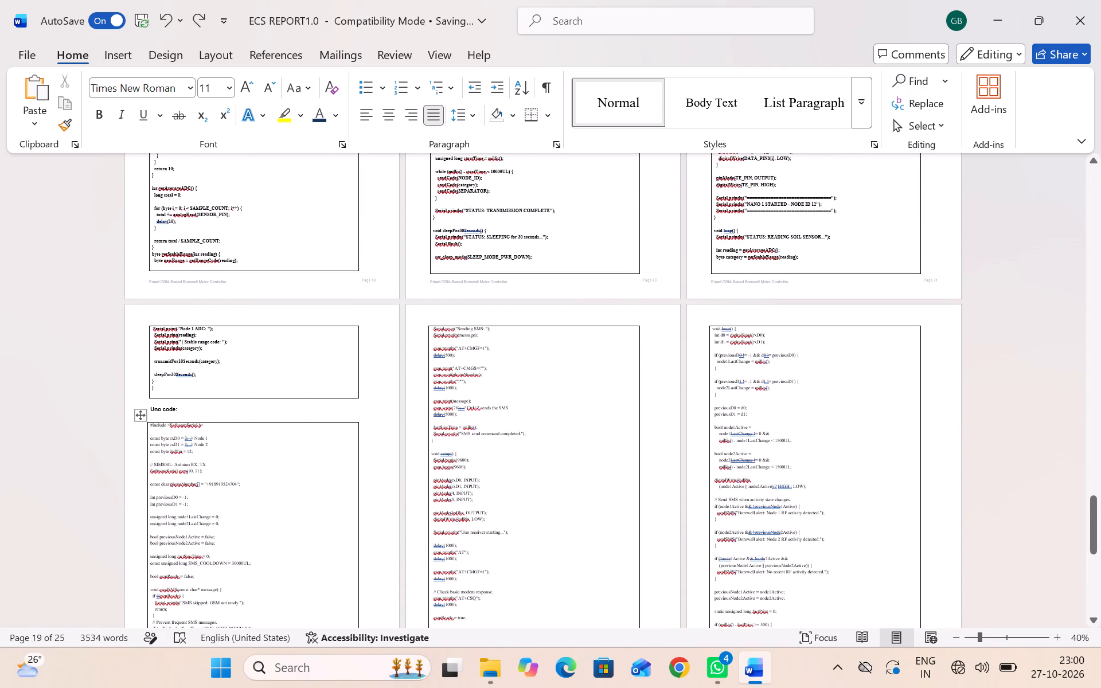
pyautogui.scroll(-15, 334, 480)
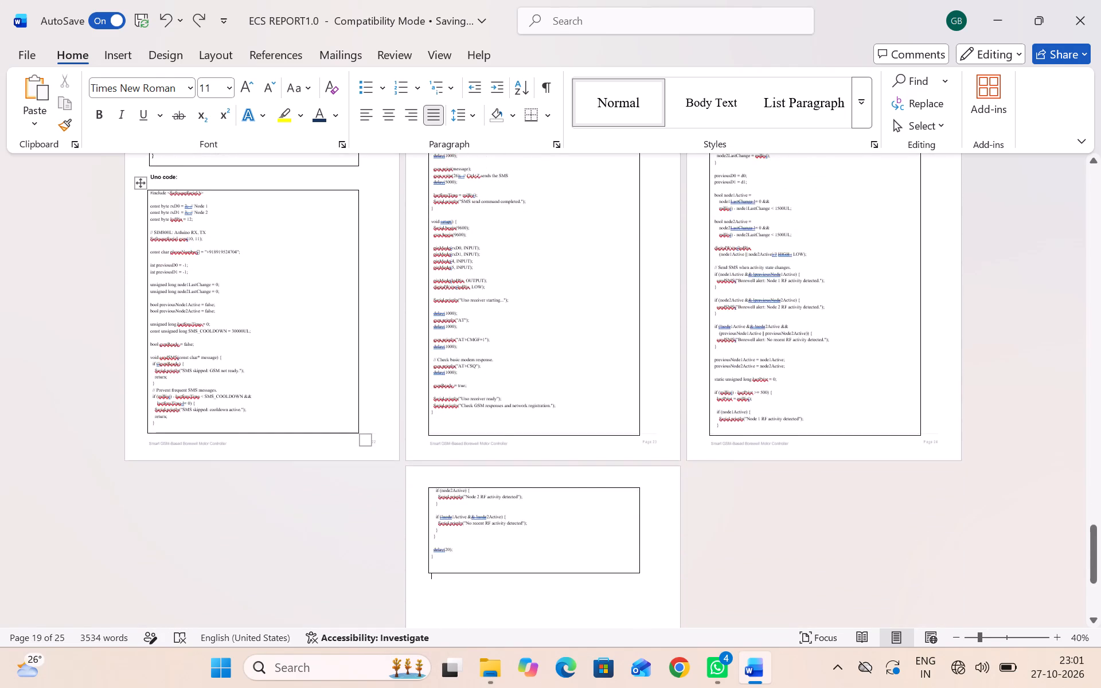
pyautogui.scroll(20, 334, 480)
pyautogui.scroll(20, 334, 480)
pyautogui.scroll(7, 334, 480)
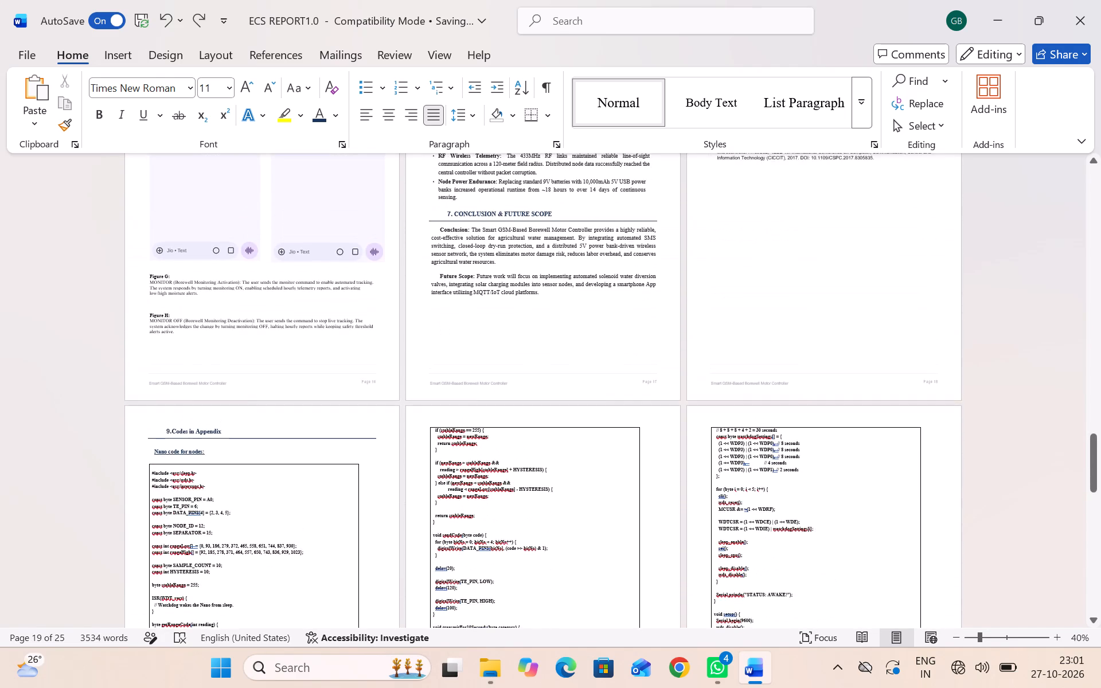
pyautogui.scroll(3, 334, 480)
pyautogui.scroll(-17, 334, 480)
pyautogui.scroll(-20, 334, 480)
pyautogui.scroll(-3, 334, 480)
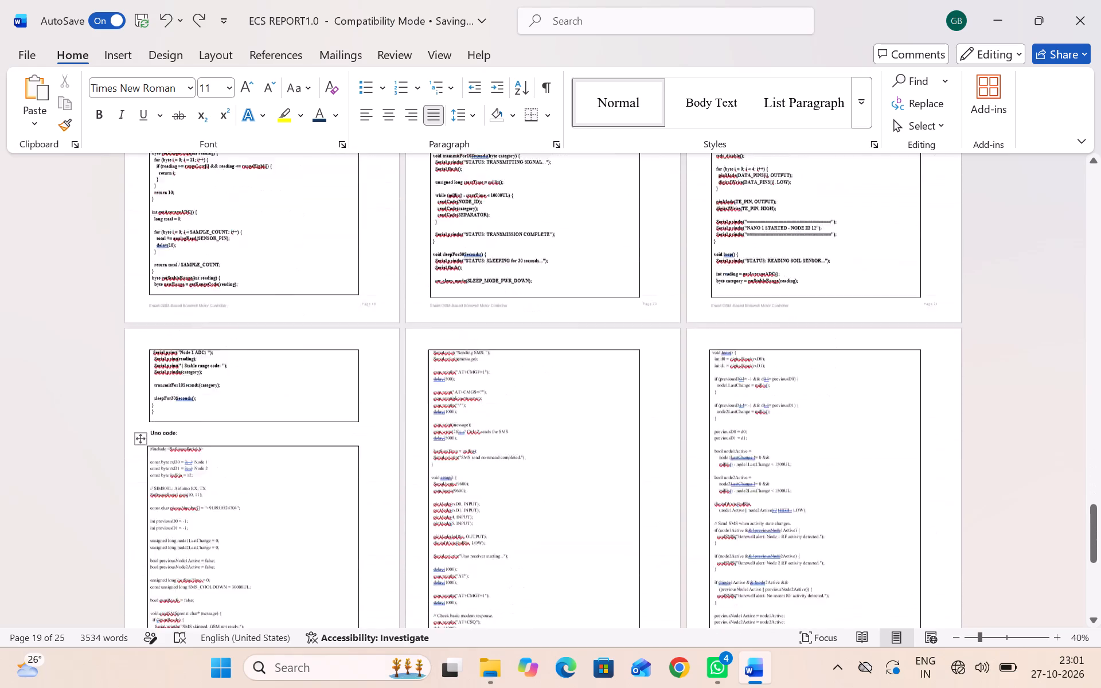
pyautogui.scroll(-20, 334, 480)
pyautogui.scroll(-8, 334, 480)
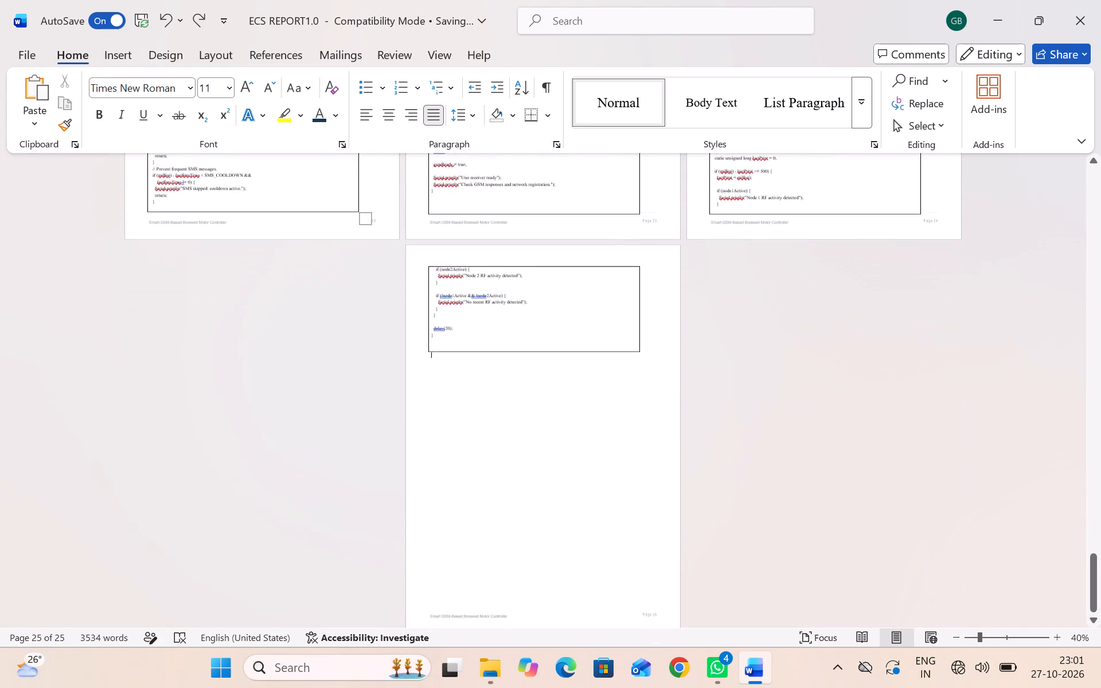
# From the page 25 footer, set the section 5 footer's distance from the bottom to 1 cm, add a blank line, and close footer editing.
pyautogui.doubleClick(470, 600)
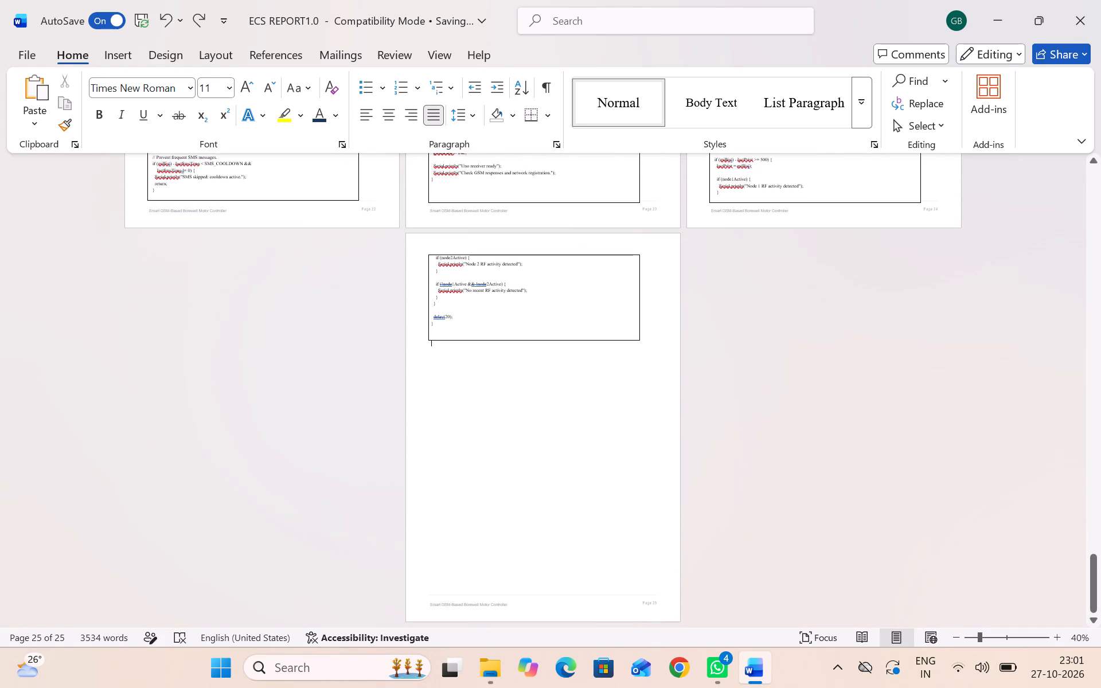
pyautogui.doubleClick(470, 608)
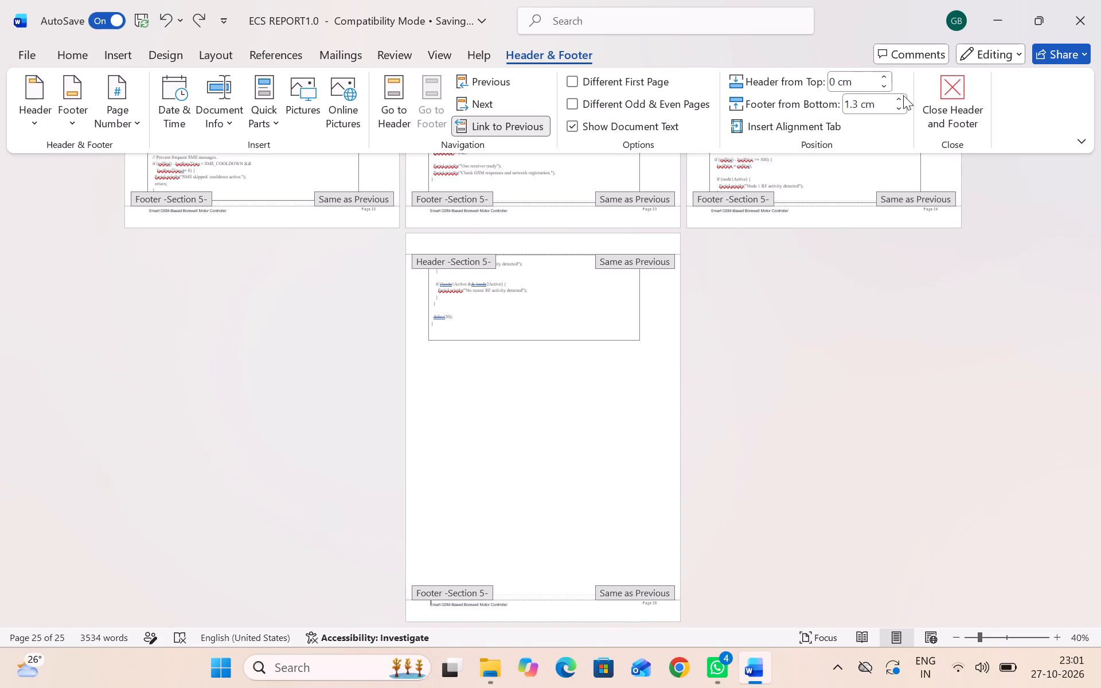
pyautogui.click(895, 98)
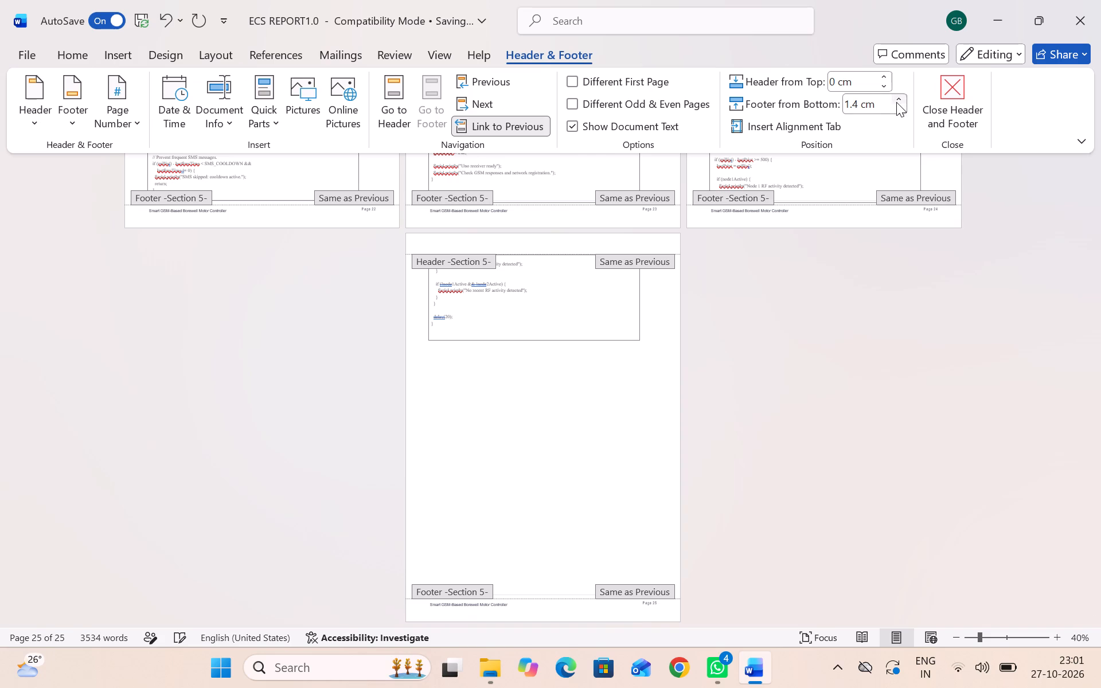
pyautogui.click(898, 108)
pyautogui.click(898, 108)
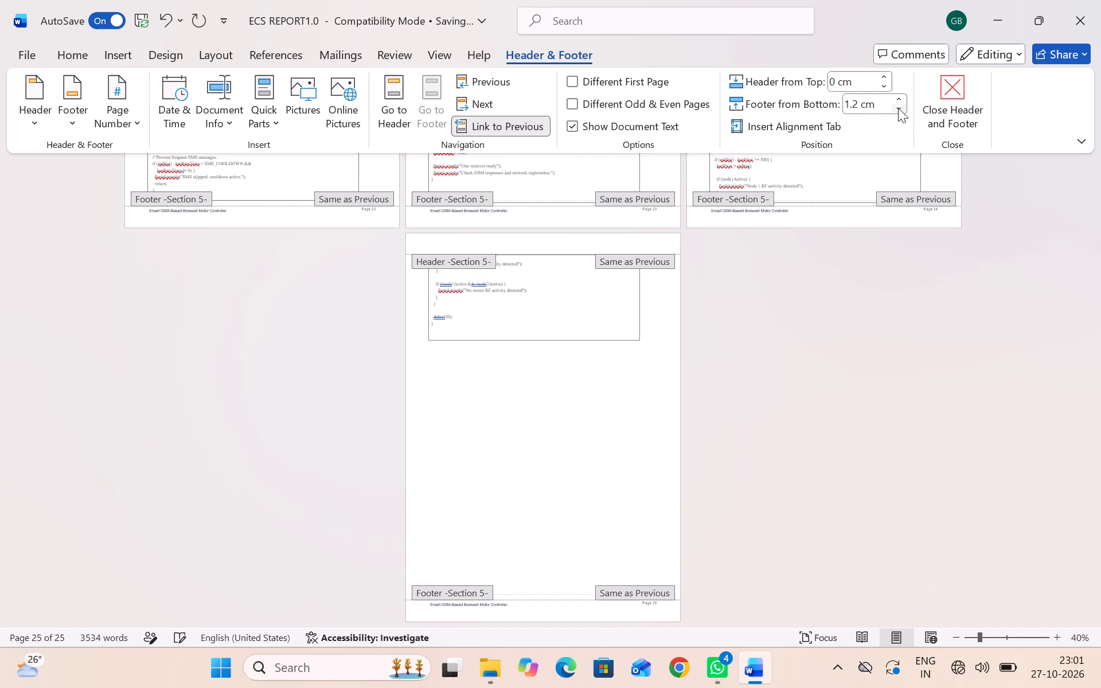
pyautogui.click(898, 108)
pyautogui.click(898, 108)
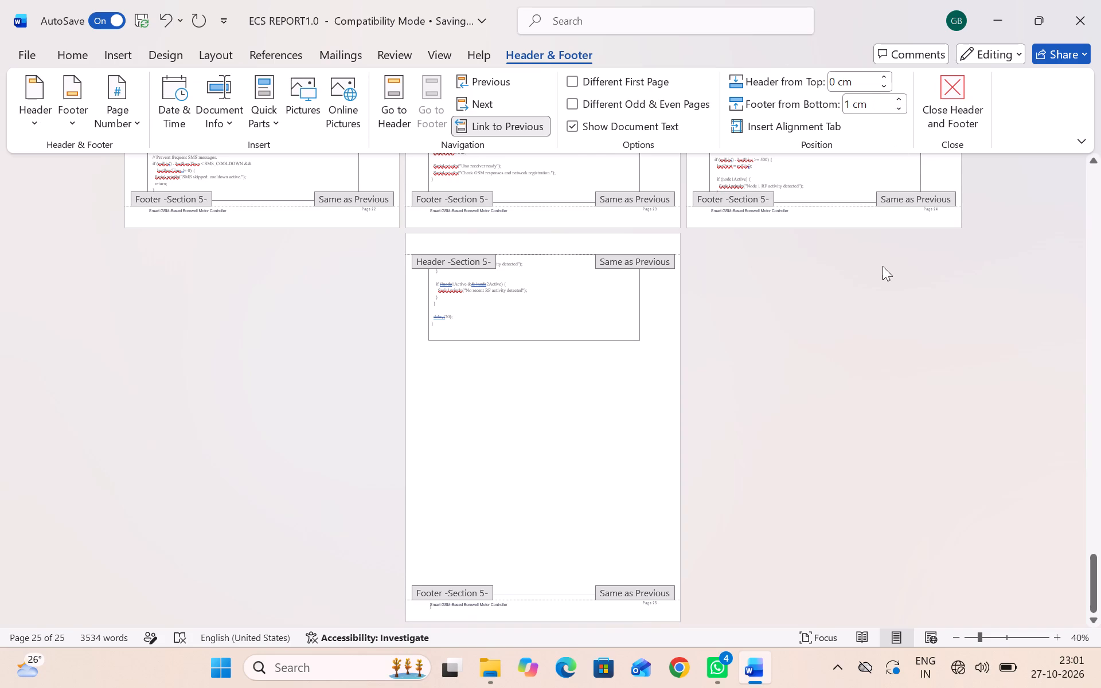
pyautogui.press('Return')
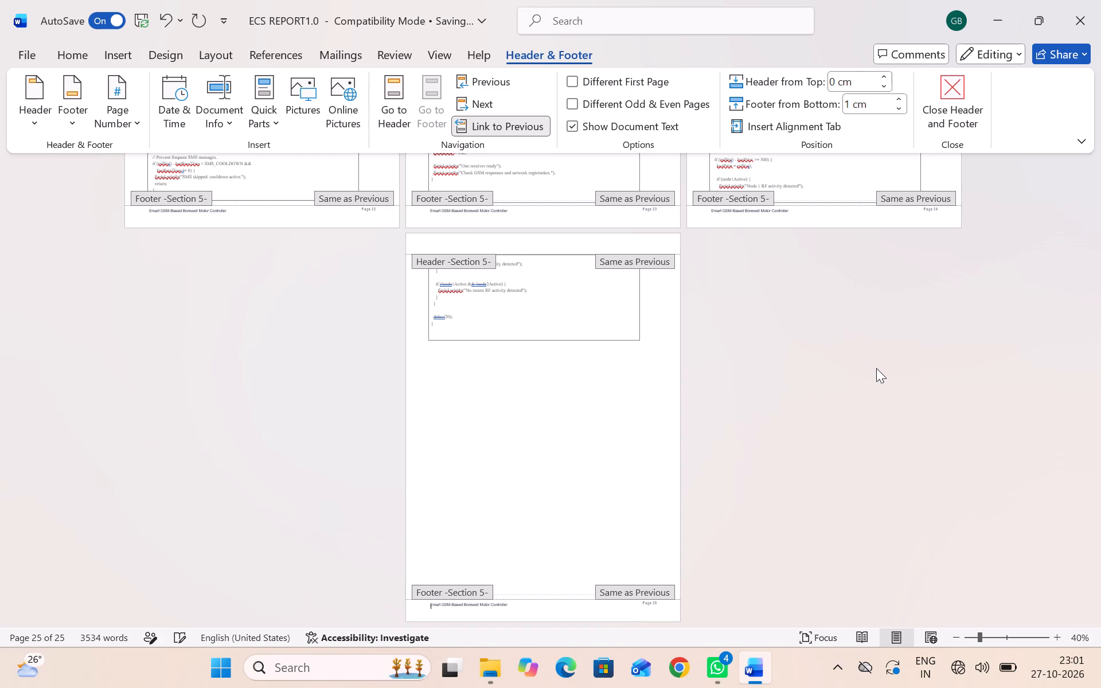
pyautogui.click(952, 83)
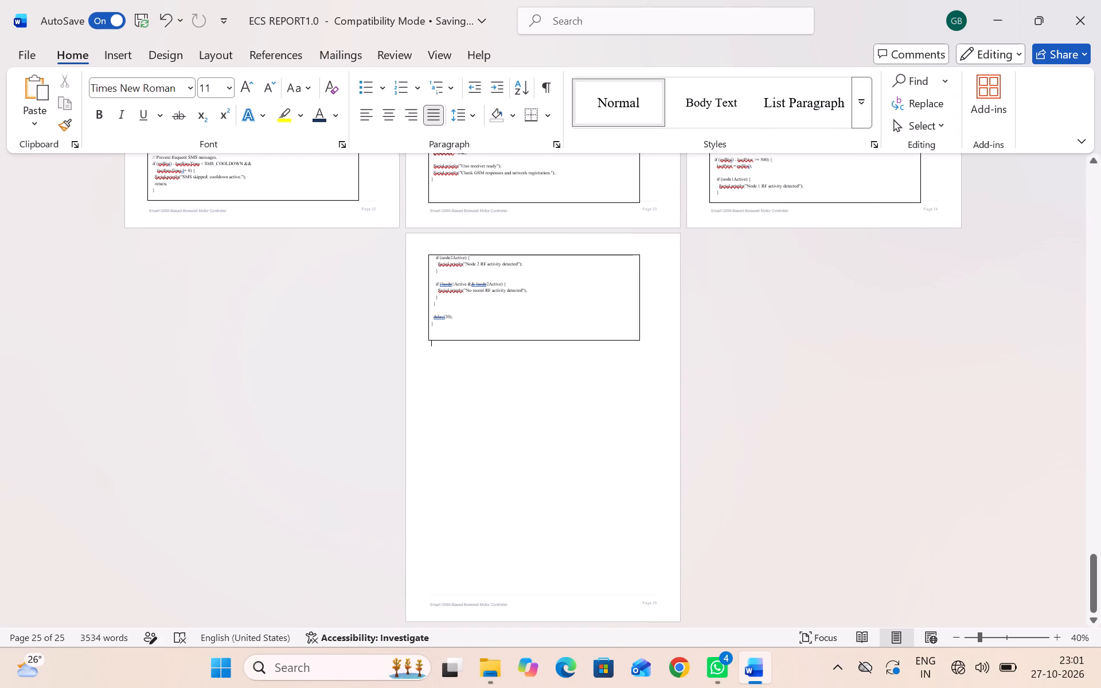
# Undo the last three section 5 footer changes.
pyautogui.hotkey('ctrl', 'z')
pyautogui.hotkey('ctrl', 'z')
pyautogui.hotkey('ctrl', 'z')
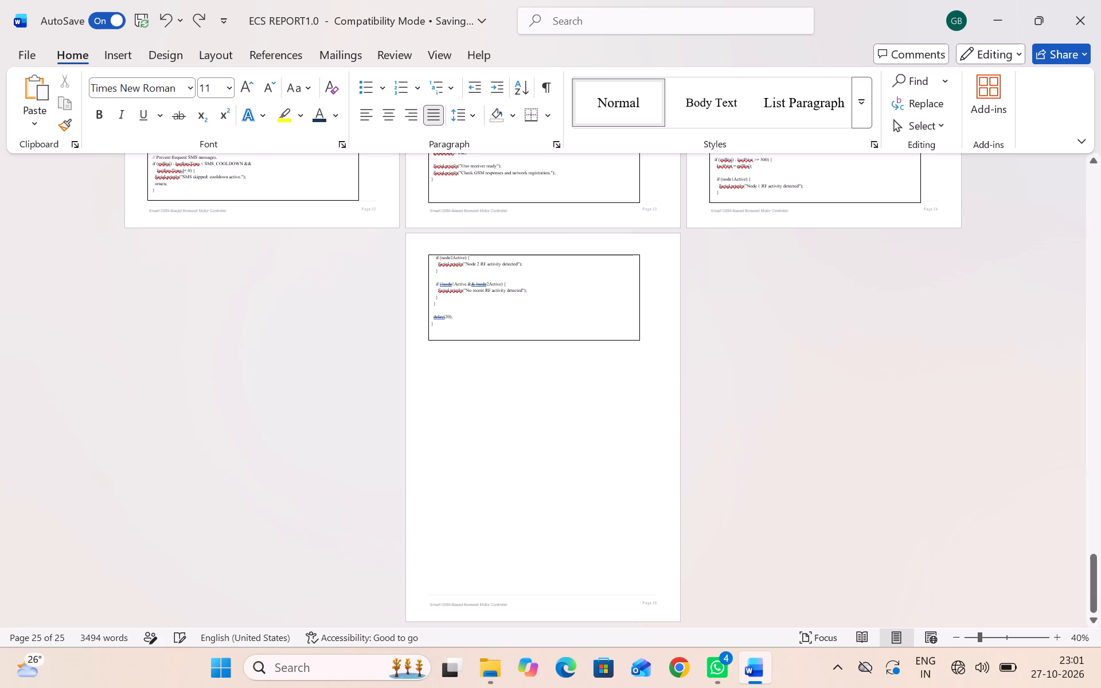
# From the footer on page 17, set the section 3 footer's distance from the bottom of the page to 1.2 cm.
pyautogui.scroll(20, 582, 391)
pyautogui.scroll(6, 582, 391)
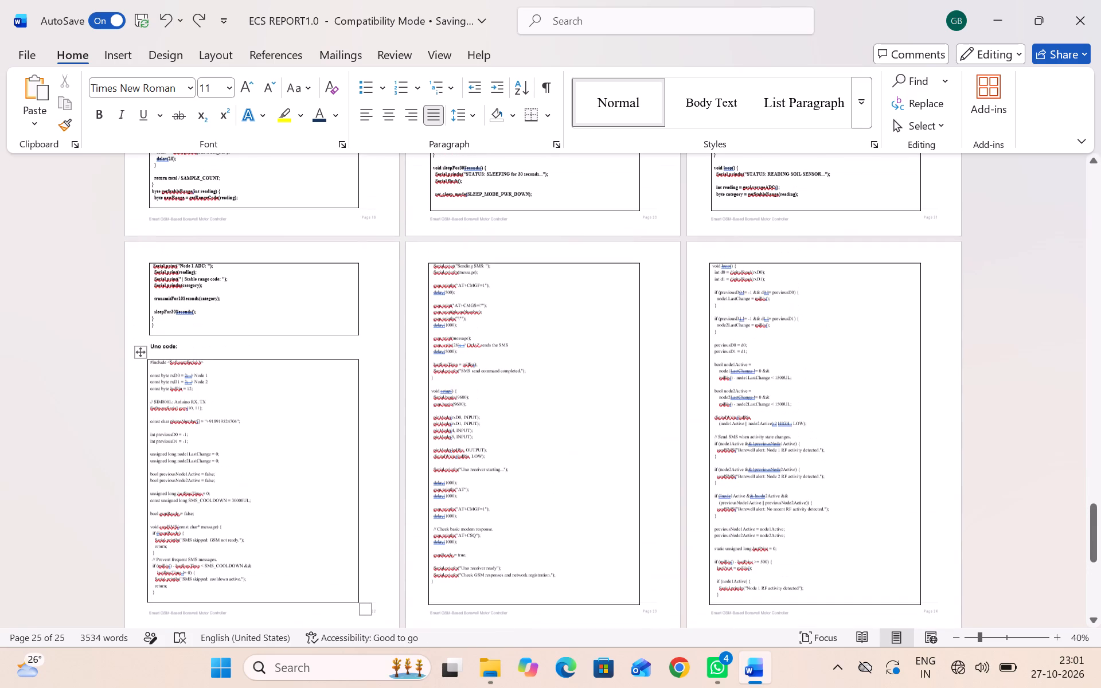
pyautogui.scroll(20, 582, 392)
pyautogui.scroll(12, 582, 392)
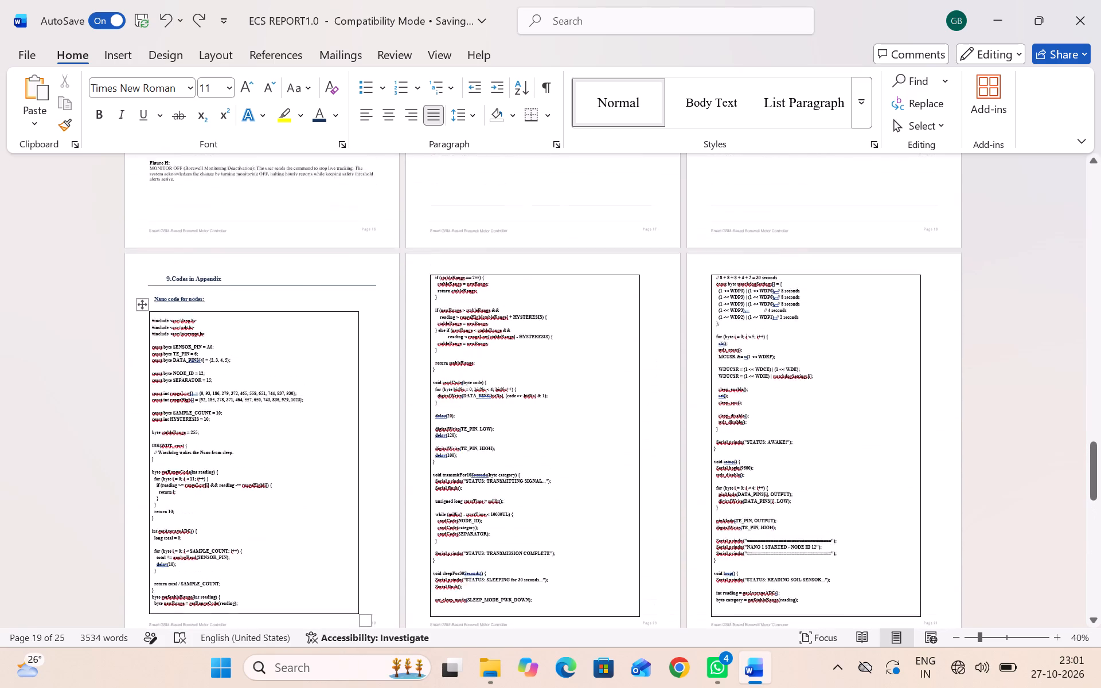
pyautogui.scroll(1, 582, 392)
pyautogui.doubleClick(563, 326)
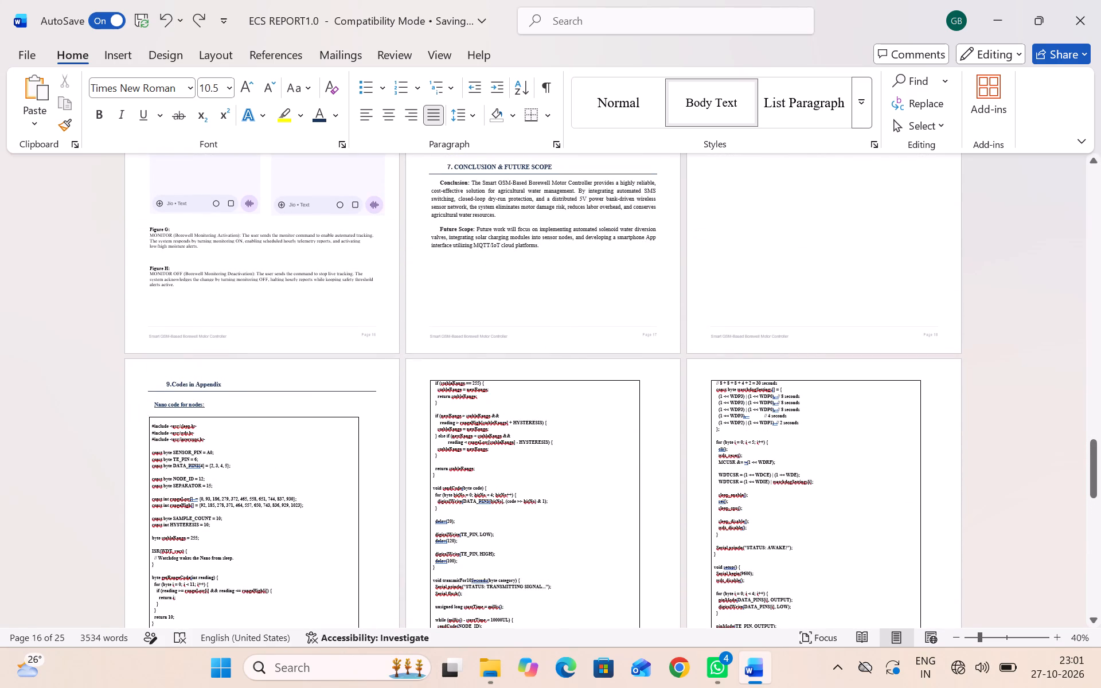
pyautogui.doubleClick(465, 335)
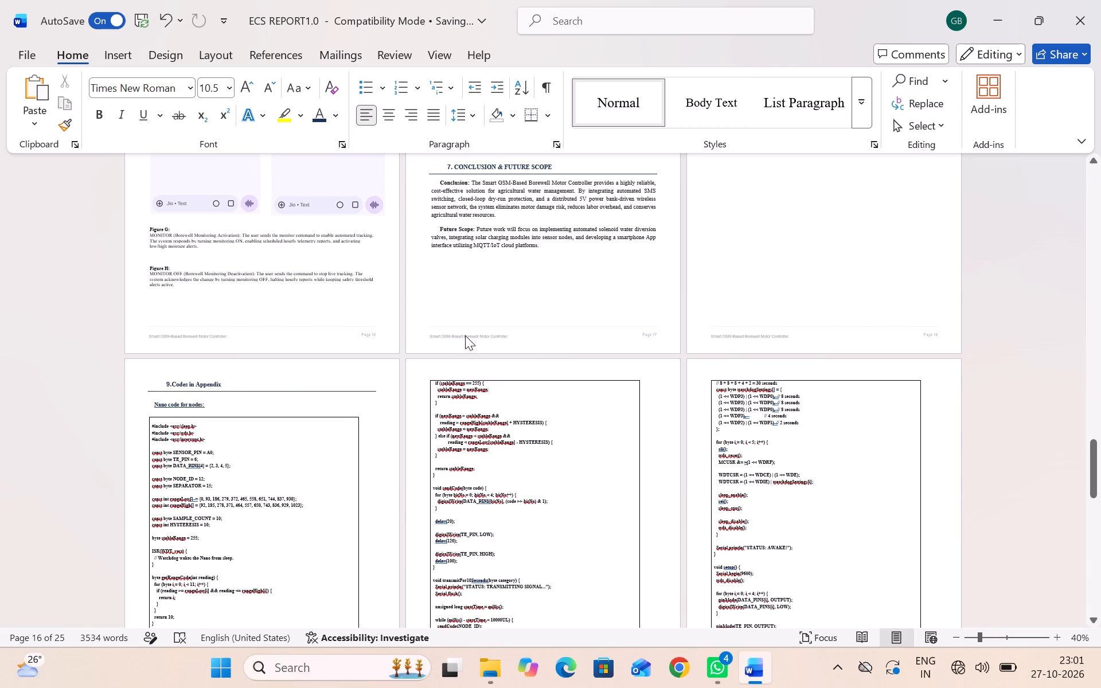
pyautogui.click(529, 327)
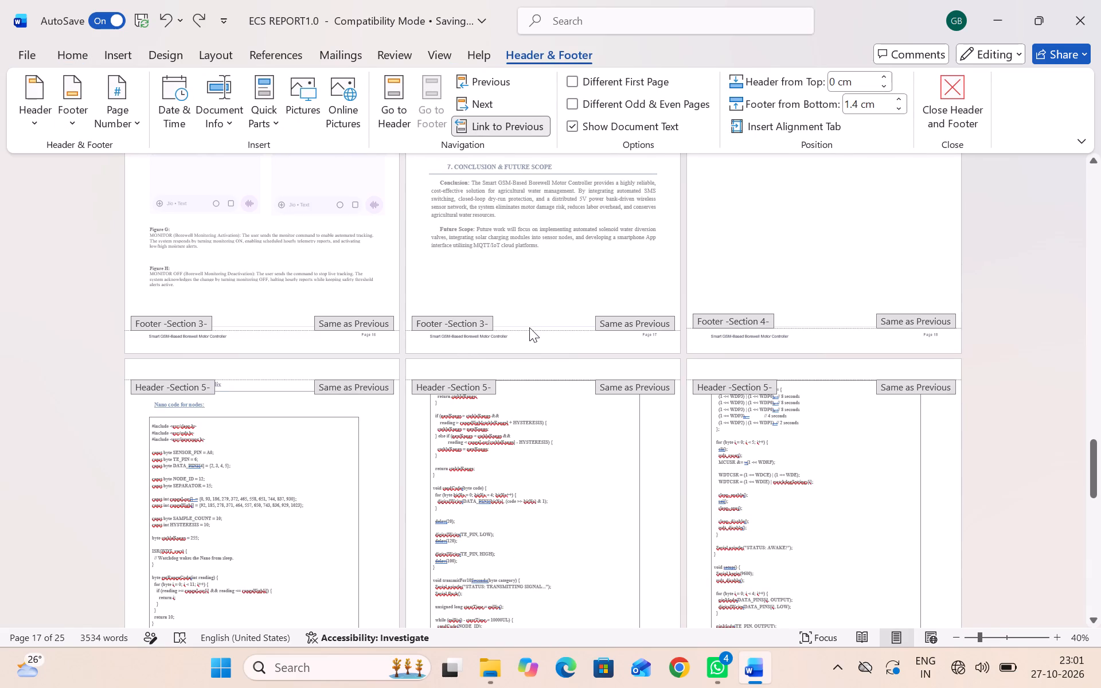
pyautogui.click(529, 327)
pyautogui.doubleClick(529, 325)
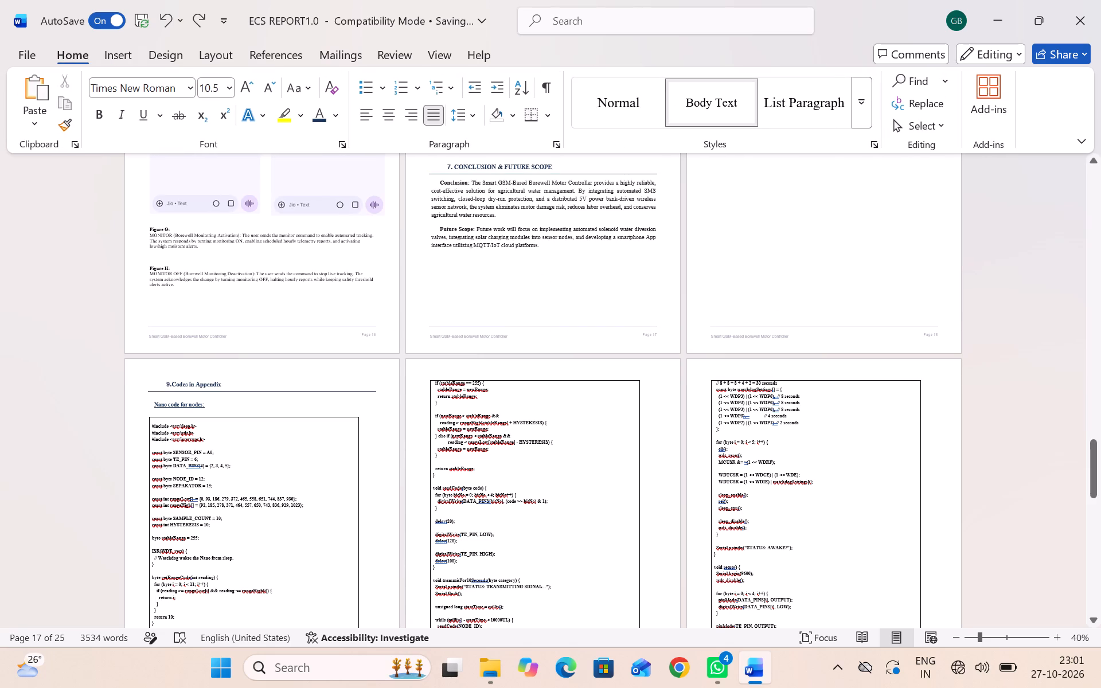
pyautogui.doubleClick(497, 334)
pyautogui.click(900, 108)
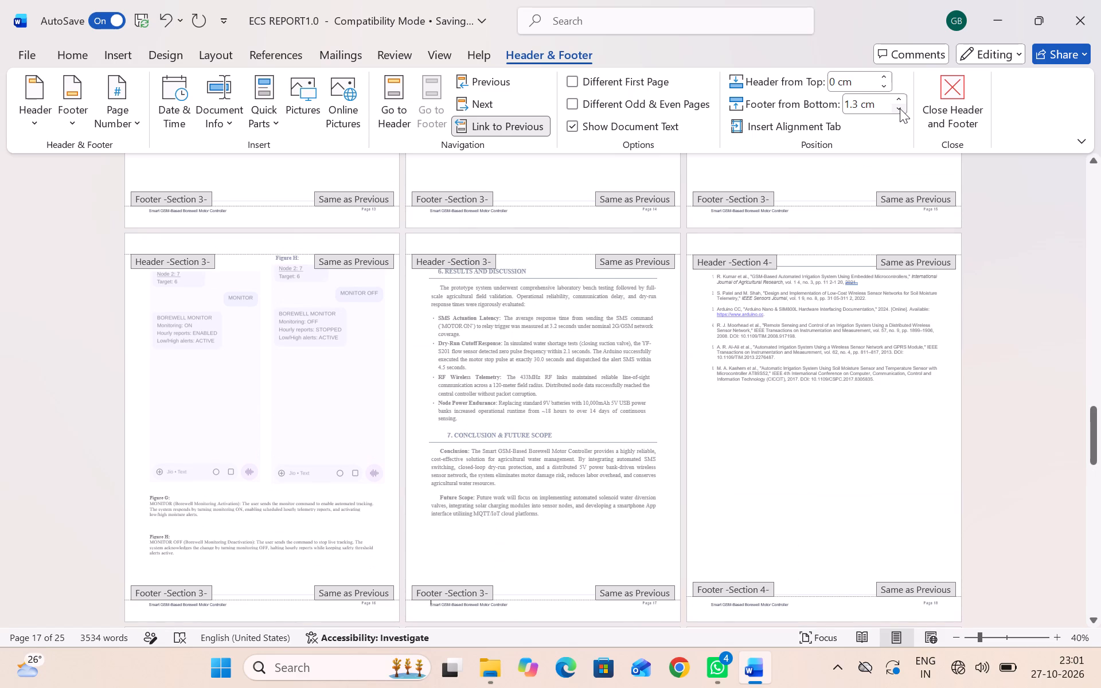
pyautogui.click(900, 108)
pyautogui.click(900, 108)
pyautogui.tripleClick(900, 108)
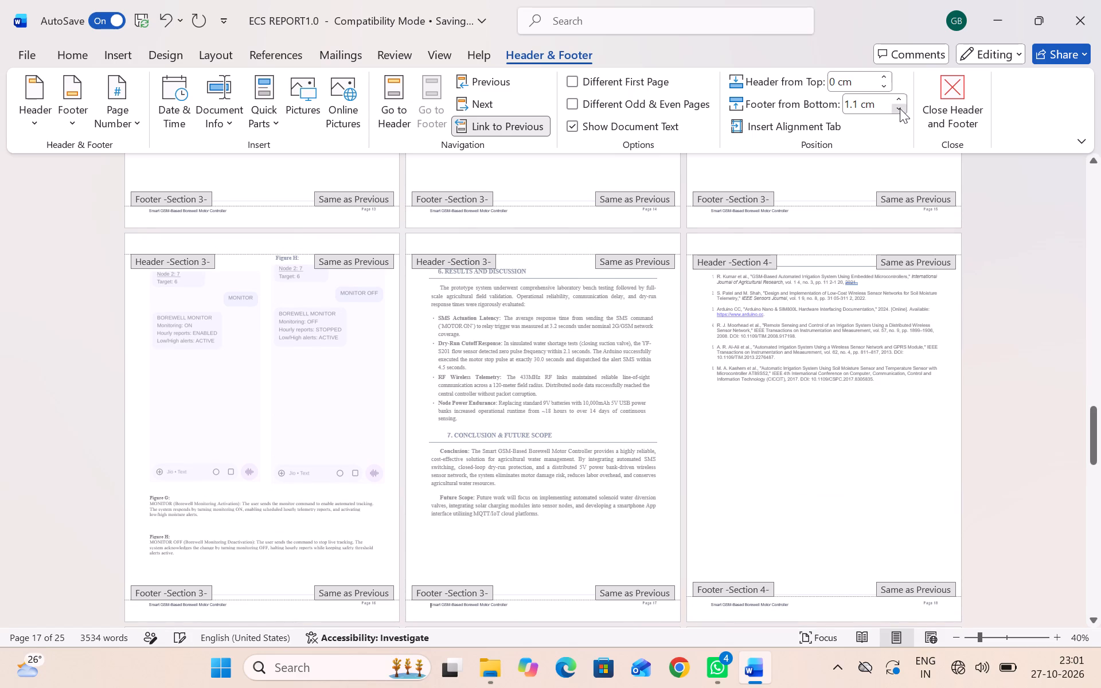
pyautogui.doubleClick(900, 108)
pyautogui.tripleClick(900, 108)
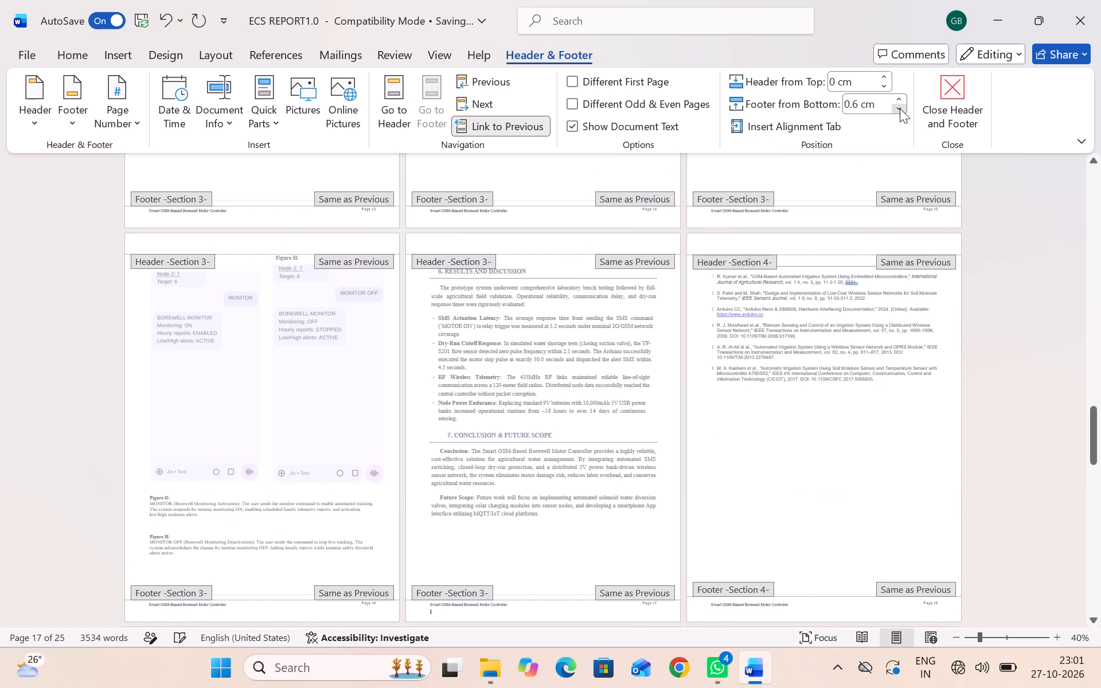
pyautogui.click(900, 108)
pyautogui.tripleClick(903, 101)
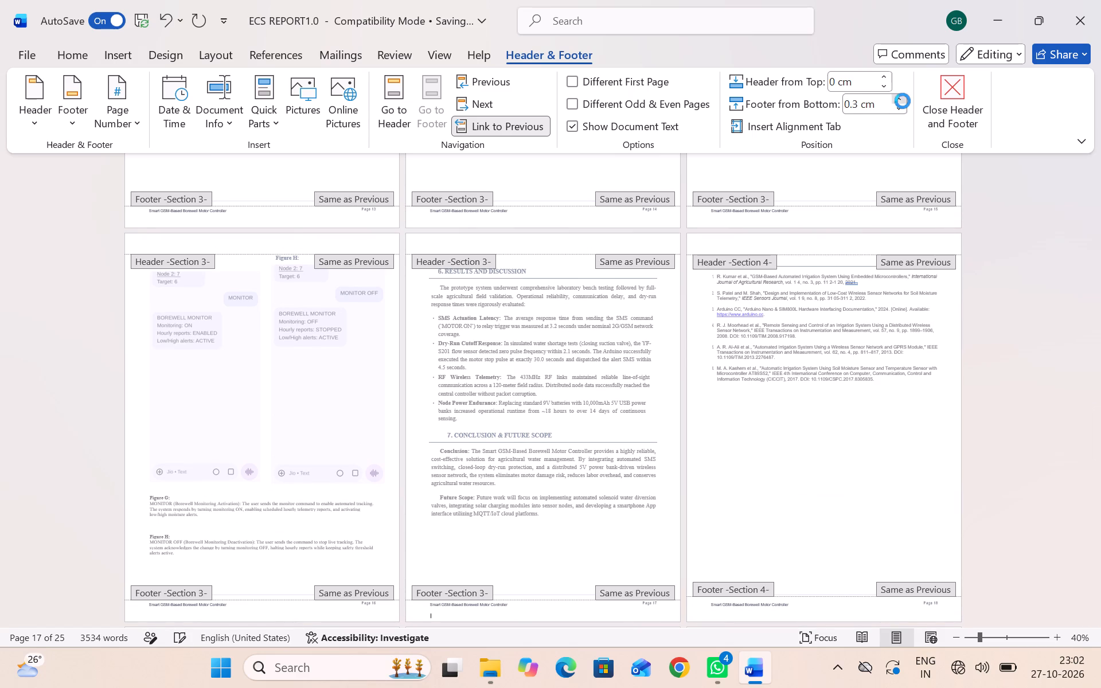
pyautogui.tripleClick(903, 101)
pyautogui.doubleClick(903, 101)
pyautogui.click(903, 101)
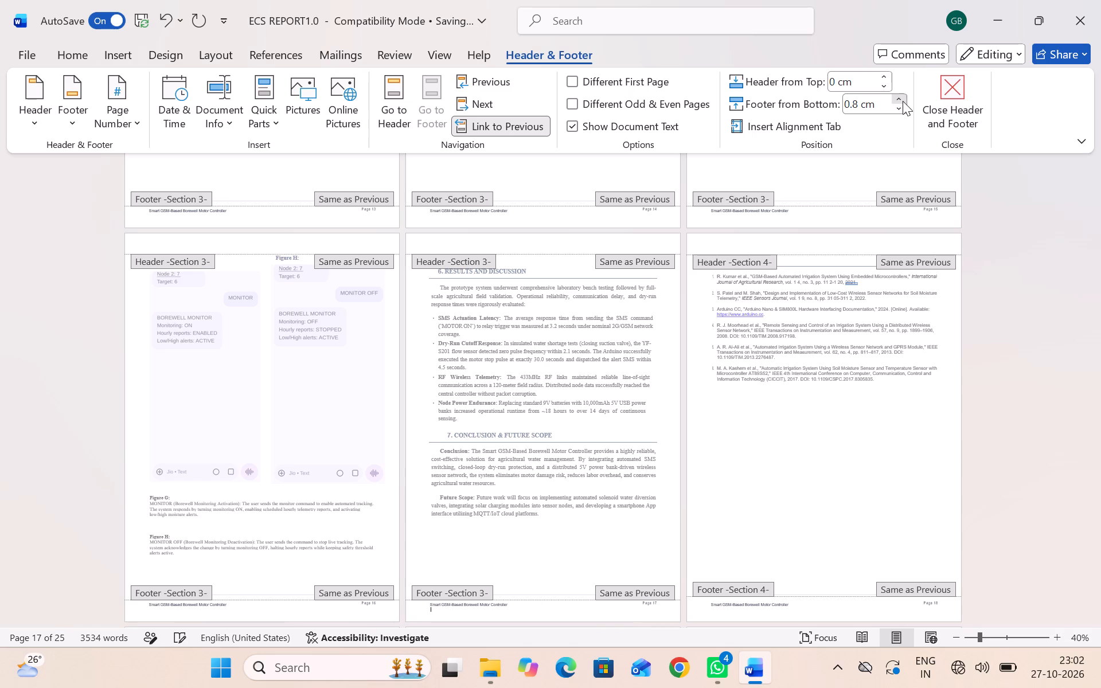
pyautogui.click(903, 101)
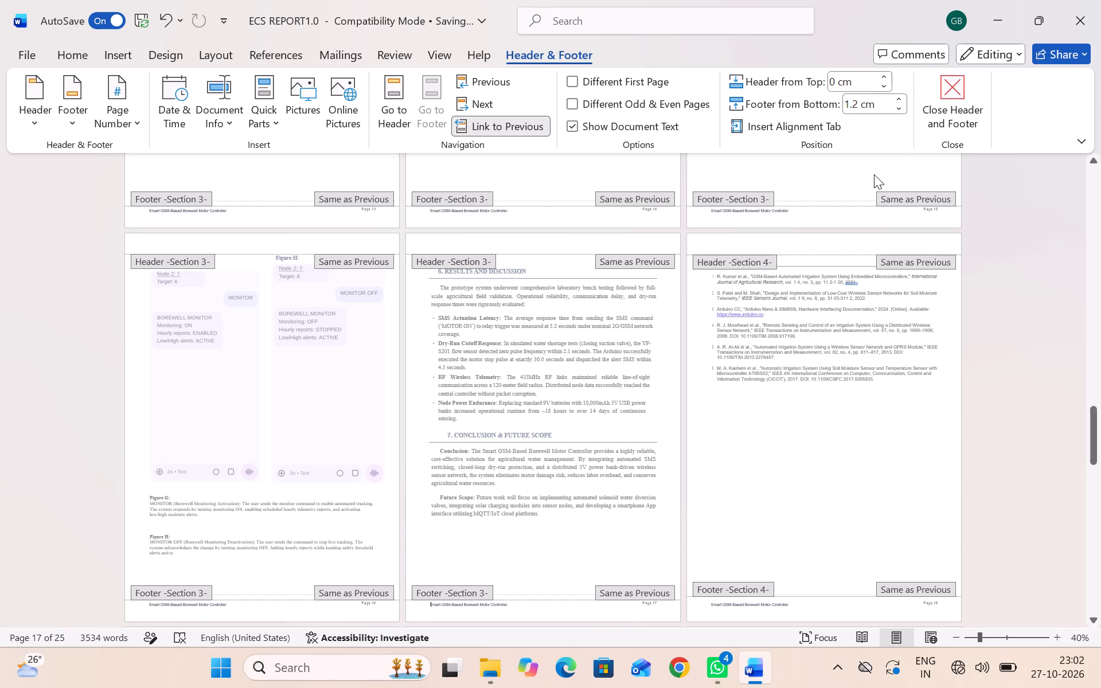
# Insert a backslash and a line break before the text of the page 17 footer.
pyautogui.press('\\')
pyautogui.press('Return')
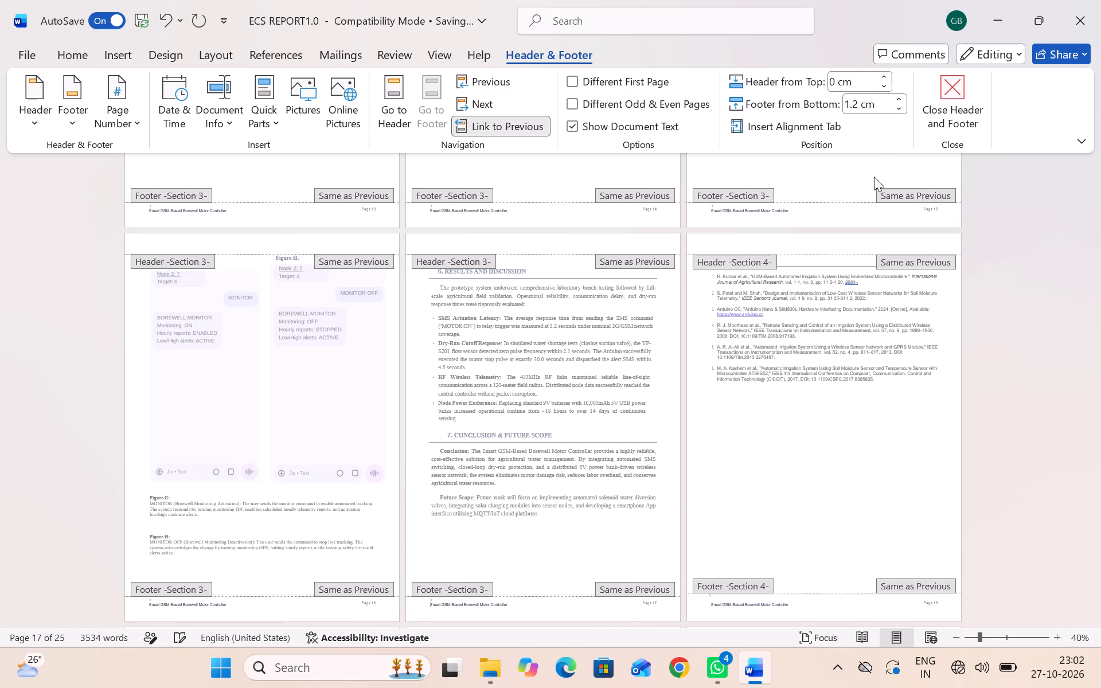
# Examine the footer spacing below the code boxes from page 17 through the last appendix page.
pyautogui.scroll(-15, 874, 177)
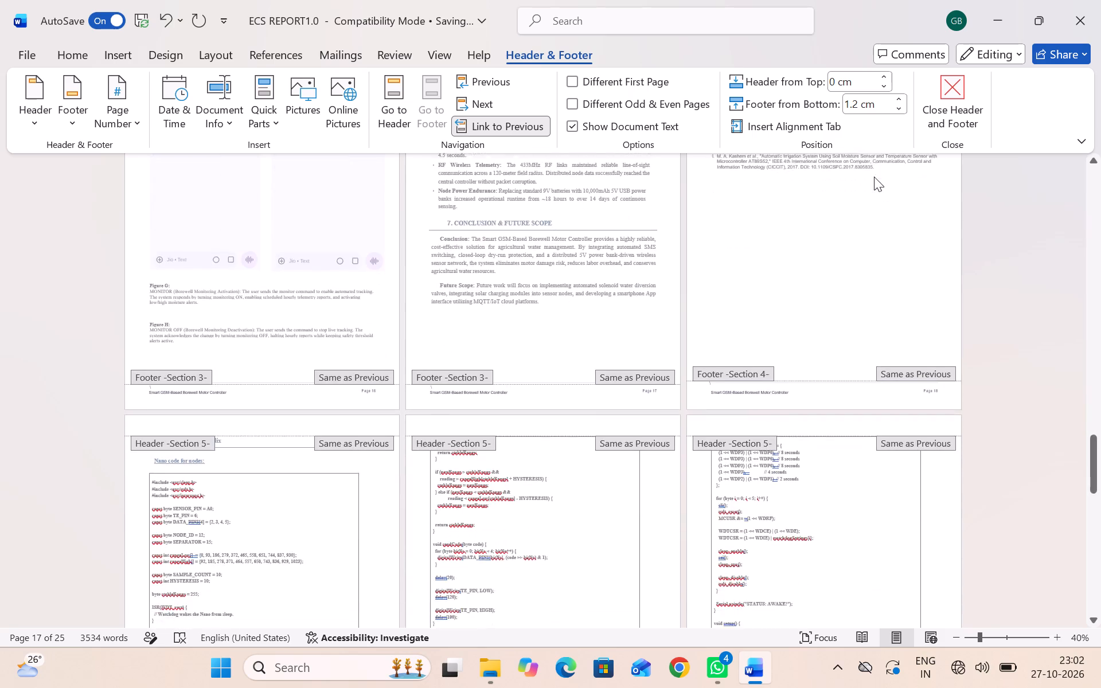
pyautogui.scroll(-11, 874, 177)
pyautogui.scroll(-17, 827, 217)
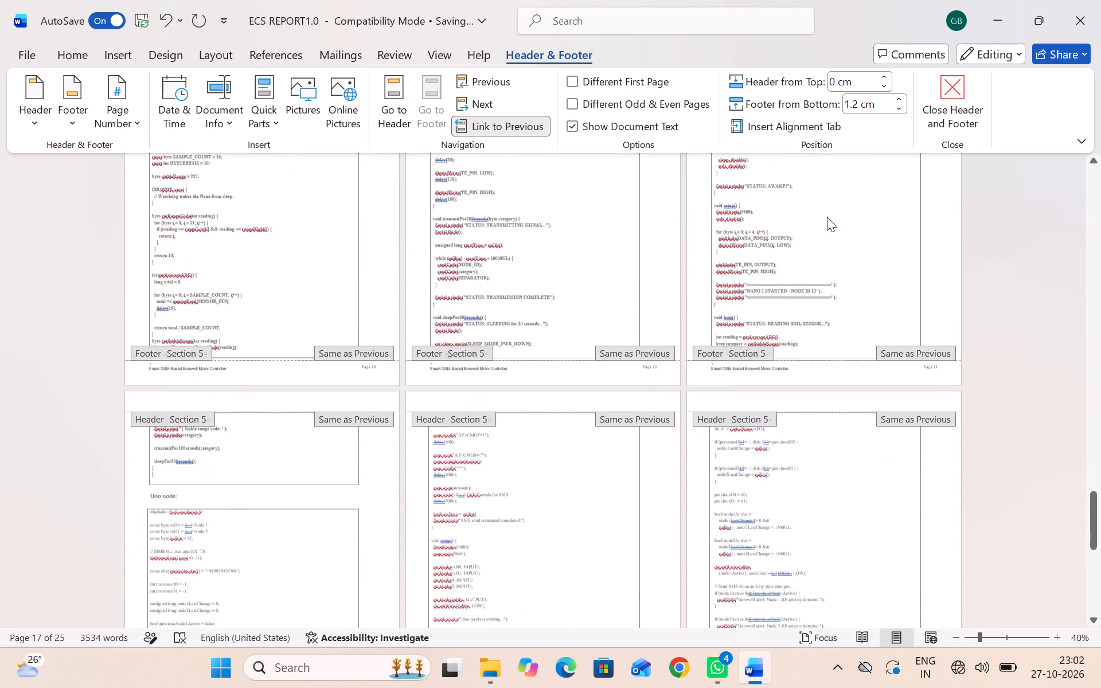
pyautogui.scroll(-16, 827, 217)
pyautogui.scroll(-7, 827, 217)
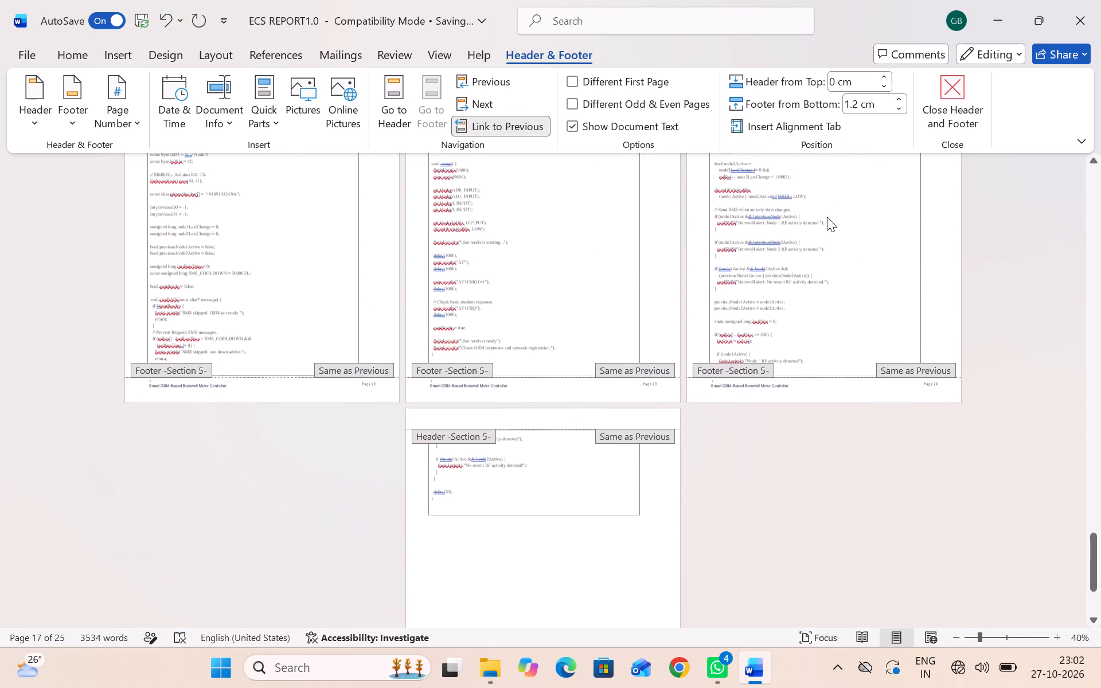
pyautogui.scroll(-2, 827, 217)
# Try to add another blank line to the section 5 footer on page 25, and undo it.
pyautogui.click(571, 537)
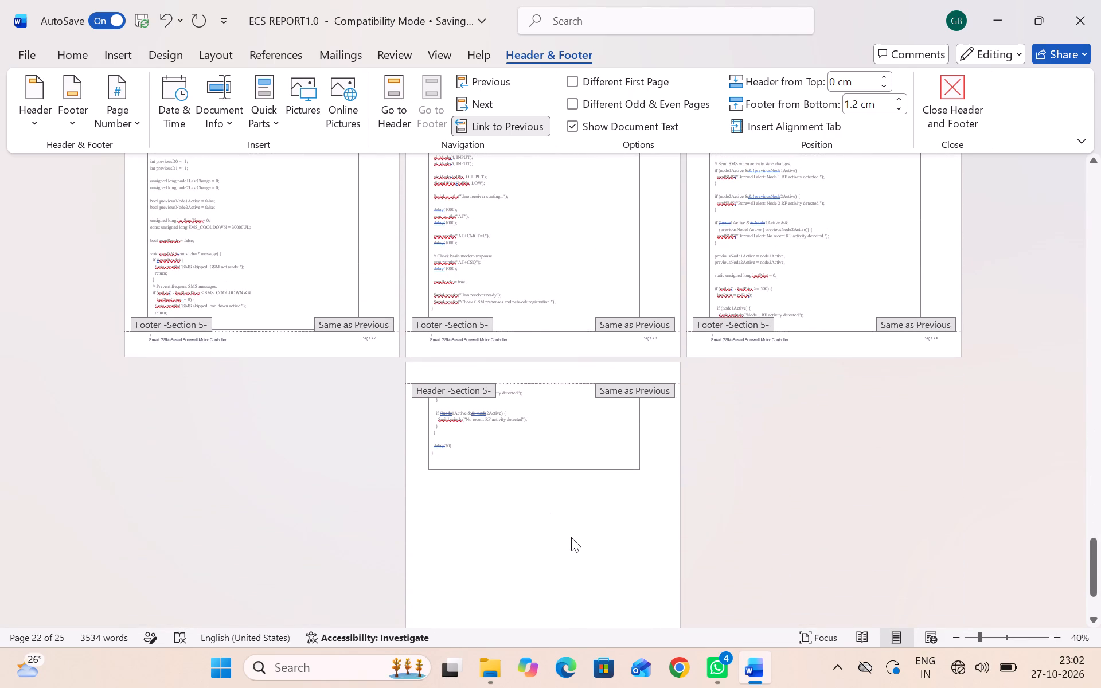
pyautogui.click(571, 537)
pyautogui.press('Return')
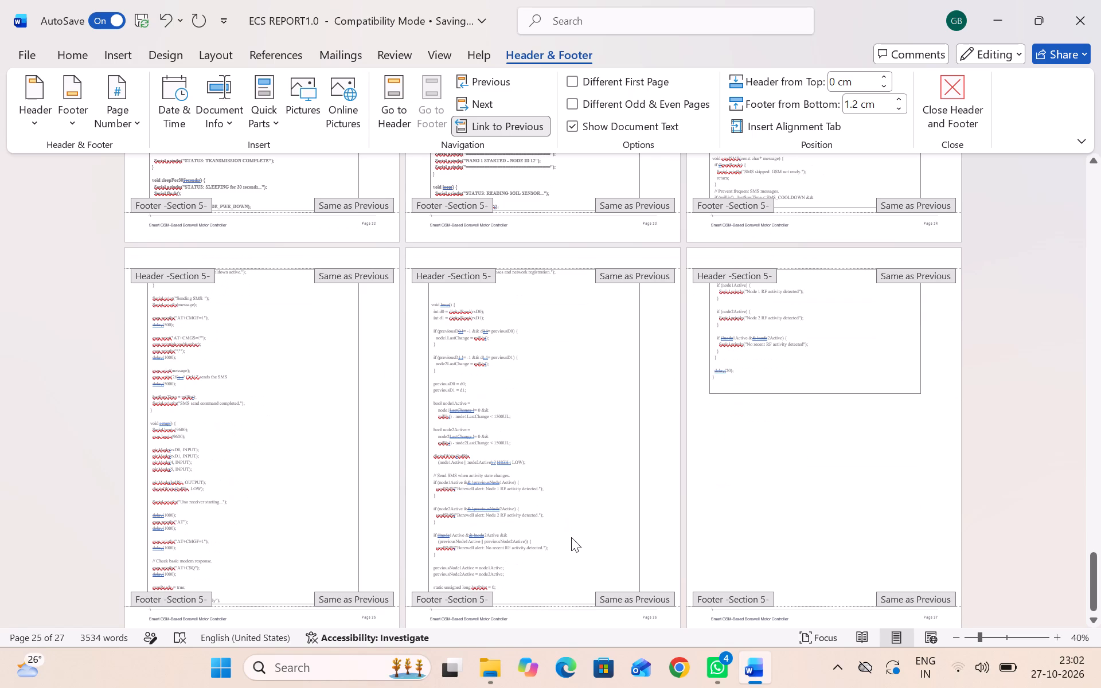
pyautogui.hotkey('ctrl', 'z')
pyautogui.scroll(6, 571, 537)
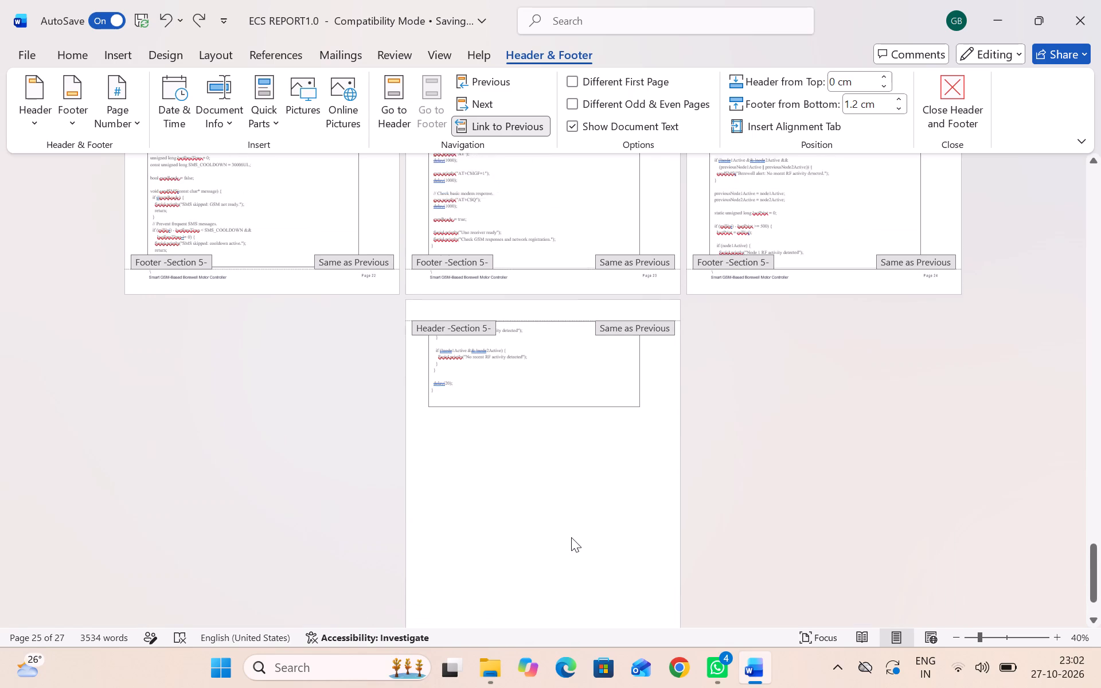
# Leave footer editing and return to the body text of the report.
pyautogui.scroll(1, 571, 537)
pyautogui.click(966, 107)
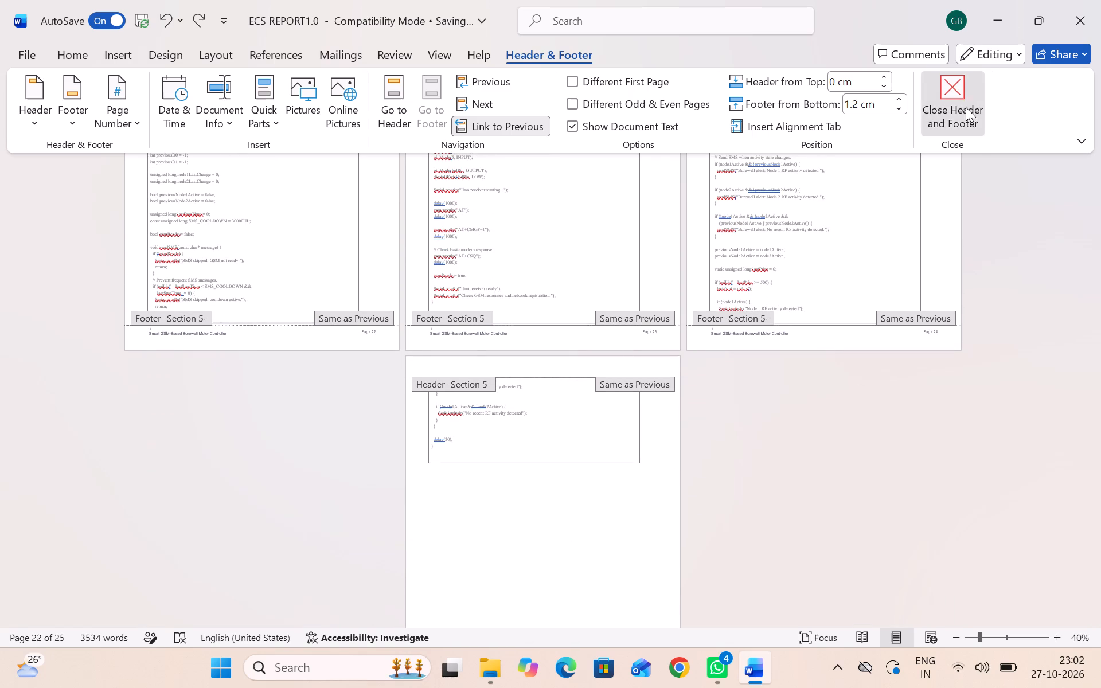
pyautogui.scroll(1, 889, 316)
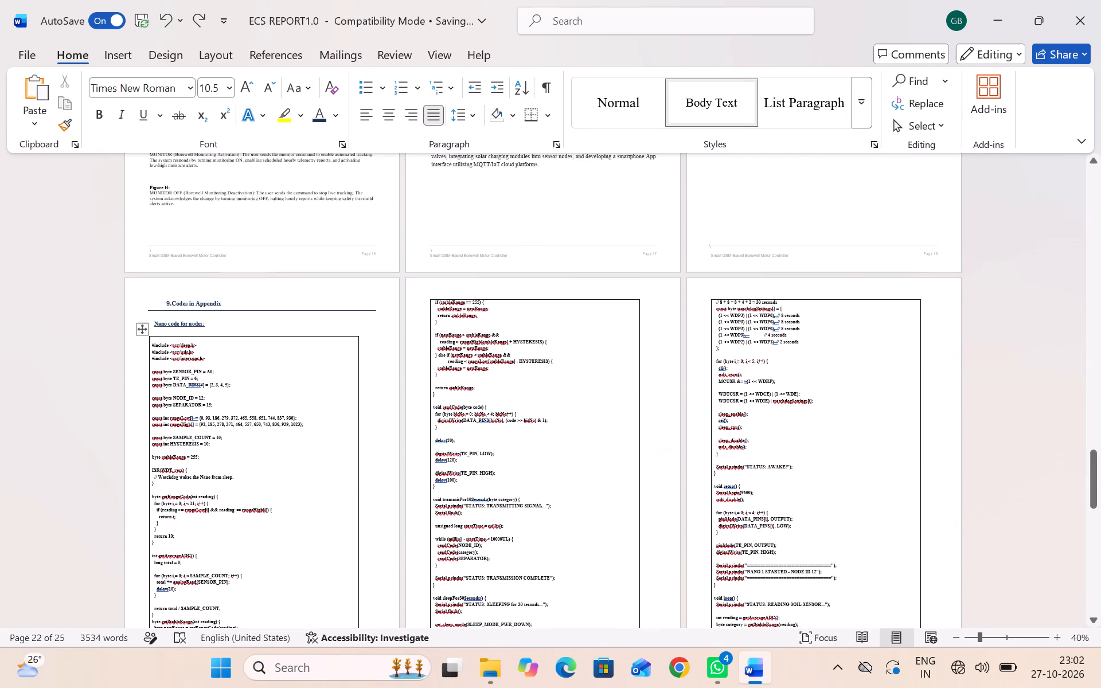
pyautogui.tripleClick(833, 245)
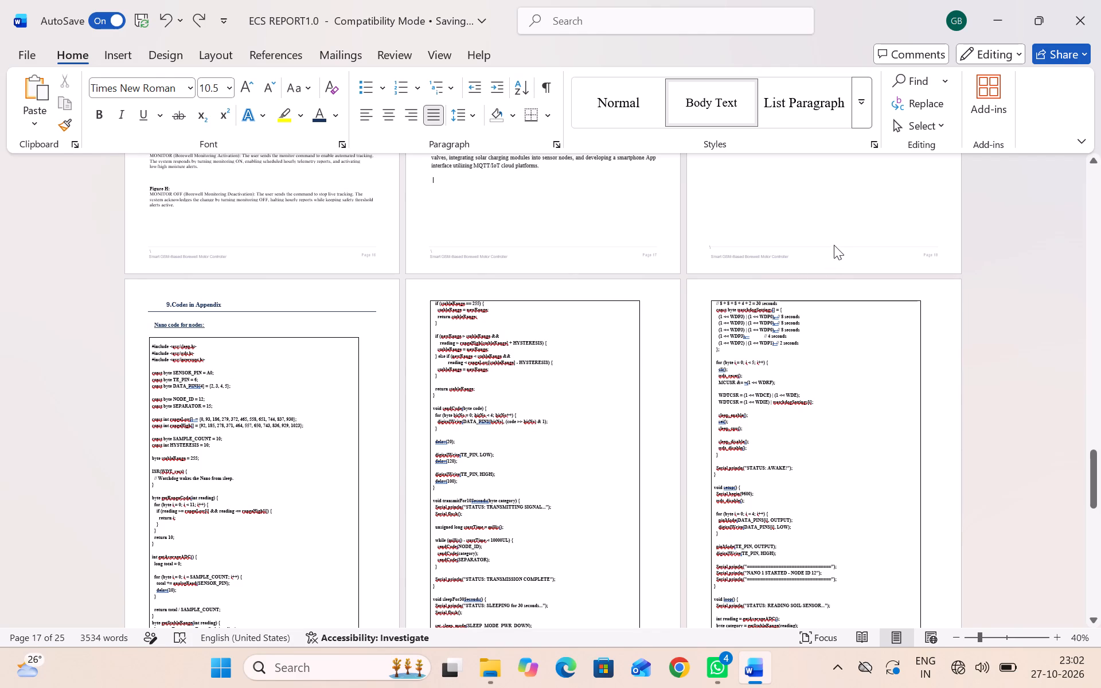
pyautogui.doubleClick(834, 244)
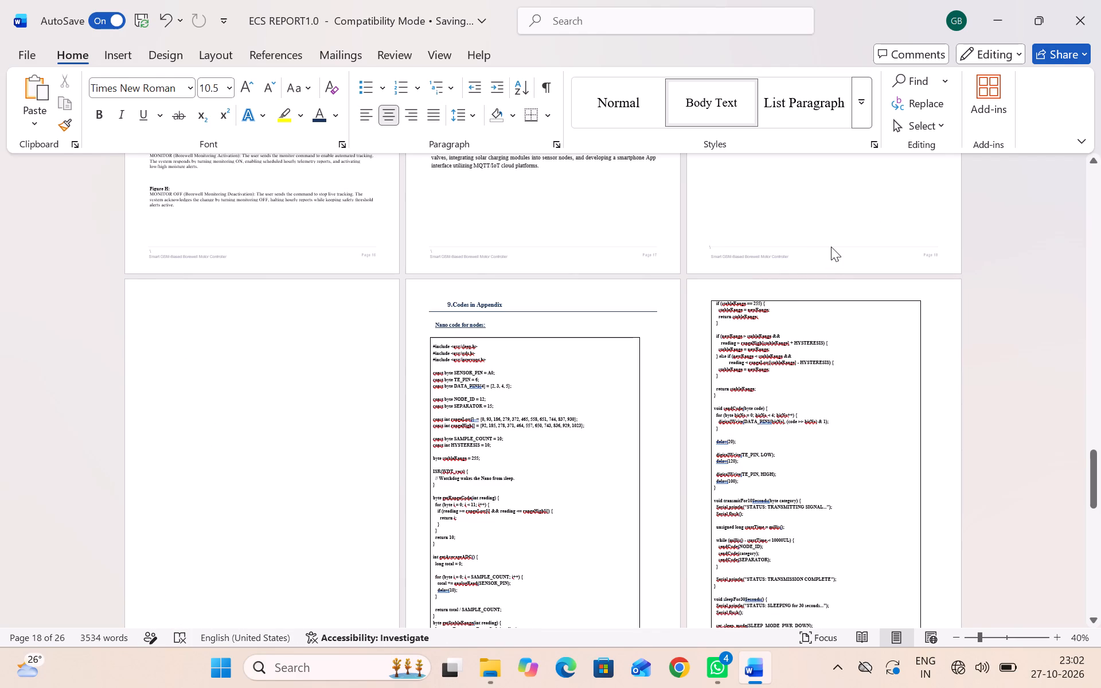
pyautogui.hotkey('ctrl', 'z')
# Examine the page layout and footers across the report, comparing pages 16 to 18 with the appendix code pages.
pyautogui.keyDown('ctrl'); pyautogui.scroll(5, 831, 247); pyautogui.keyUp('ctrl')
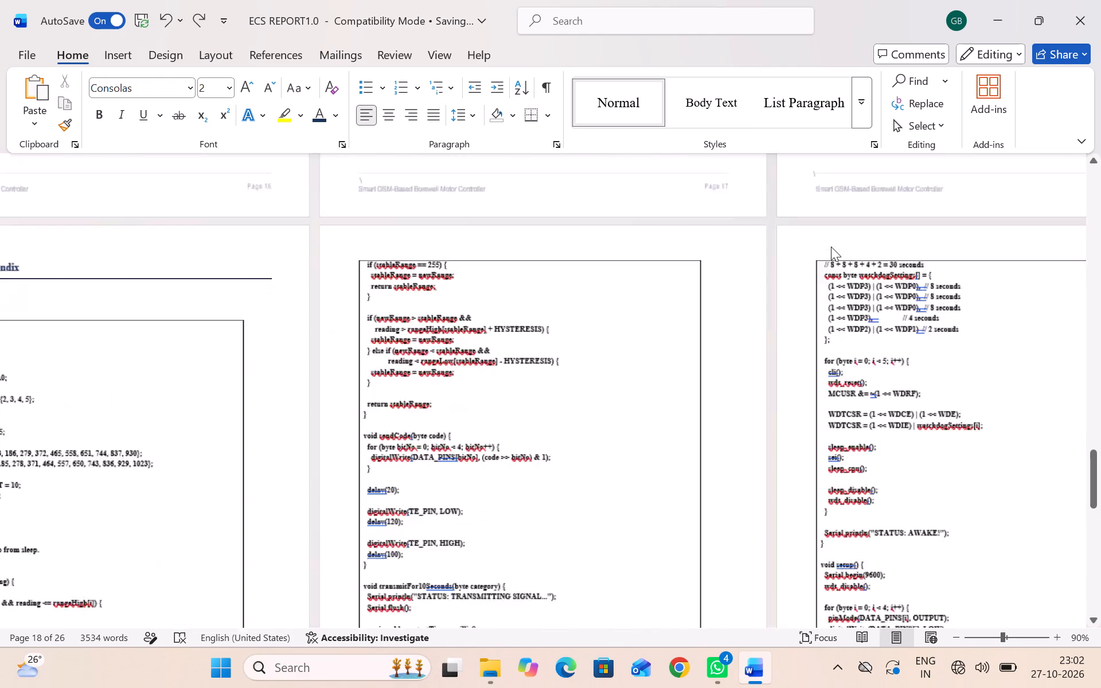
pyautogui.keyDown('ctrl'); pyautogui.scroll(1, 831, 247); pyautogui.keyUp('ctrl')
pyautogui.keyDown('ctrl'); pyautogui.scroll(-4, 831, 247); pyautogui.keyUp('ctrl')
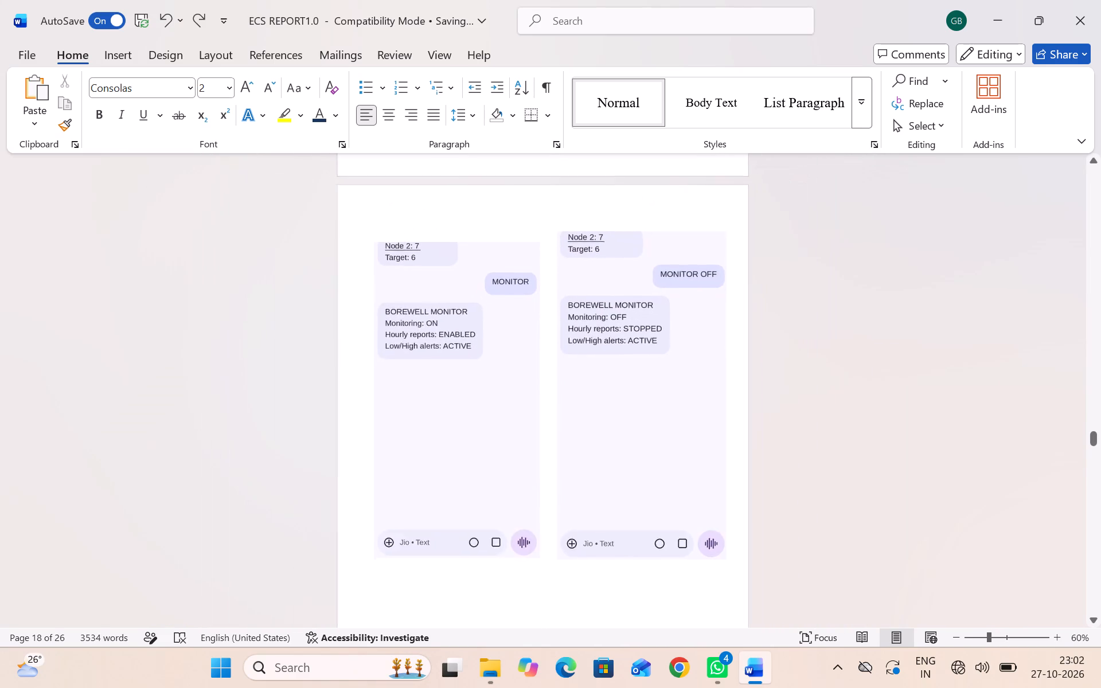
pyautogui.keyDown('ctrl'); pyautogui.scroll(-5, 831, 247); pyautogui.keyUp('ctrl')
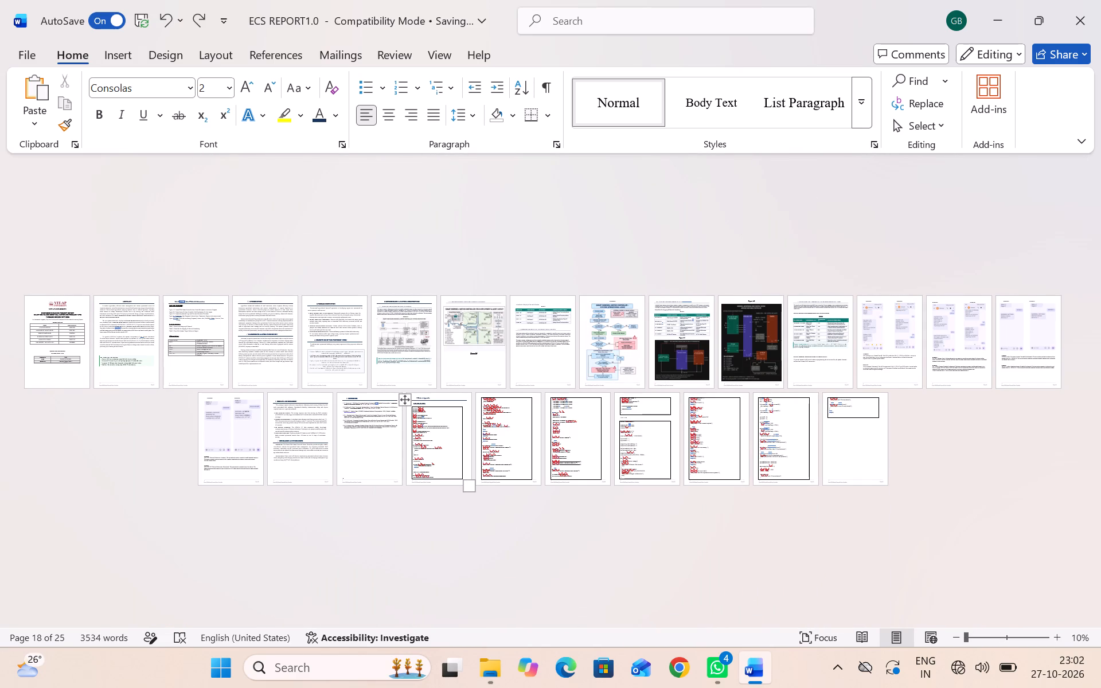
pyautogui.keyDown('ctrl'); pyautogui.scroll(2, 597, 479); pyautogui.keyUp('ctrl')
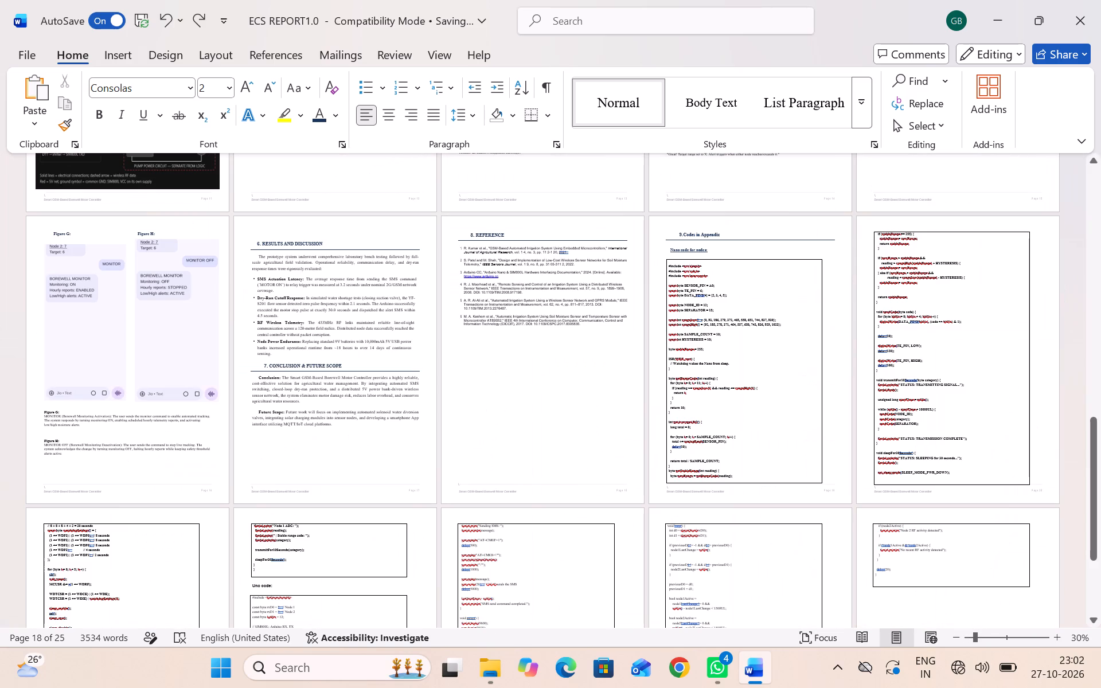
pyautogui.keyDown('ctrl'); pyautogui.scroll(2, 597, 479); pyautogui.keyUp('ctrl')
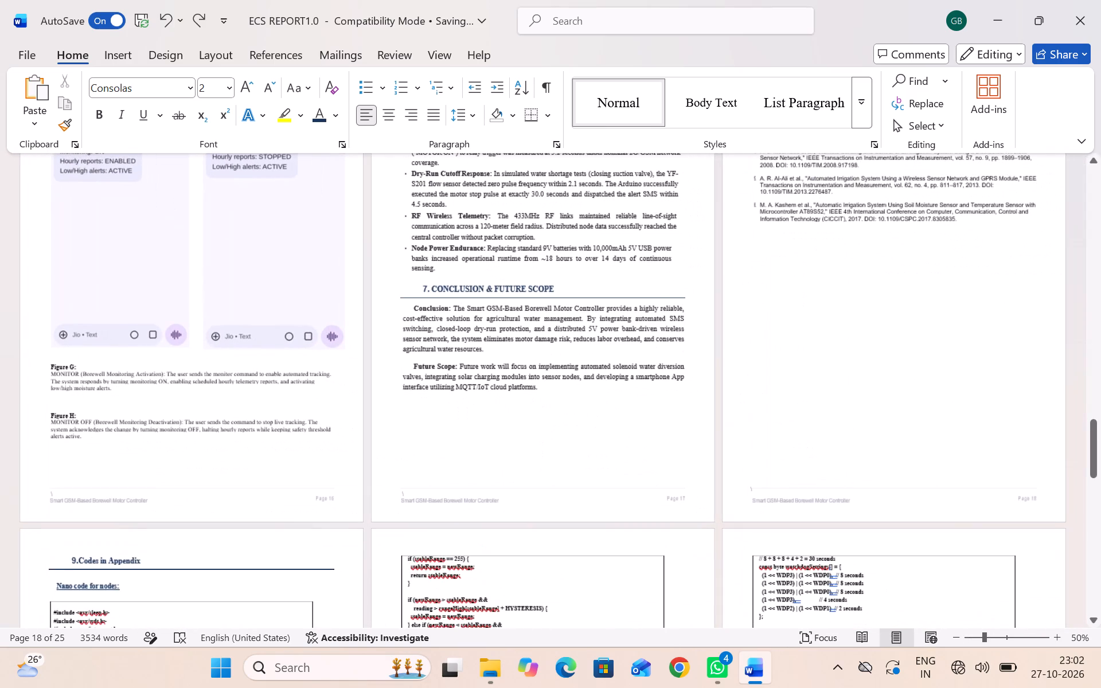
pyautogui.scroll(-12, 597, 479)
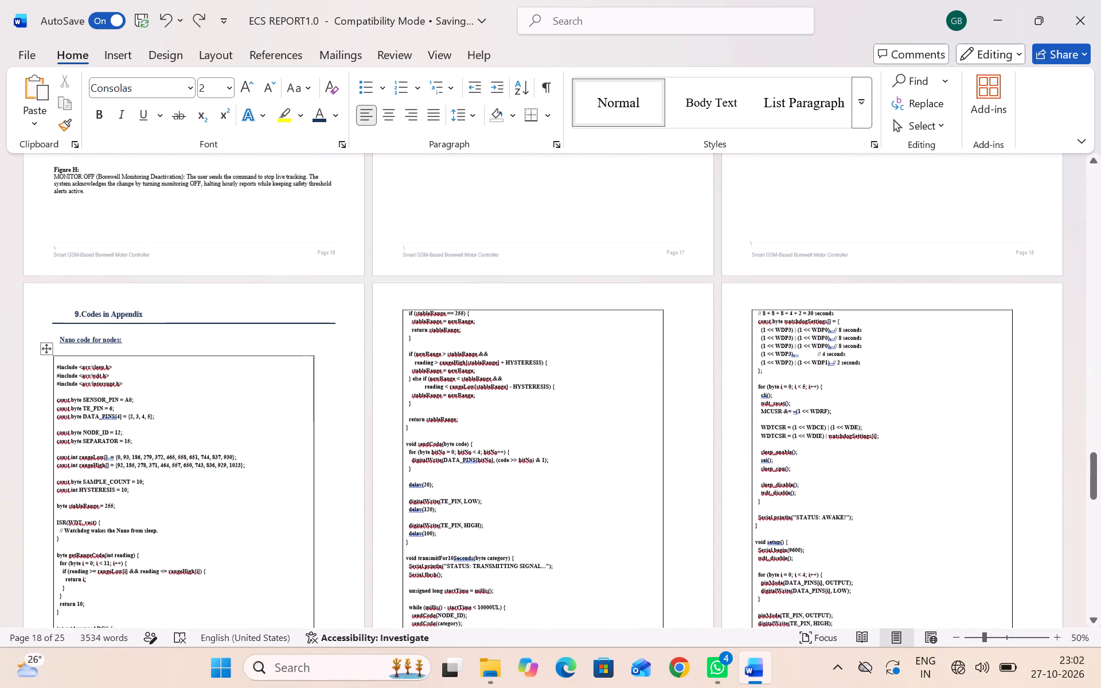
pyautogui.scroll(20, 597, 479)
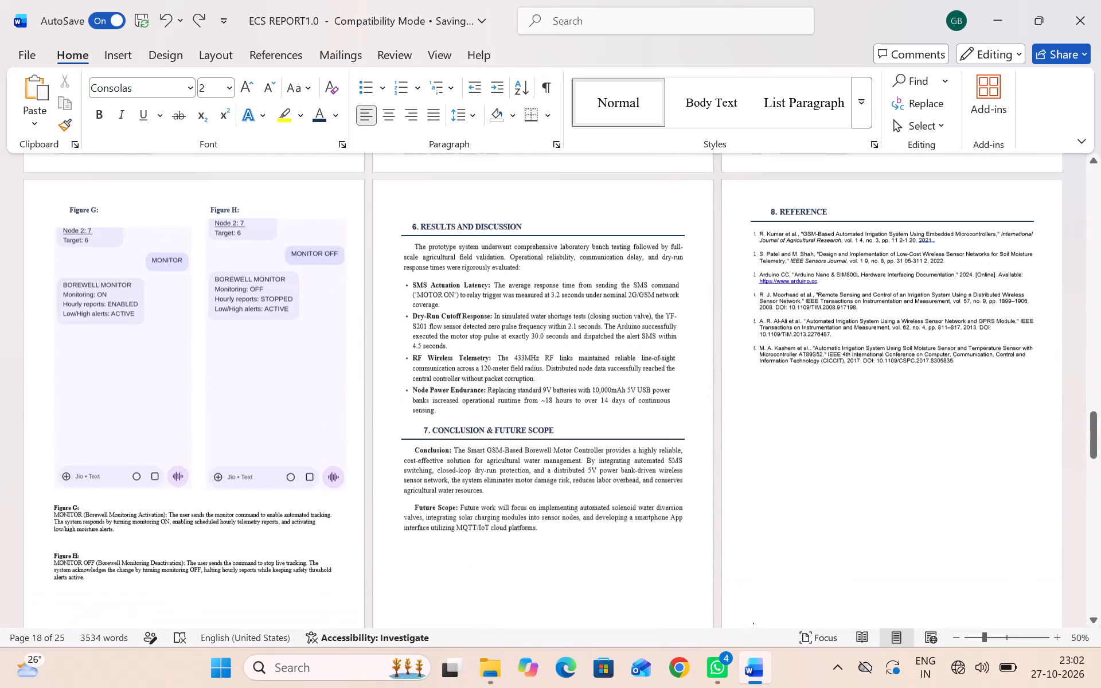
pyautogui.scroll(-13, 597, 479)
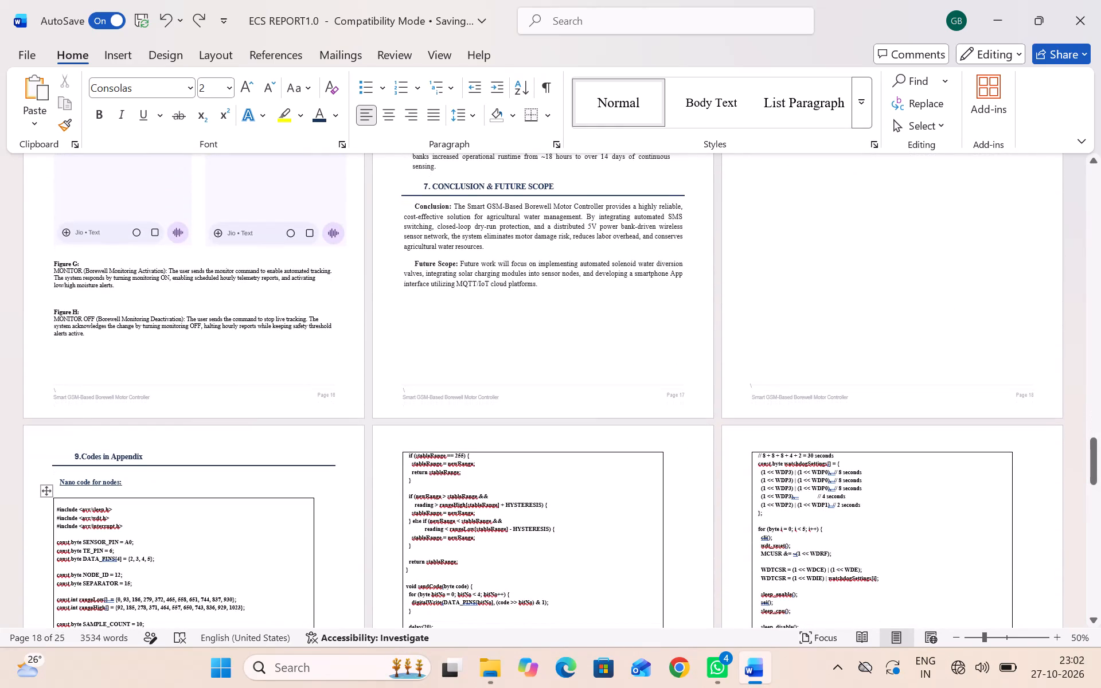
# Reopen the page 17 footer, delete the backslash above its text and insert another blank line there.
pyautogui.click(593, 385)
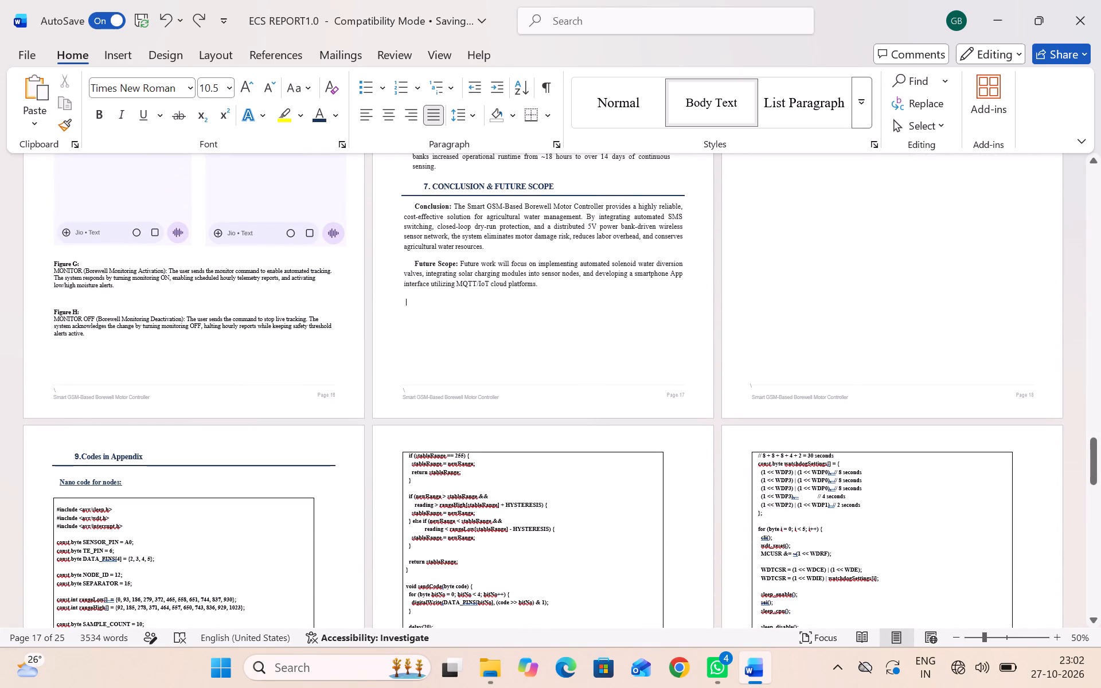
pyautogui.click(430, 385)
pyautogui.doubleClick(400, 391)
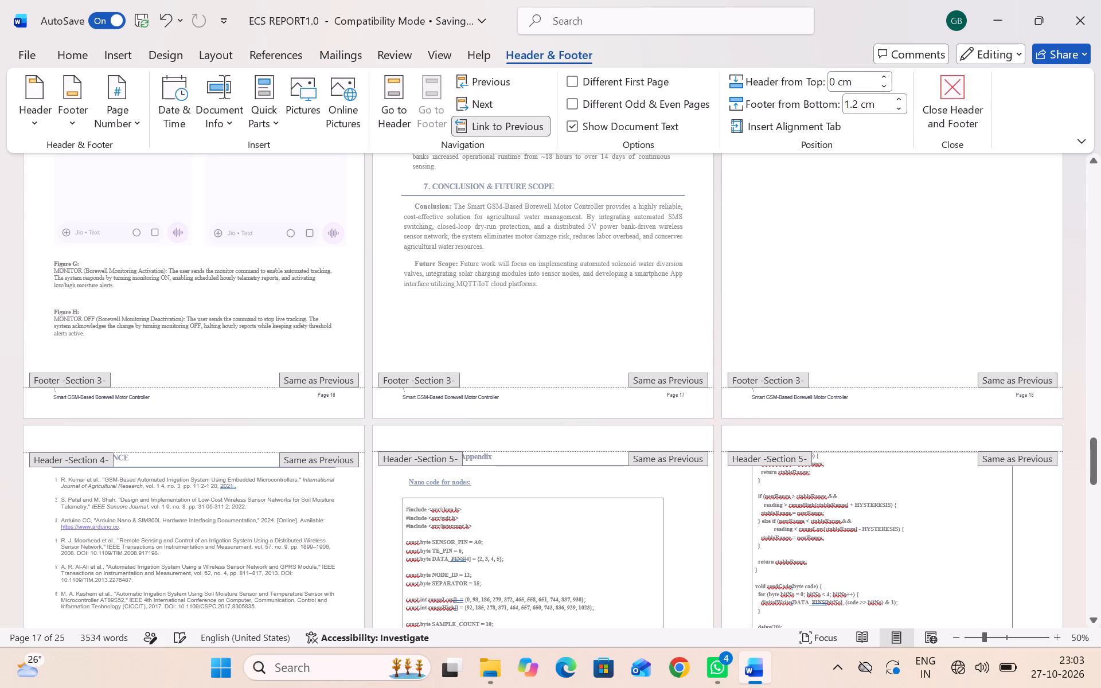
pyautogui.press('Right')
pyautogui.press('BackSpace')
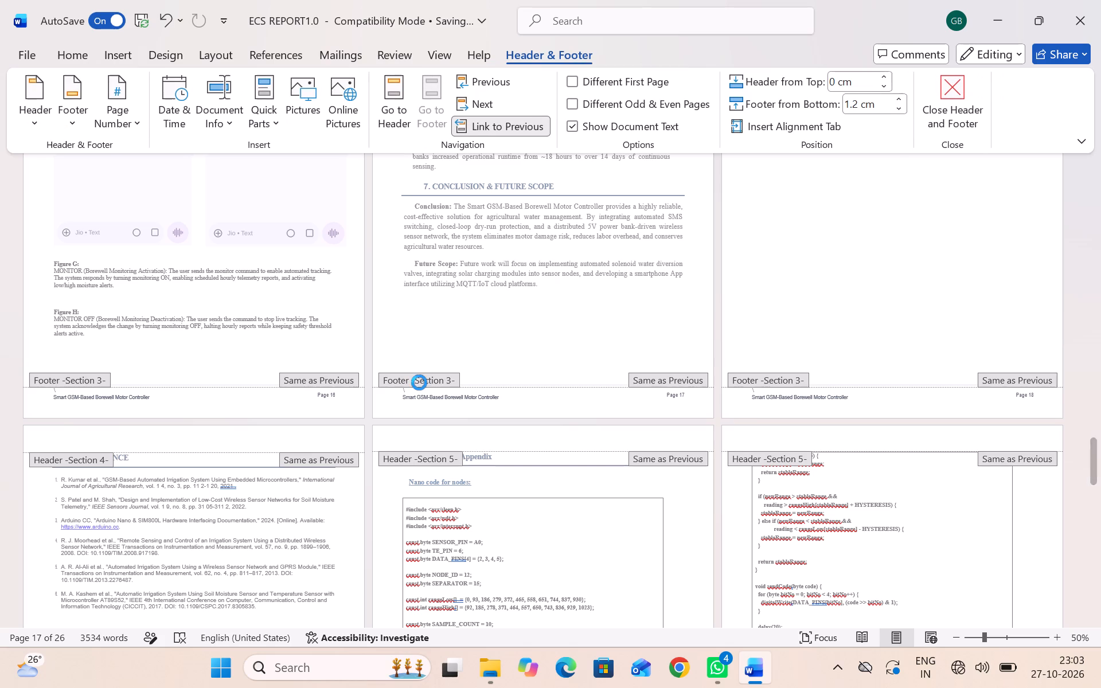
pyautogui.press('Return')
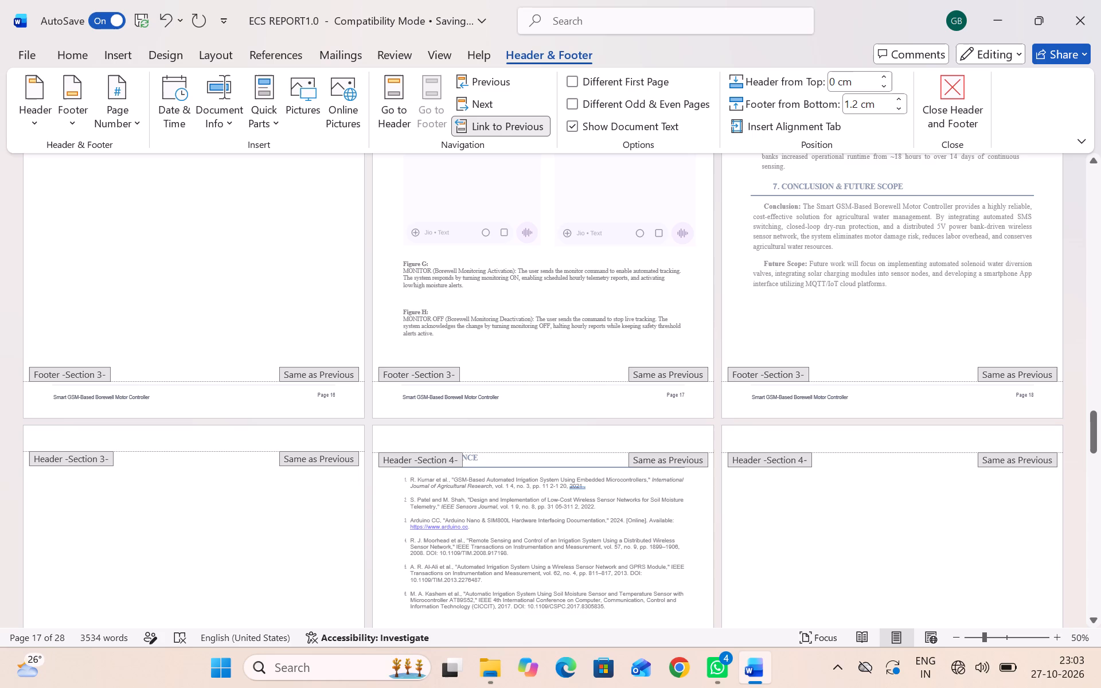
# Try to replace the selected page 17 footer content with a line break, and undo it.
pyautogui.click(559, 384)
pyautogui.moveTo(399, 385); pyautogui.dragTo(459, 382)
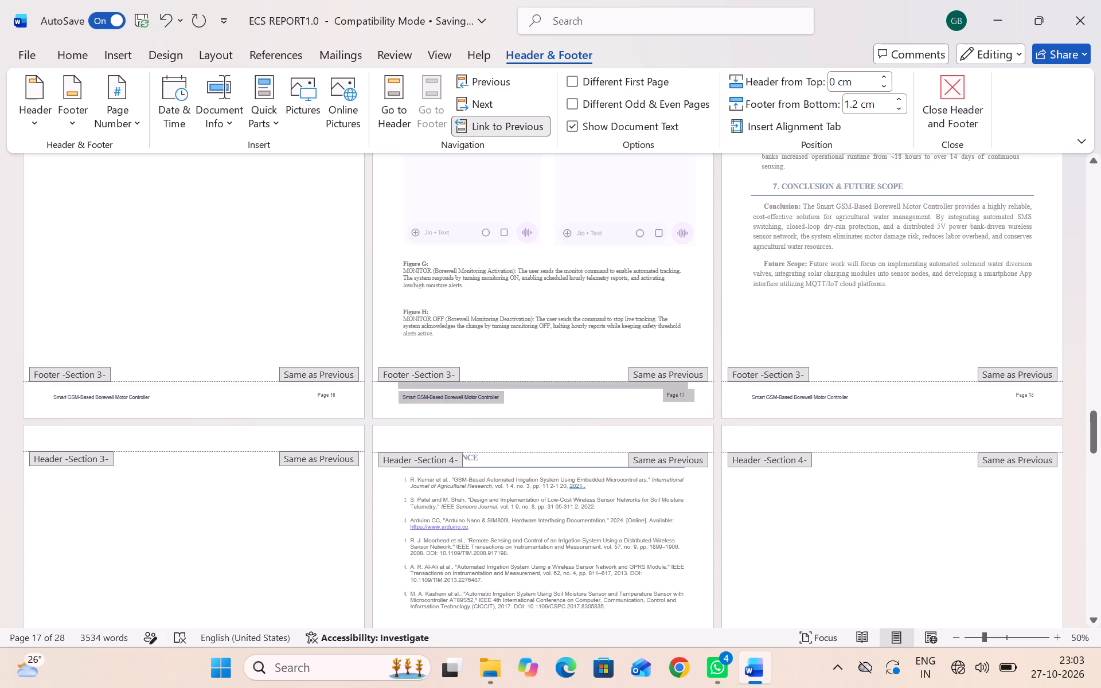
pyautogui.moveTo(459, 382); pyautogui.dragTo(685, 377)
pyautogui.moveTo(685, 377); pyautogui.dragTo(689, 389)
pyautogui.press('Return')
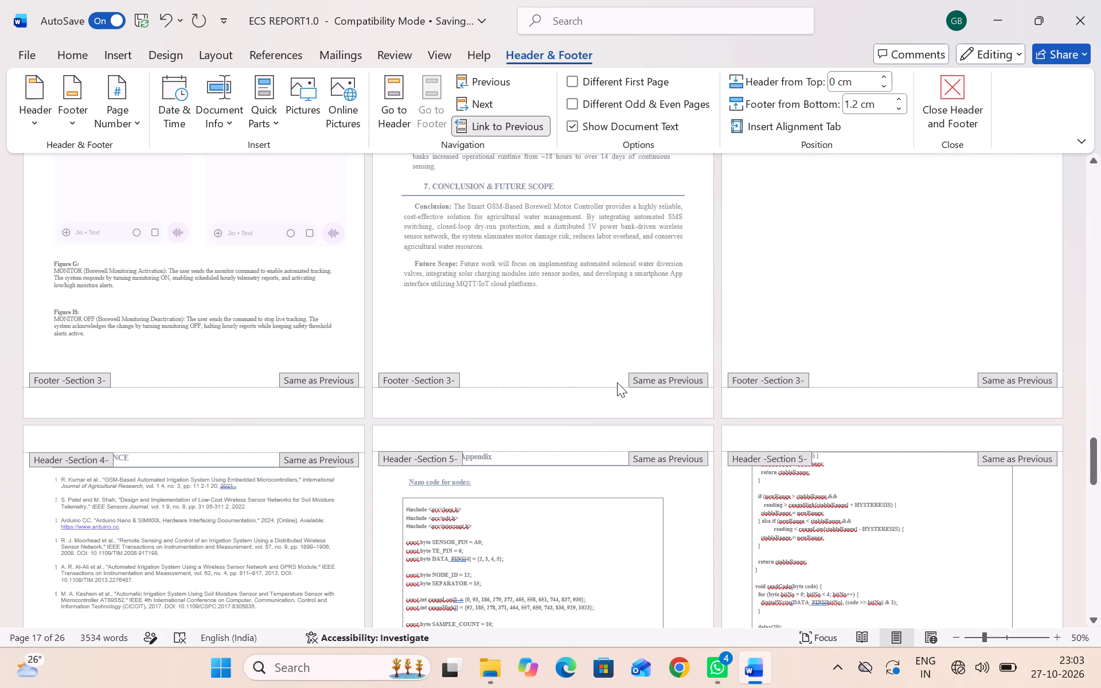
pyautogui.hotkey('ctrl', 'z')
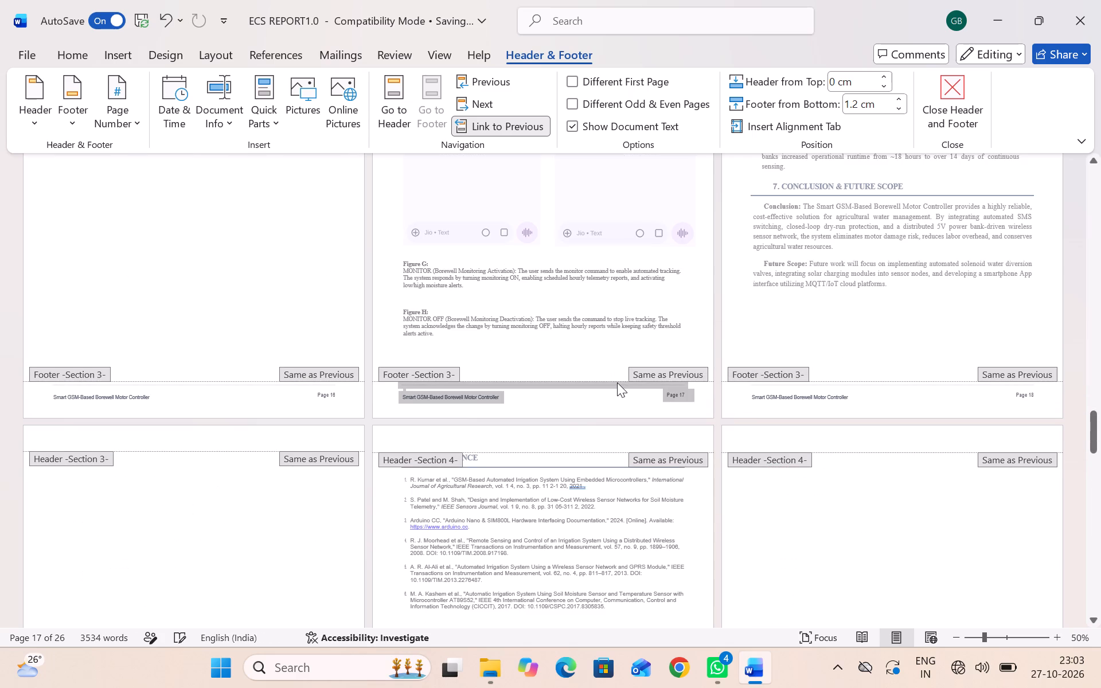
# Insert one more blank line above the text of the page 17 footer.
pyautogui.click(505, 420)
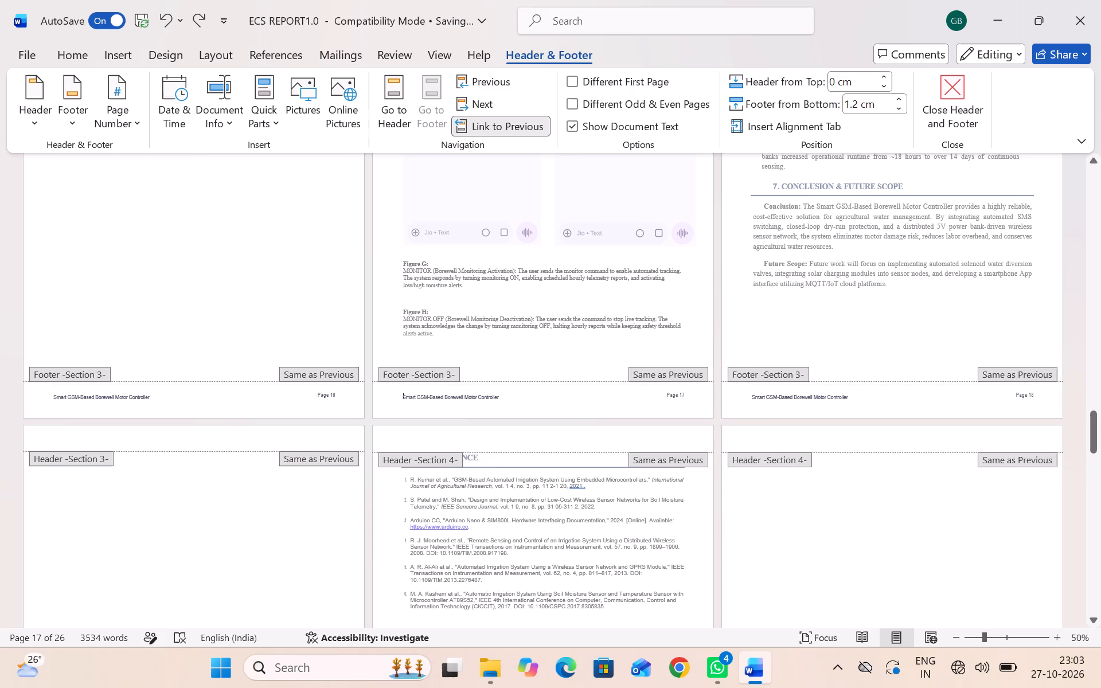
pyautogui.click(400, 385)
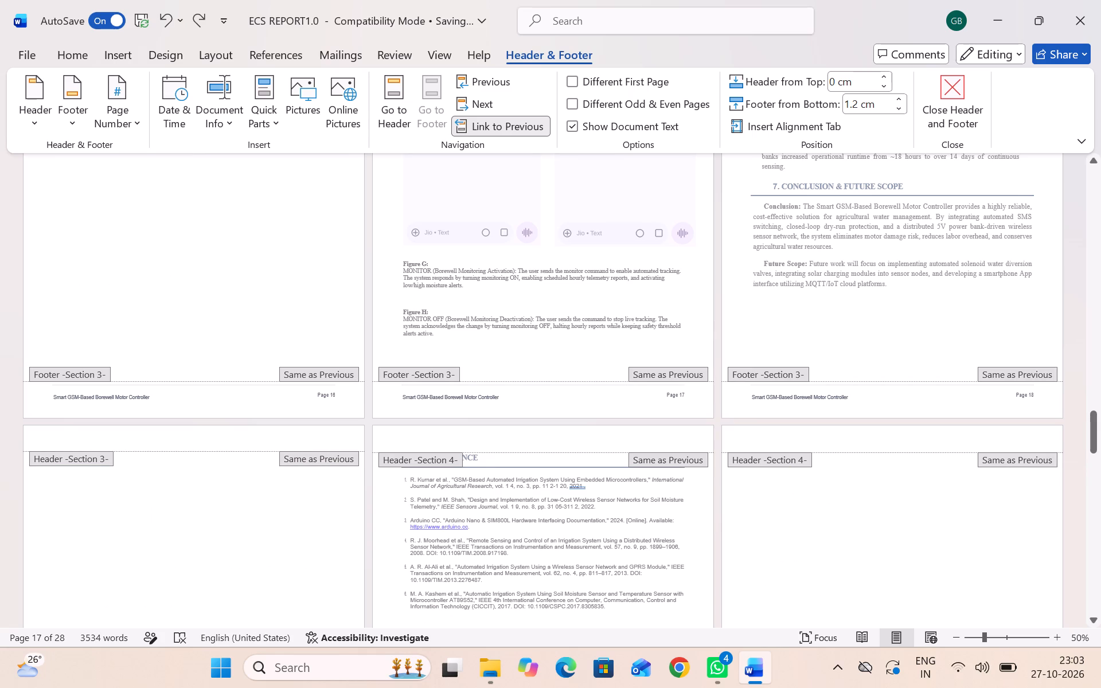
pyautogui.press('Return')
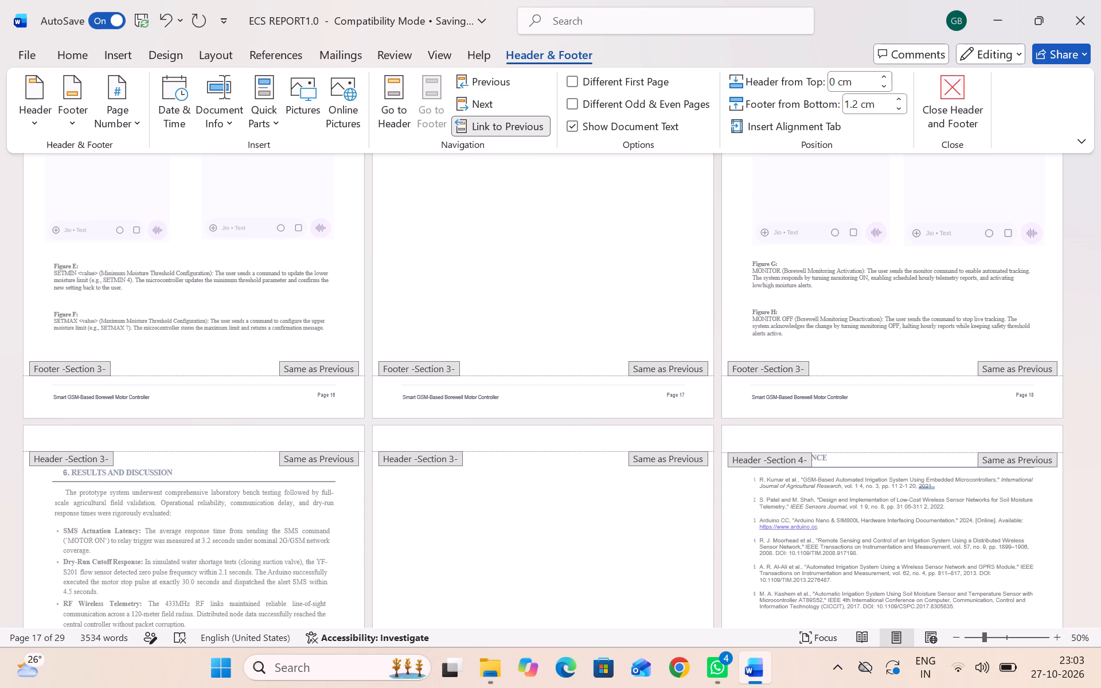
# Examine footer spacing and page flow from page 17 into the appendix code pages, and back up to page 8.
pyautogui.scroll(-5, 400, 385)
pyautogui.scroll(-18, 400, 385)
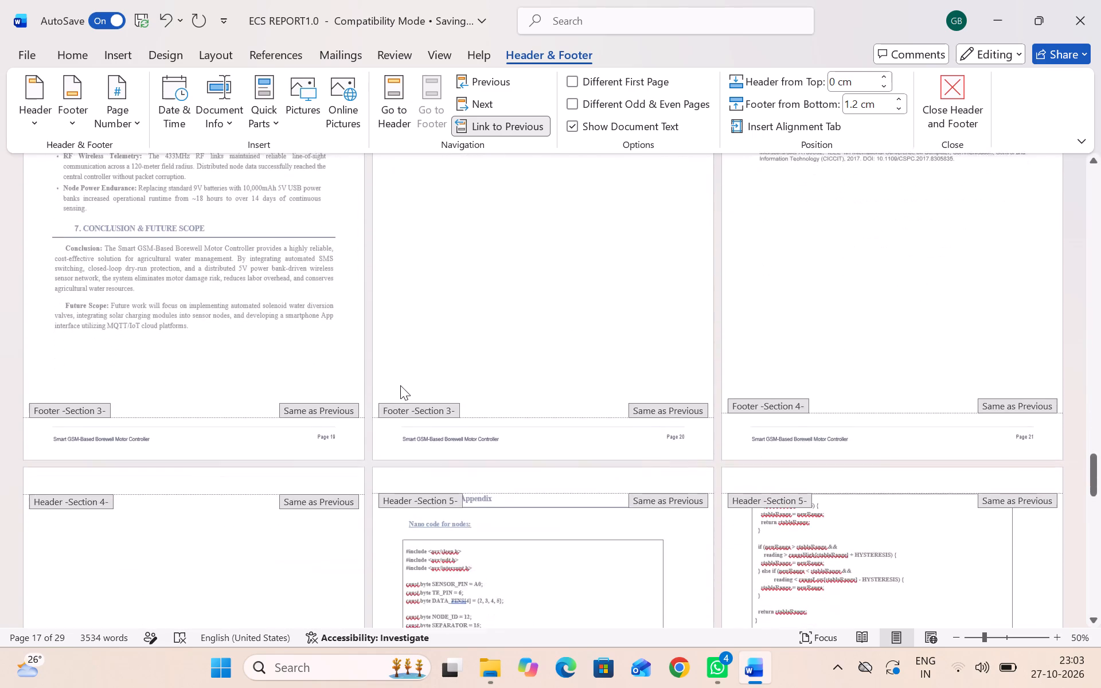
pyautogui.scroll(-20, 400, 385)
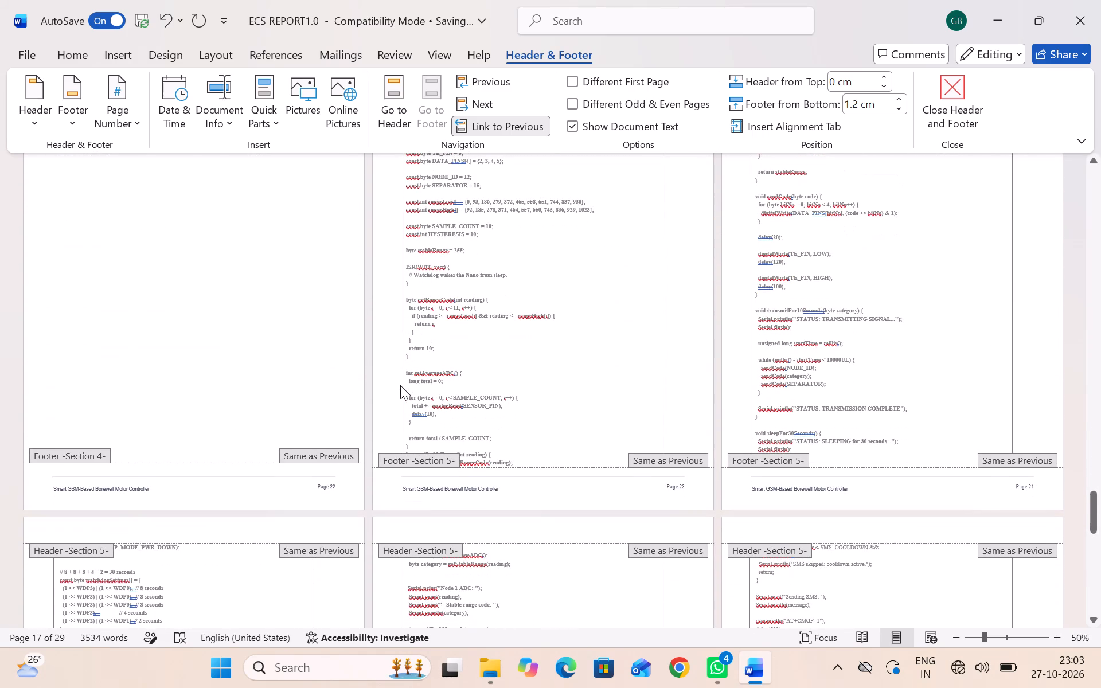
pyautogui.scroll(-3, 400, 385)
pyautogui.scroll(18, 400, 385)
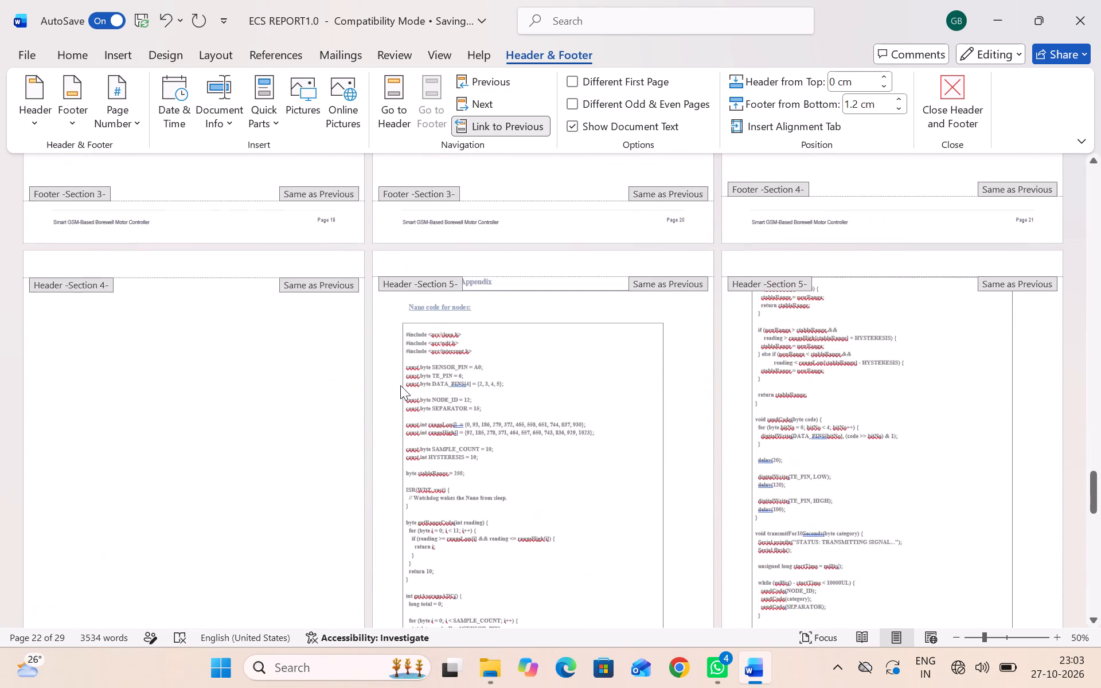
pyautogui.scroll(17, 400, 385)
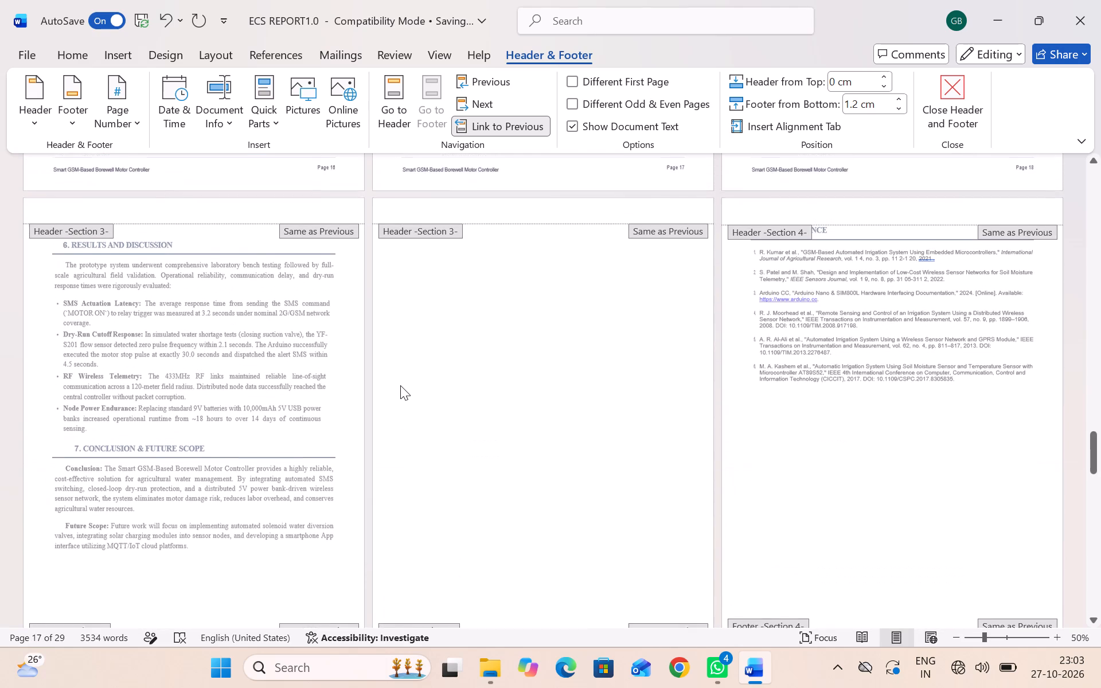
pyautogui.scroll(13, 400, 385)
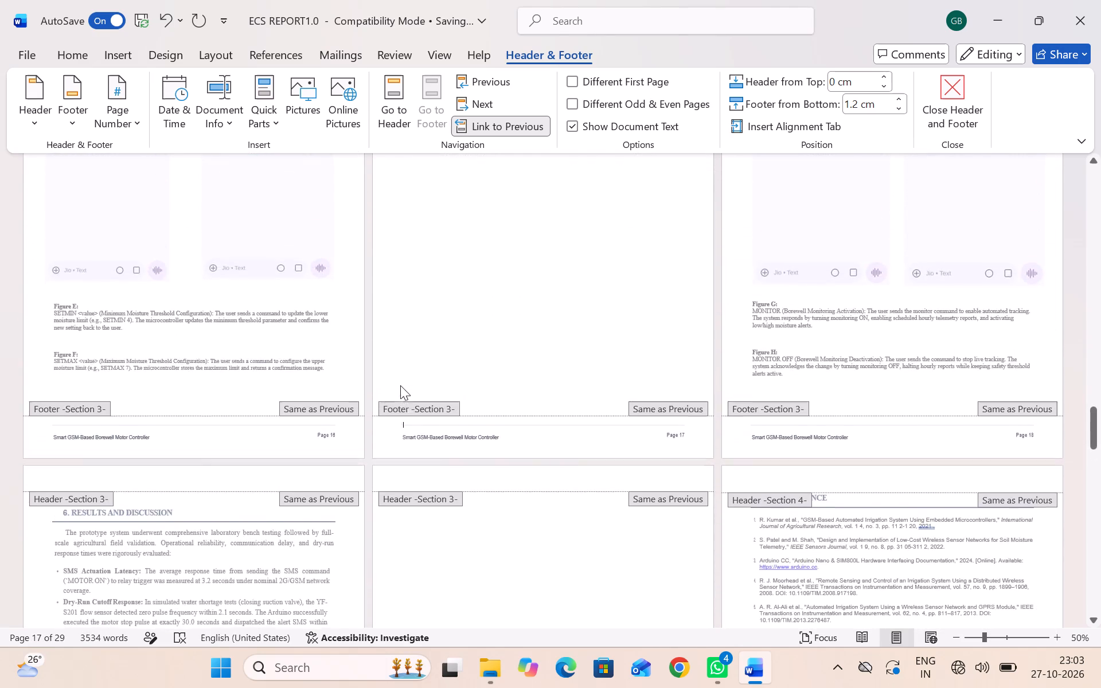
pyautogui.scroll(12, 400, 385)
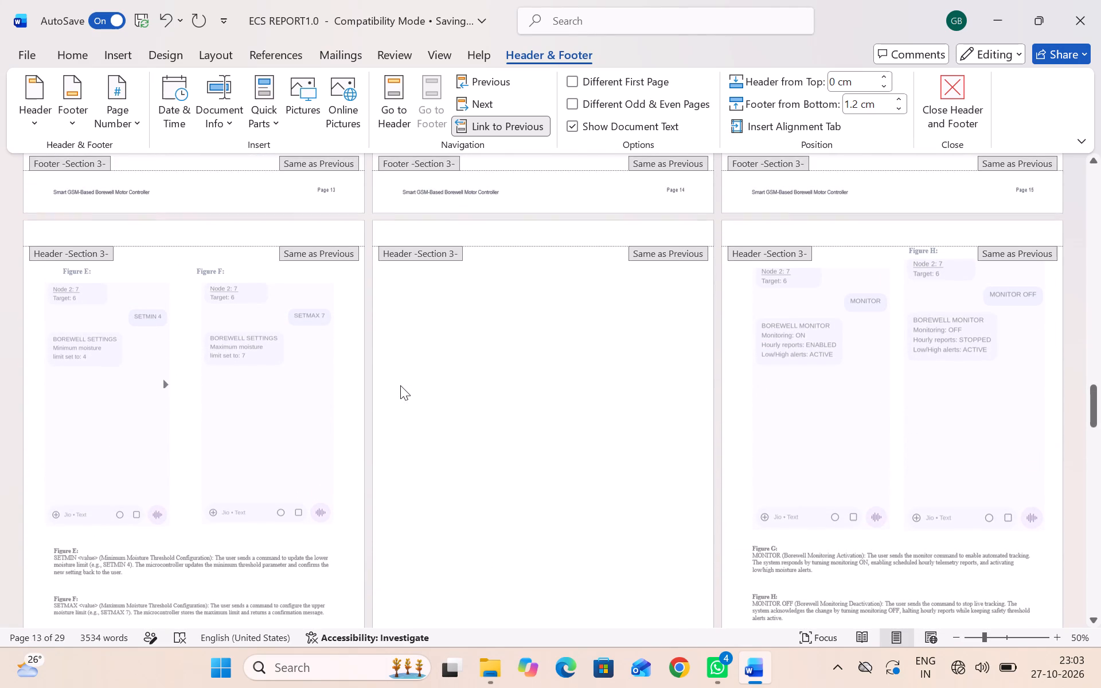
pyautogui.scroll(20, 400, 385)
pyautogui.scroll(19, 400, 385)
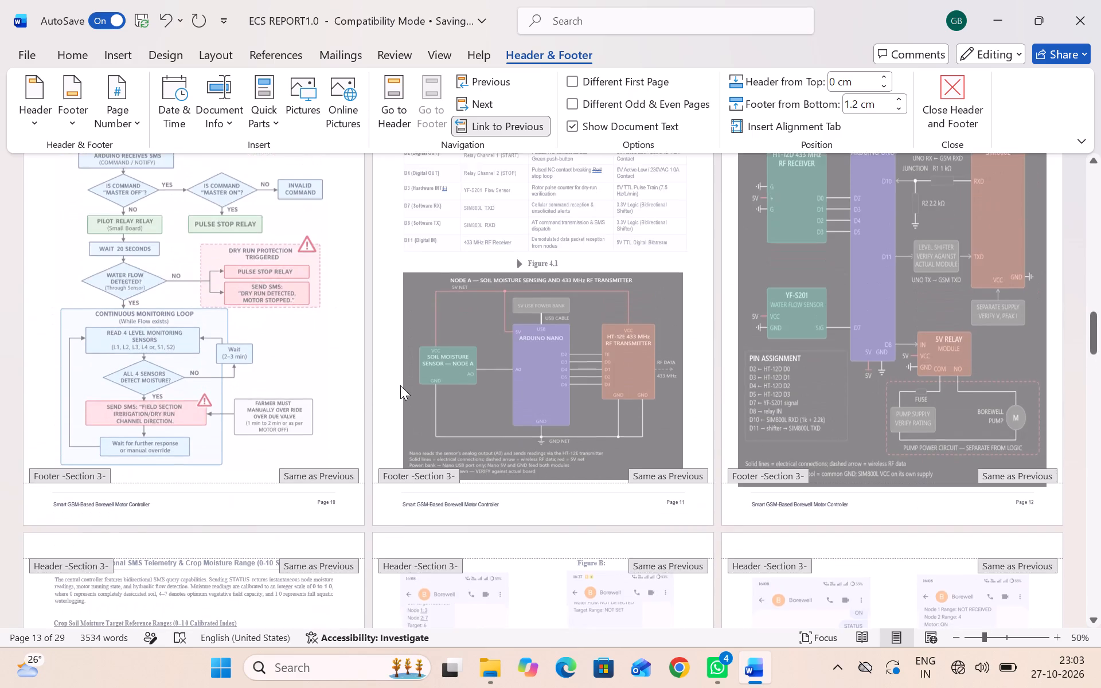
pyautogui.scroll(15, 400, 385)
pyautogui.scroll(6, 400, 385)
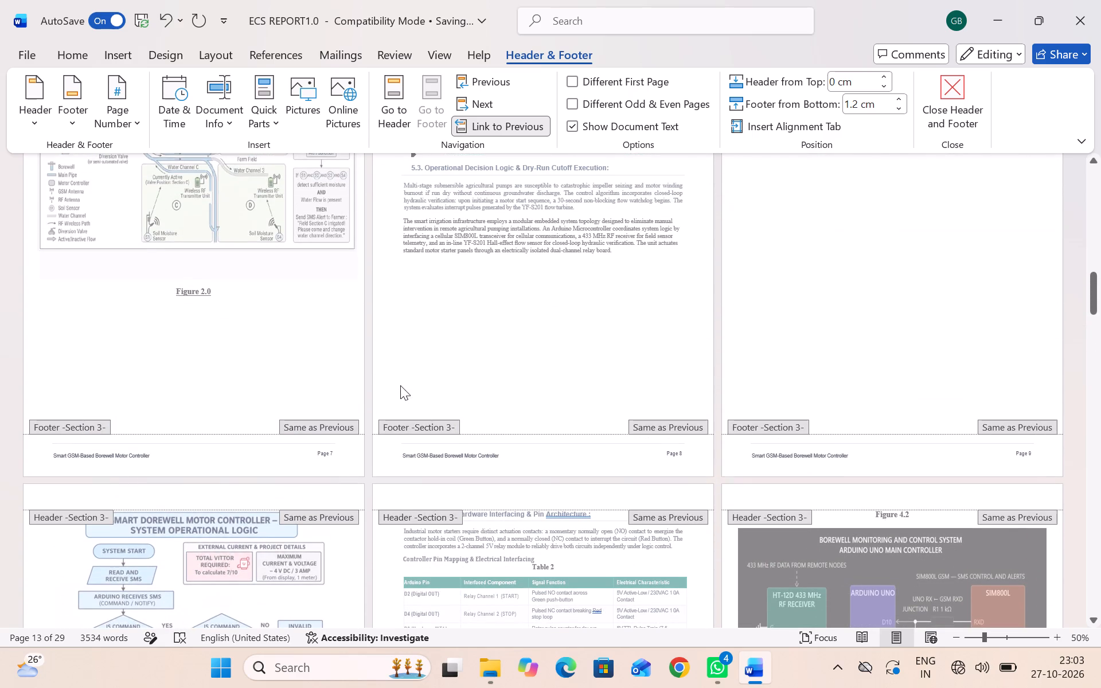
pyautogui.click(408, 372)
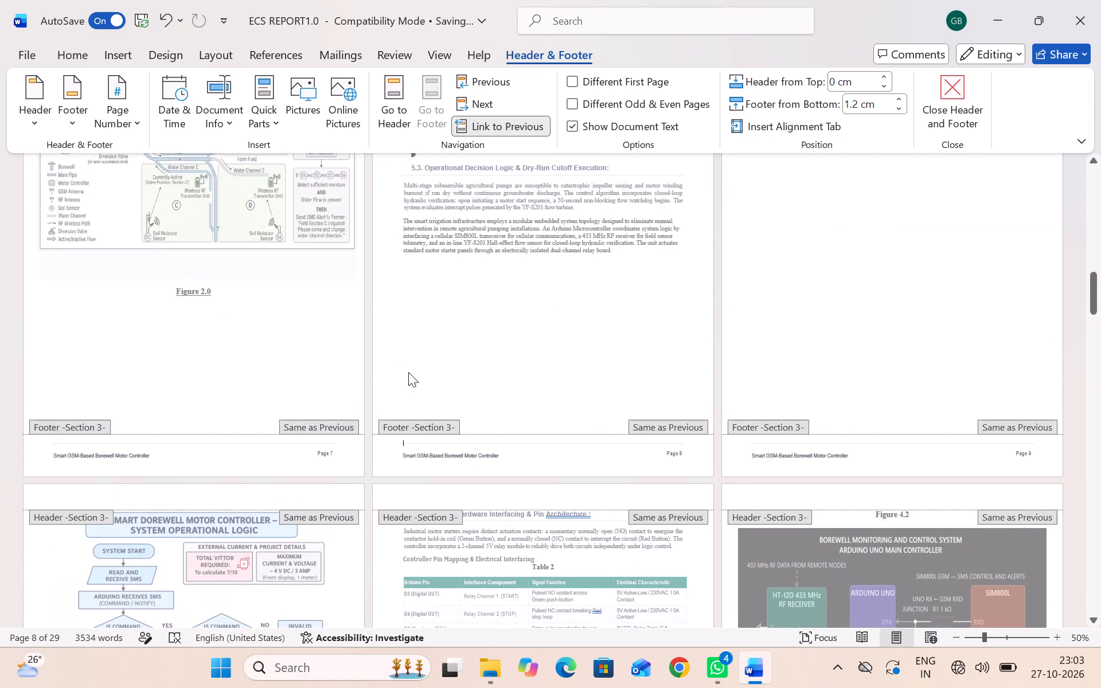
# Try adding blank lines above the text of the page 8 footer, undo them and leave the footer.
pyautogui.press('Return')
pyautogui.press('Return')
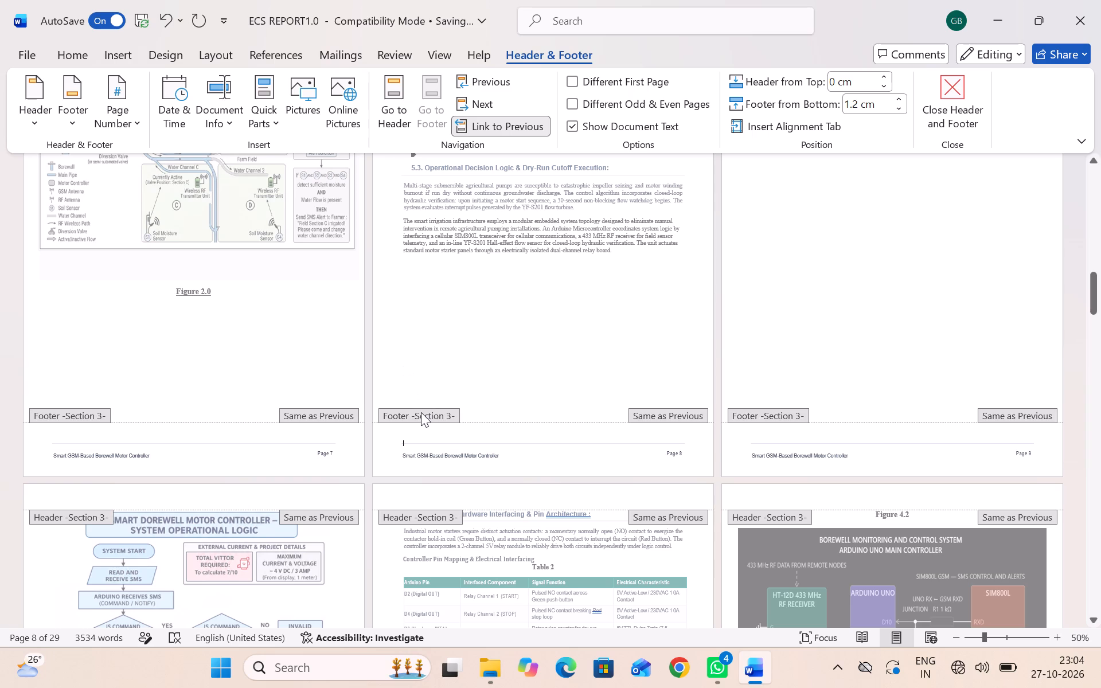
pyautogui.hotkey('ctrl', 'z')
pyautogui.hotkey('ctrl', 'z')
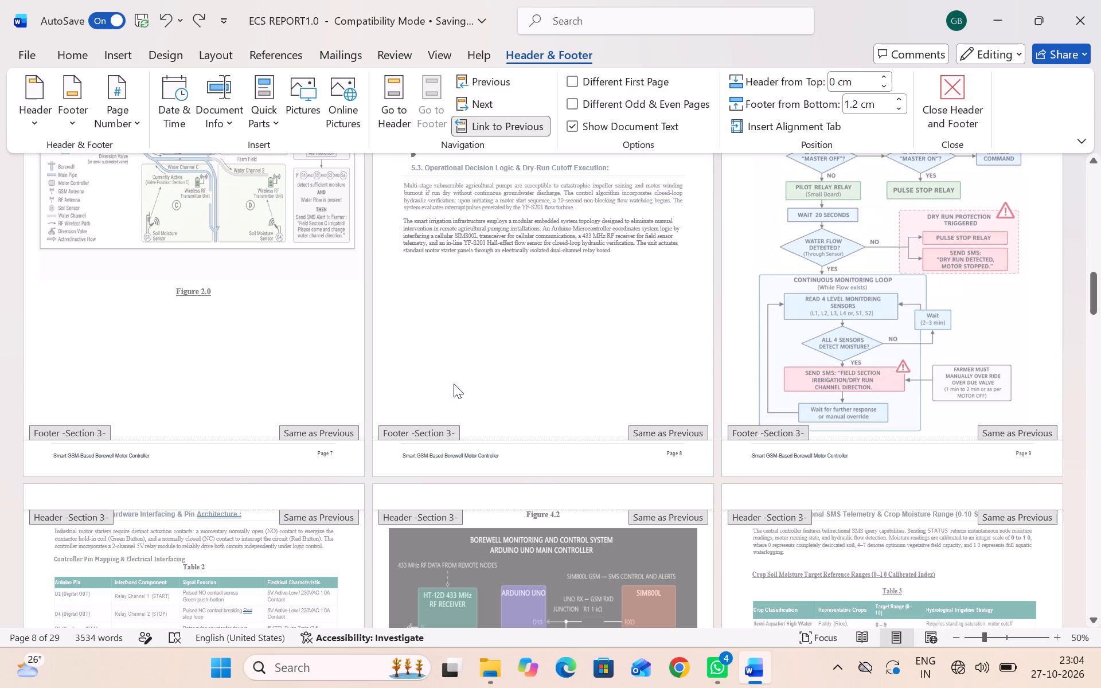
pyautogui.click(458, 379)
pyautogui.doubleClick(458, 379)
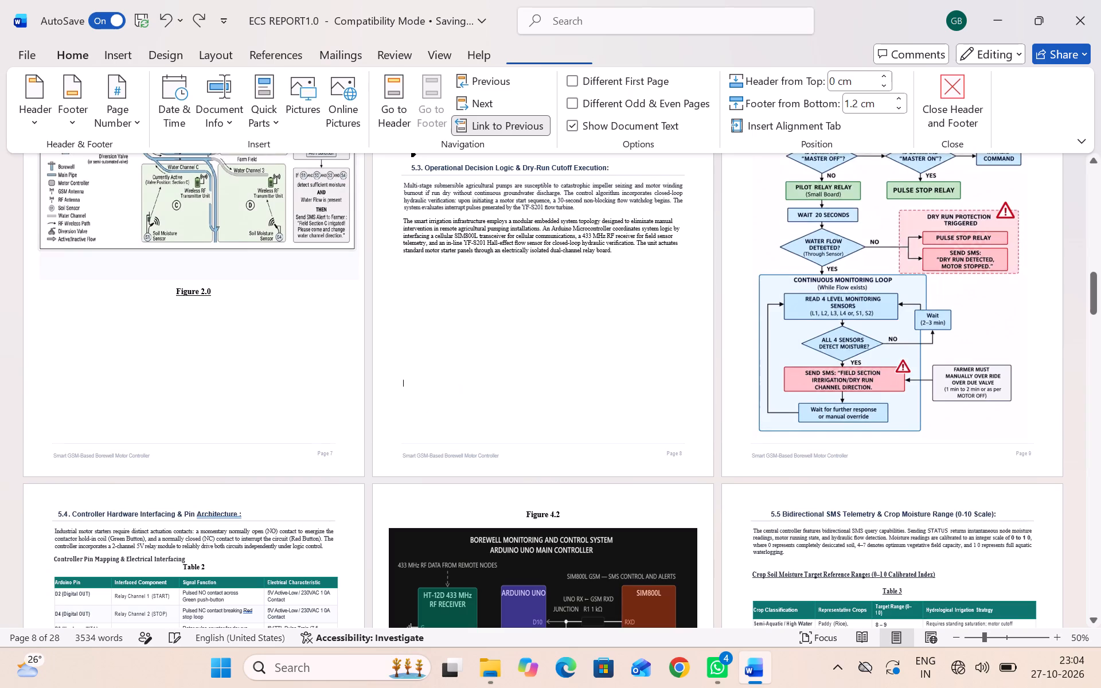
# Examine footer spacing and page flow from the title page through the figure pages to the Results and Discussion section.
pyautogui.scroll(-2, 458, 378)
pyautogui.scroll(6, 458, 378)
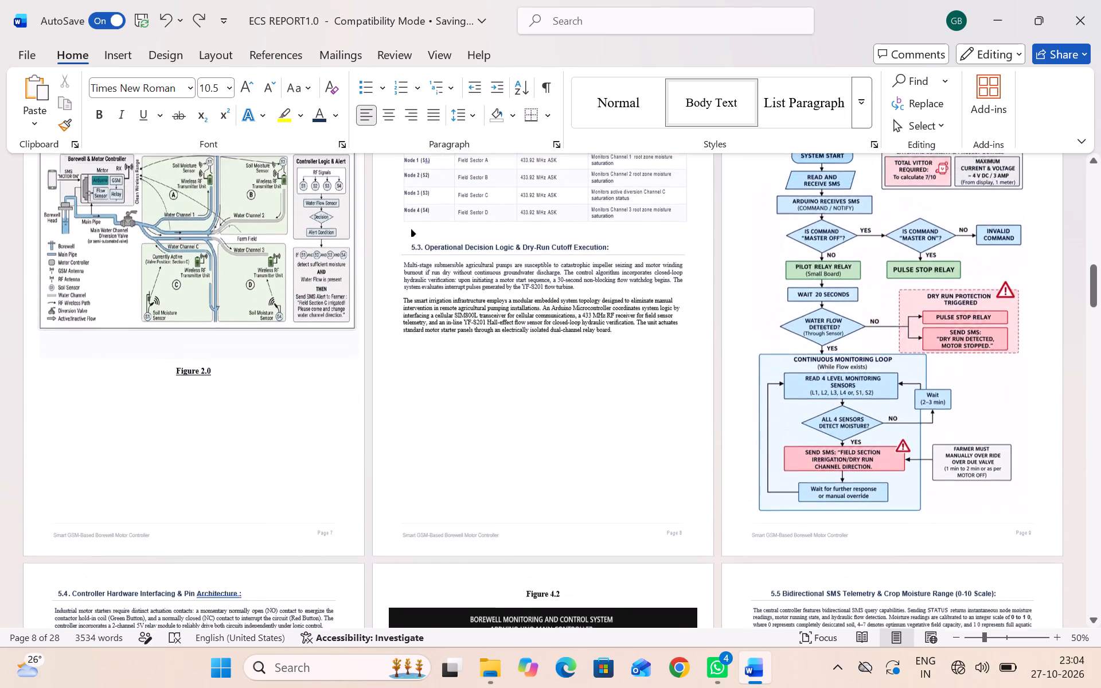
pyautogui.scroll(7, 458, 378)
pyautogui.scroll(20, 458, 378)
pyautogui.scroll(20, 458, 378)
pyautogui.scroll(2, 458, 378)
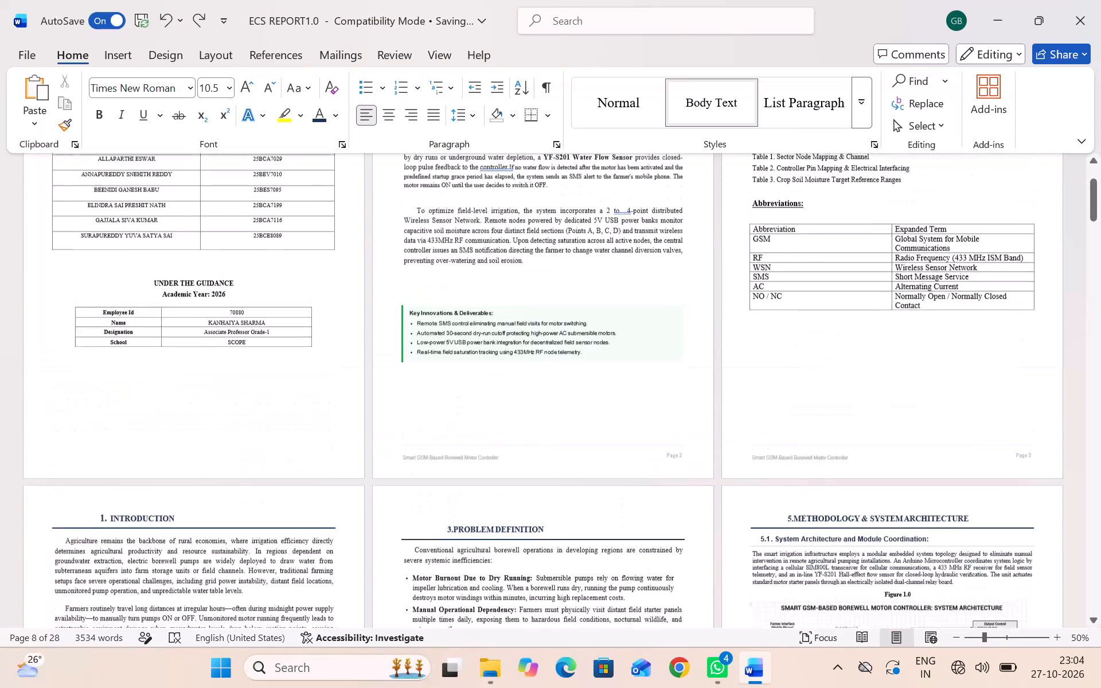
pyautogui.scroll(14, 458, 378)
pyautogui.scroll(-3, 458, 378)
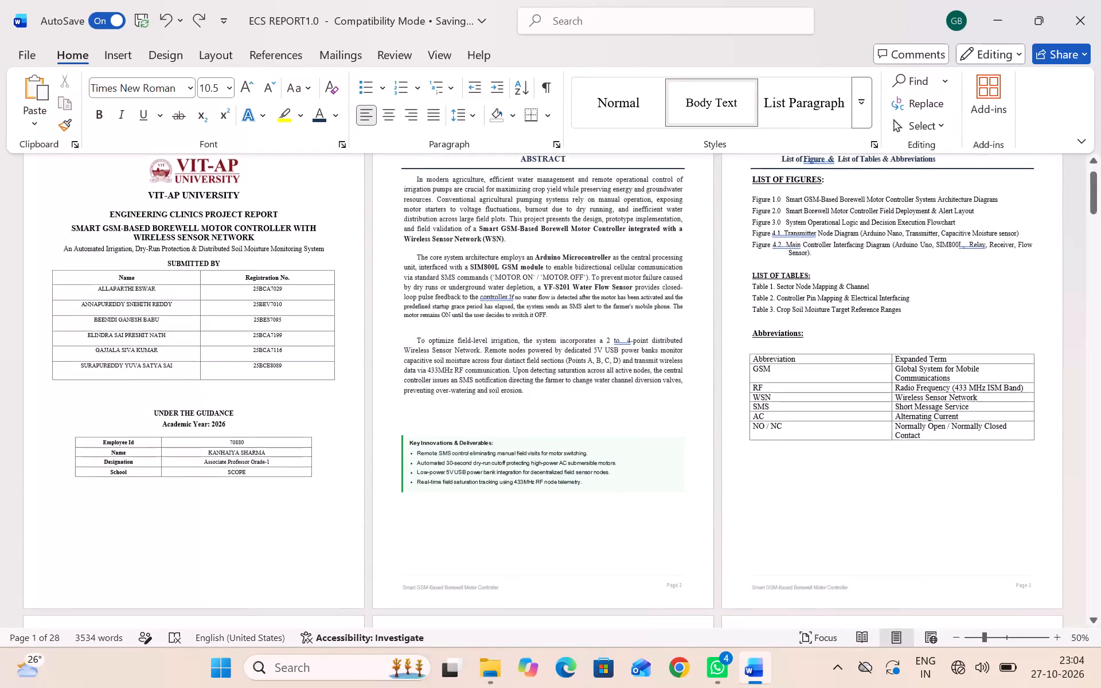
pyautogui.scroll(-14, 458, 378)
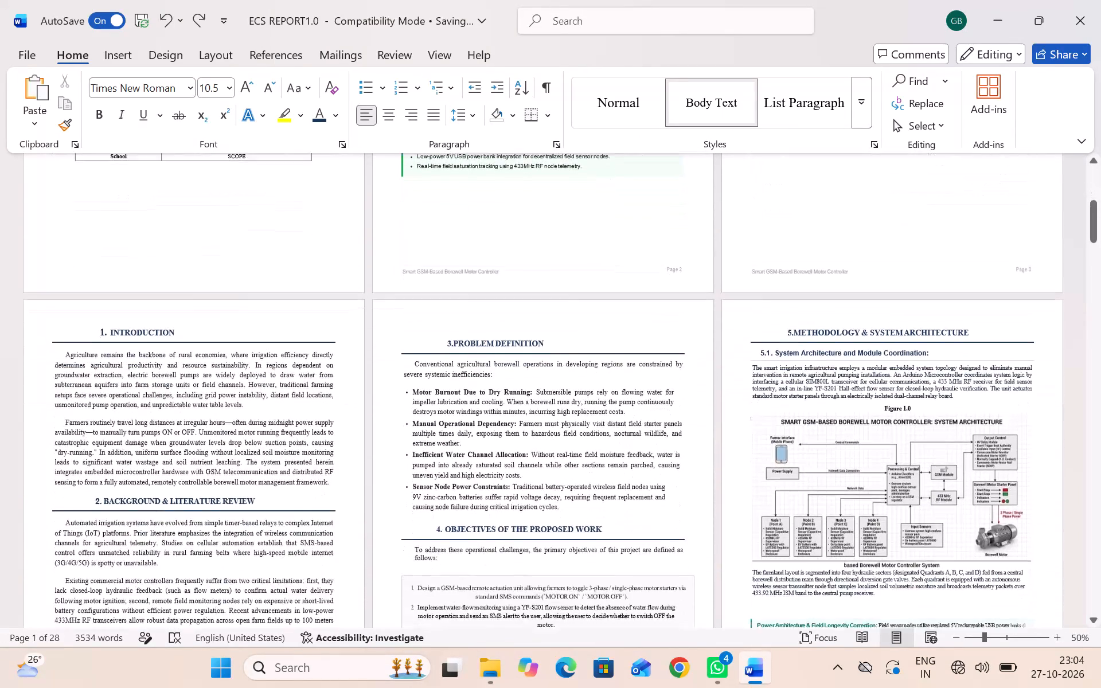
pyautogui.scroll(-15, 458, 378)
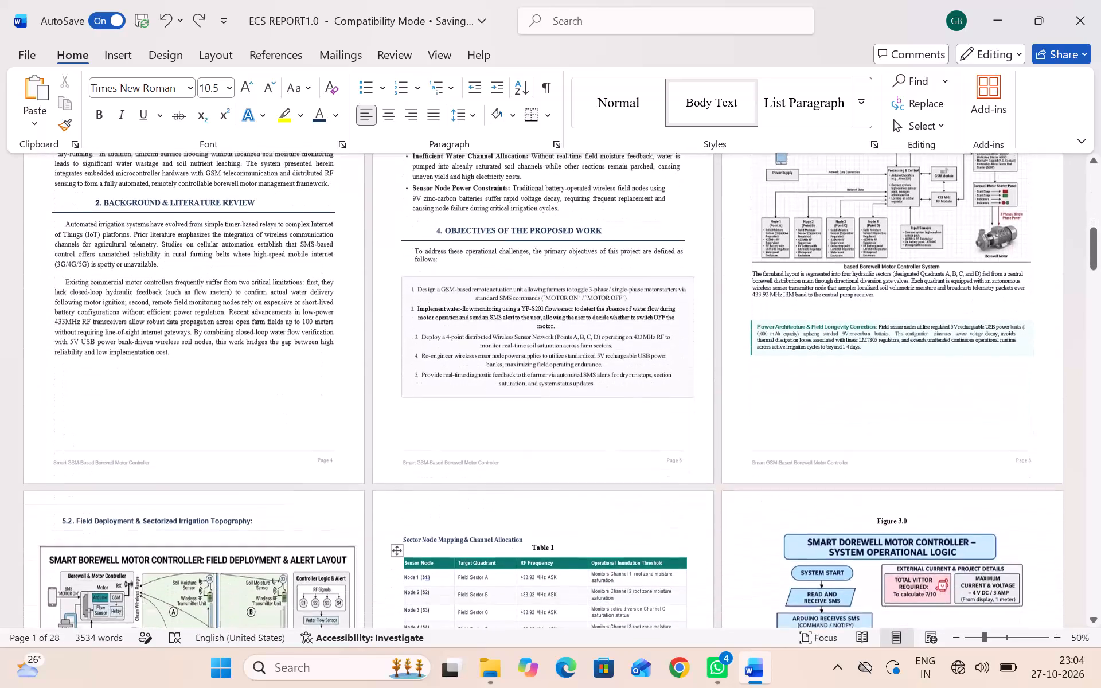
pyautogui.scroll(-13, 458, 378)
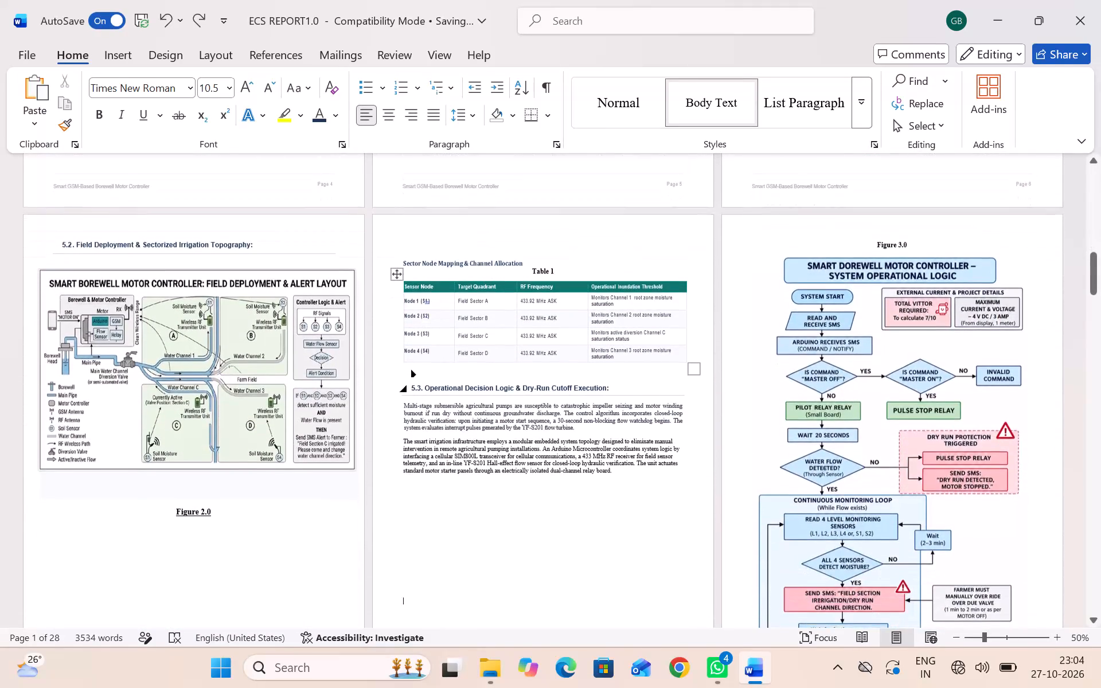
pyautogui.scroll(-16, 458, 378)
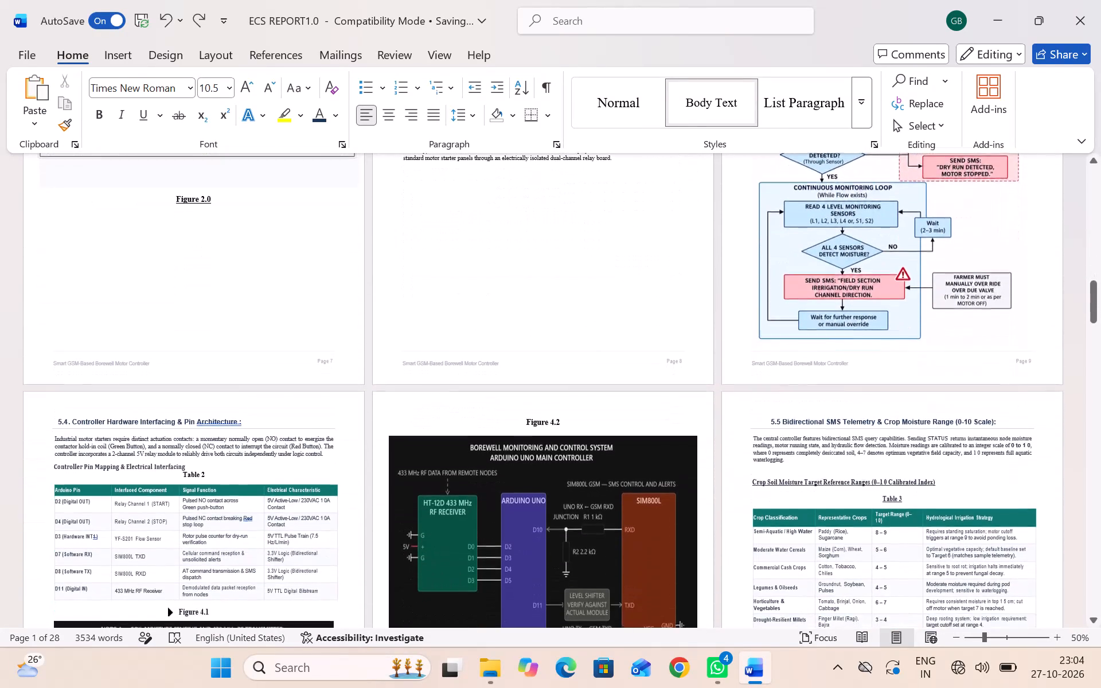
pyautogui.scroll(-19, 458, 378)
pyautogui.scroll(-8, 458, 378)
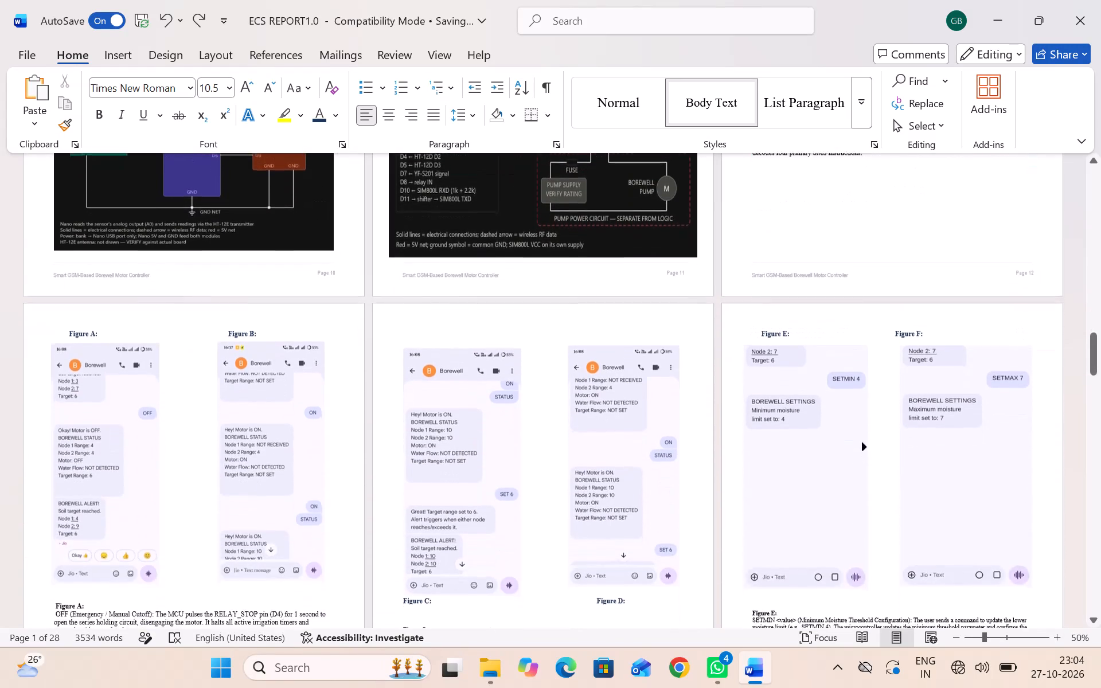
pyautogui.scroll(-19, 458, 378)
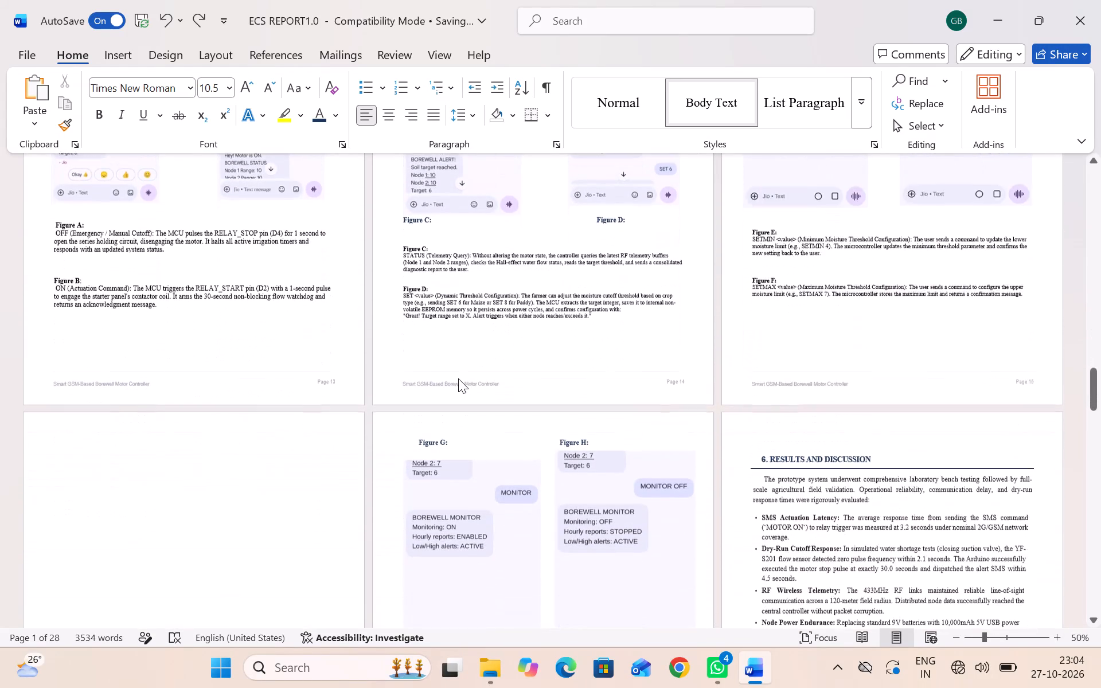
pyautogui.scroll(-7, 458, 378)
# Undo the most recent remaining footer spacing edit.
pyautogui.hotkey('ctrl', 'z')
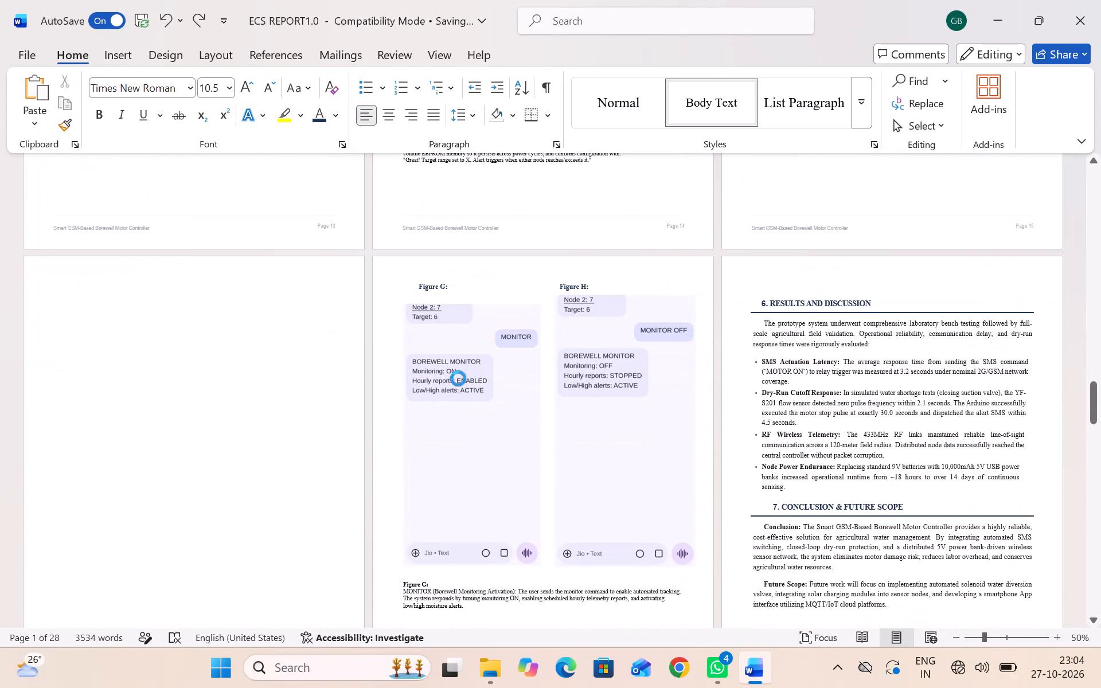
# Examine page flow again from the front pages to the References section, looking for empty pages and uneven footers.
pyautogui.scroll(-5, 458, 378)
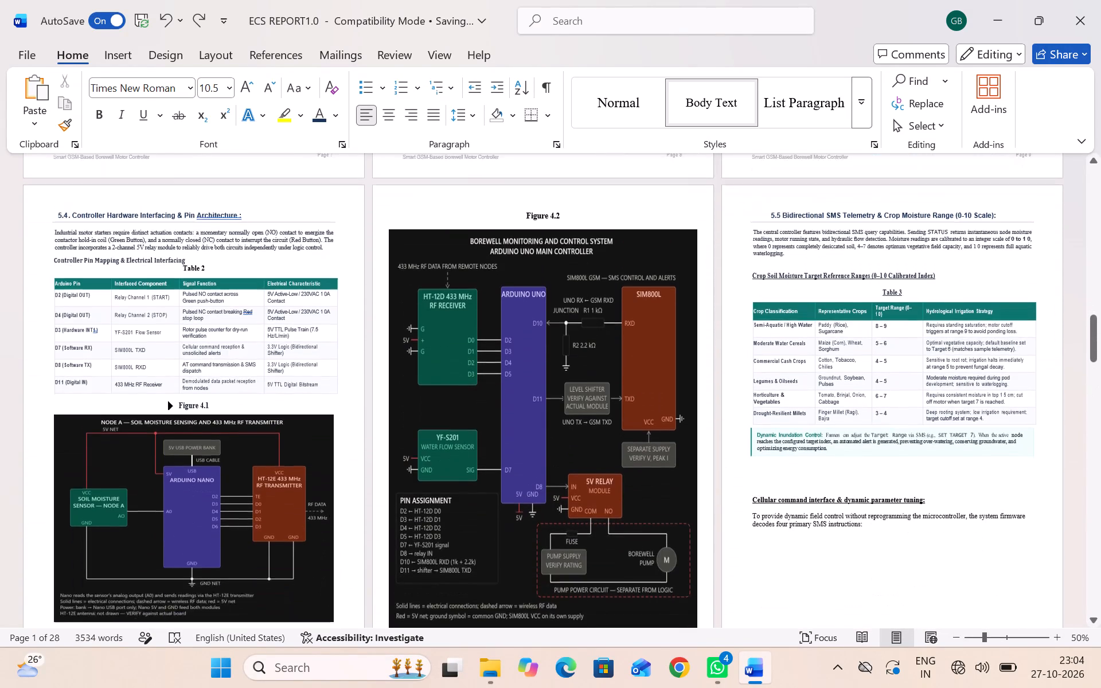
pyautogui.scroll(11, 458, 378)
pyautogui.scroll(20, 458, 378)
pyautogui.scroll(2, 458, 378)
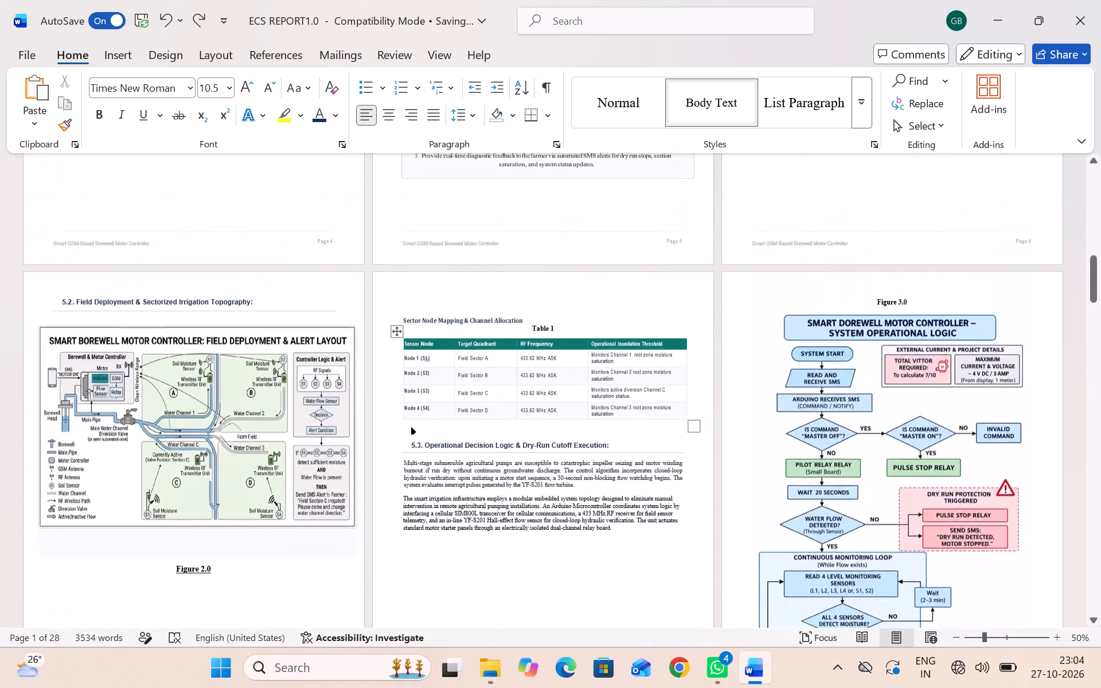
pyautogui.scroll(20, 458, 378)
pyautogui.scroll(20, 458, 378)
pyautogui.scroll(1, 458, 378)
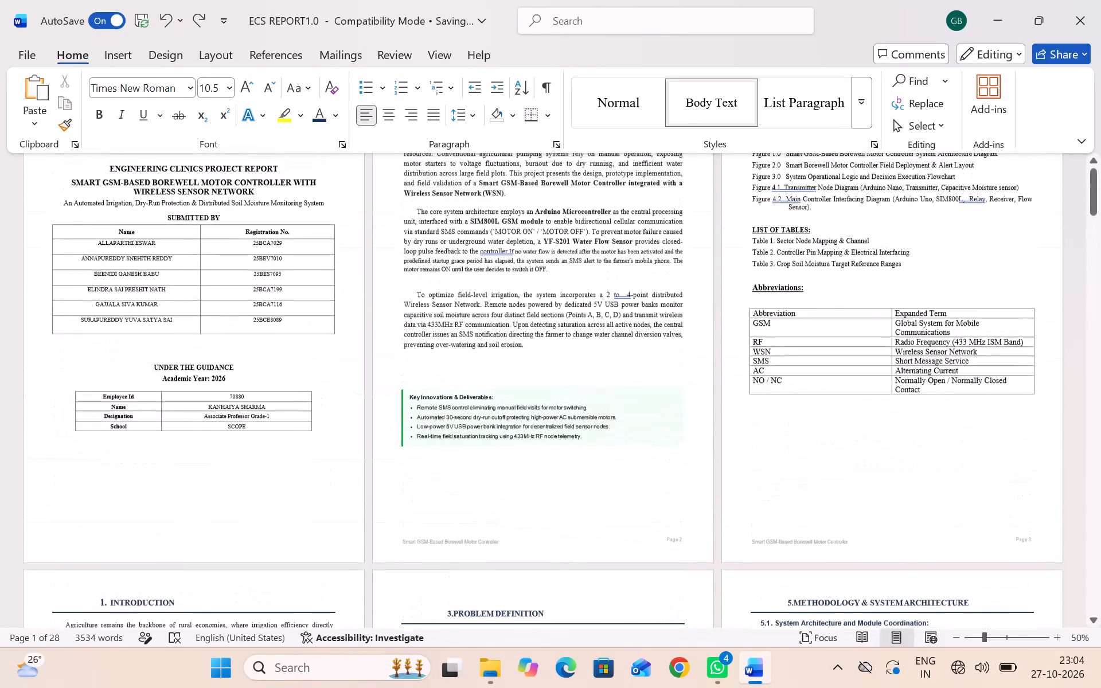
pyautogui.scroll(-19, 458, 378)
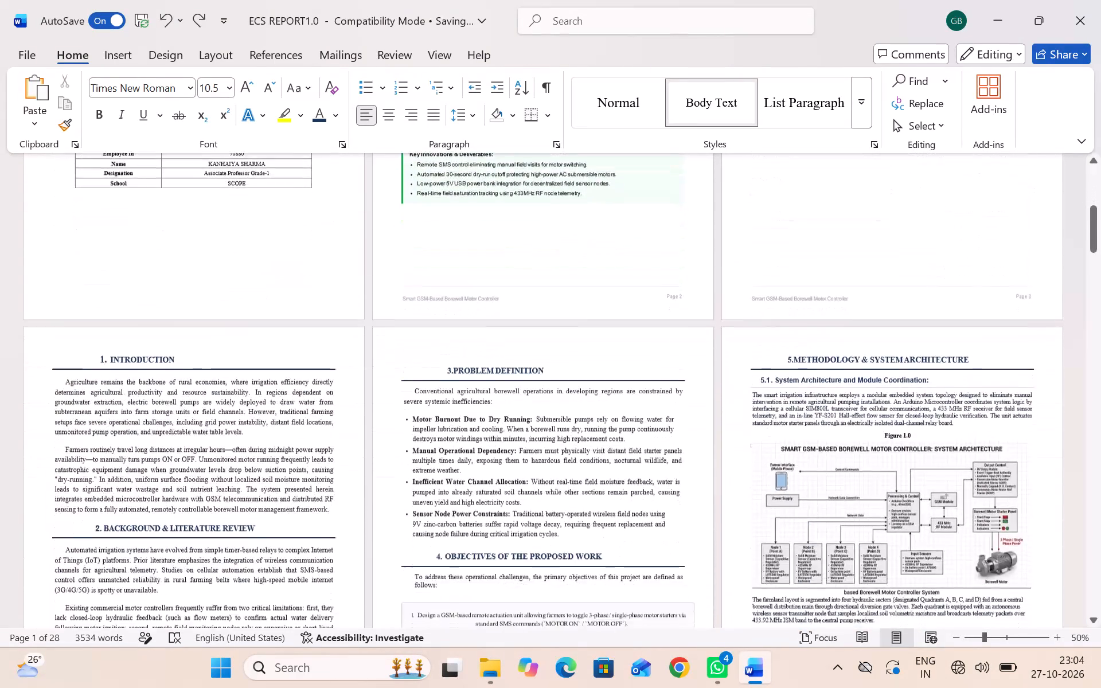
pyautogui.scroll(-17, 458, 378)
pyautogui.scroll(-6, 458, 378)
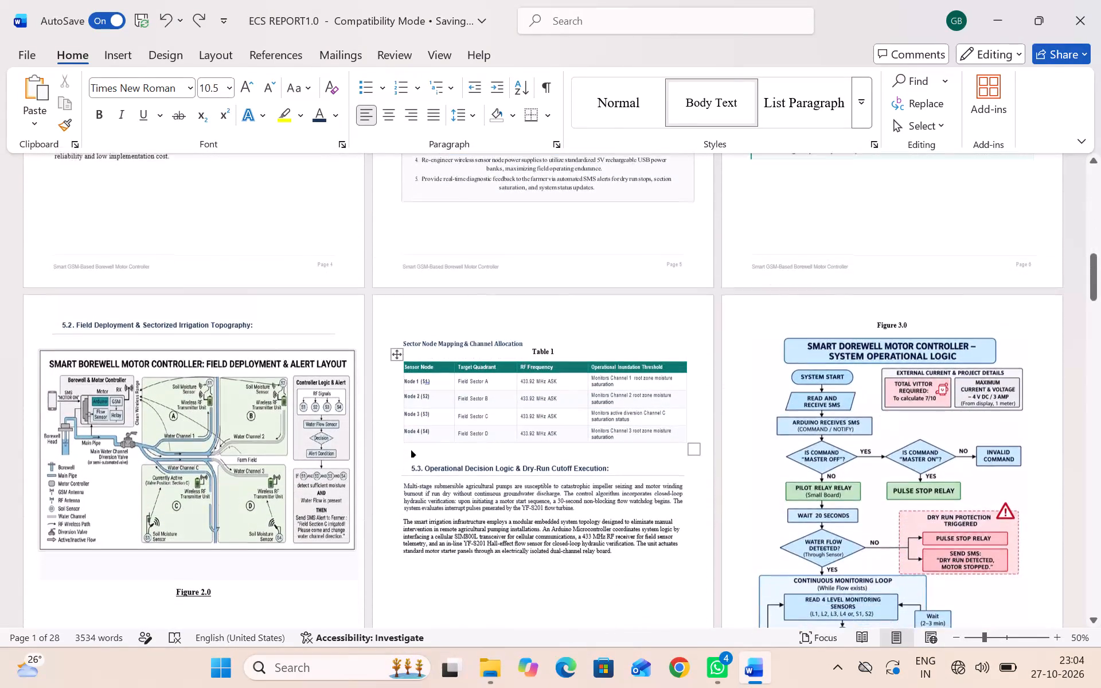
pyautogui.scroll(-4, 458, 378)
pyautogui.scroll(-17, 458, 378)
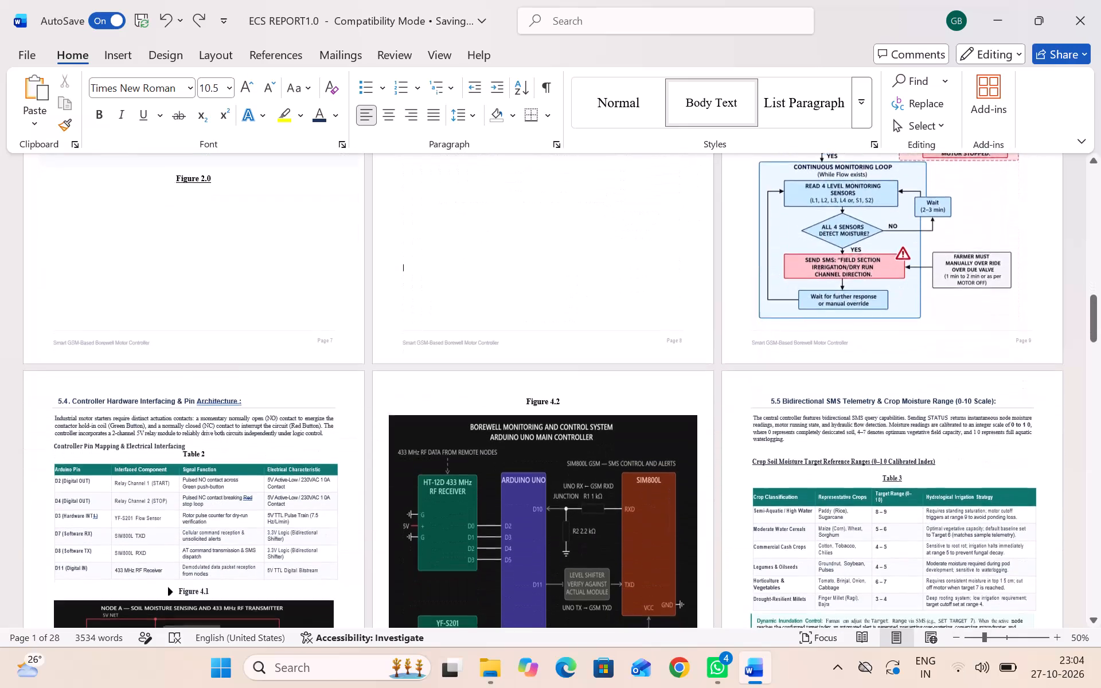
pyautogui.scroll(-13, 458, 378)
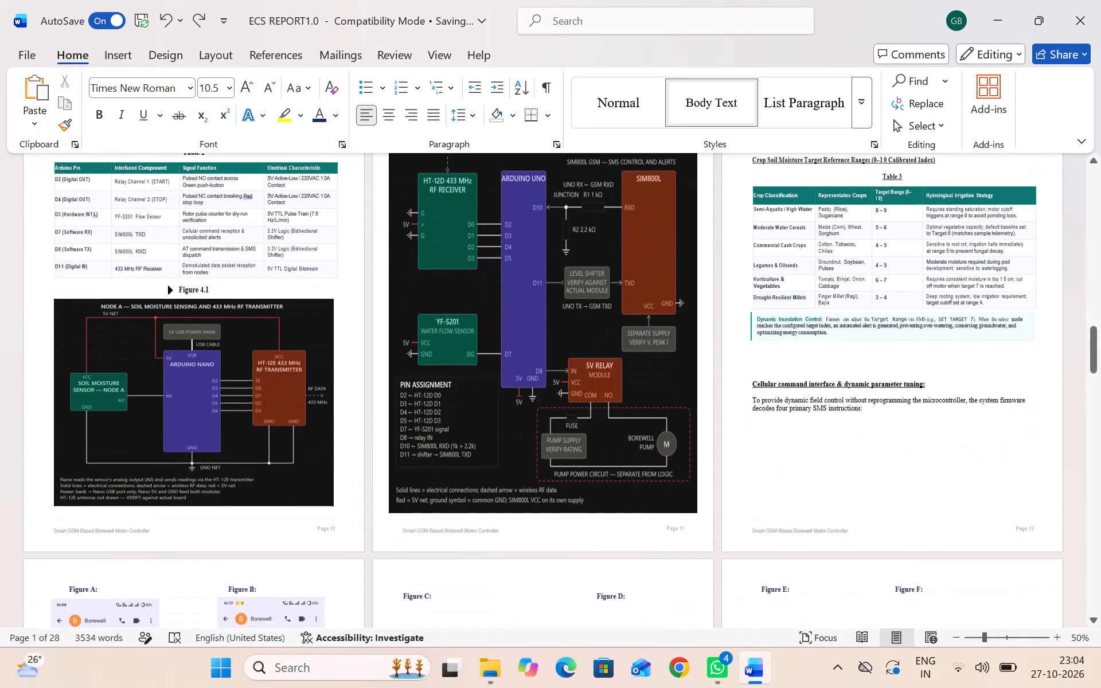
pyautogui.scroll(-5, 458, 378)
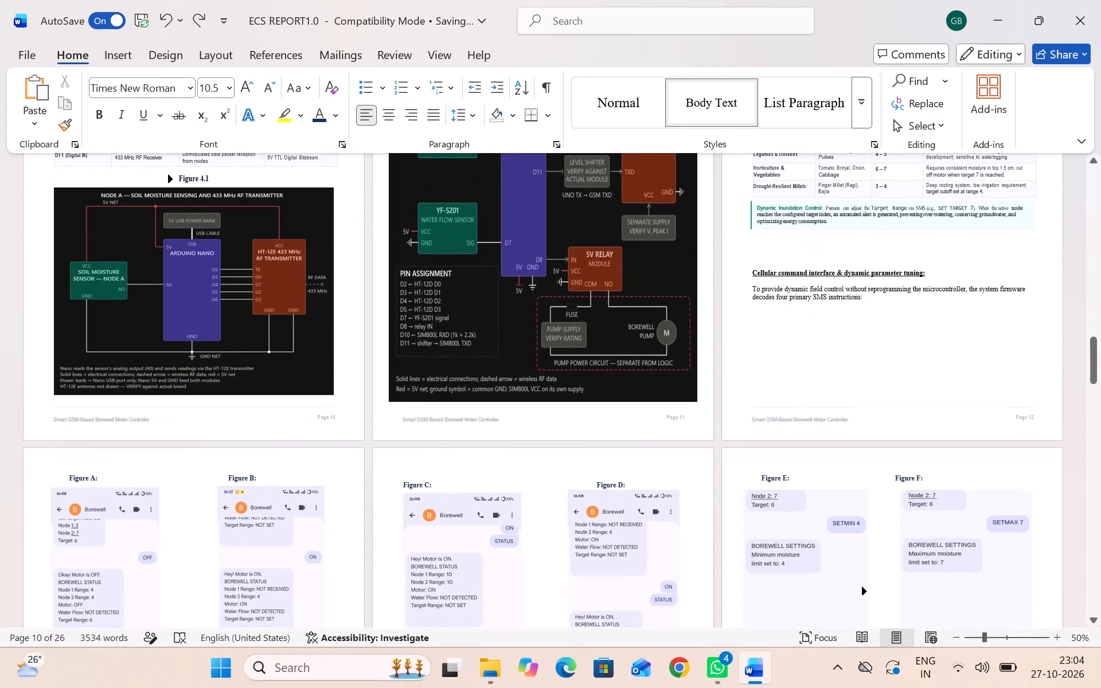
pyautogui.scroll(-18, 458, 378)
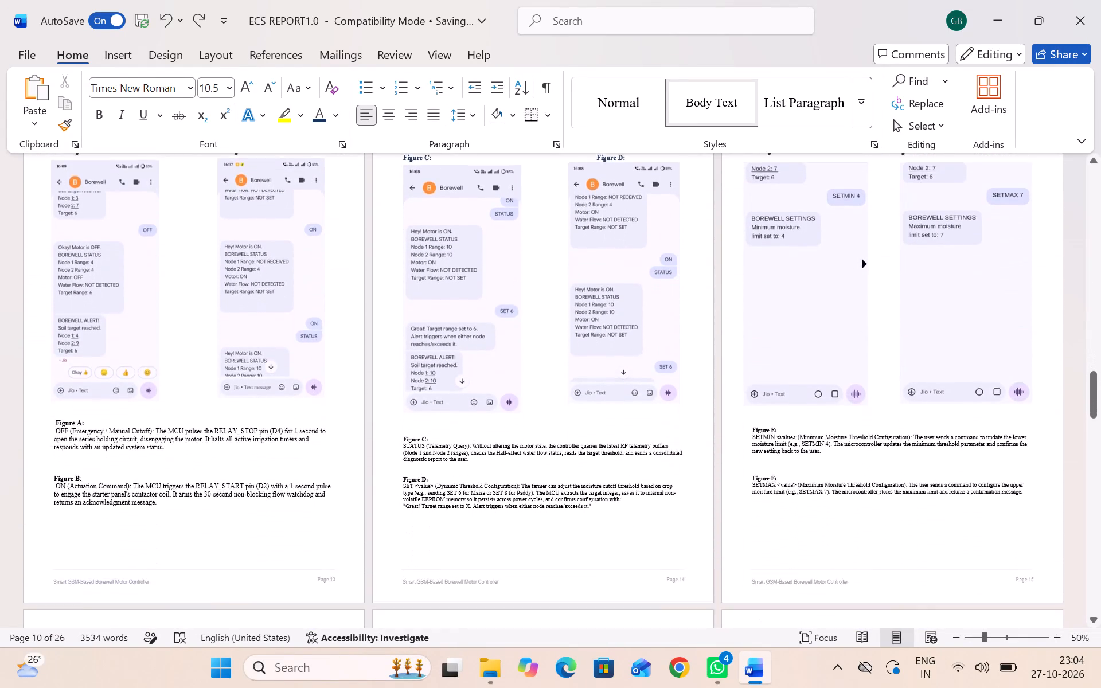
pyautogui.scroll(-14, 458, 378)
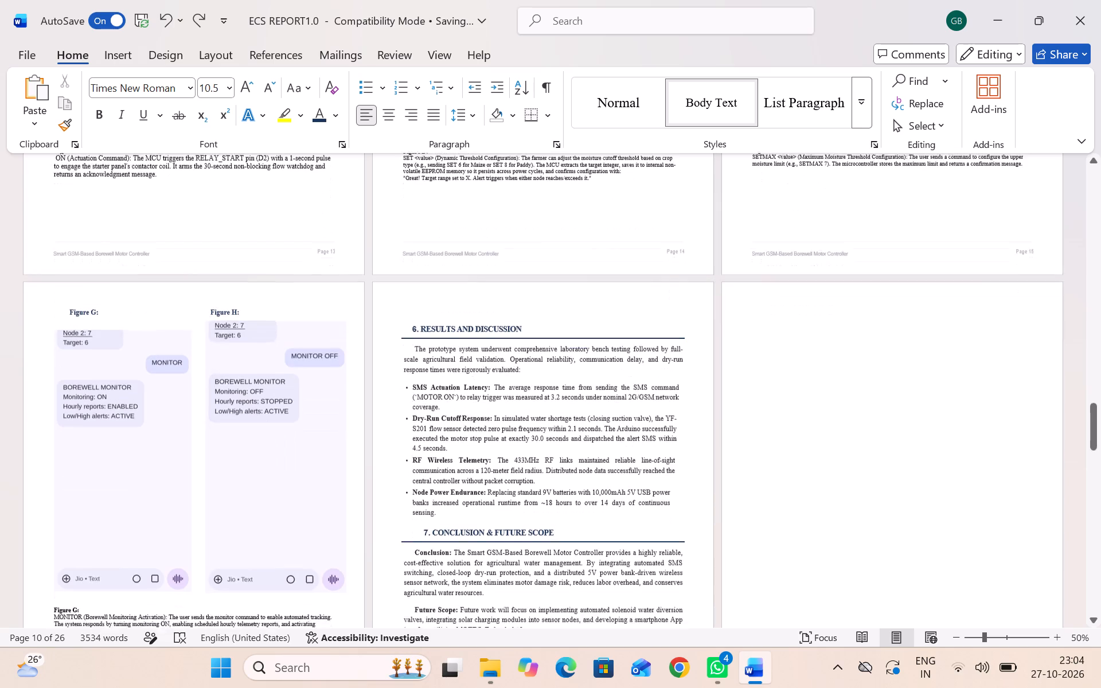
pyautogui.scroll(-11, 458, 378)
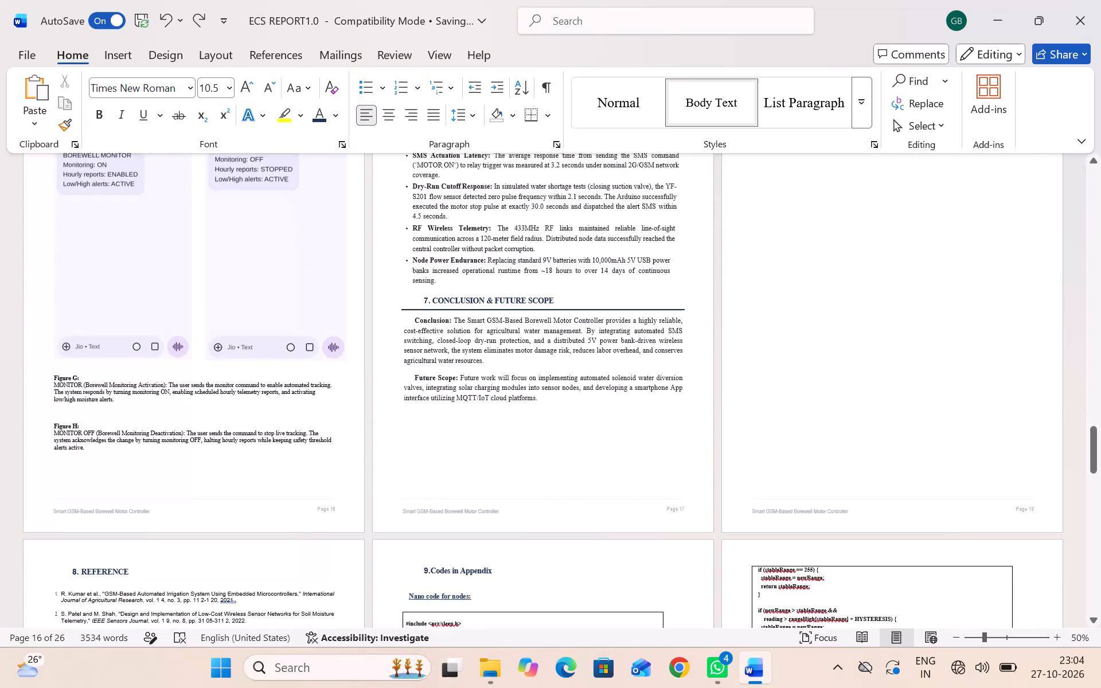
pyautogui.scroll(-2, 458, 378)
# Undo the footer backslash deletion and the edit before it, at the end of the Conclusion & Future Scope page.
pyautogui.hotkey('ctrl', 'z')
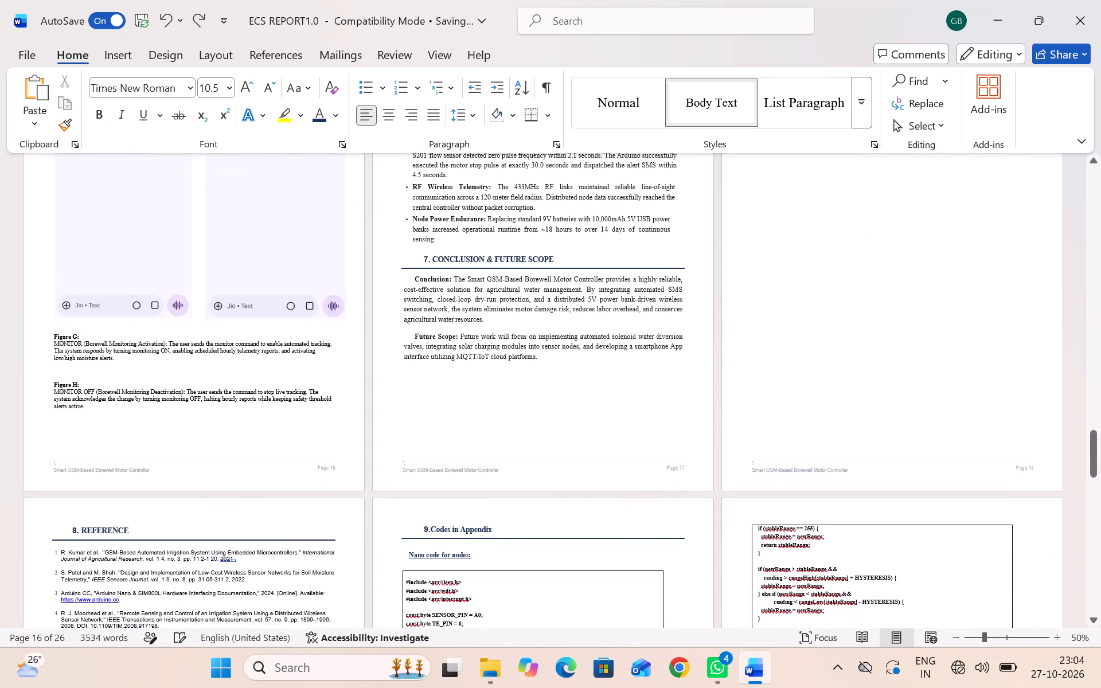
pyautogui.scroll(-18, 458, 378)
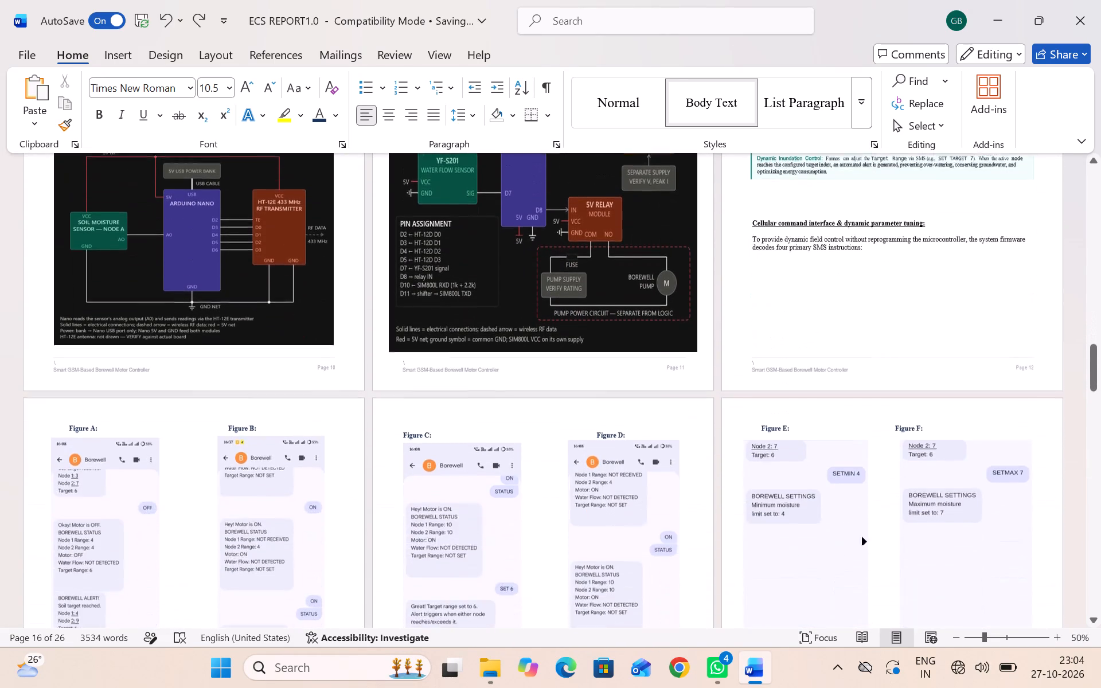
pyautogui.scroll(-9, 458, 378)
pyautogui.scroll(-16, 458, 378)
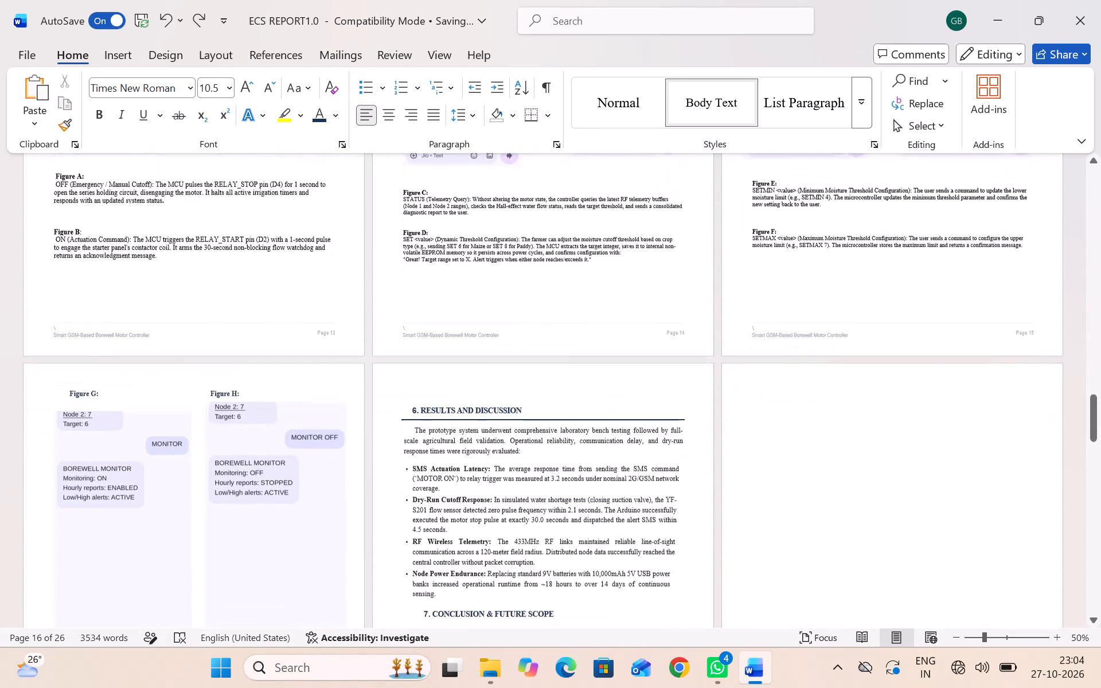
pyautogui.scroll(-19, 458, 378)
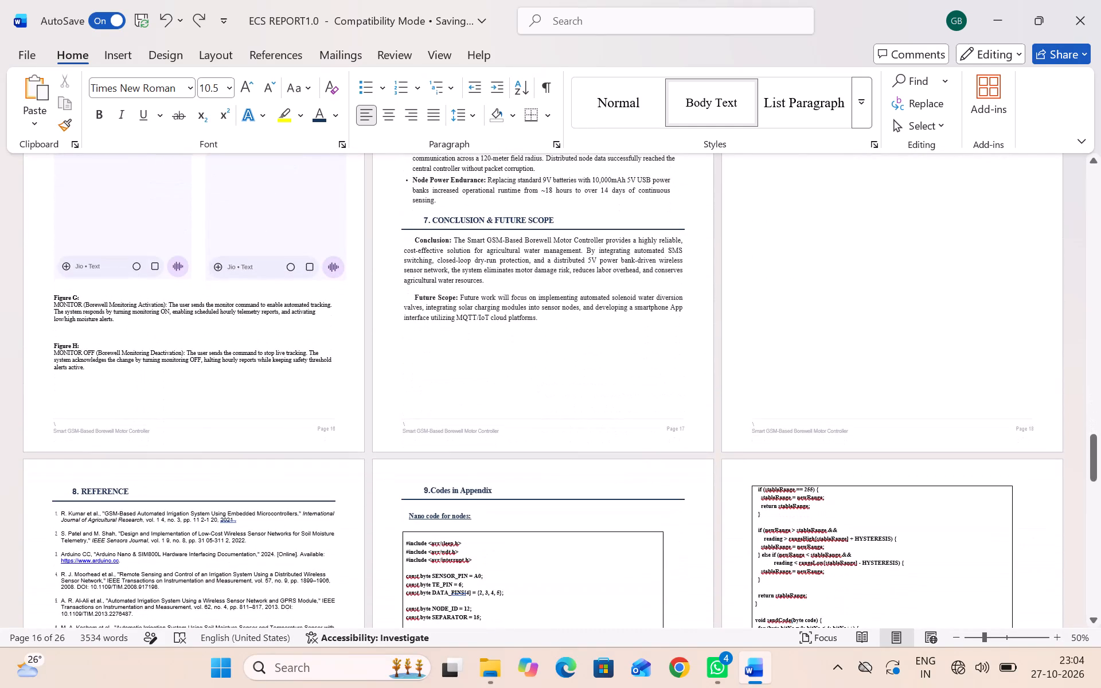
pyautogui.hotkey('ctrl', 'z')
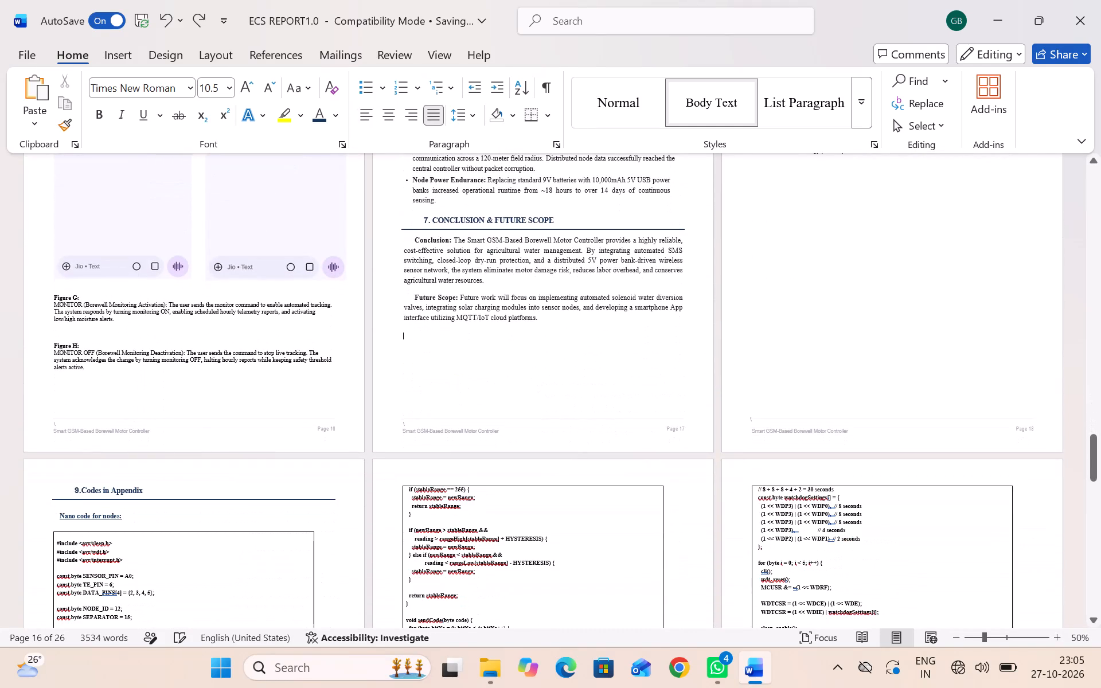
# Delete the stray backslash above the footer text on page 14, close the footer and check the following pages.
pyautogui.scroll(13, 458, 378)
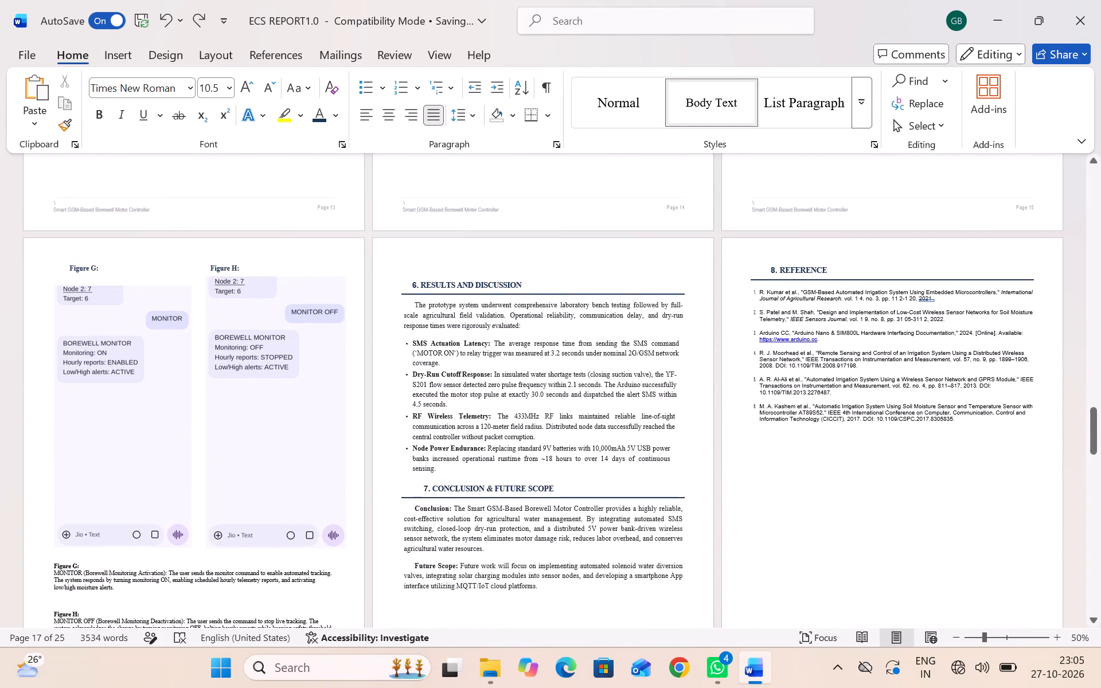
pyautogui.click(424, 211)
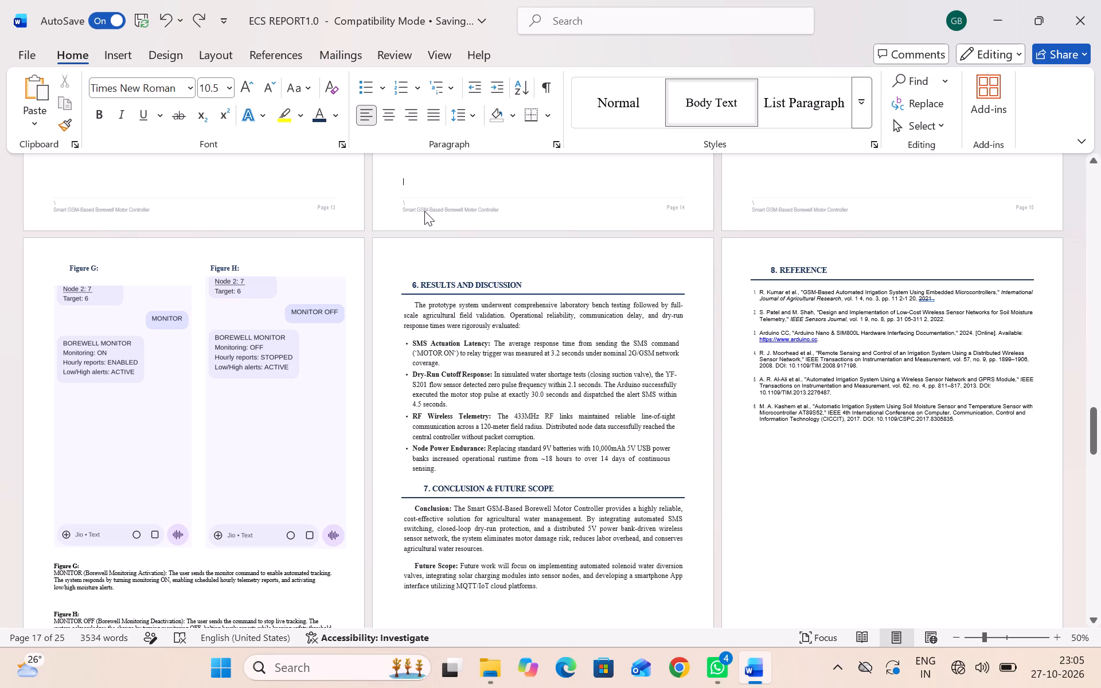
pyautogui.click(424, 211)
pyautogui.doubleClick(426, 210)
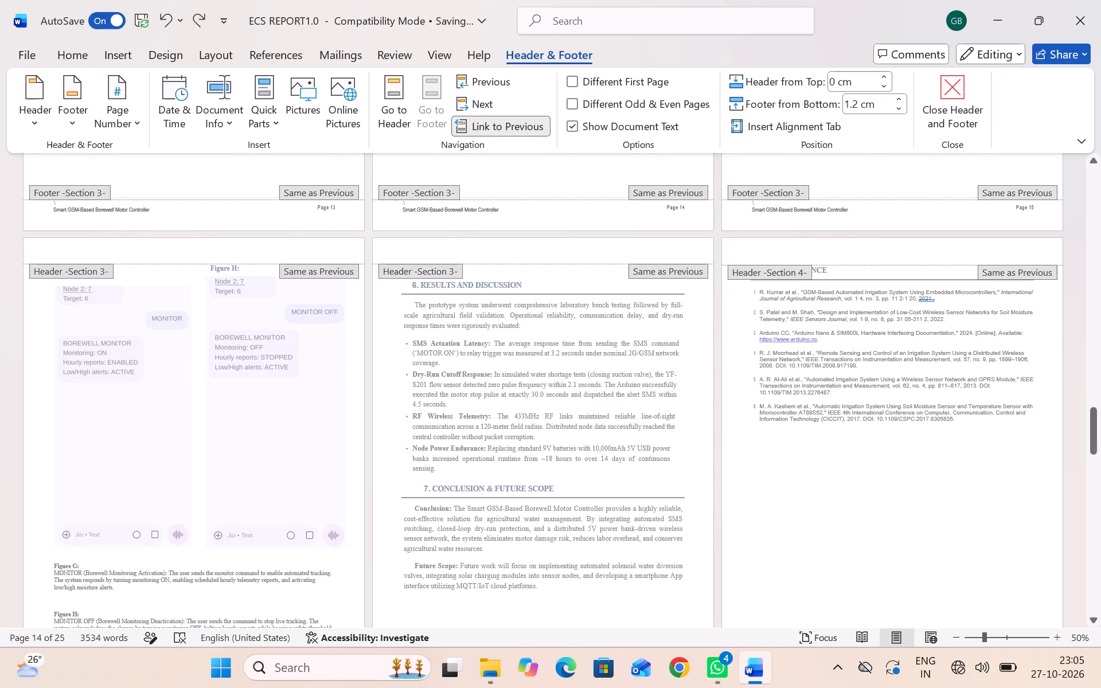
pyautogui.press('BackSpace')
pyautogui.press('Right')
pyautogui.press('BackSpace')
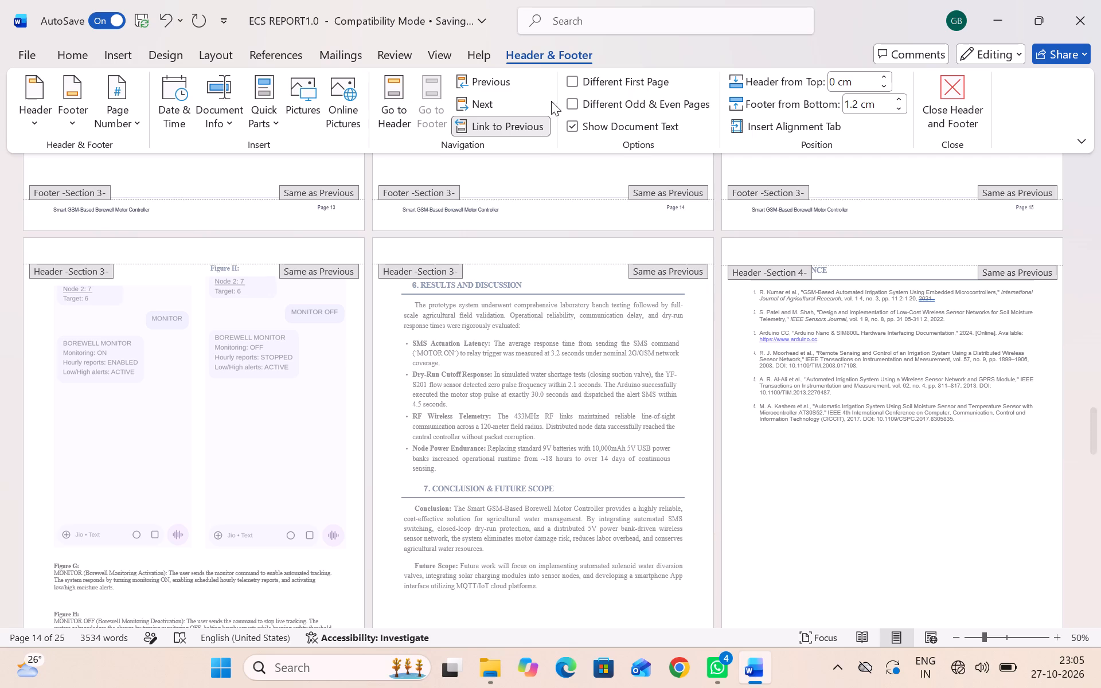
pyautogui.click(966, 110)
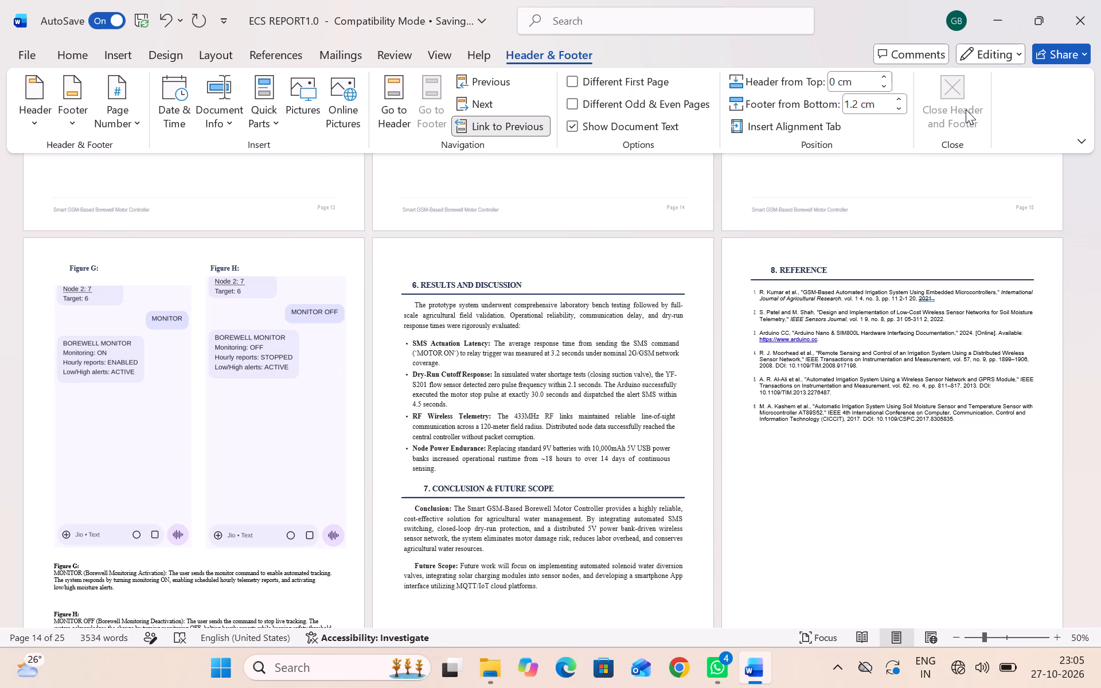
pyautogui.scroll(-20, 821, 243)
pyautogui.scroll(-3, 821, 243)
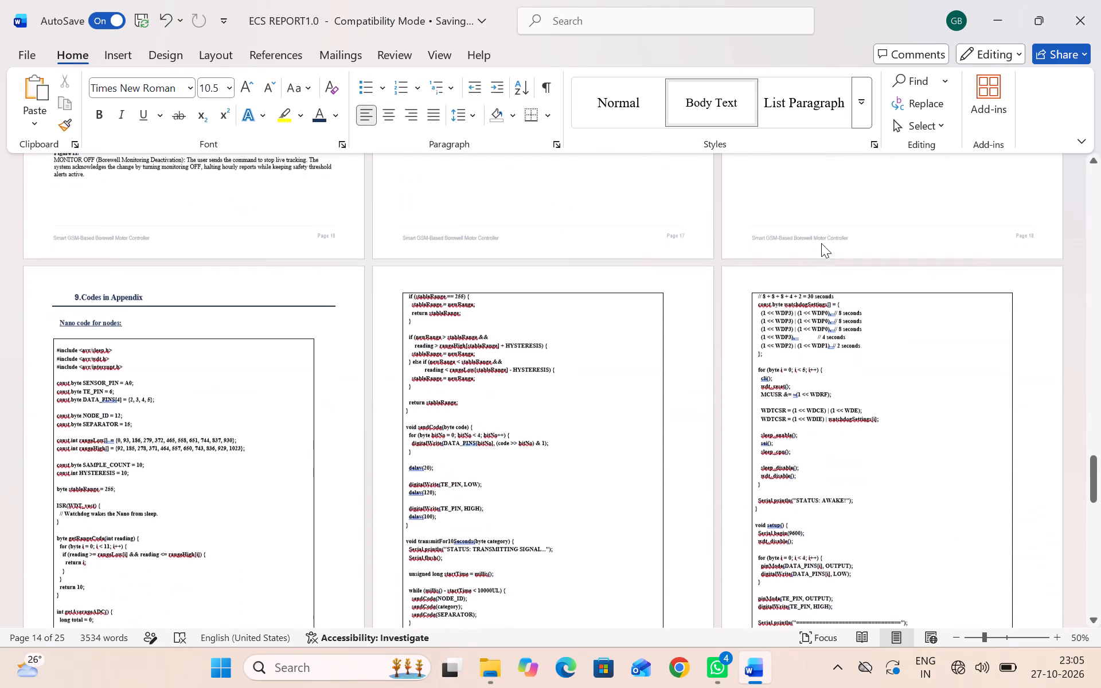
# Examine the appendix code pages through to the final page, checking the code boxes, page breaks and footers.
pyautogui.scroll(-13, 821, 243)
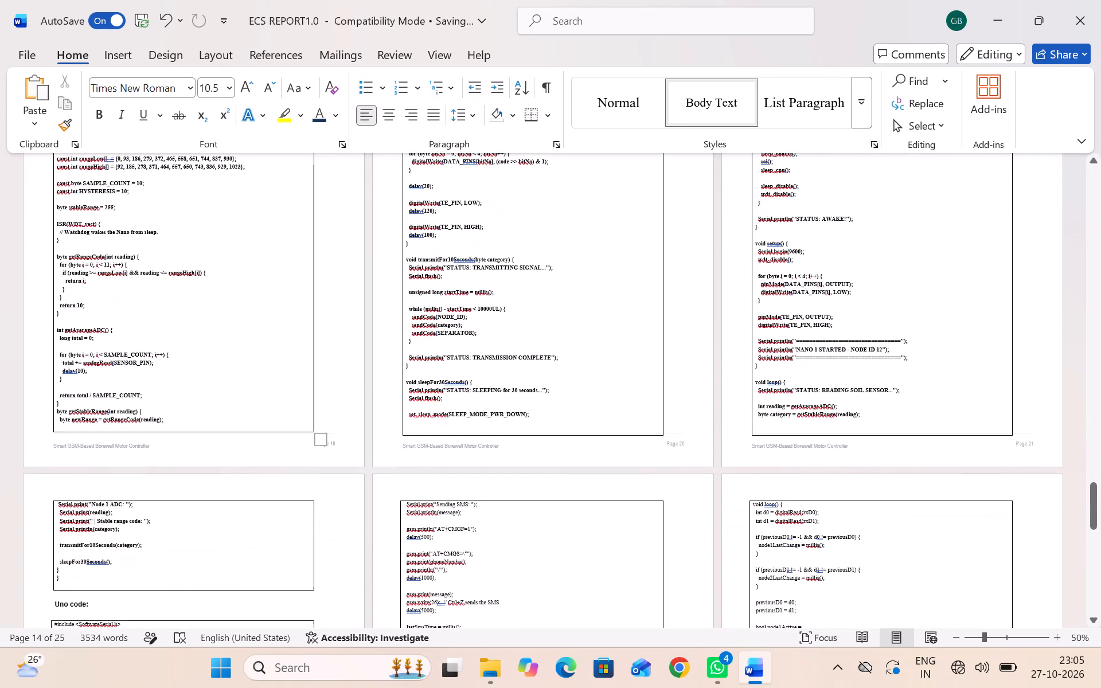
pyautogui.scroll(-13, 821, 243)
pyautogui.scroll(-10, 821, 243)
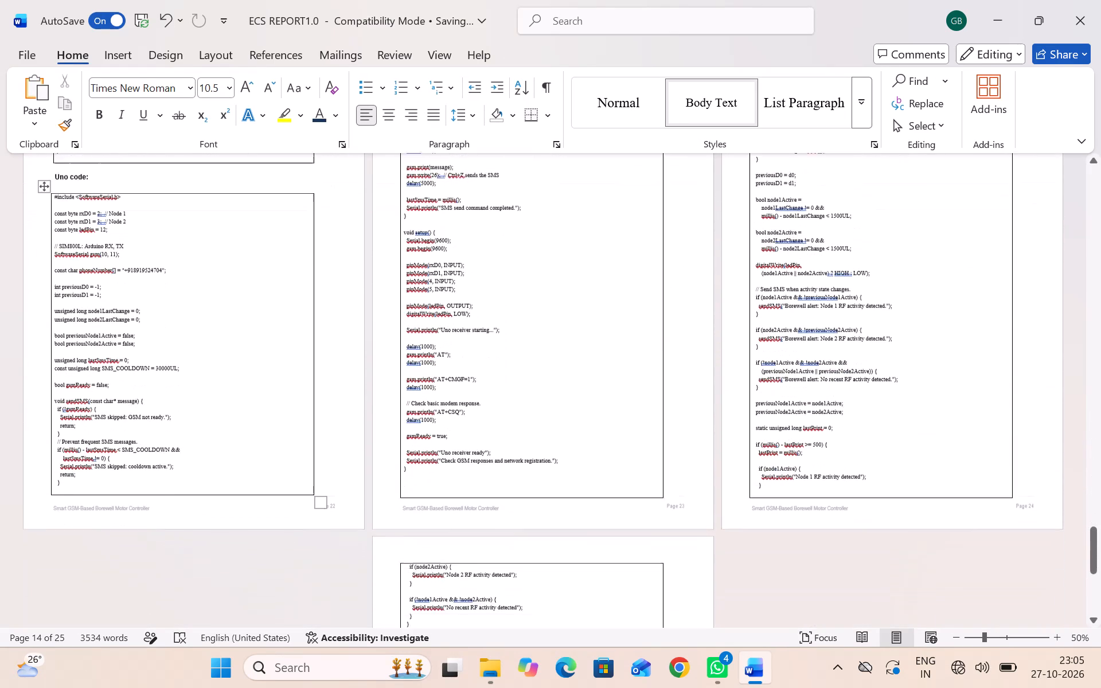
pyautogui.scroll(-14, 821, 243)
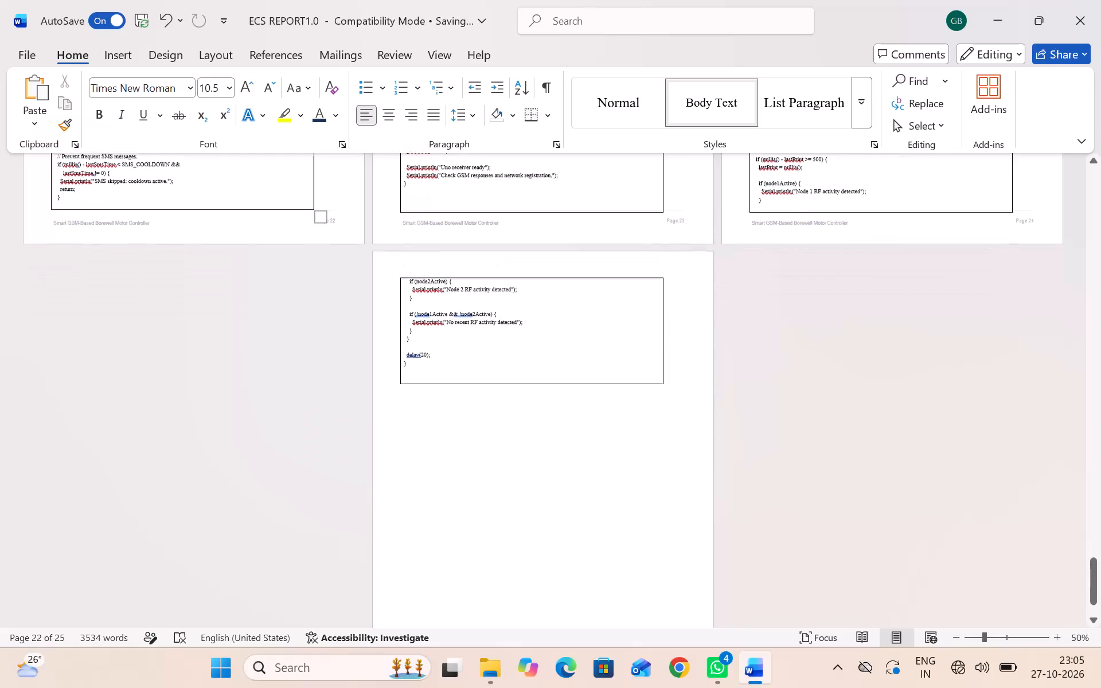
pyautogui.scroll(-8, 821, 243)
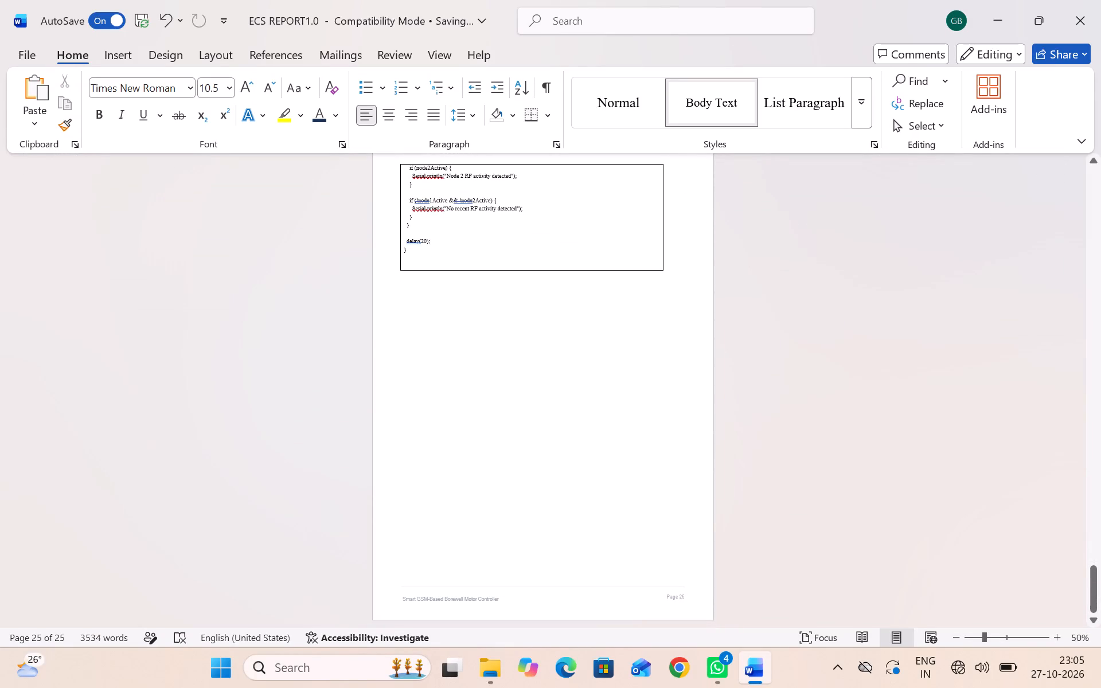
pyautogui.keyDown('ctrl'); pyautogui.scroll(5, 658, 437); pyautogui.keyUp('ctrl')
pyautogui.scroll(-10, 658, 437)
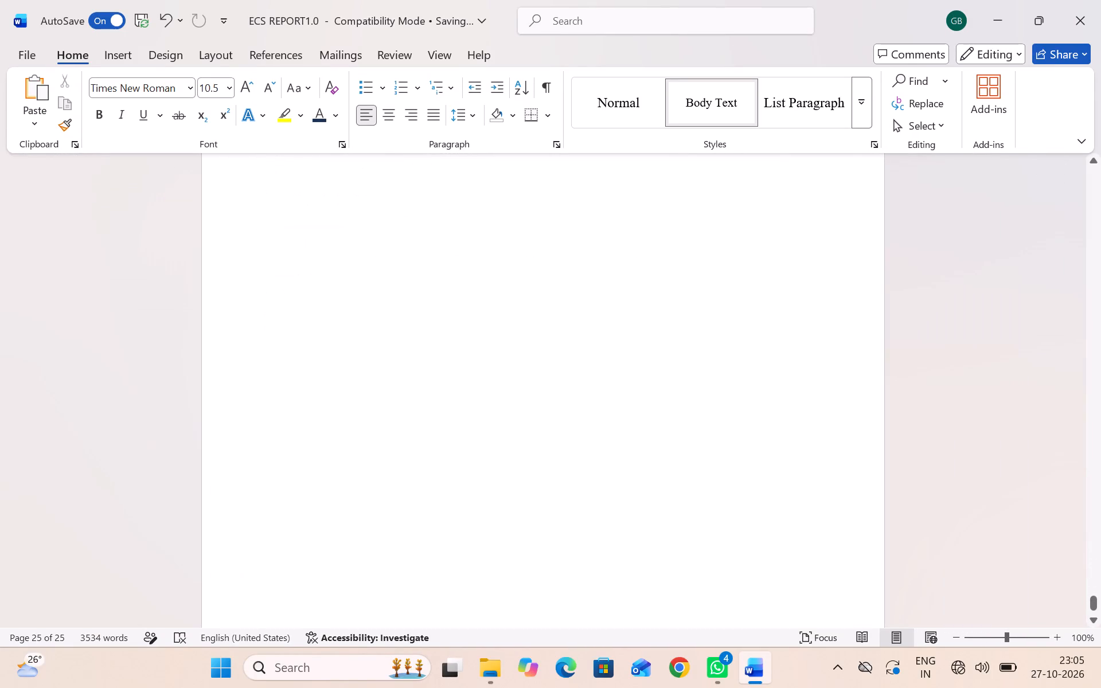
pyautogui.scroll(-11, 658, 437)
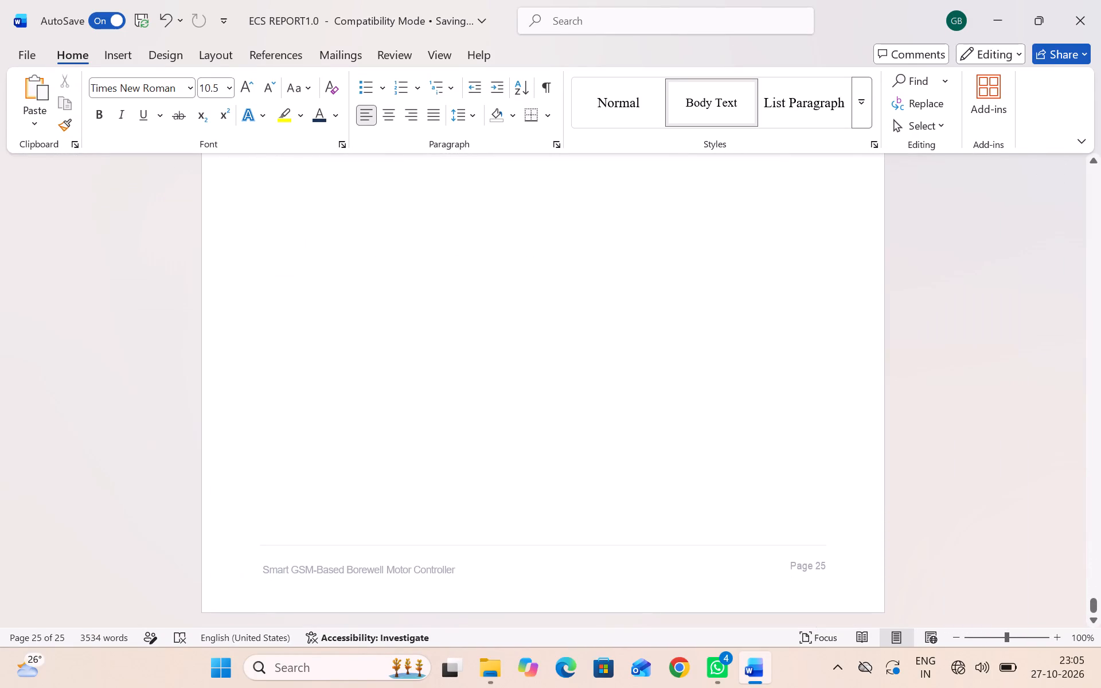
# Set the Section 5 footer's distance from the bottom to 1.5 cm from page 25, and close the footer.
pyautogui.click(533, 541)
pyautogui.scroll(-3, 533, 541)
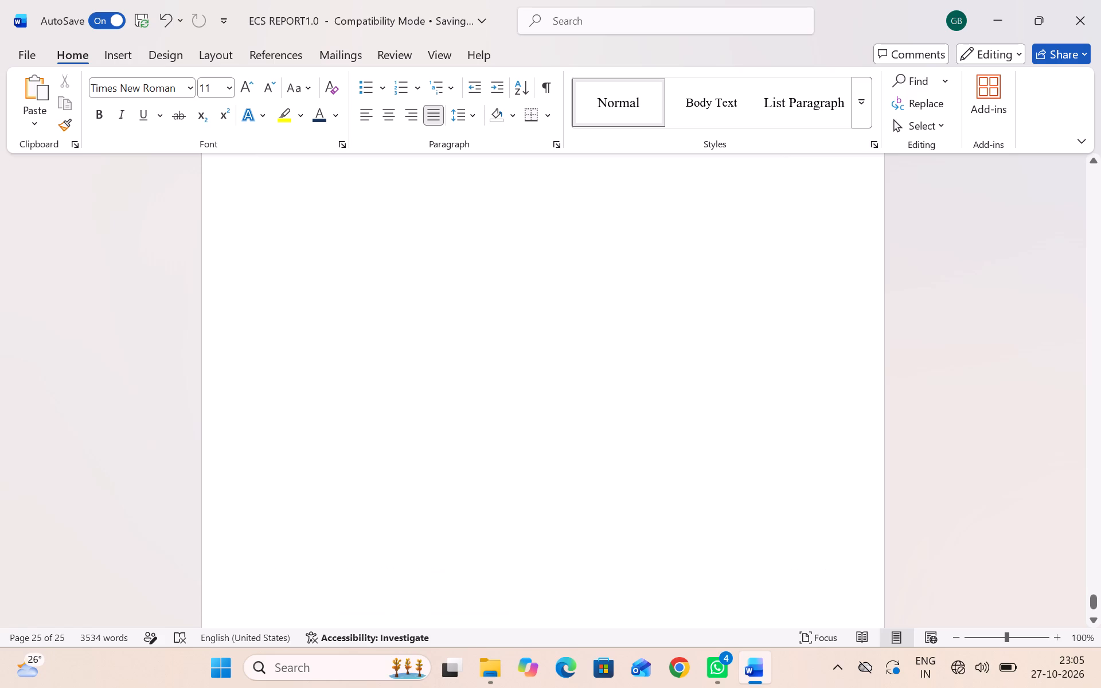
pyautogui.scroll(-7, 533, 541)
pyautogui.doubleClick(526, 544)
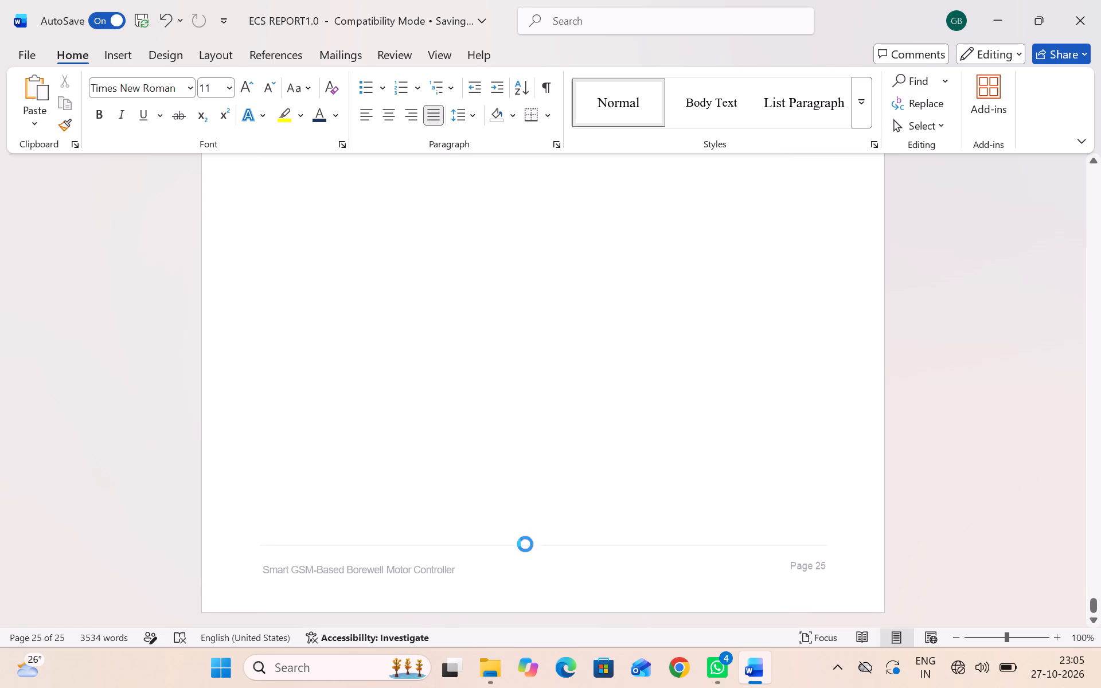
pyautogui.scroll(-9, 525, 546)
pyautogui.doubleClick(439, 569)
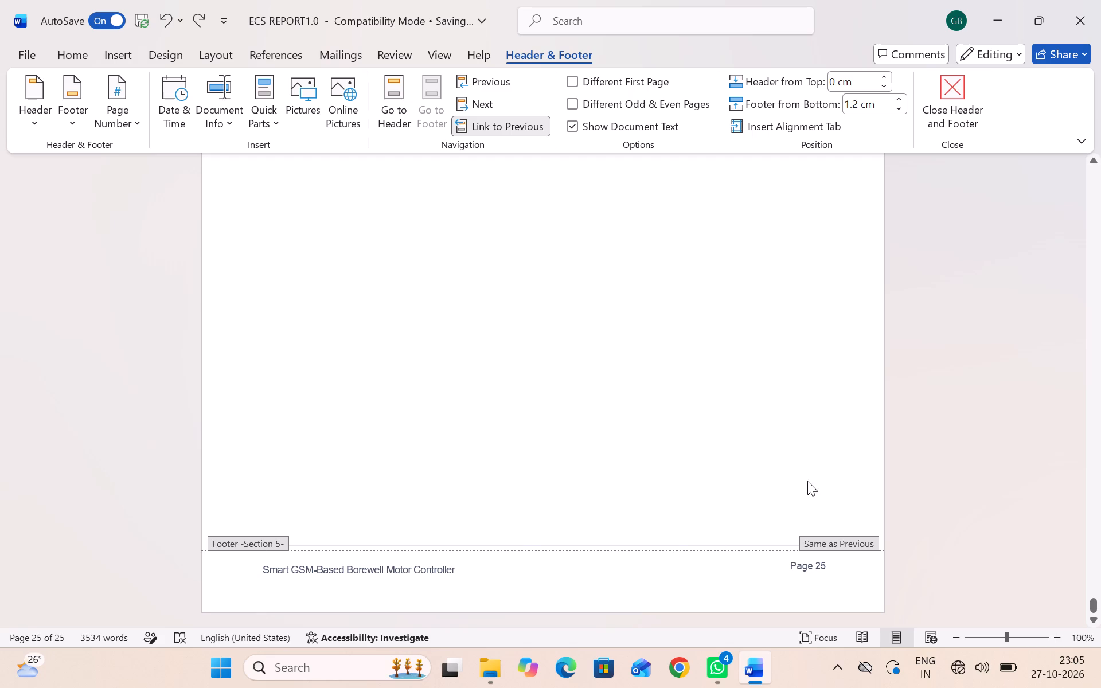
pyautogui.click(900, 102)
pyautogui.click(900, 102)
pyautogui.click(900, 102)
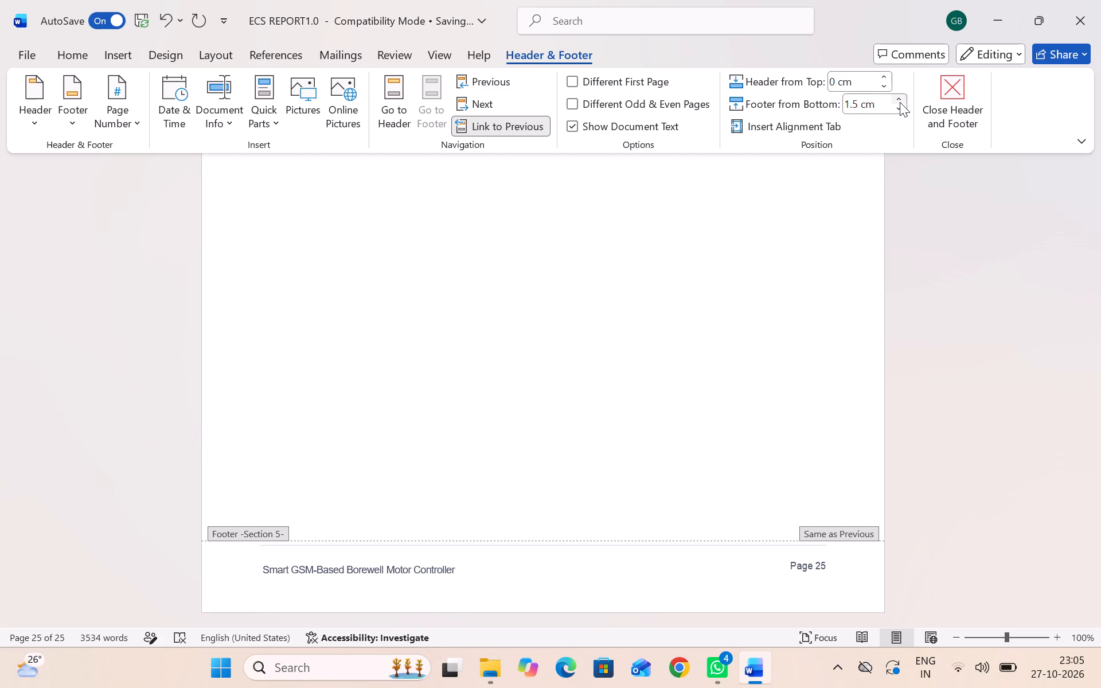
pyautogui.press('Return')
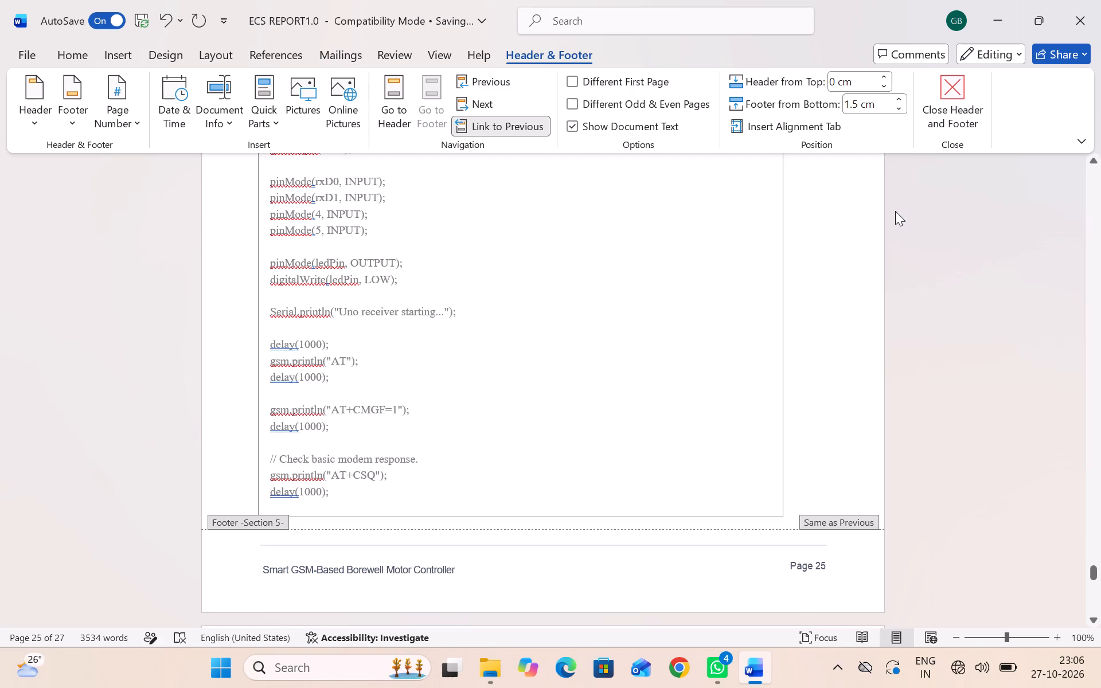
pyautogui.hotkey('ctrl', 'z')
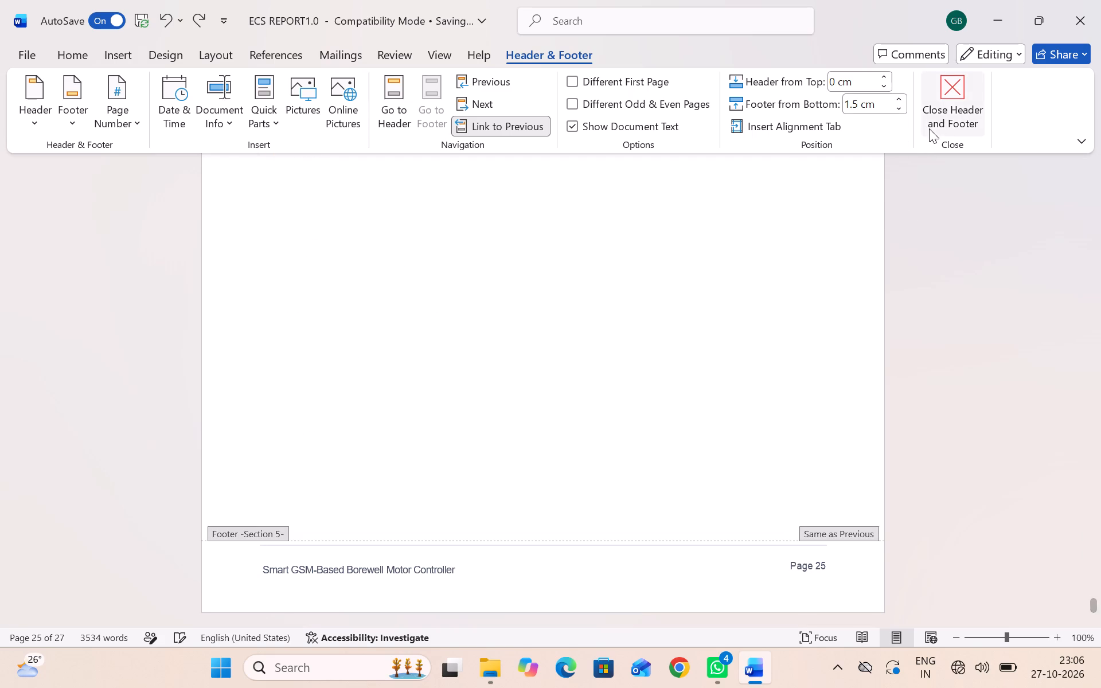
pyautogui.click(938, 120)
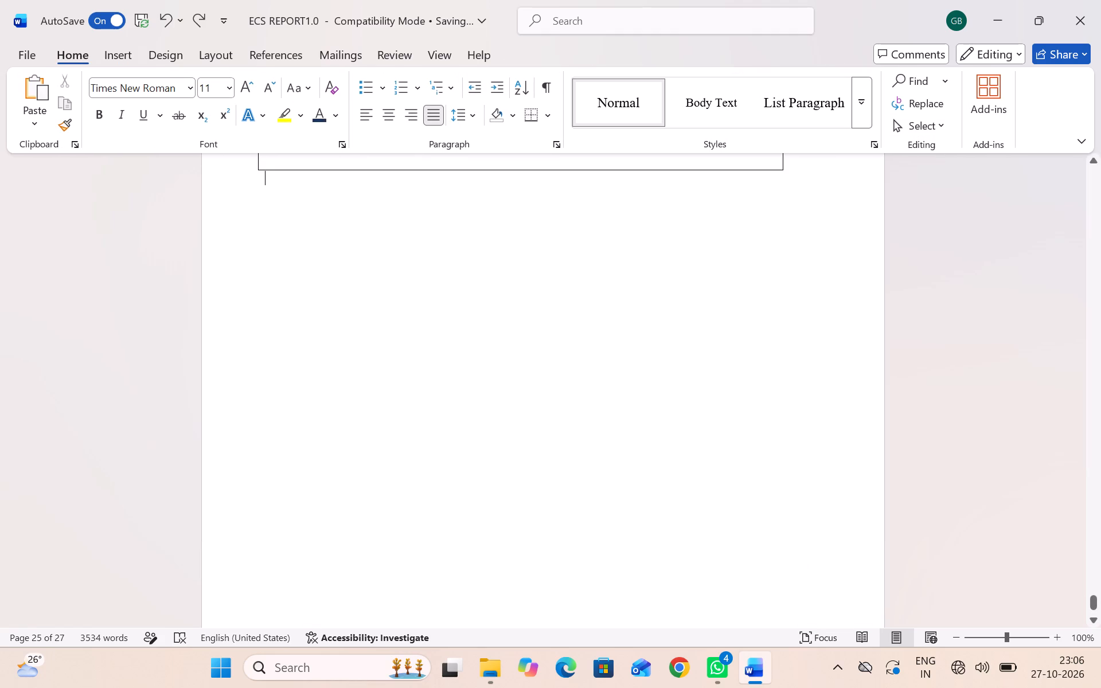
# Review the whole report from the last appendix page back to the cover page, checking page flow, code boxes and footers.
pyautogui.keyDown('ctrl'); pyautogui.scroll(2, 774, 398); pyautogui.keyUp('ctrl')
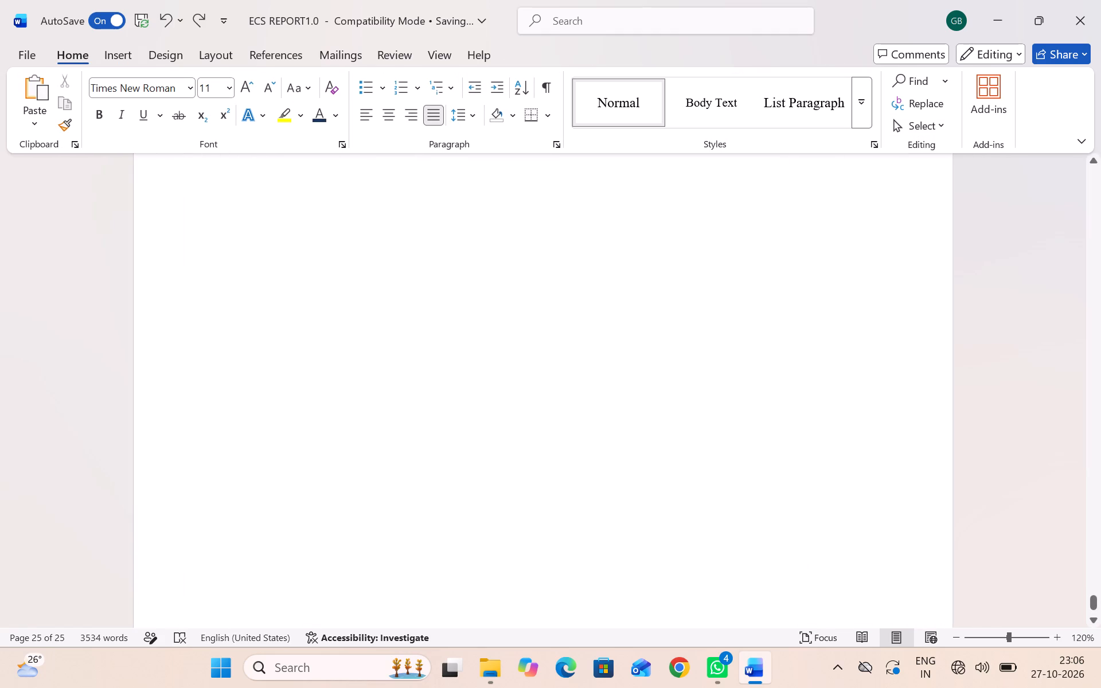
pyautogui.keyDown('ctrl'); pyautogui.scroll(-5, 774, 398); pyautogui.keyUp('ctrl')
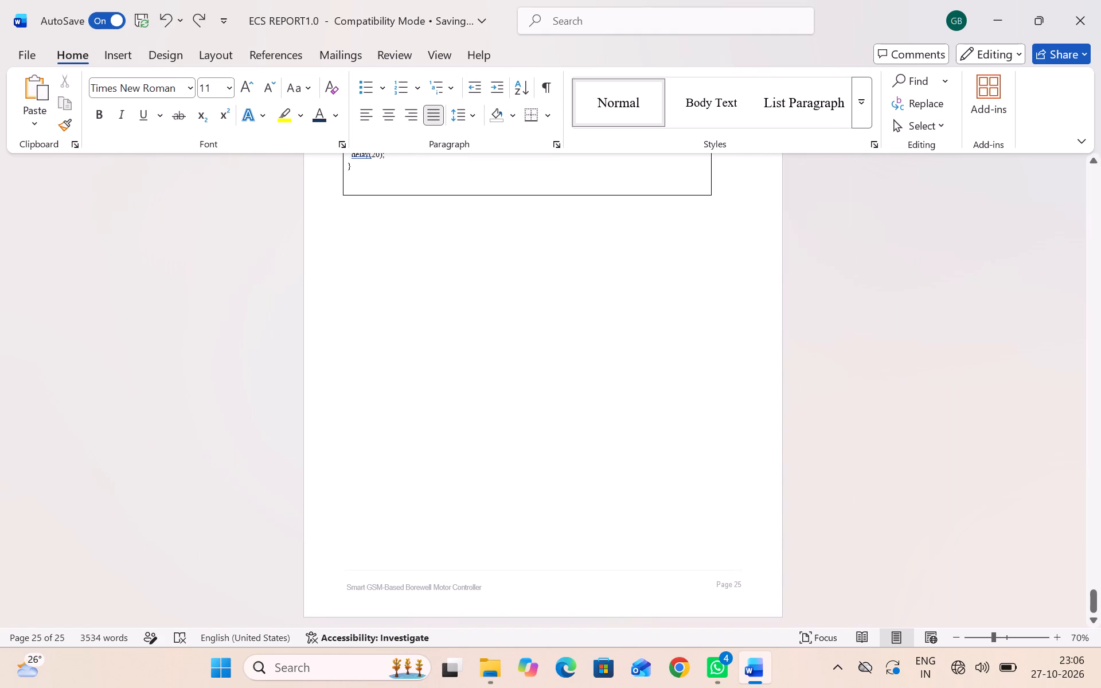
pyautogui.keyDown('ctrl'); pyautogui.scroll(-1, 774, 398); pyautogui.keyUp('ctrl')
pyautogui.scroll(6, 774, 398)
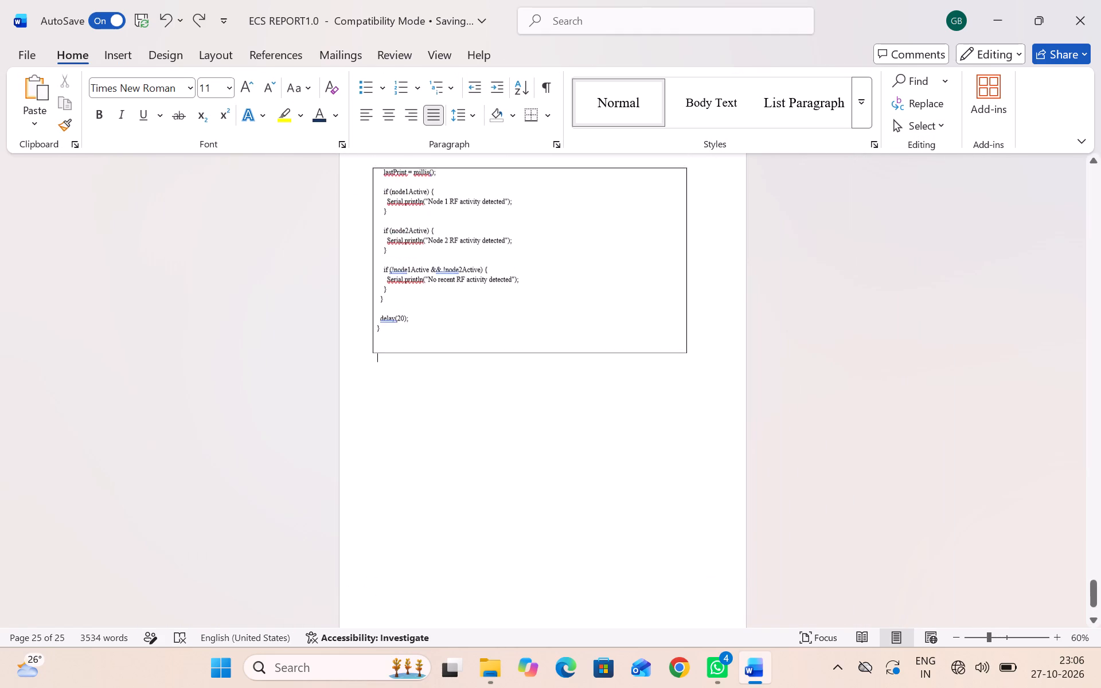
pyautogui.scroll(19, 774, 398)
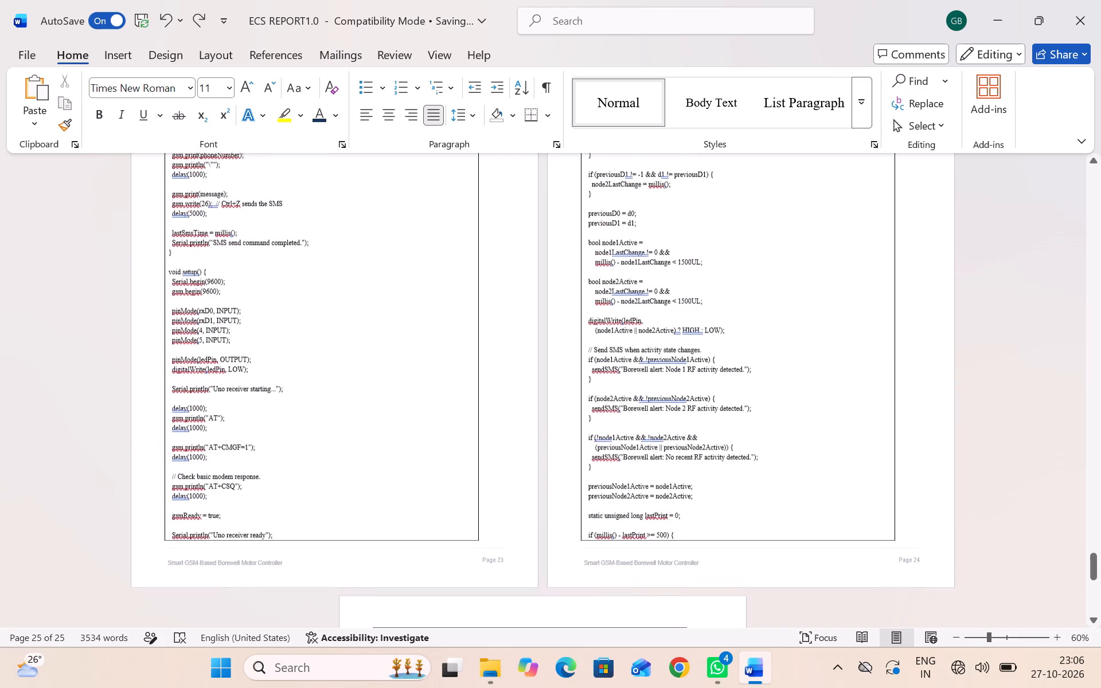
pyautogui.scroll(13, 774, 398)
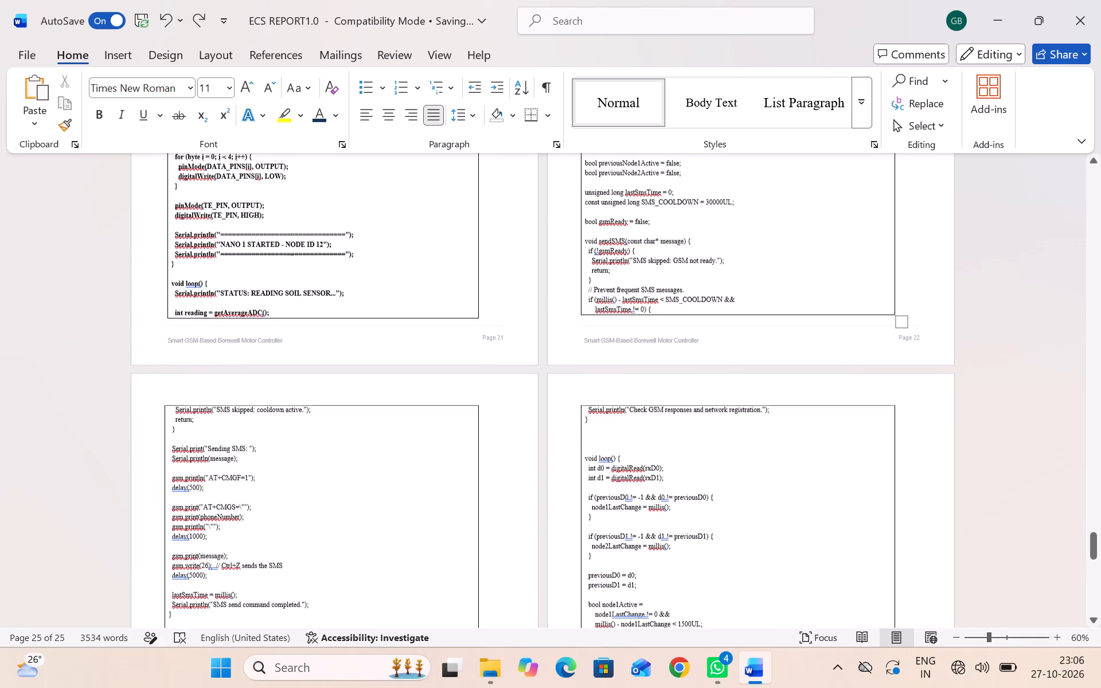
pyautogui.scroll(18, 774, 398)
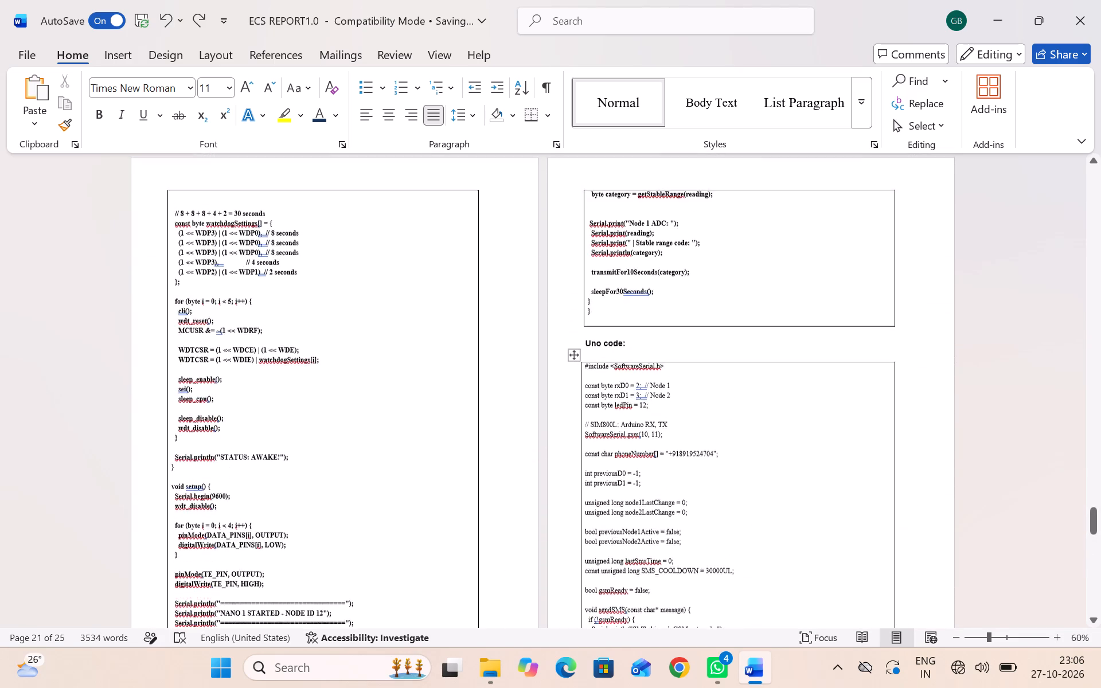
pyautogui.scroll(5, 774, 398)
pyautogui.scroll(20, 774, 398)
pyautogui.scroll(3, 774, 398)
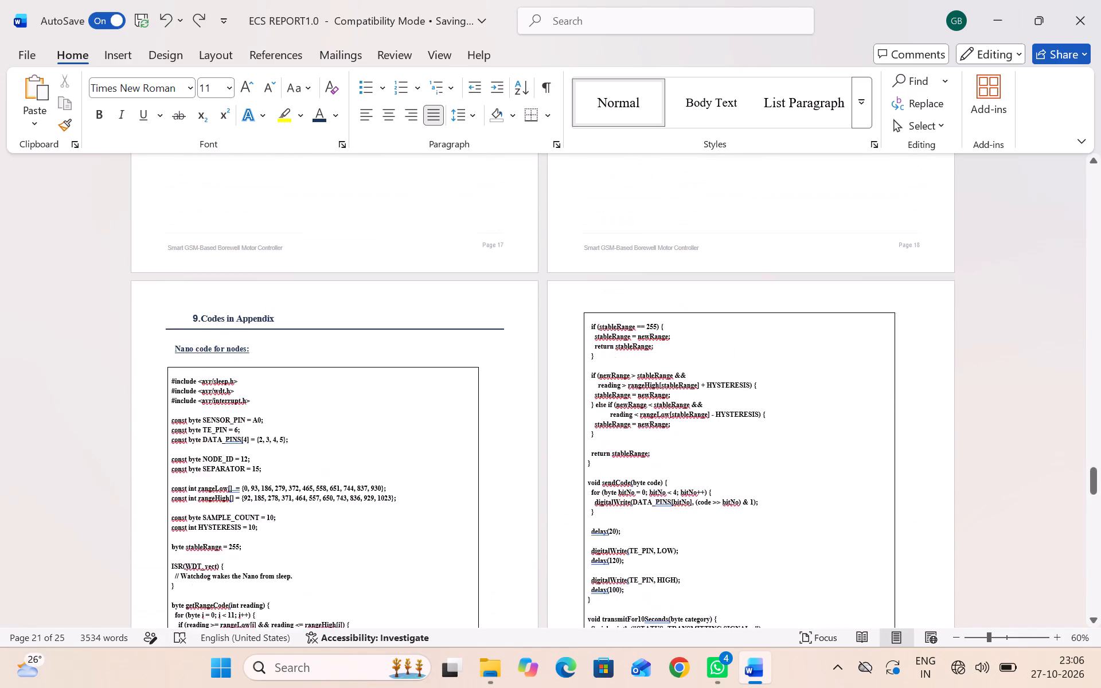
pyautogui.scroll(19, 774, 398)
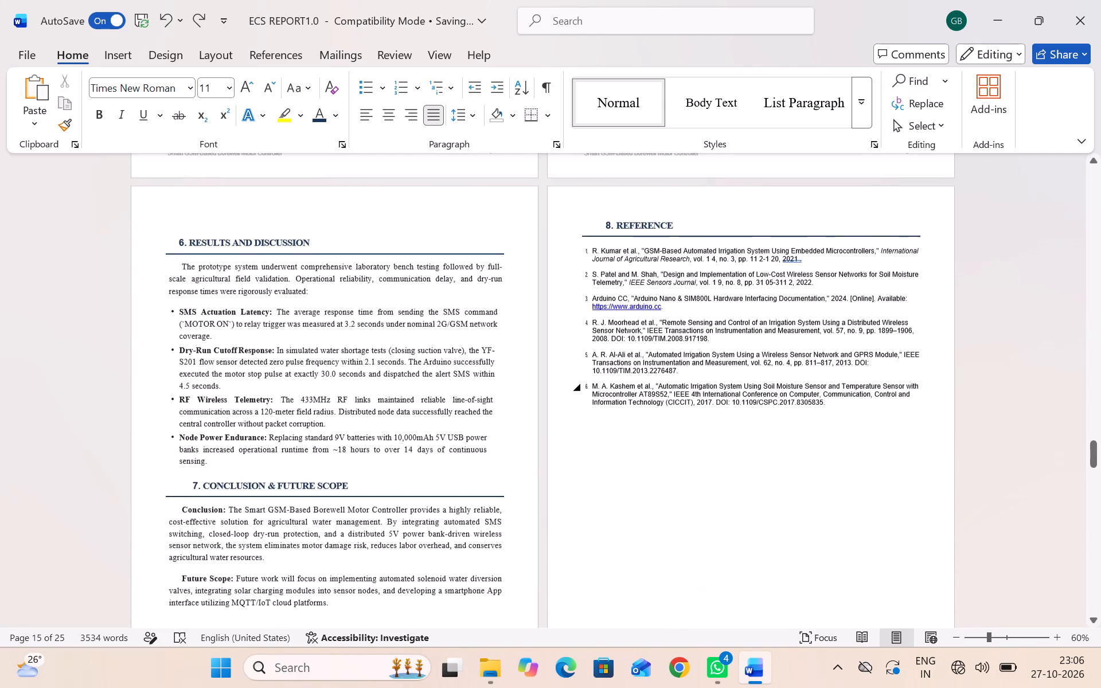
pyautogui.scroll(18, 774, 398)
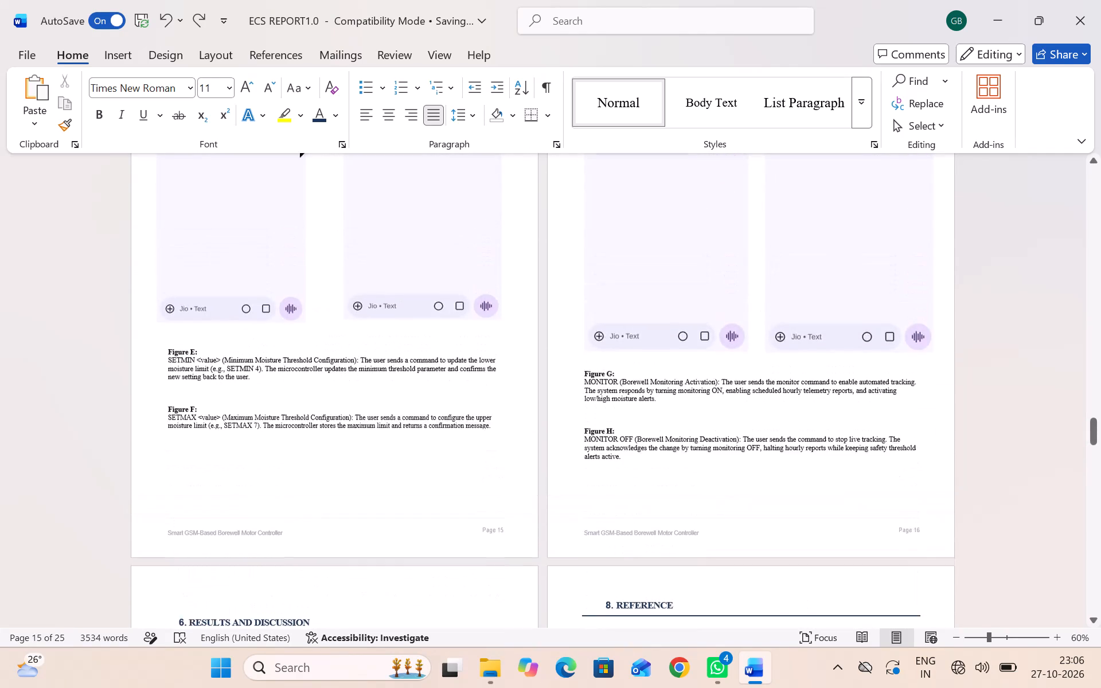
pyautogui.scroll(20, 774, 398)
pyautogui.scroll(10, 774, 398)
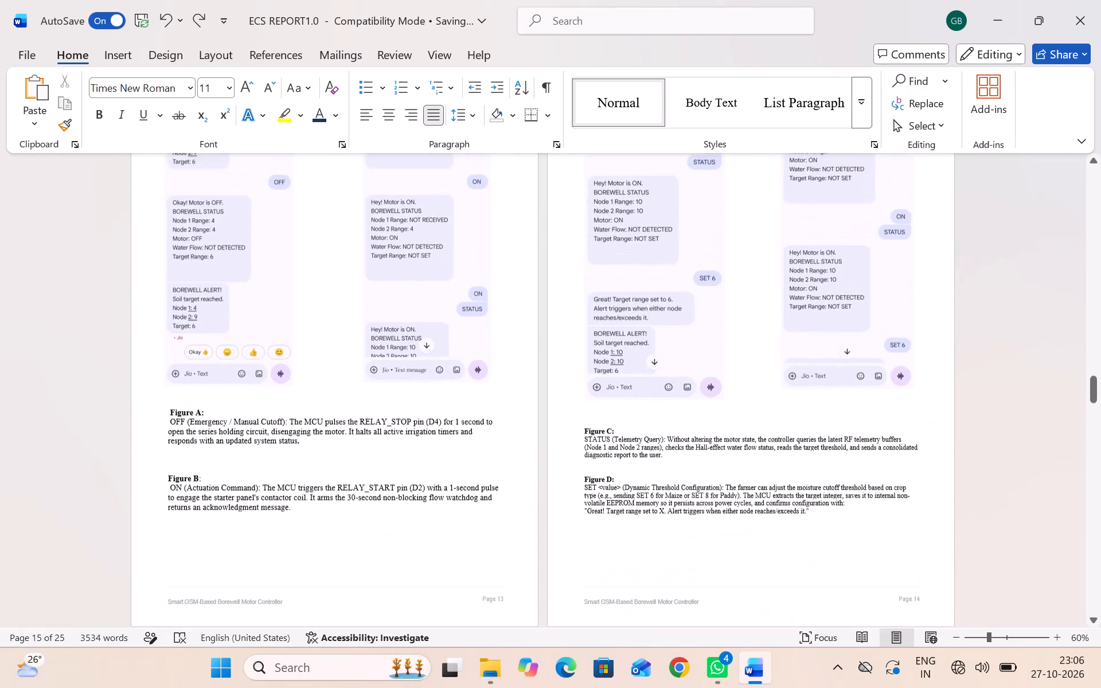
pyautogui.scroll(9, 774, 398)
pyautogui.scroll(18, 774, 398)
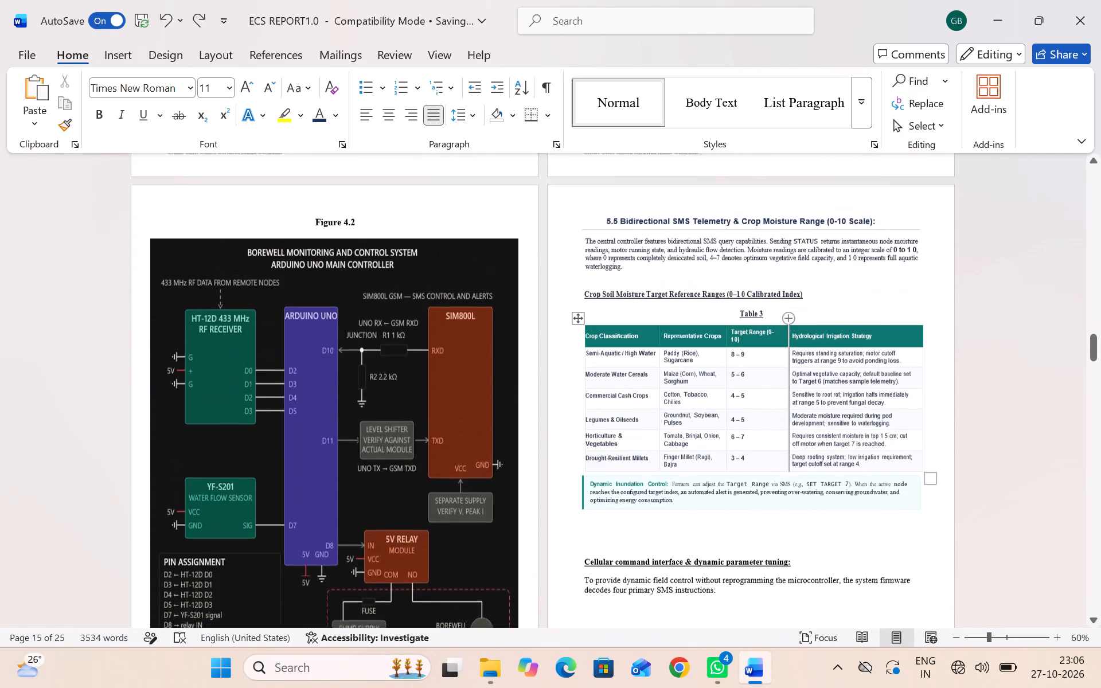
pyautogui.scroll(6, 774, 398)
pyautogui.scroll(19, 774, 398)
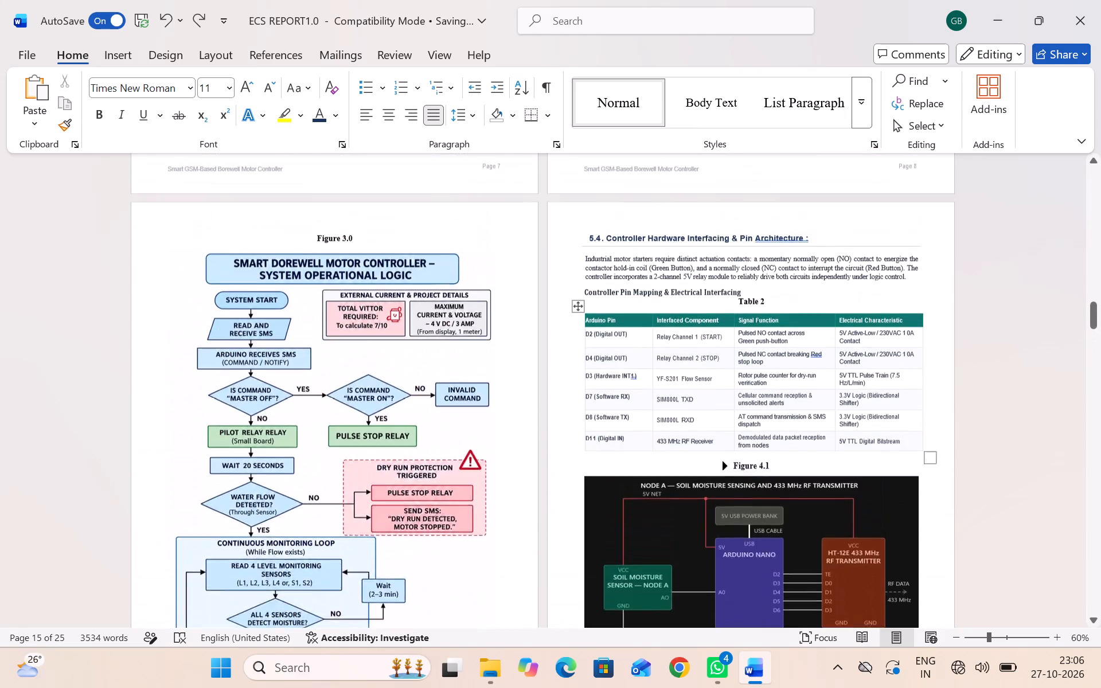
pyautogui.scroll(14, 774, 398)
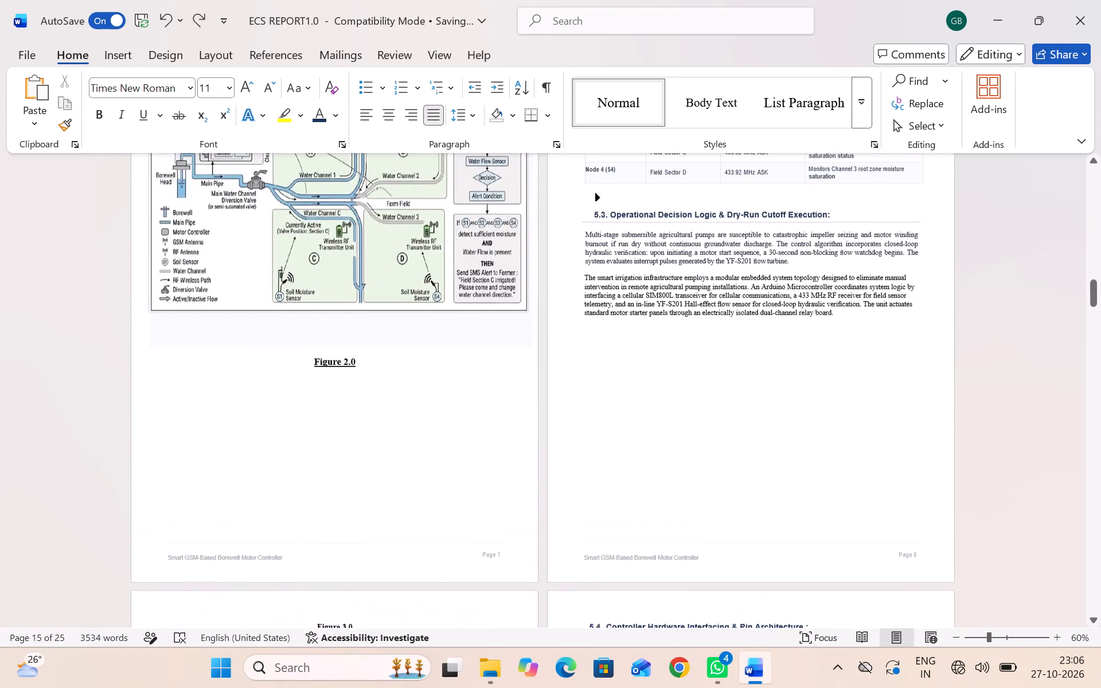
pyautogui.scroll(18, 774, 398)
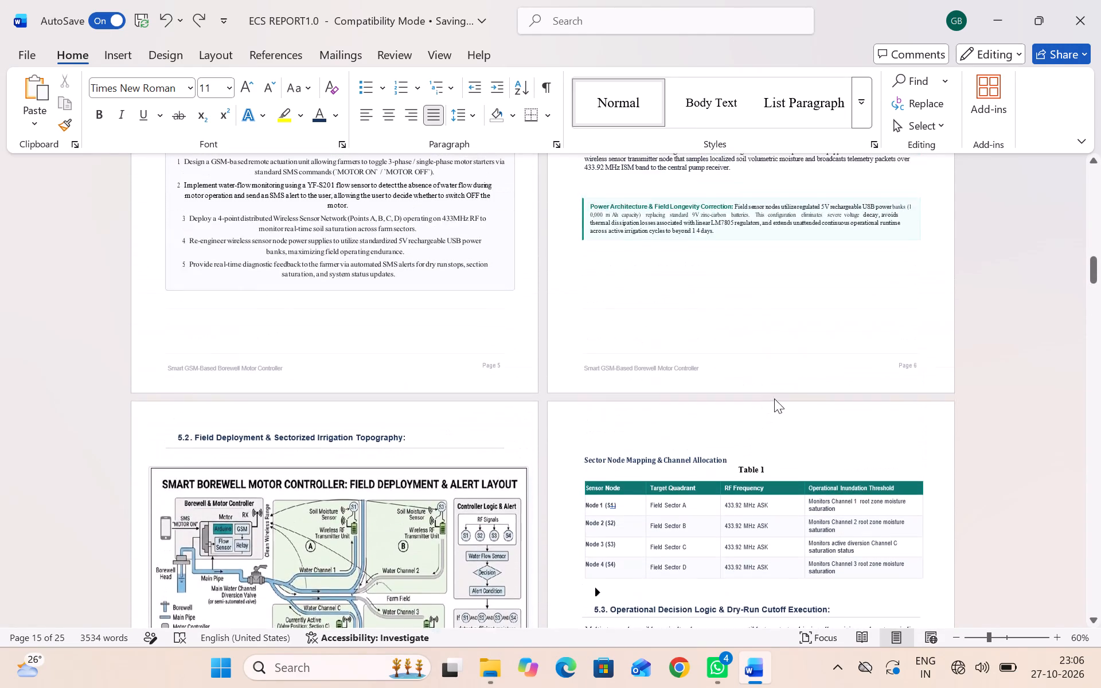
pyautogui.scroll(20, 774, 398)
pyautogui.scroll(14, 774, 398)
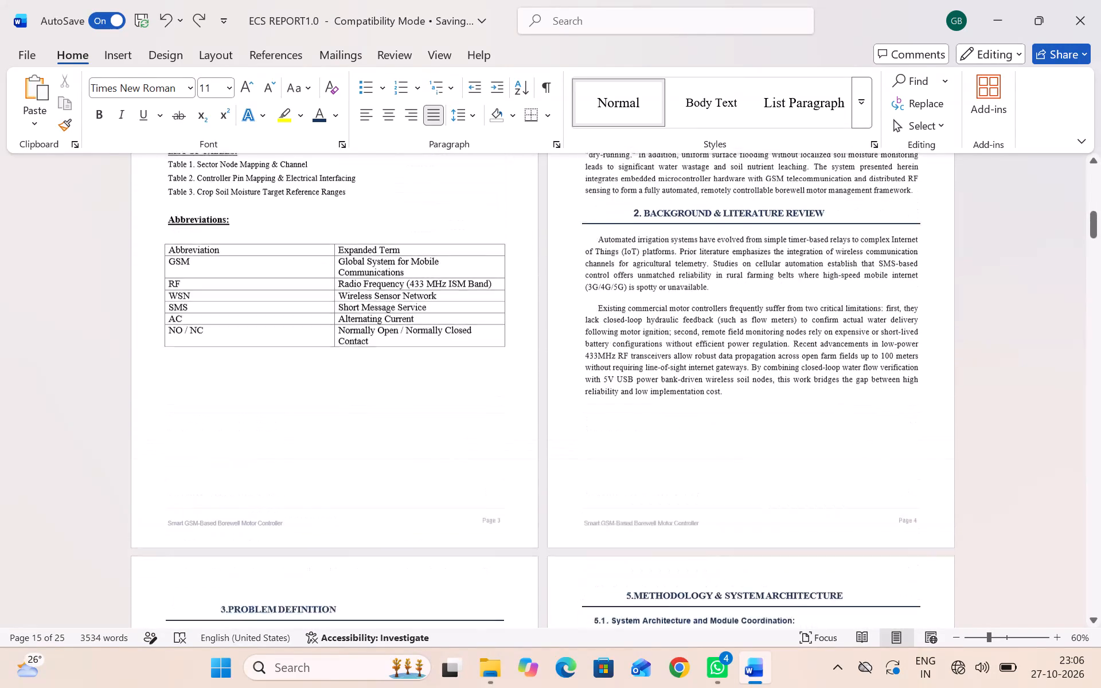
pyautogui.scroll(20, 774, 398)
pyautogui.scroll(13, 774, 398)
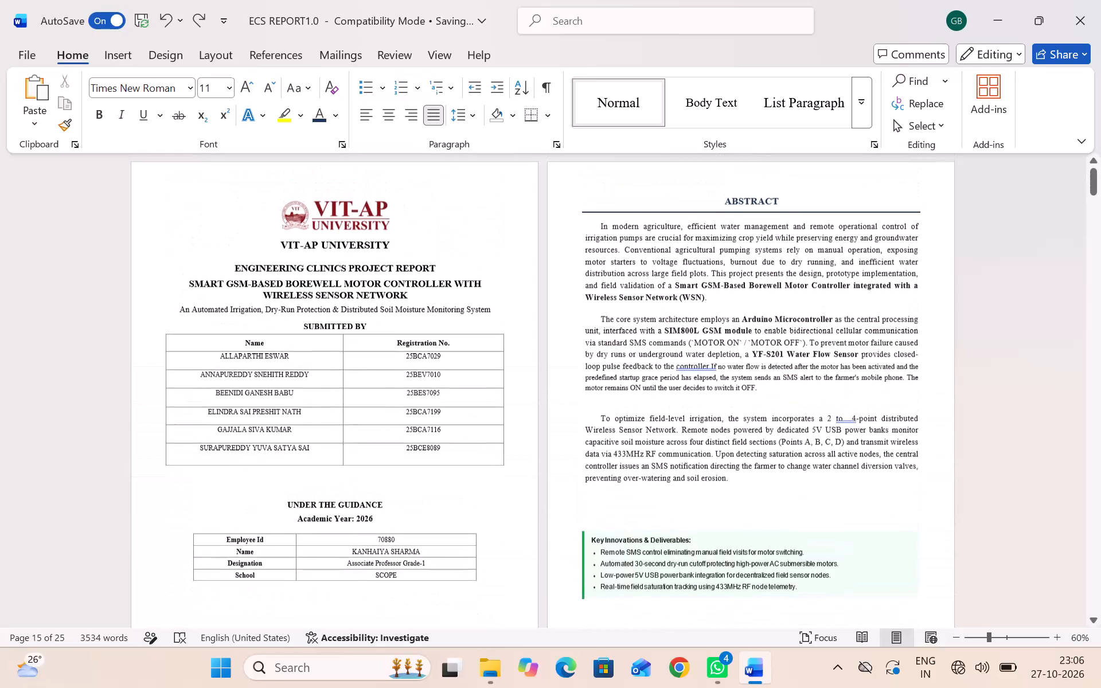
# Save the report.
pyautogui.hotkey('ctrl', 's')
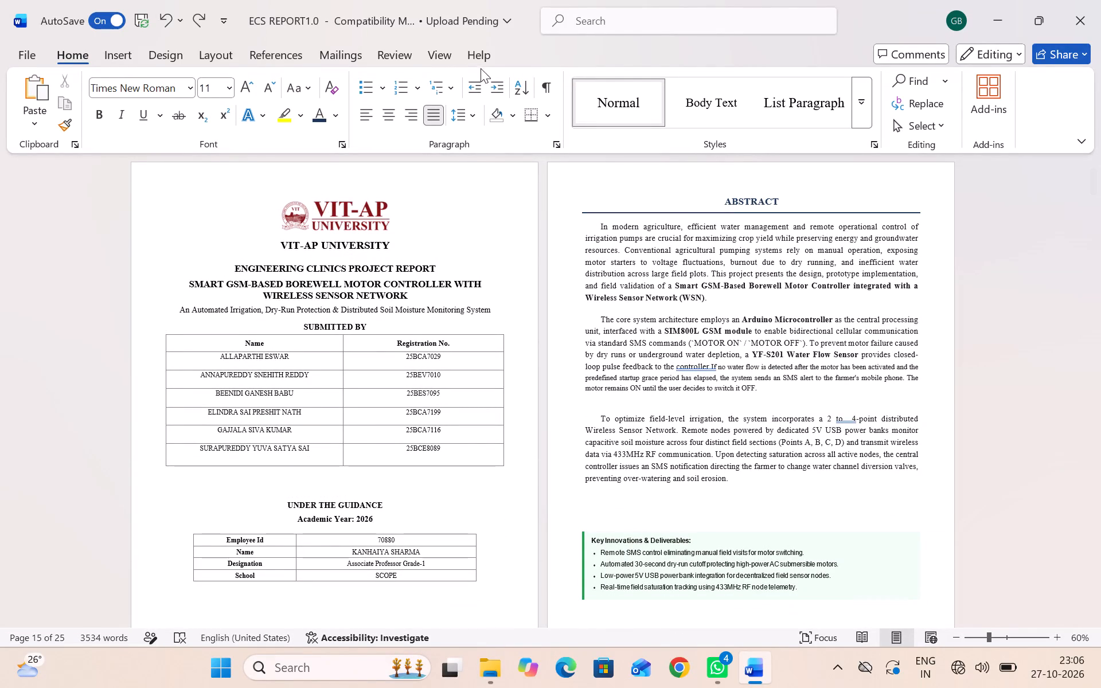
# Export the report as a PDF named "ECS Final Review" in the Documents folder.
pyautogui.click(30, 53)
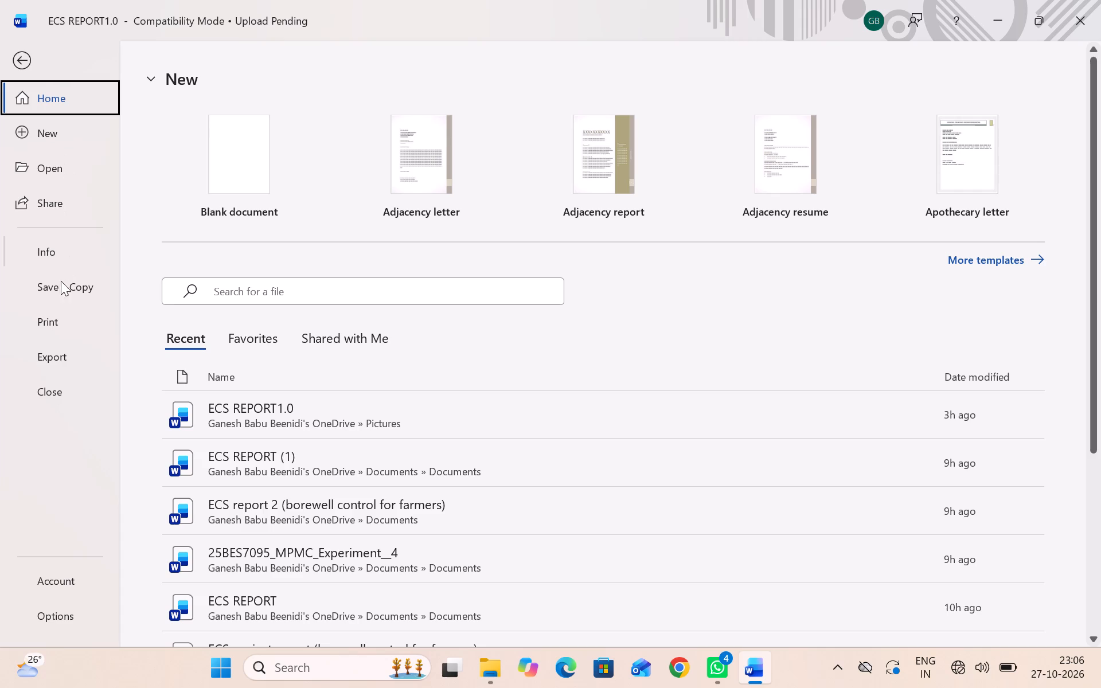
pyautogui.click(46, 361)
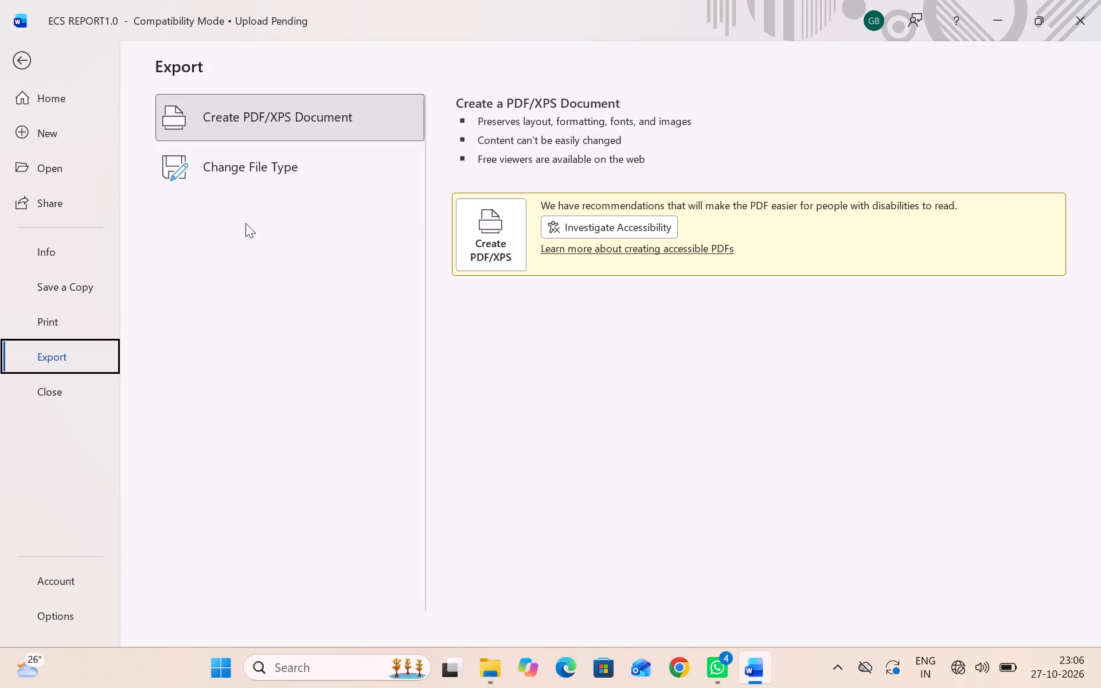
pyautogui.click(478, 239)
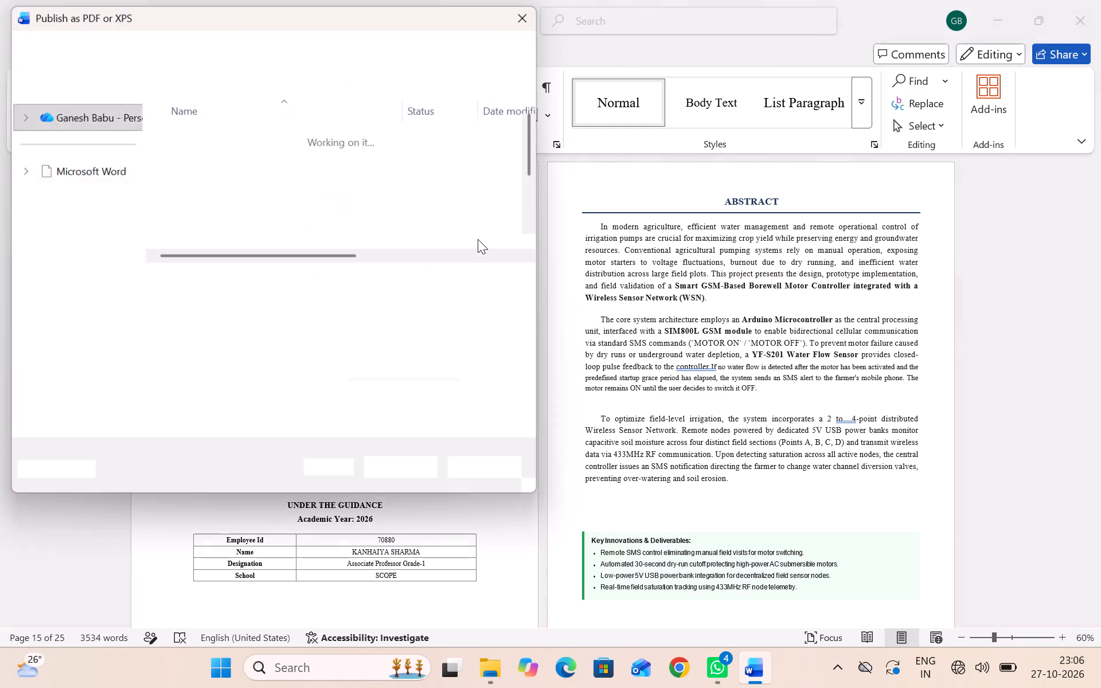
pyautogui.press('BackSpace')
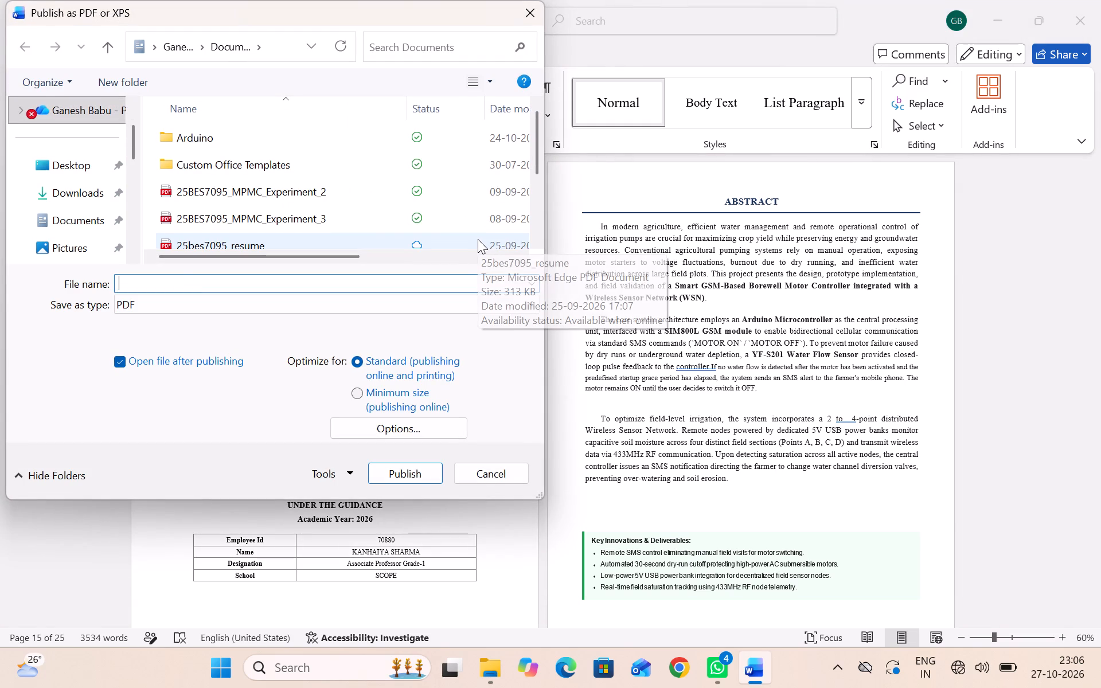
pyautogui.write('ECS')
pyautogui.press('space')
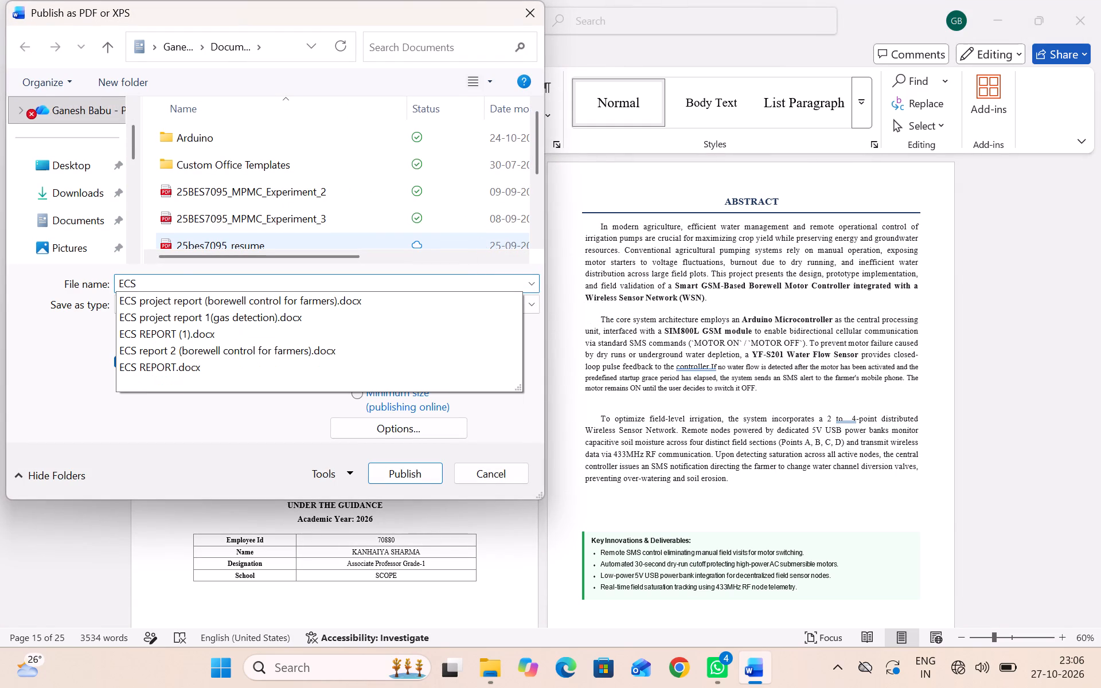
pyautogui.press('f')
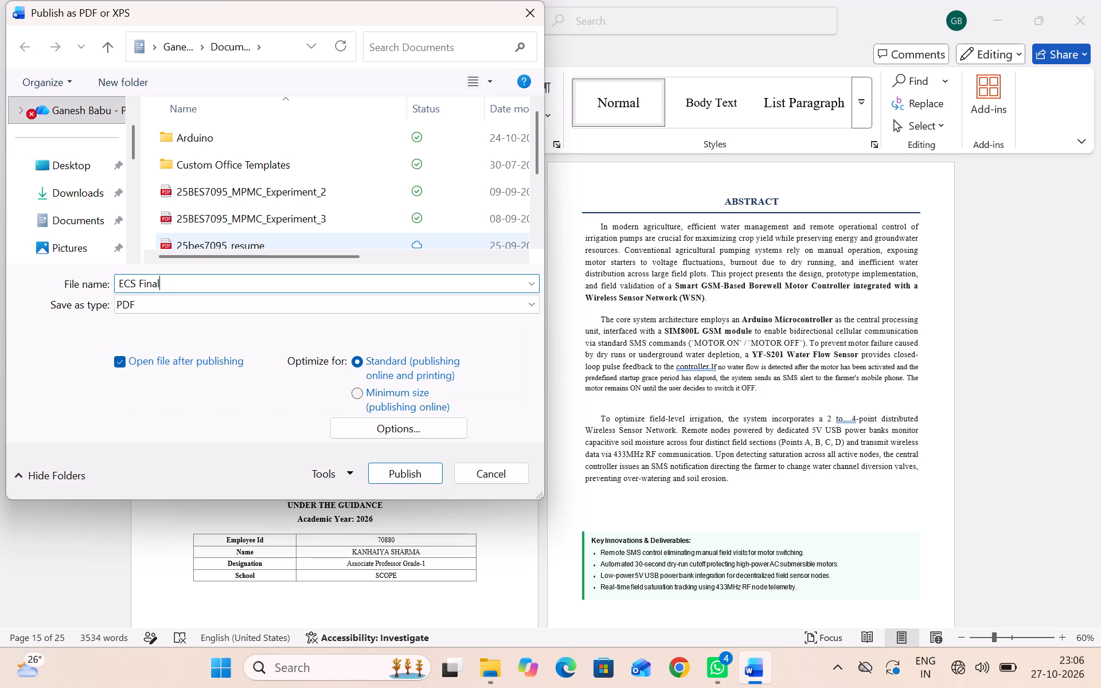
pyautogui.press('r')
pyautogui.press('e')
pyautogui.write('vie')
pyautogui.press('w')
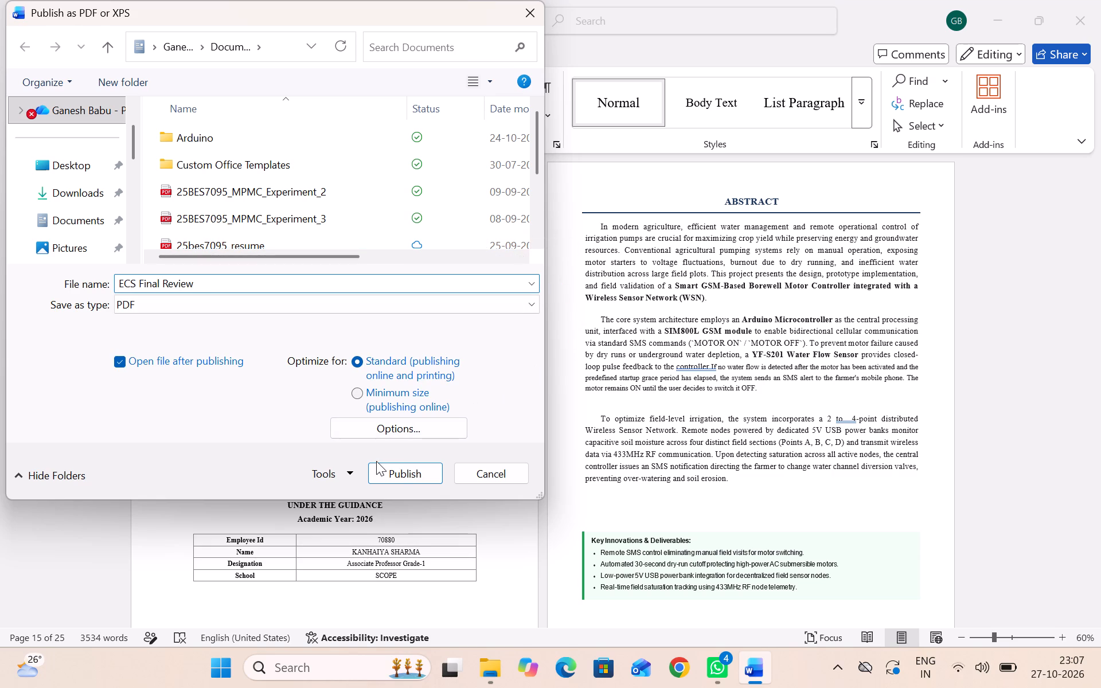
pyautogui.press('Return')
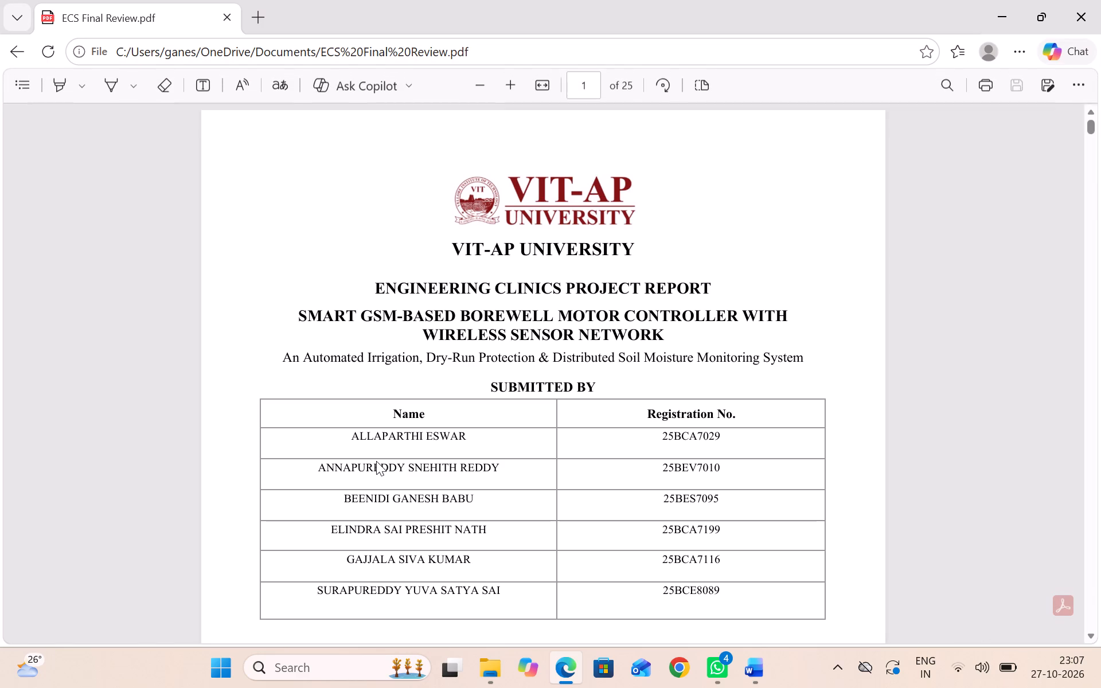
# Check the exported PDF from the cover page through the objectives on page 5, examining headings, lists, page breaks and footers.
pyautogui.scroll(-4, 376, 461)
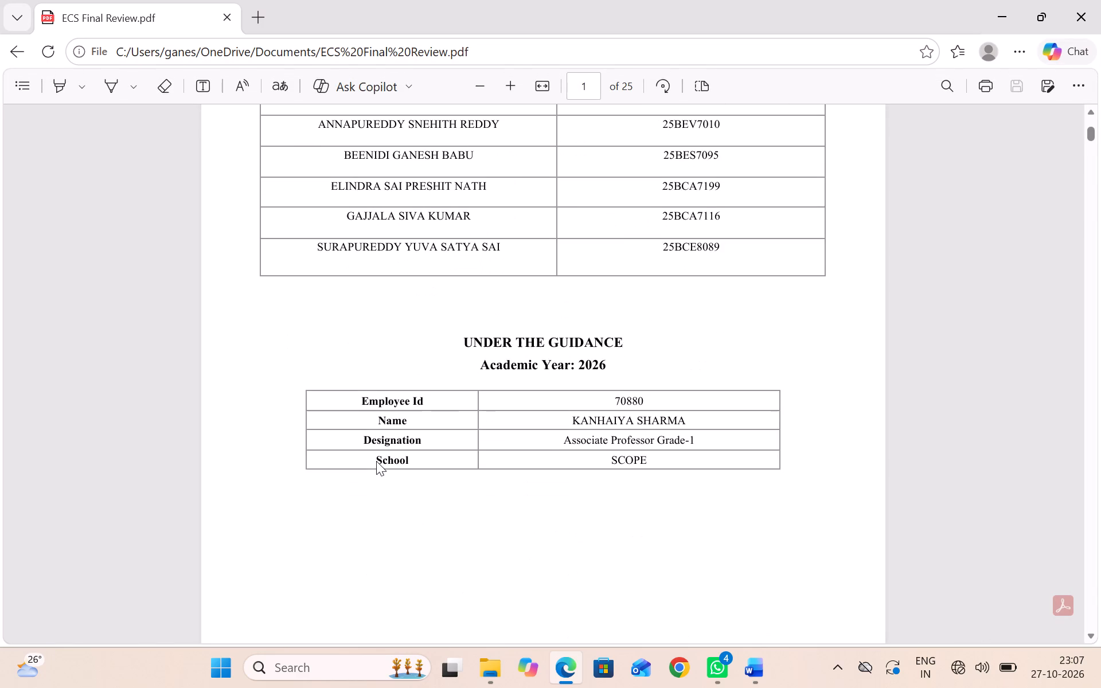
pyautogui.scroll(-10, 376, 461)
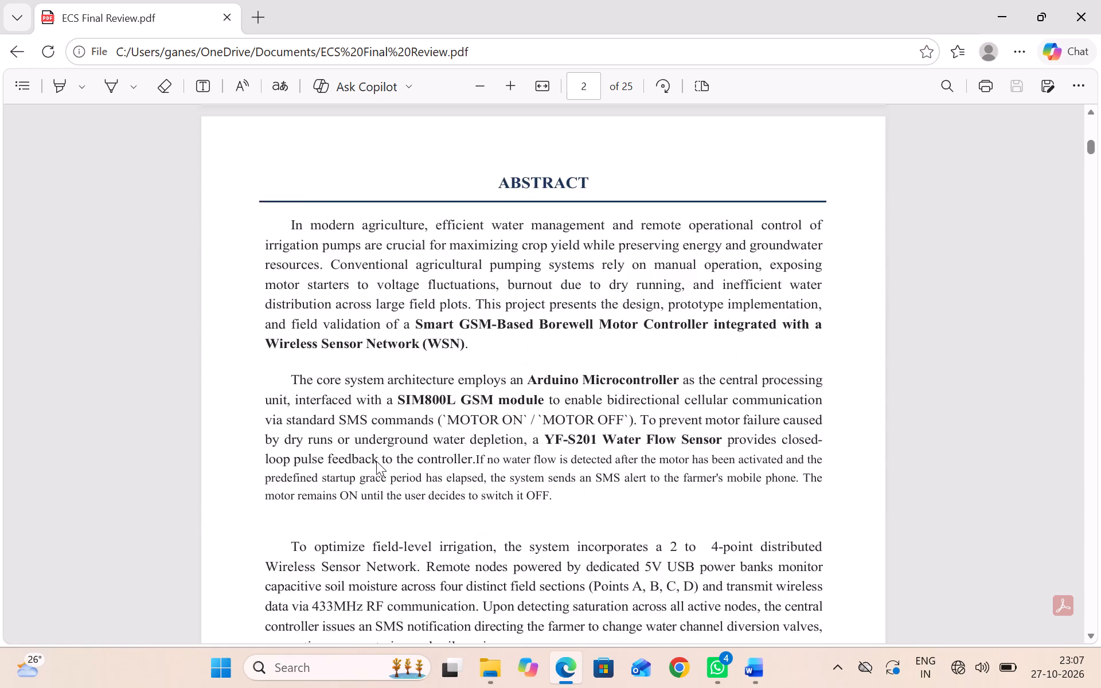
pyautogui.scroll(-9, 376, 461)
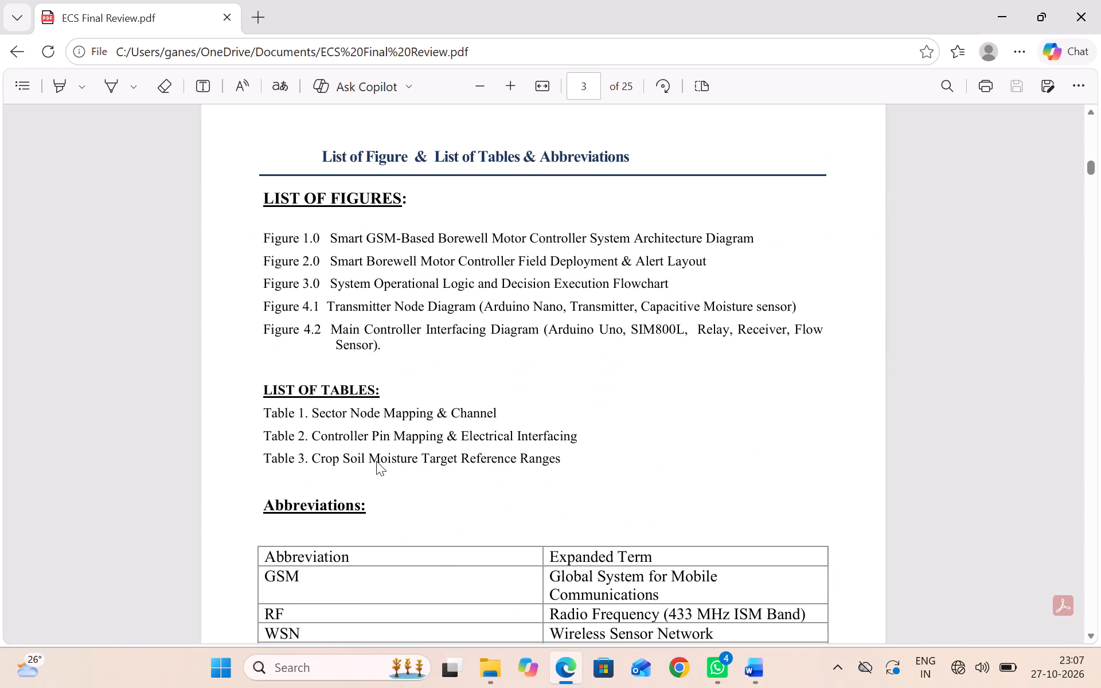
pyautogui.scroll(-10, 376, 461)
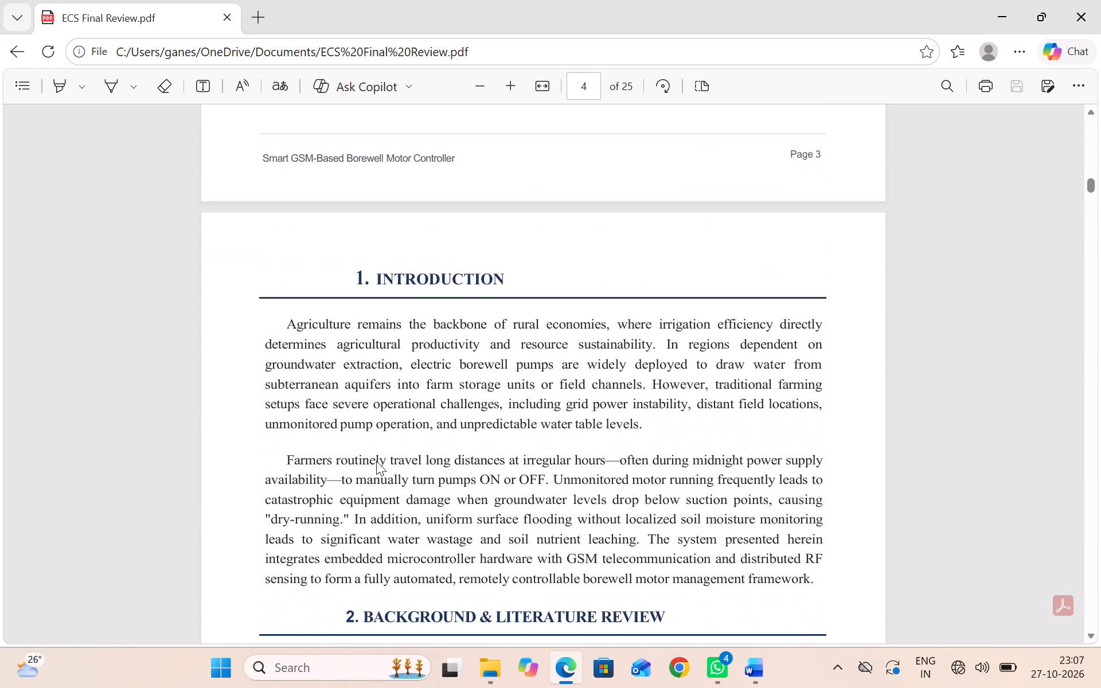
pyautogui.scroll(-6, 376, 461)
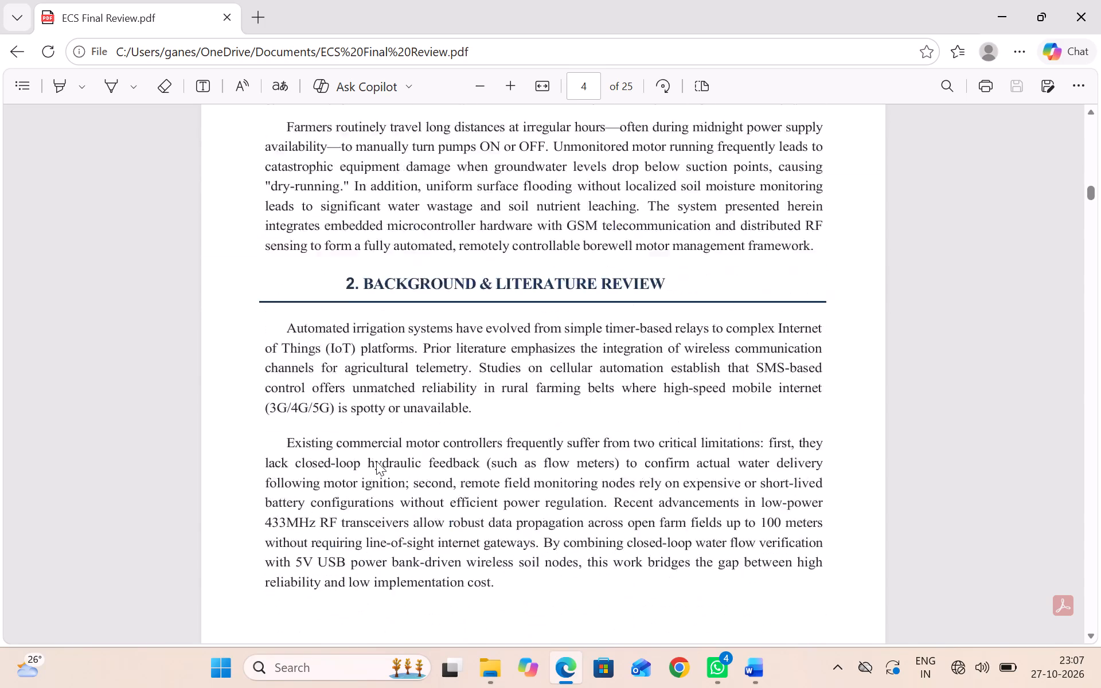
pyautogui.scroll(-4, 376, 461)
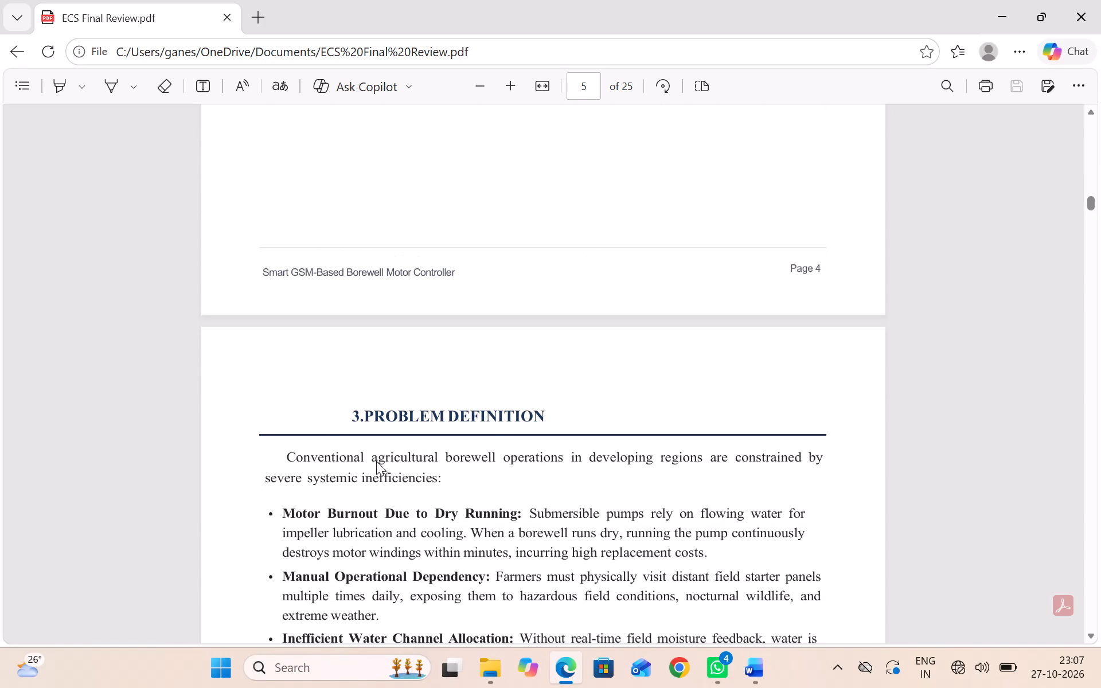
pyautogui.scroll(-11, 376, 461)
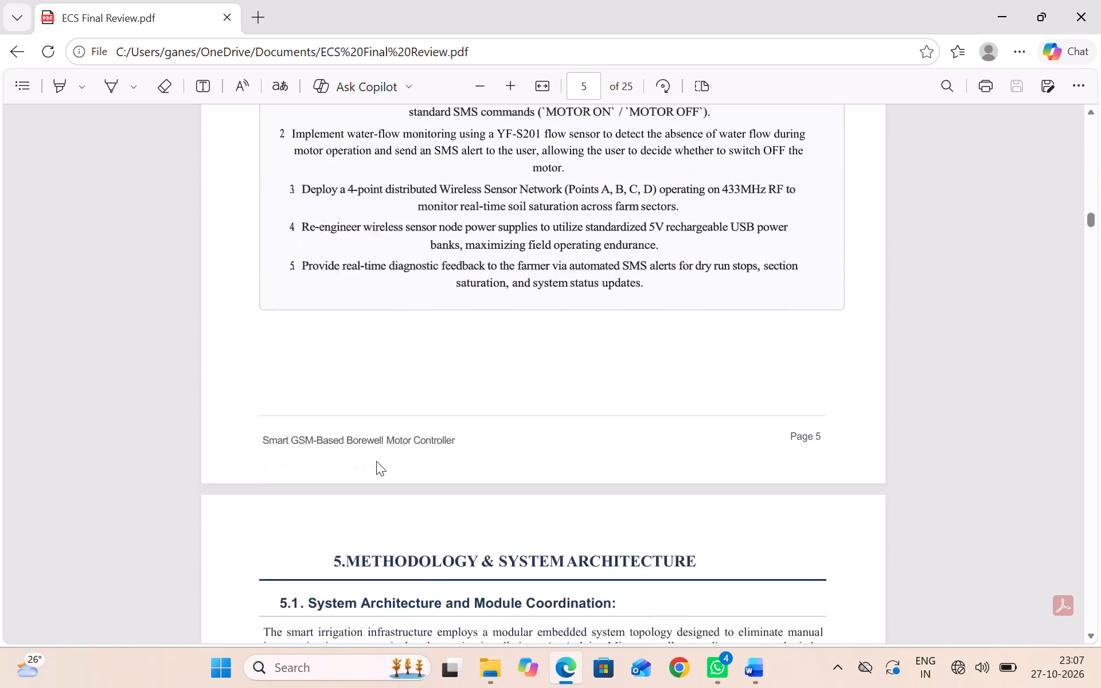
# Examine Sections 5.1 to 5.4 of the exported PDF, checking the figures, Tables 1 and 2, captions and page flow.
pyautogui.scroll(-6, 376, 461)
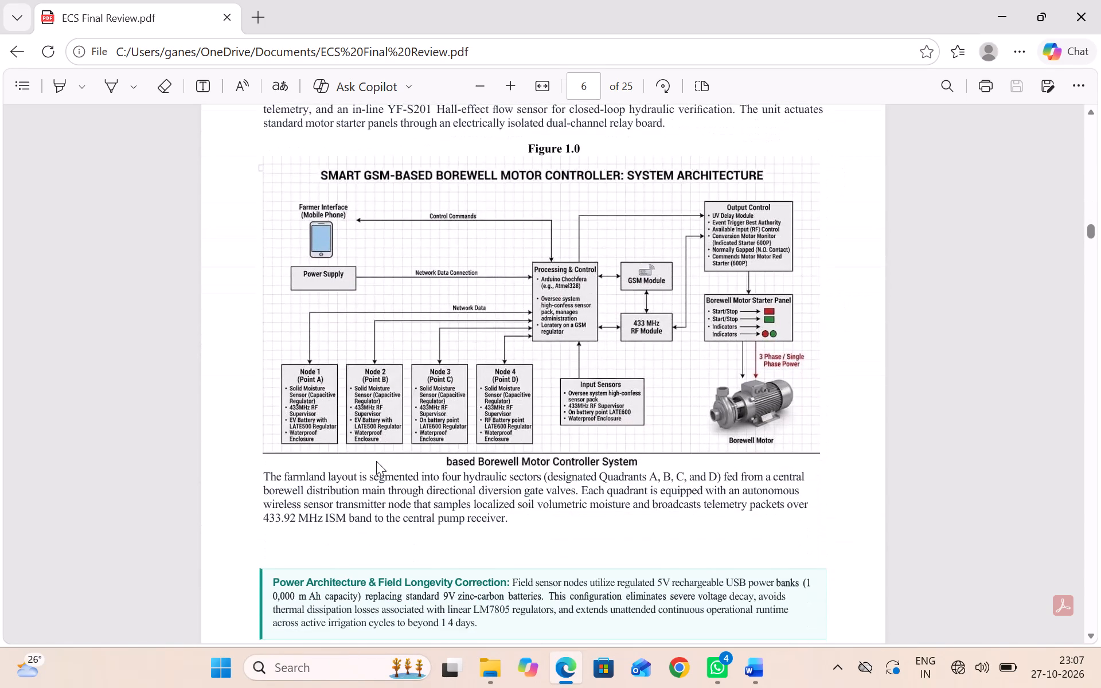
pyautogui.scroll(-4, 376, 461)
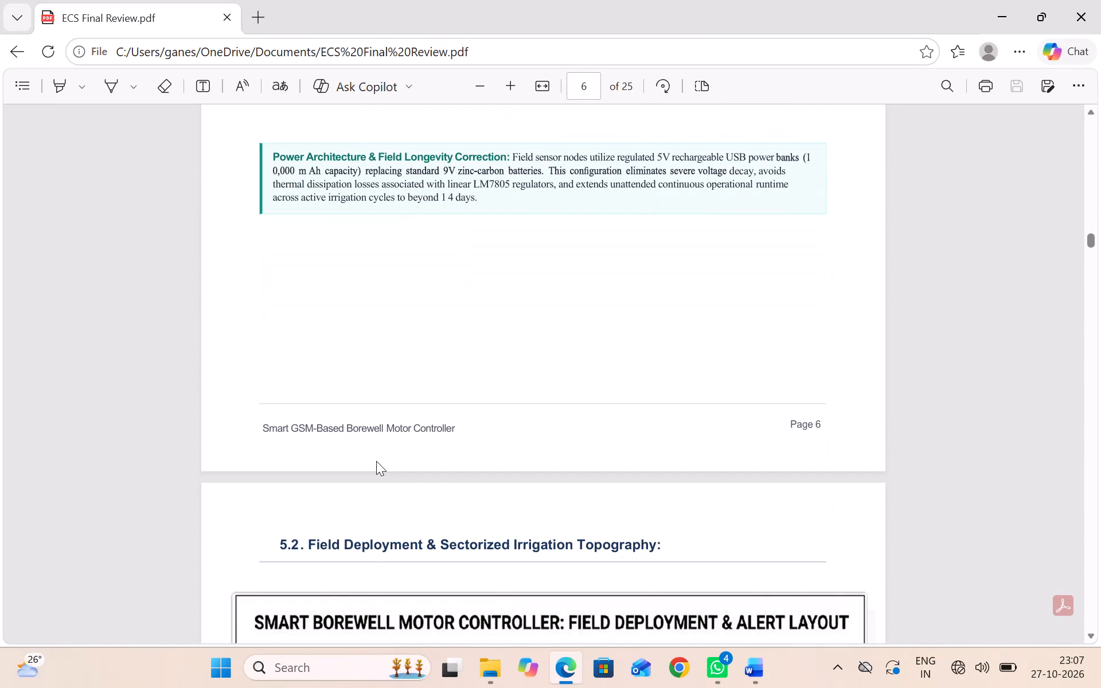
pyautogui.scroll(-4, 376, 461)
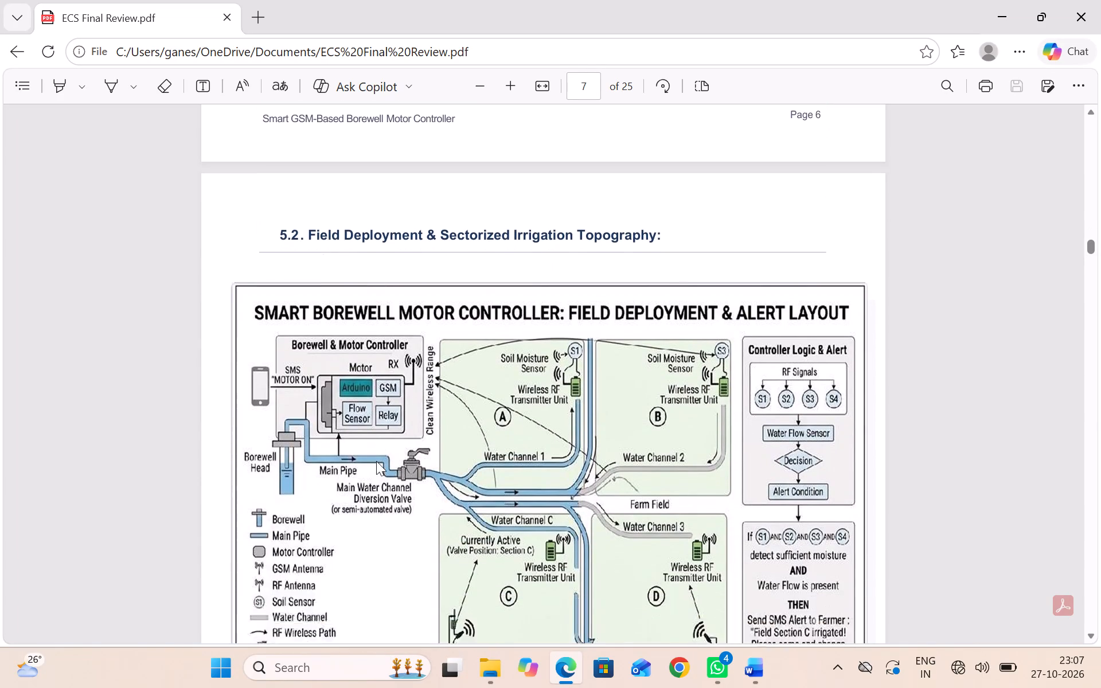
pyautogui.scroll(-4, 376, 461)
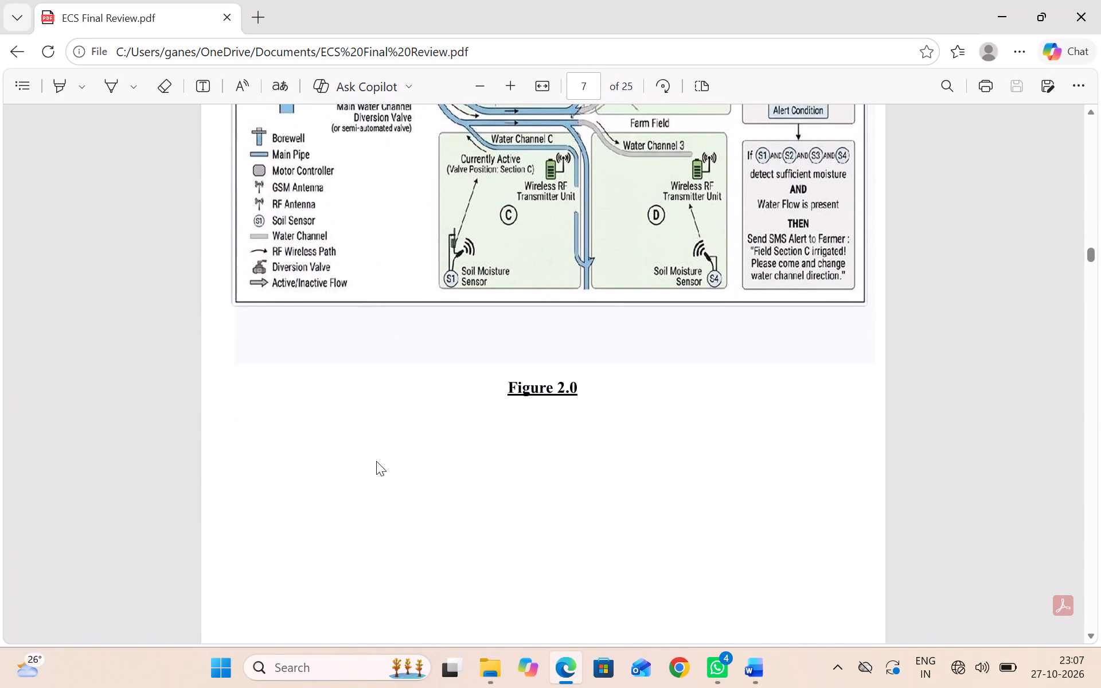
pyautogui.scroll(-4, 376, 461)
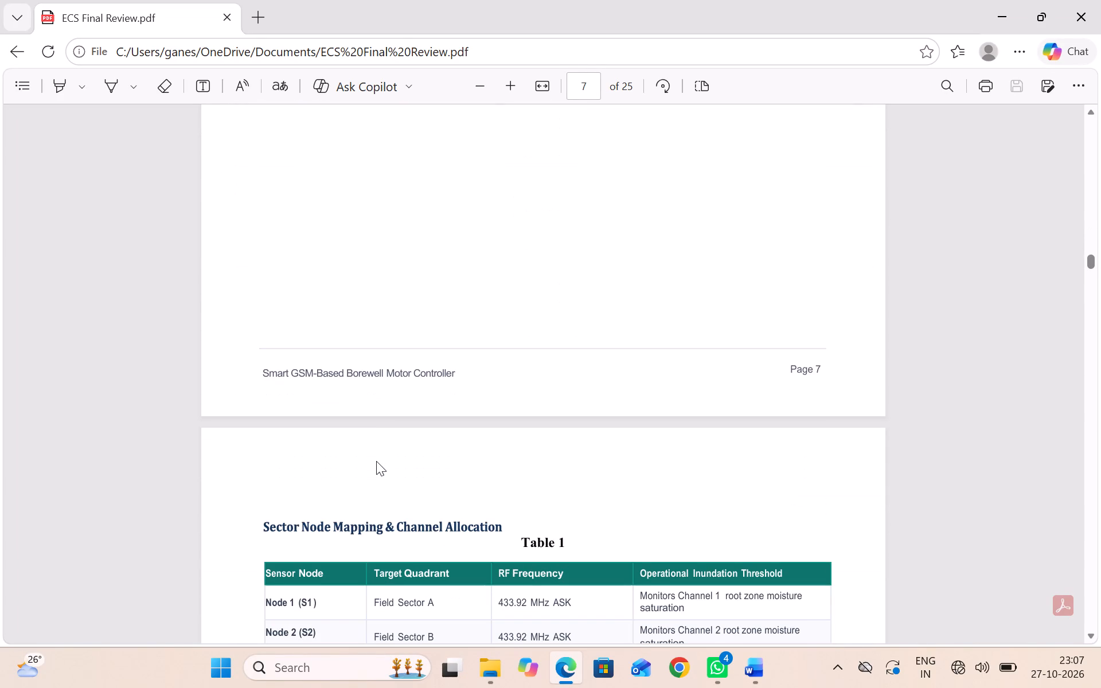
pyautogui.scroll(-4, 376, 461)
pyautogui.scroll(2, 376, 461)
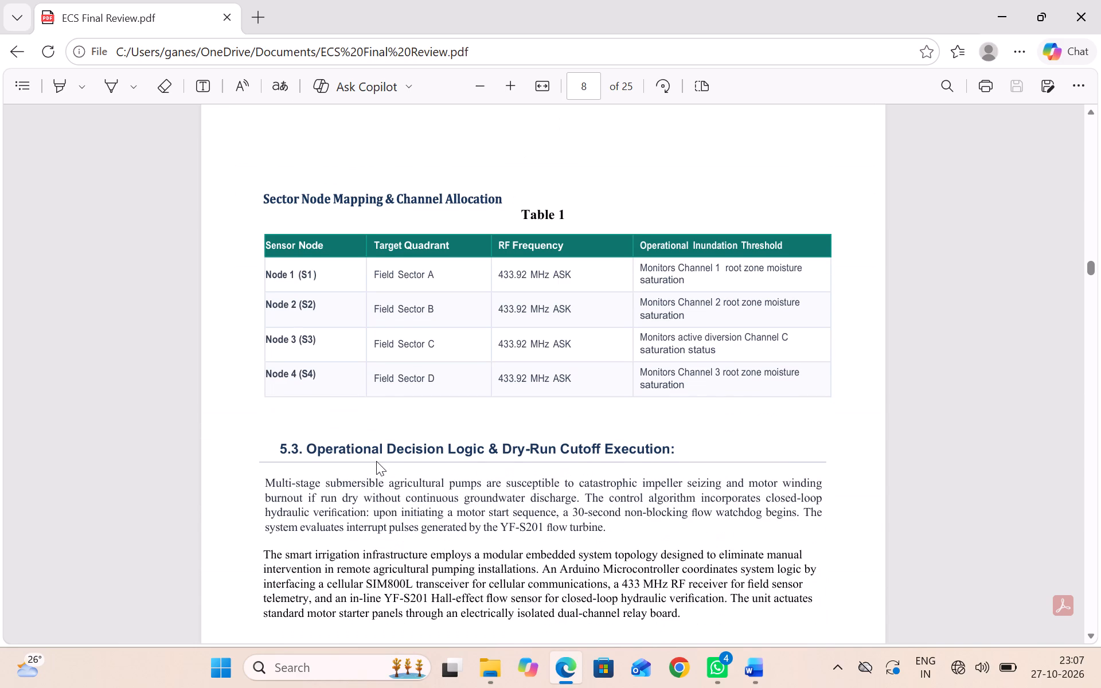
pyautogui.scroll(3, 376, 461)
pyautogui.scroll(-7, 376, 461)
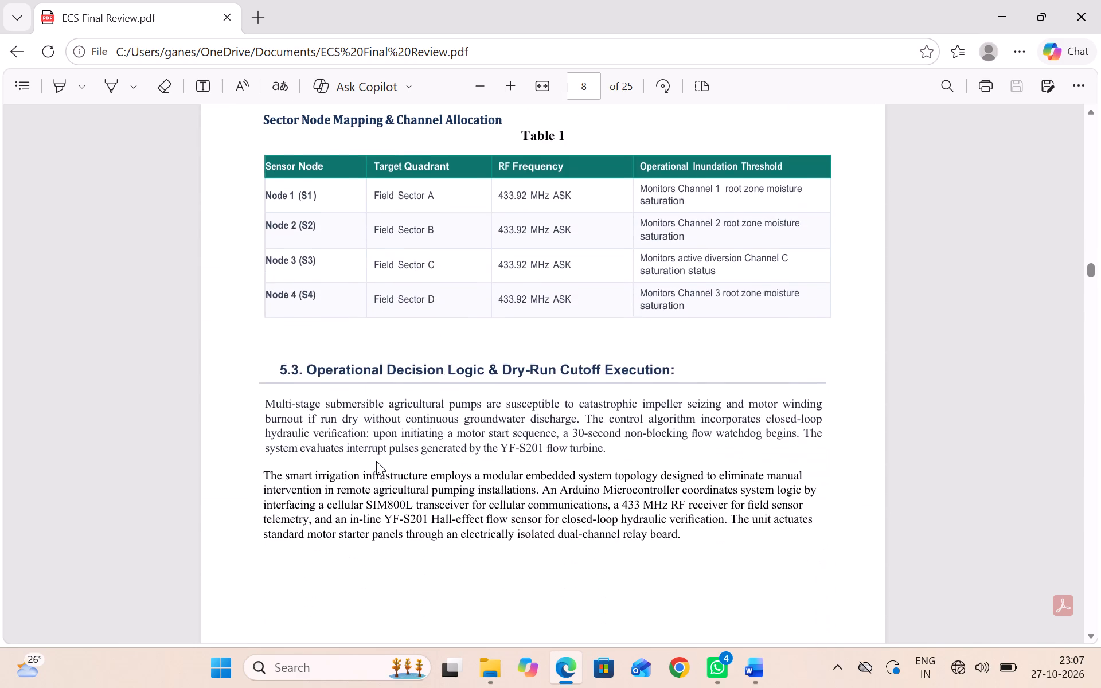
pyautogui.scroll(-4, 376, 461)
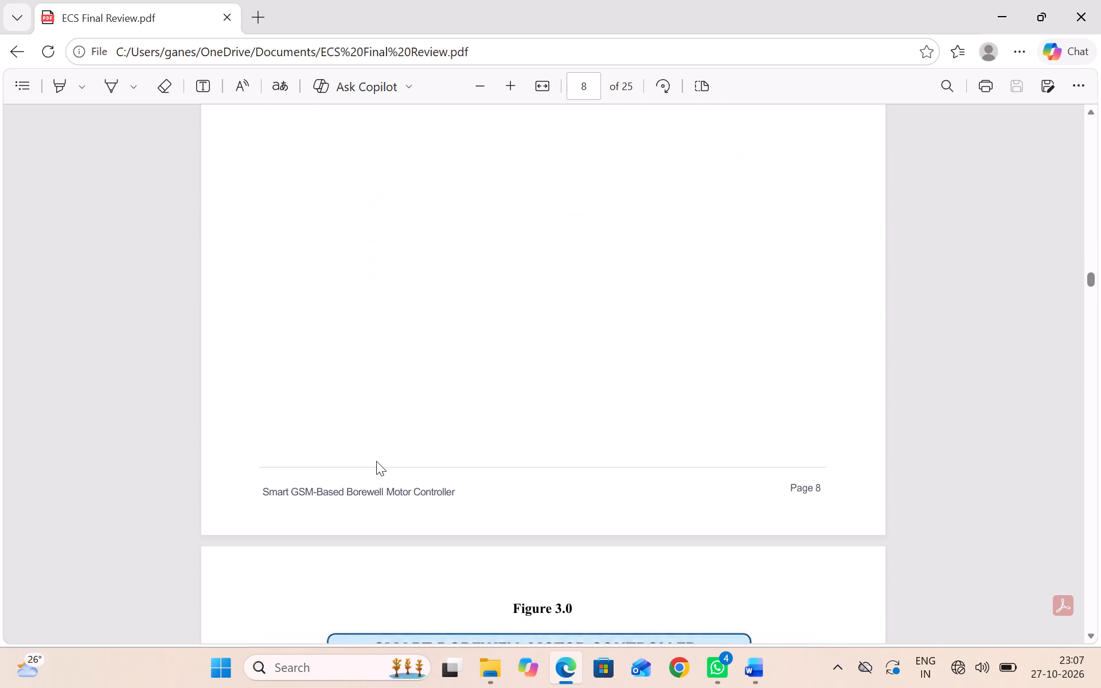
pyautogui.scroll(-6, 376, 461)
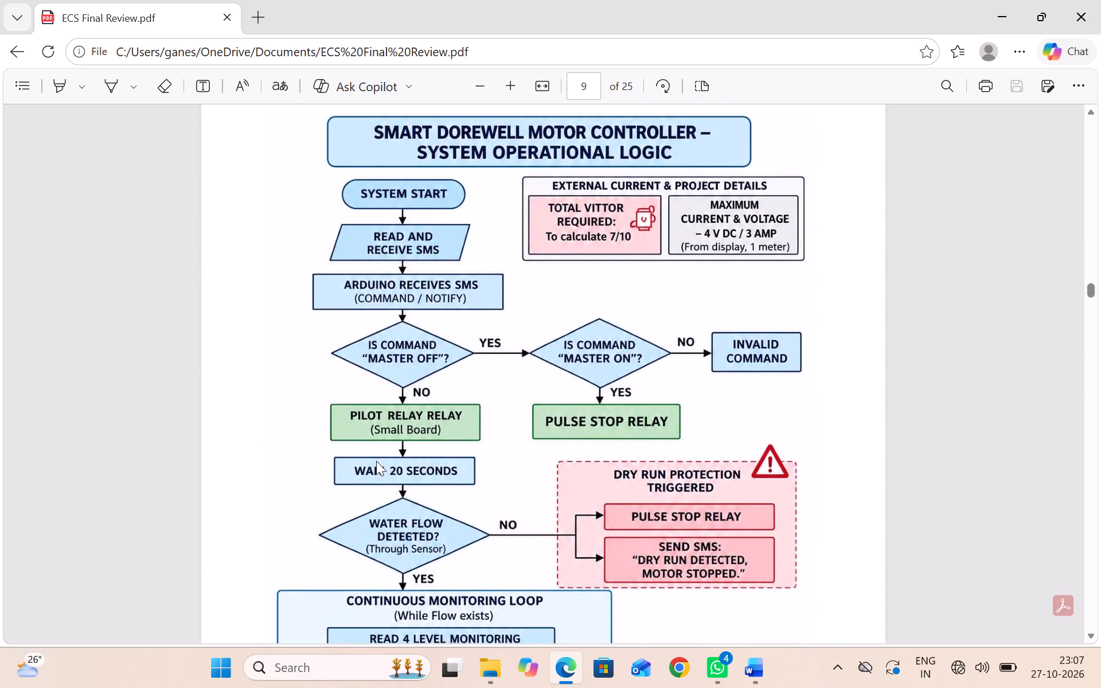
pyautogui.scroll(-8, 376, 461)
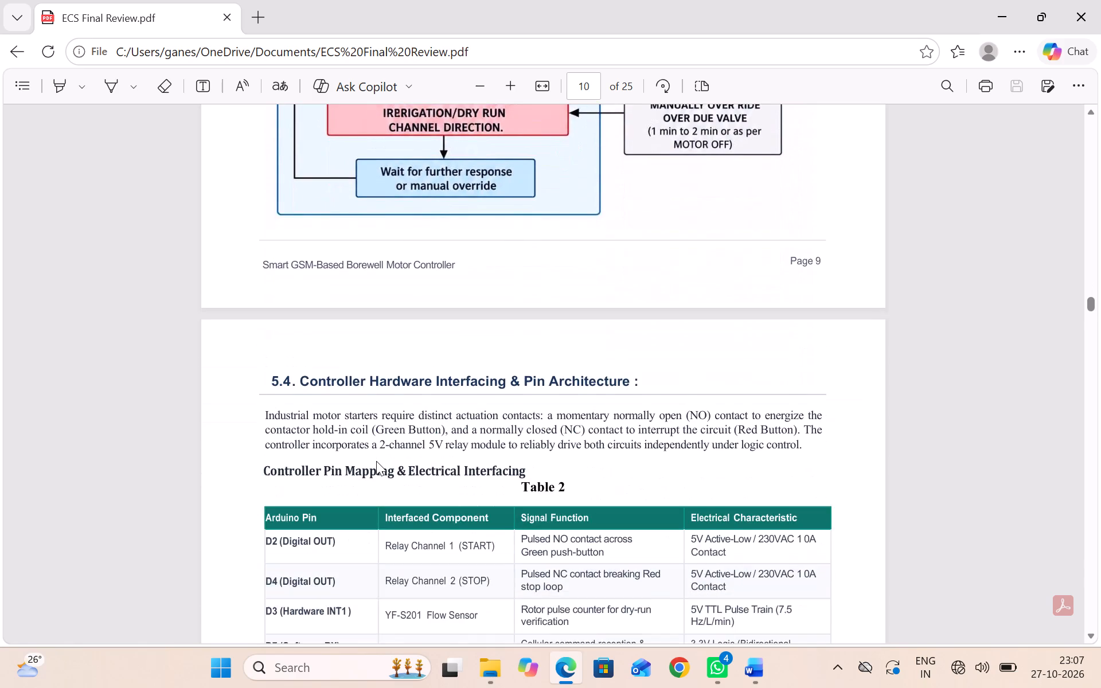
pyautogui.scroll(-8, 376, 461)
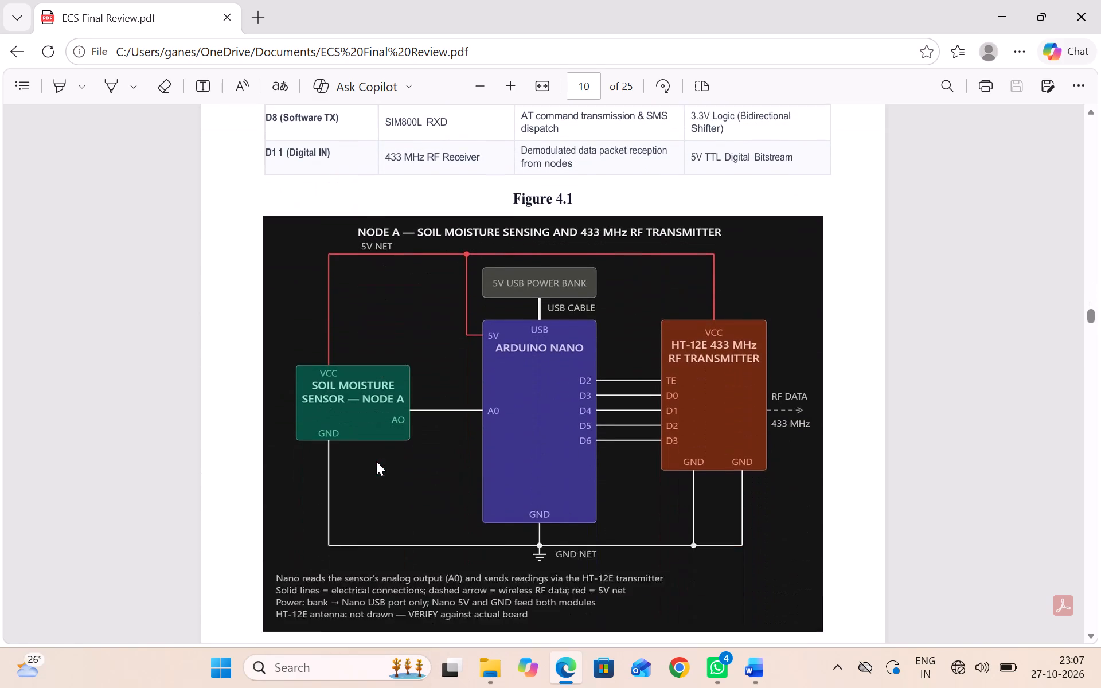
pyautogui.scroll(-8, 376, 461)
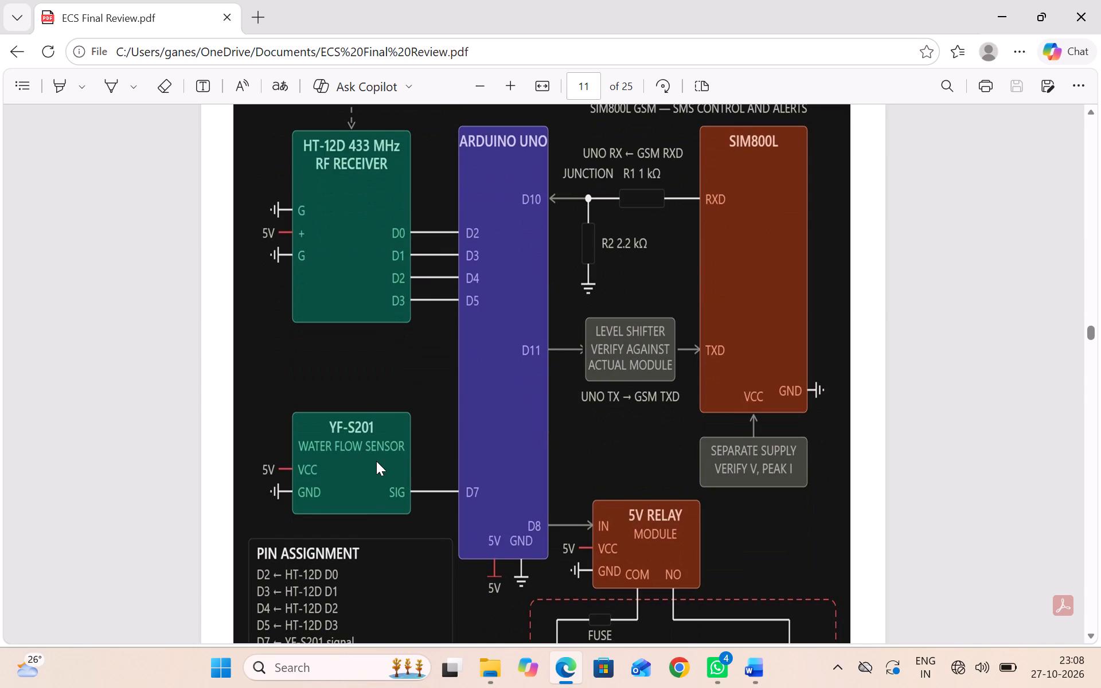
# Examine Section 5.5 of the exported PDF, checking Table 3, the cellular command text, Figures A to D and their descriptions.
pyautogui.scroll(-6, 376, 461)
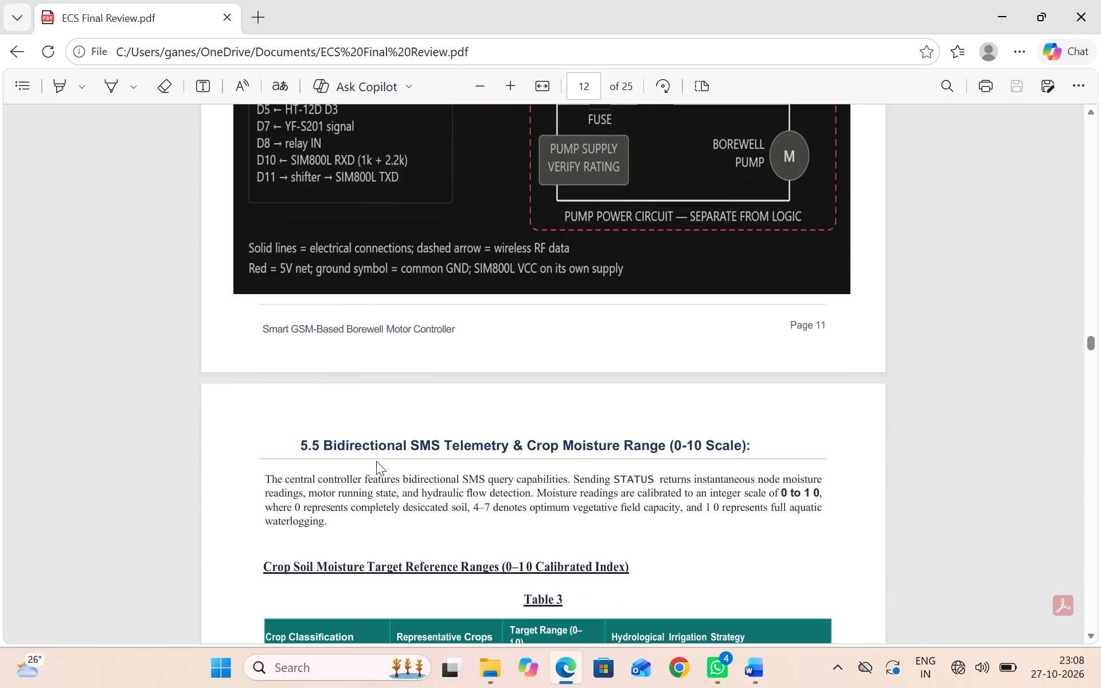
pyautogui.scroll(-6, 376, 461)
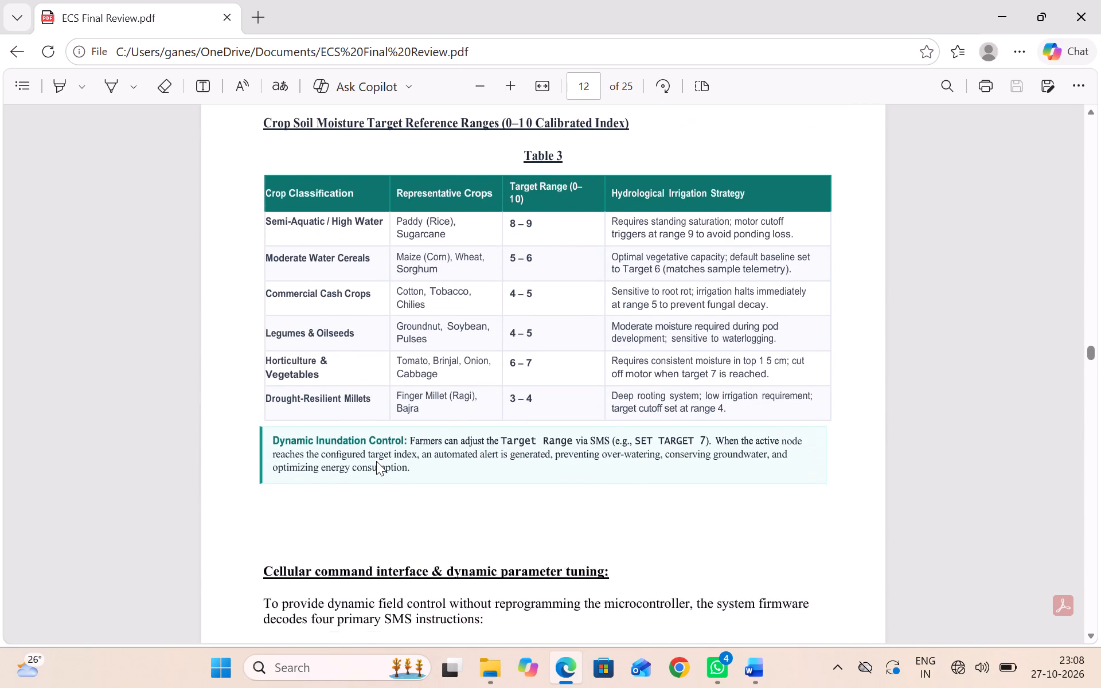
pyautogui.scroll(-4, 376, 461)
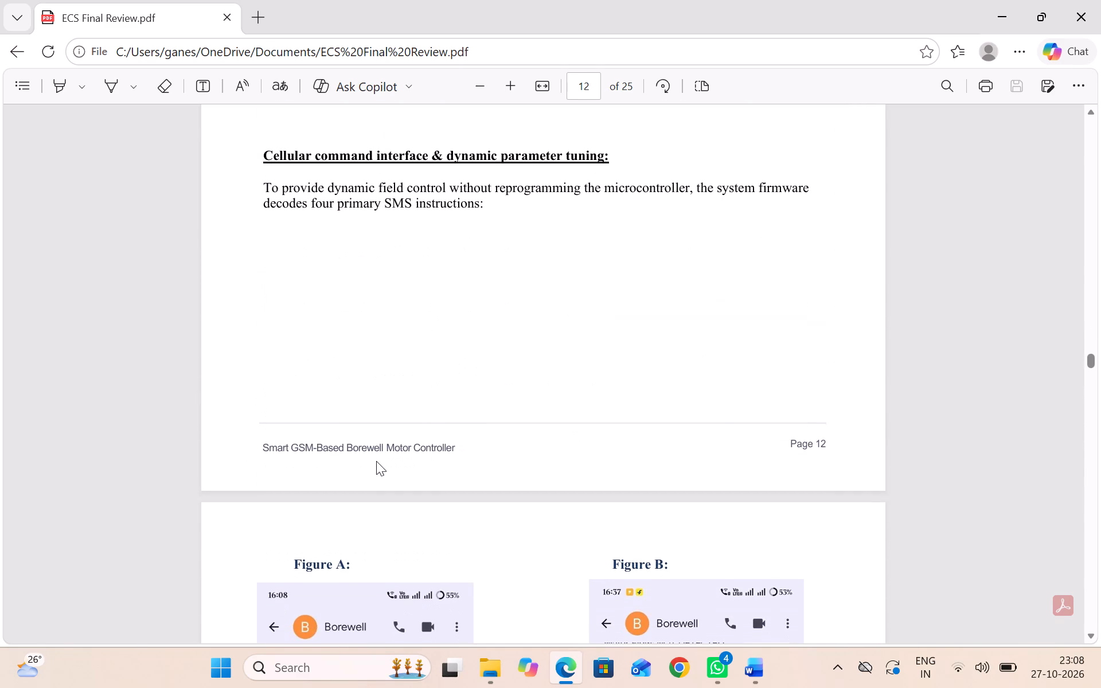
pyautogui.scroll(-7, 376, 461)
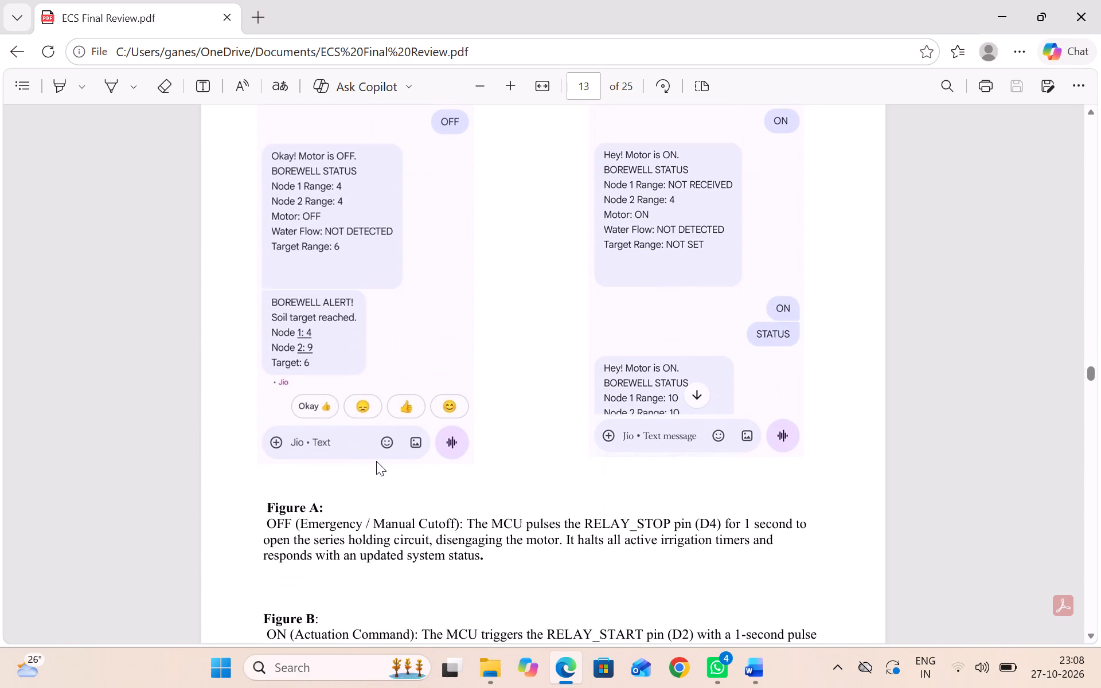
pyautogui.scroll(-6, 376, 461)
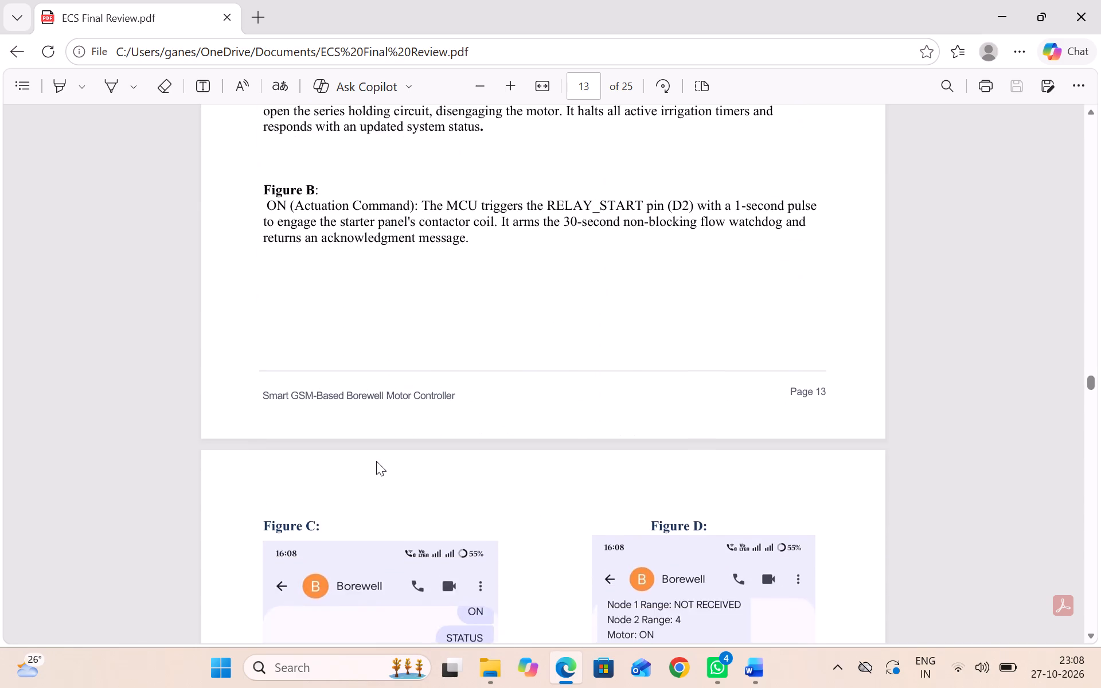
pyautogui.scroll(-7, 376, 461)
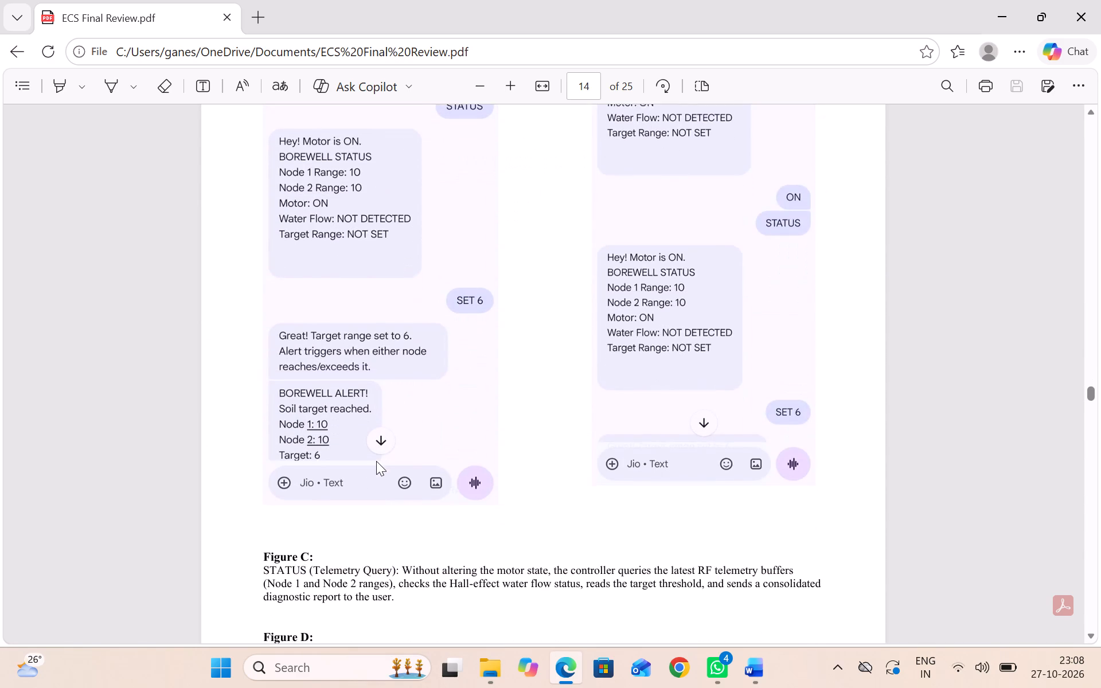
pyautogui.scroll(-1, 376, 461)
# Examine Figures E to H in the exported PDF, checking the SMS screenshots, their descriptions and the page footers.
pyautogui.scroll(-9, 376, 461)
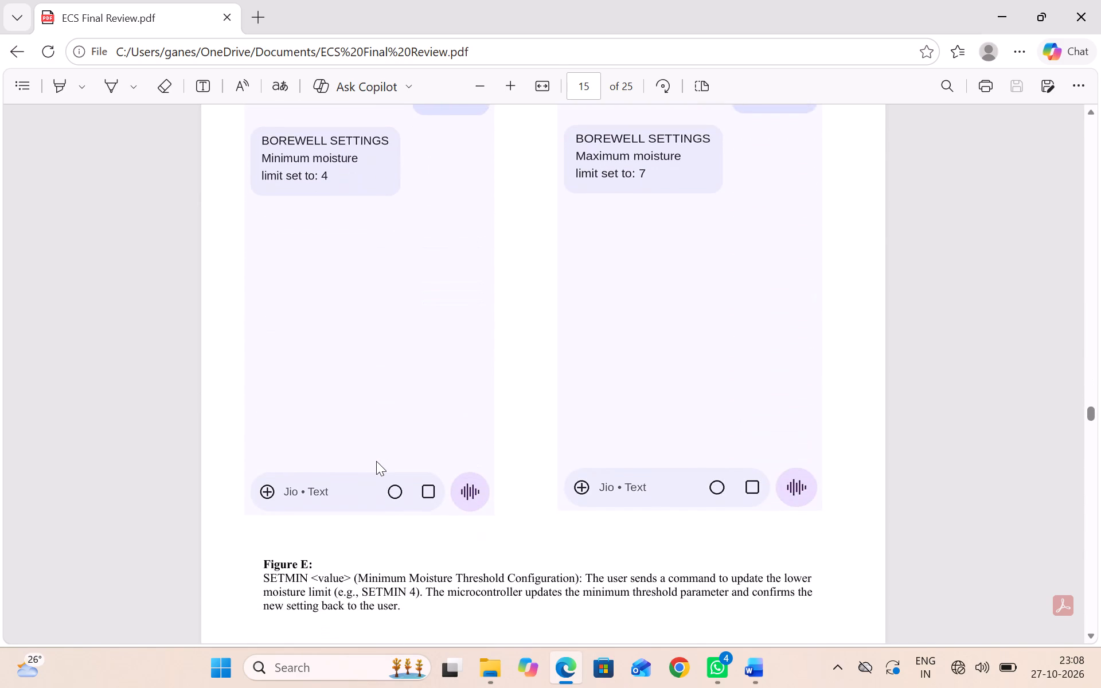
pyautogui.scroll(-4, 376, 461)
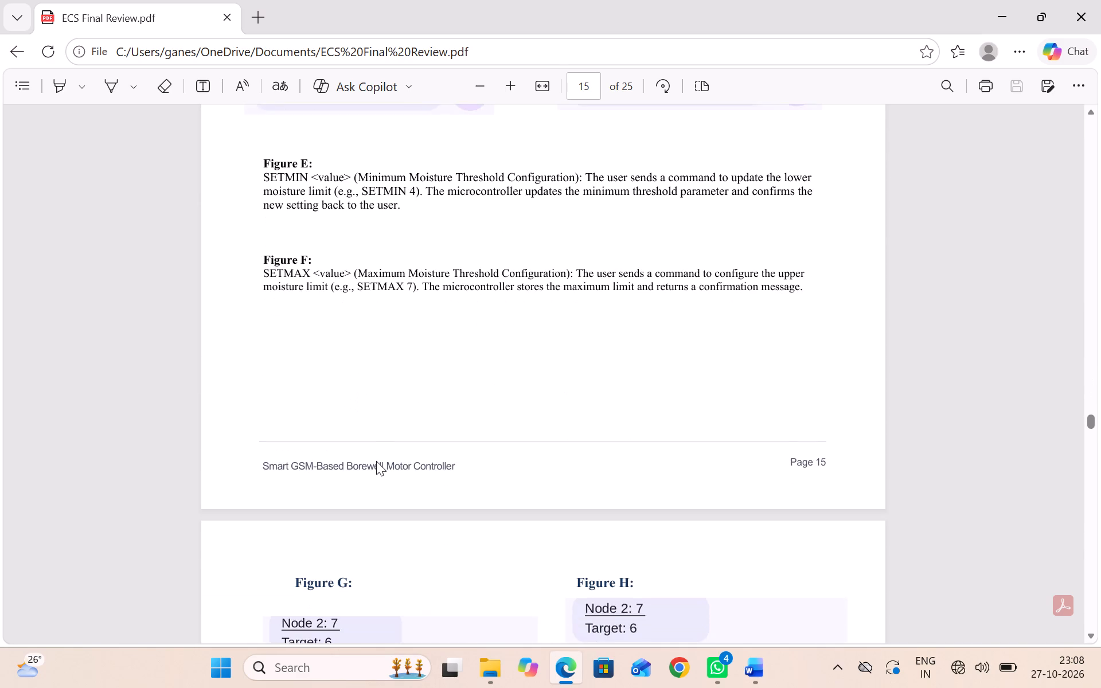
pyautogui.scroll(-5, 376, 461)
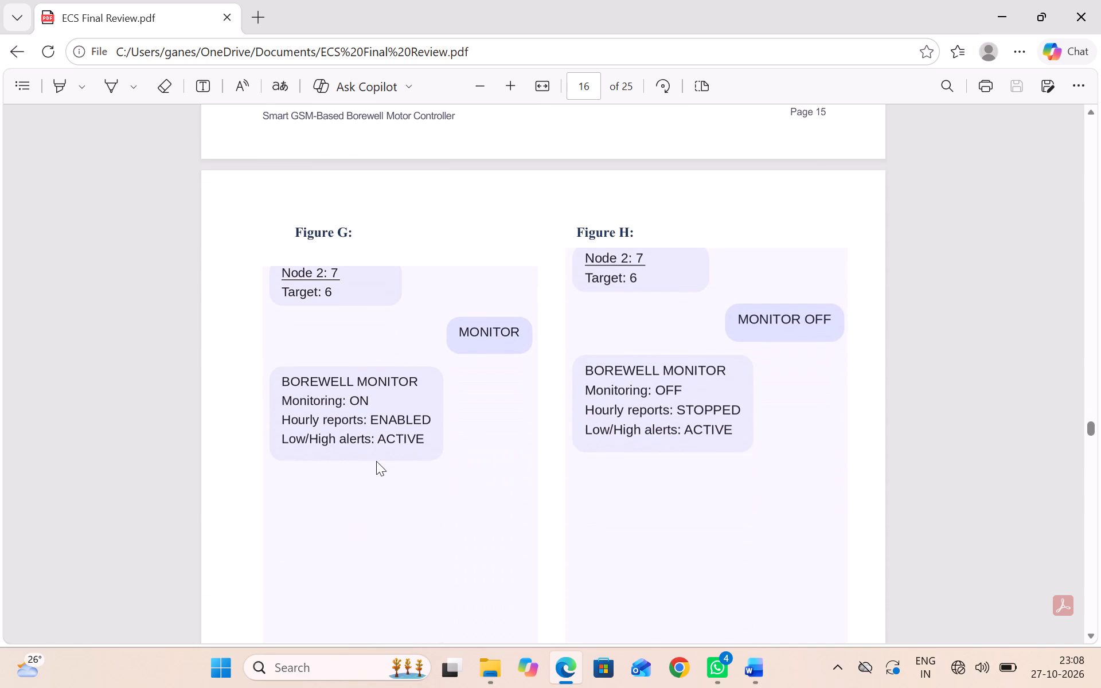
pyautogui.scroll(-6, 376, 461)
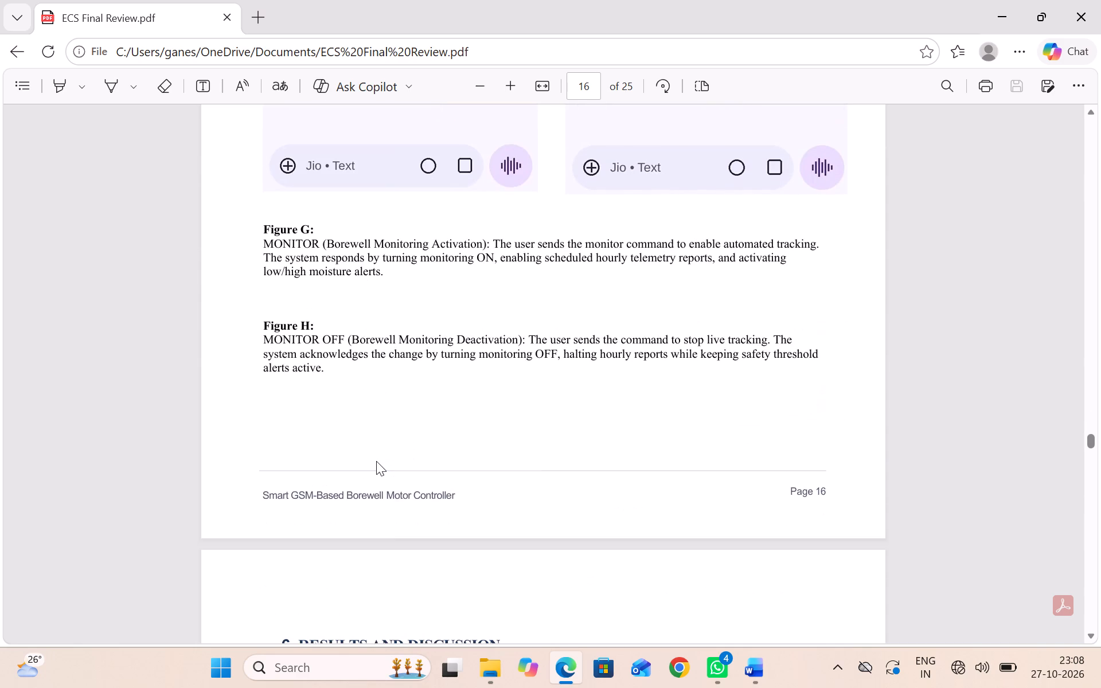
# Check the Results and Discussion, Conclusion & Future Scope and Reference sections of the exported PDF for layout and page breaks.
pyautogui.scroll(-7, 376, 461)
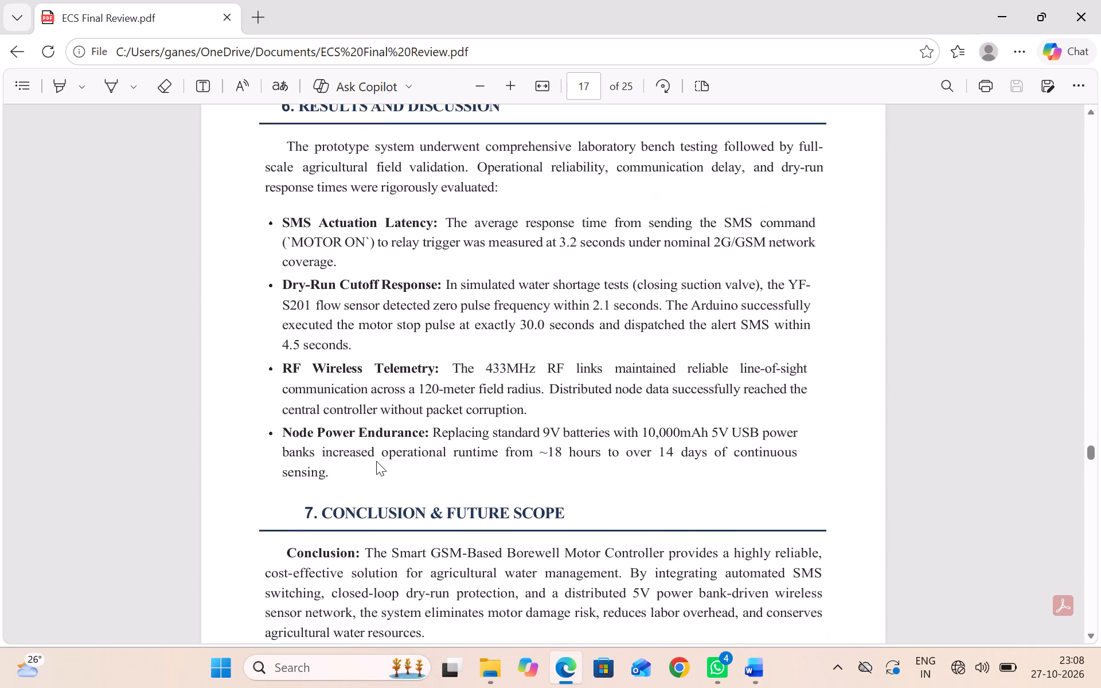
pyautogui.scroll(-5, 376, 461)
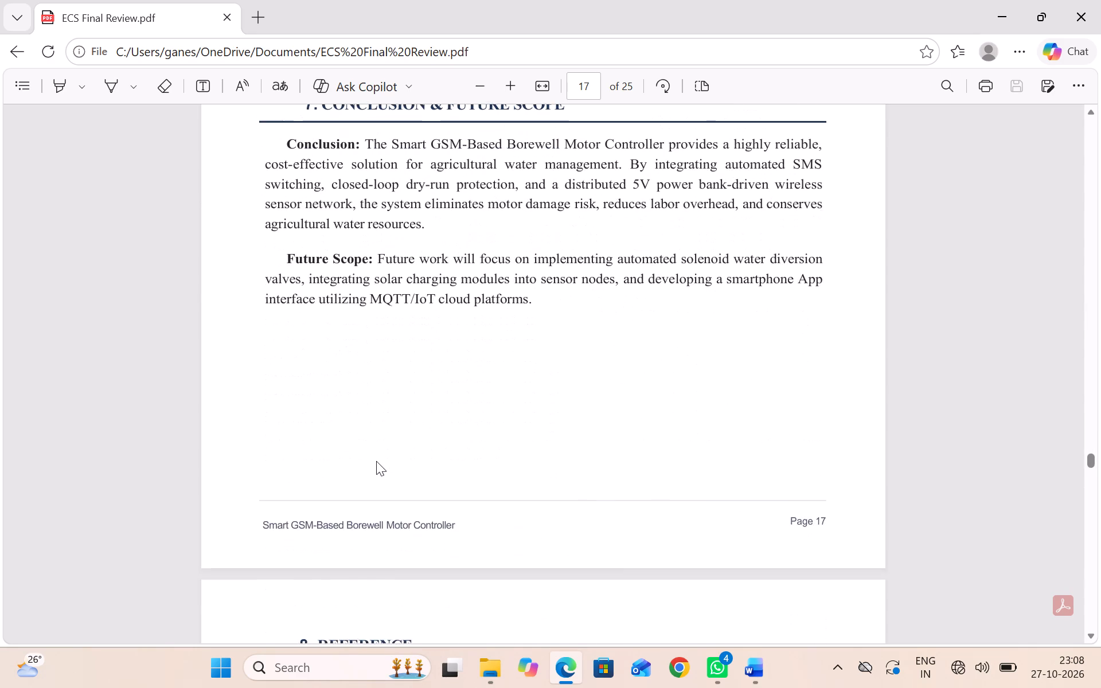
pyautogui.scroll(-8, 376, 461)
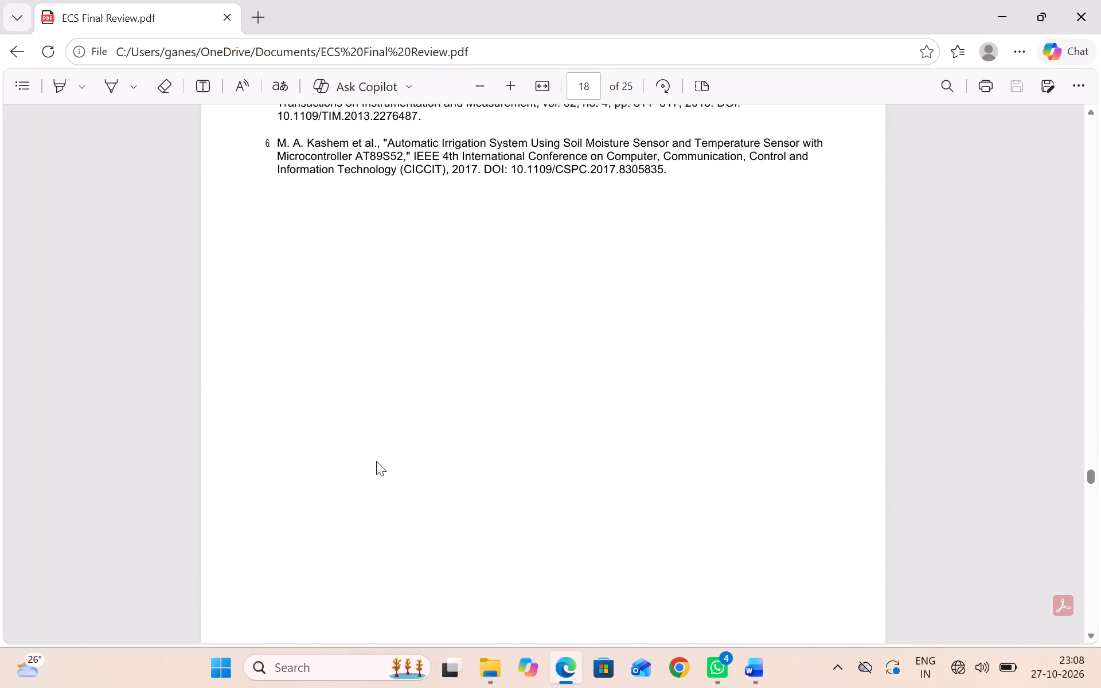
pyautogui.scroll(-6, 376, 461)
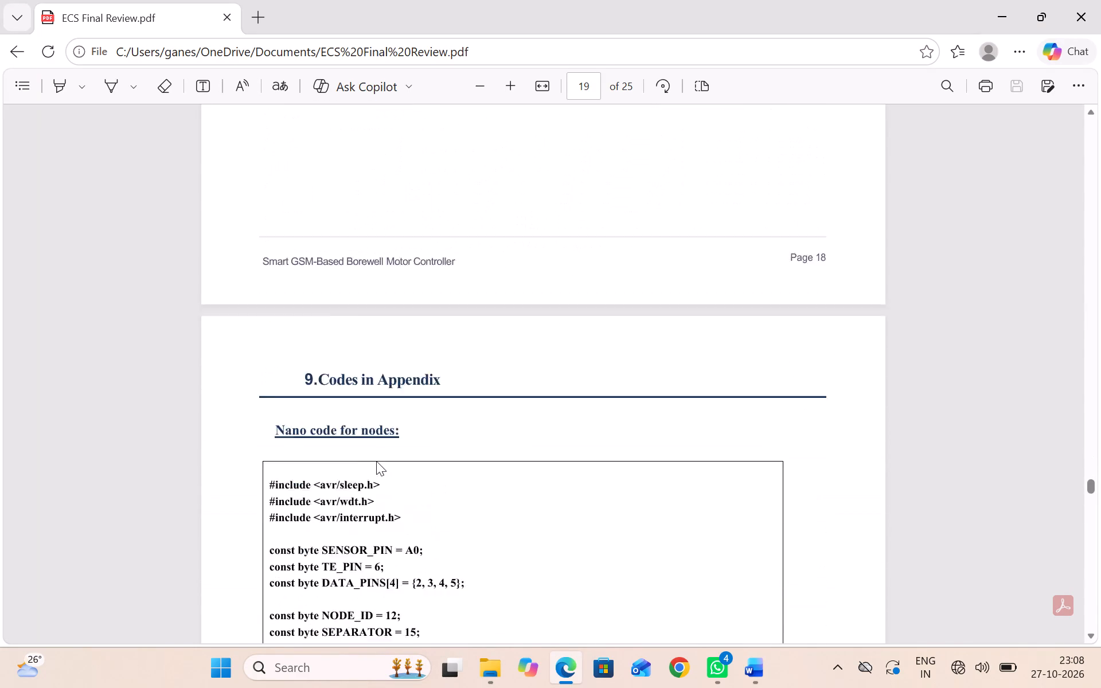
# Examine the Nano code listing in the exported PDF's appendix, checking its heading, bordered boxes and page breaks.
pyautogui.scroll(-3, 376, 461)
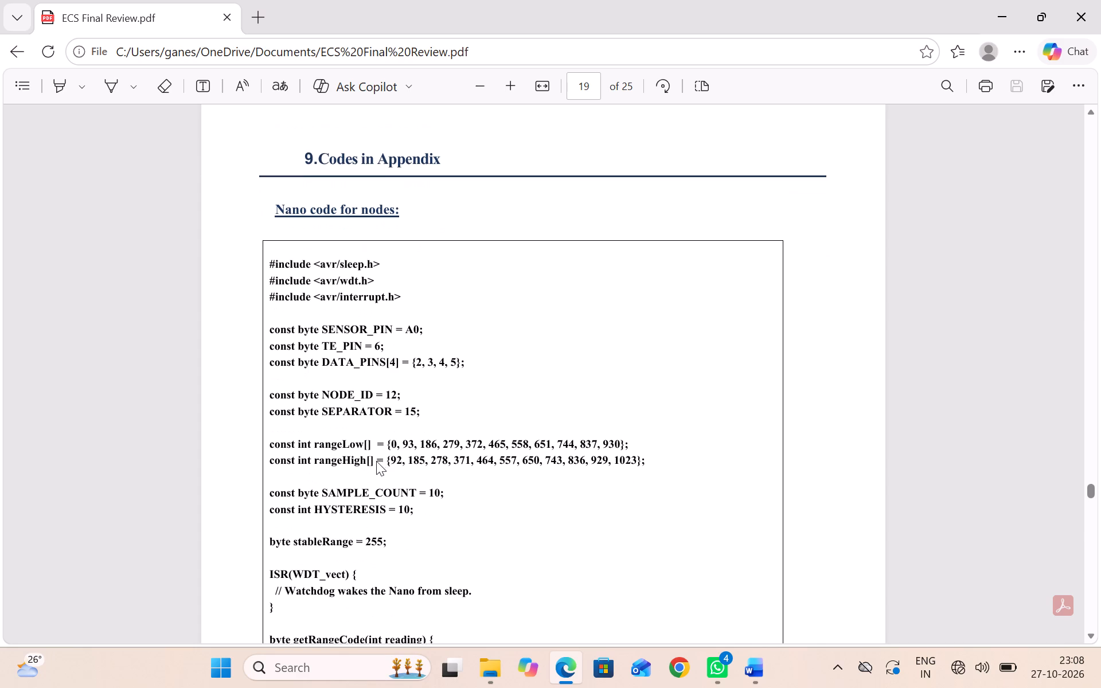
pyautogui.scroll(-2, 376, 461)
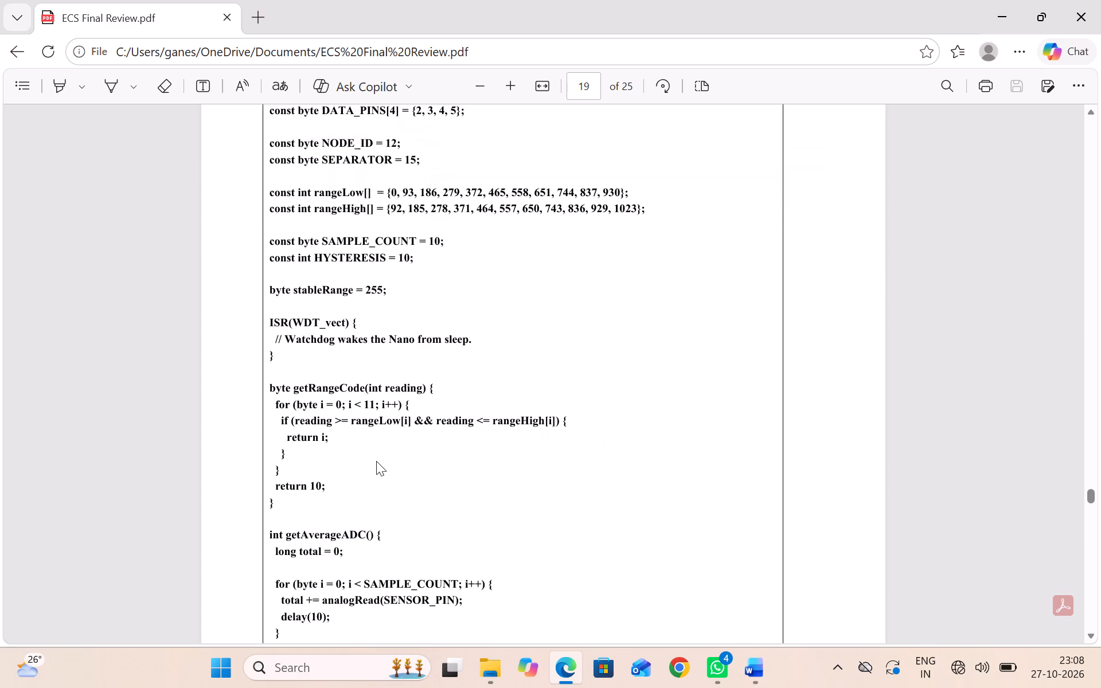
pyautogui.scroll(-6, 376, 461)
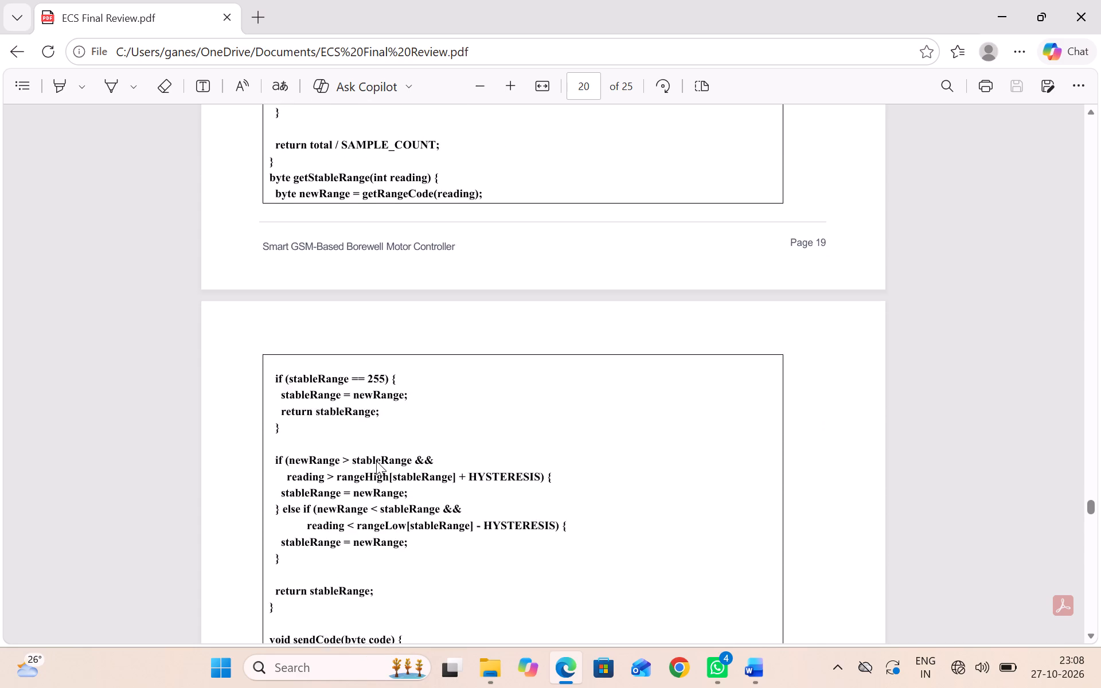
pyautogui.scroll(-7, 376, 461)
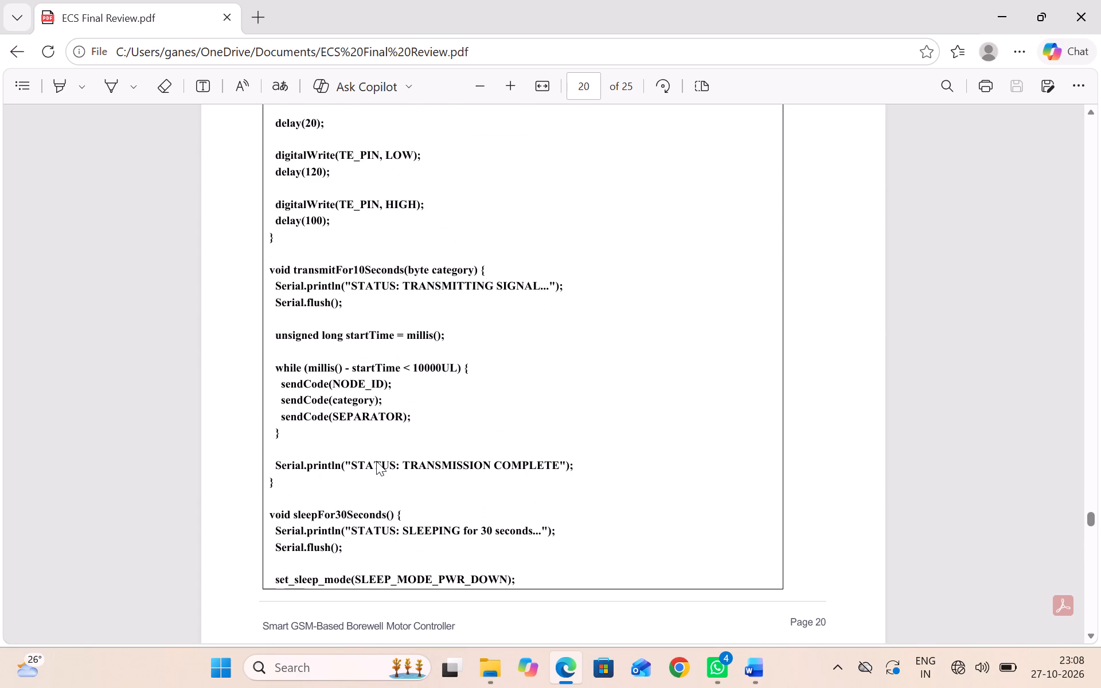
pyautogui.scroll(-12, 376, 461)
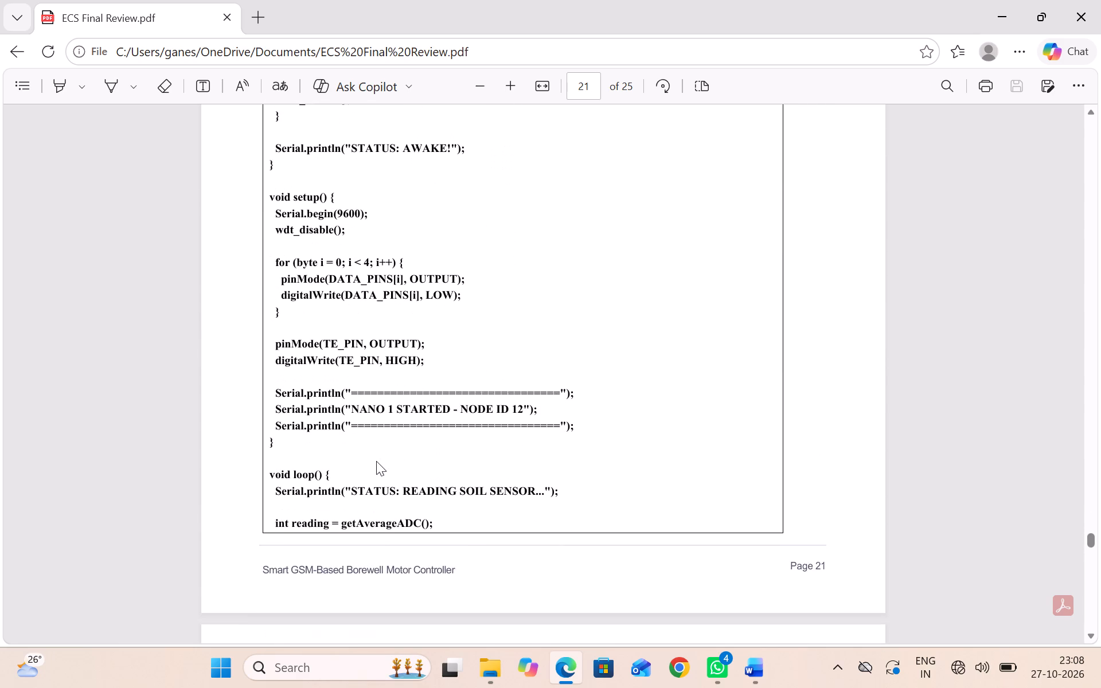
pyautogui.scroll(-7, 376, 461)
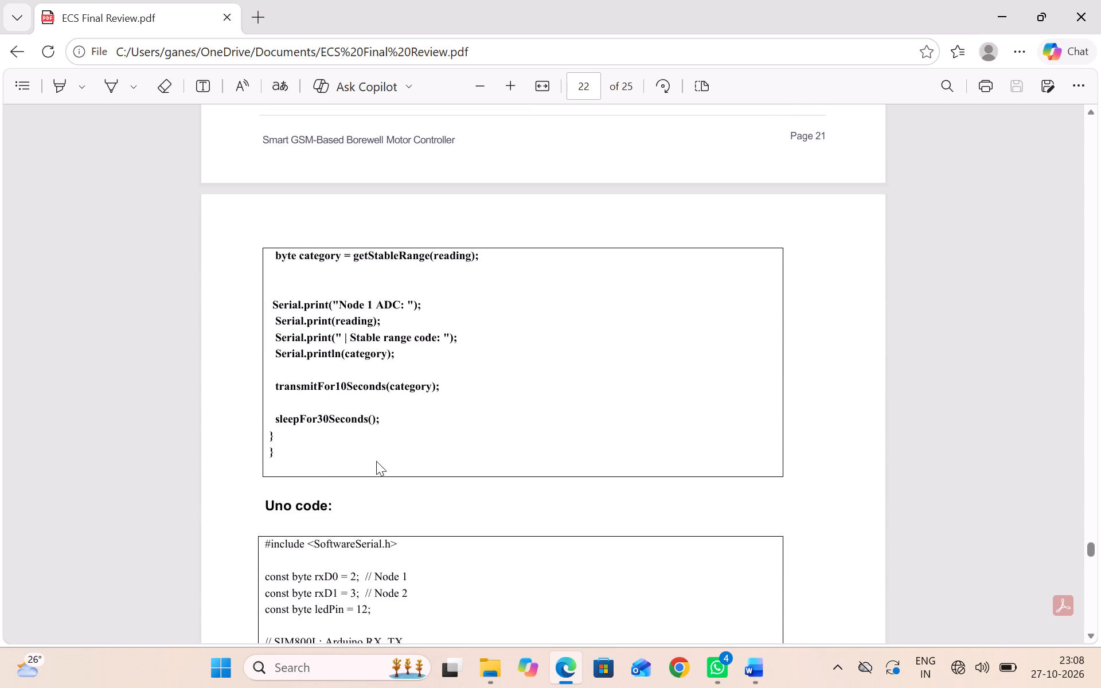
# Examine the Uno code listing in the exported PDF and compare its heading and text formatting with the Nano code section.
pyautogui.scroll(-1, 376, 461)
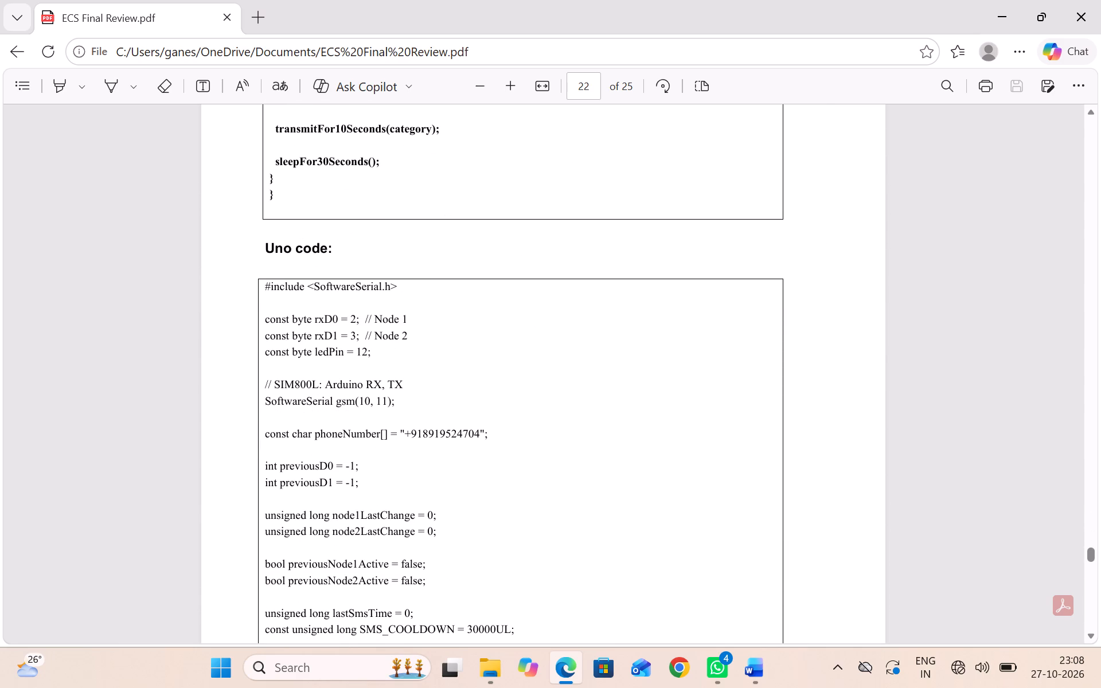
pyautogui.scroll(6, 288, 304)
pyautogui.scroll(-6, 288, 304)
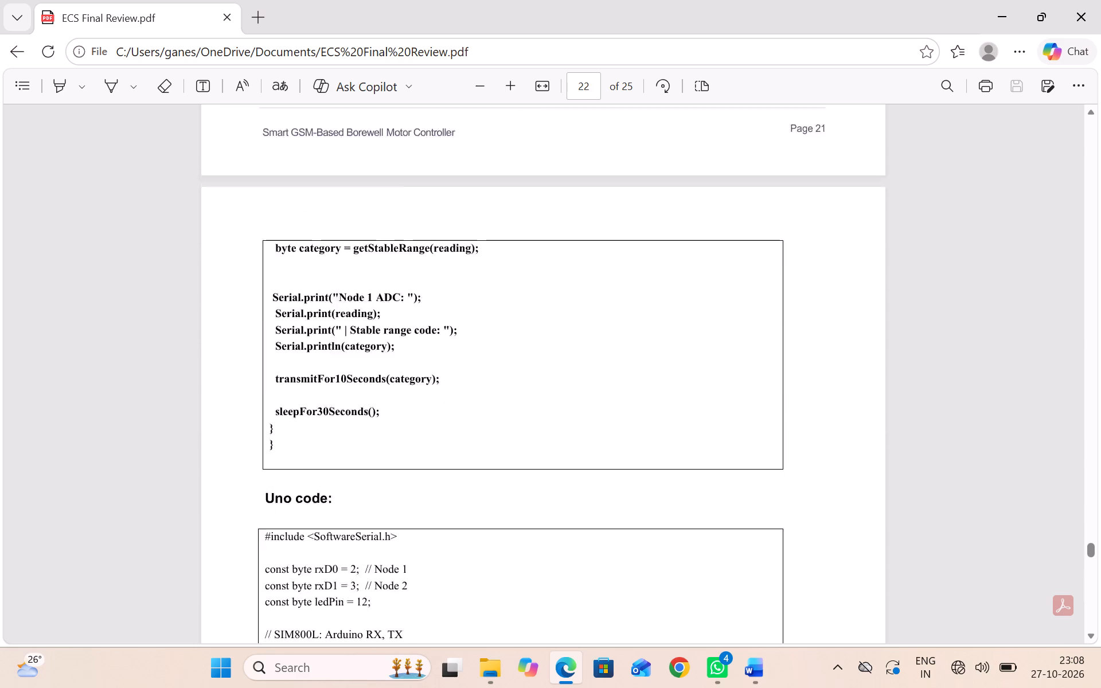
pyautogui.scroll(-17, 288, 304)
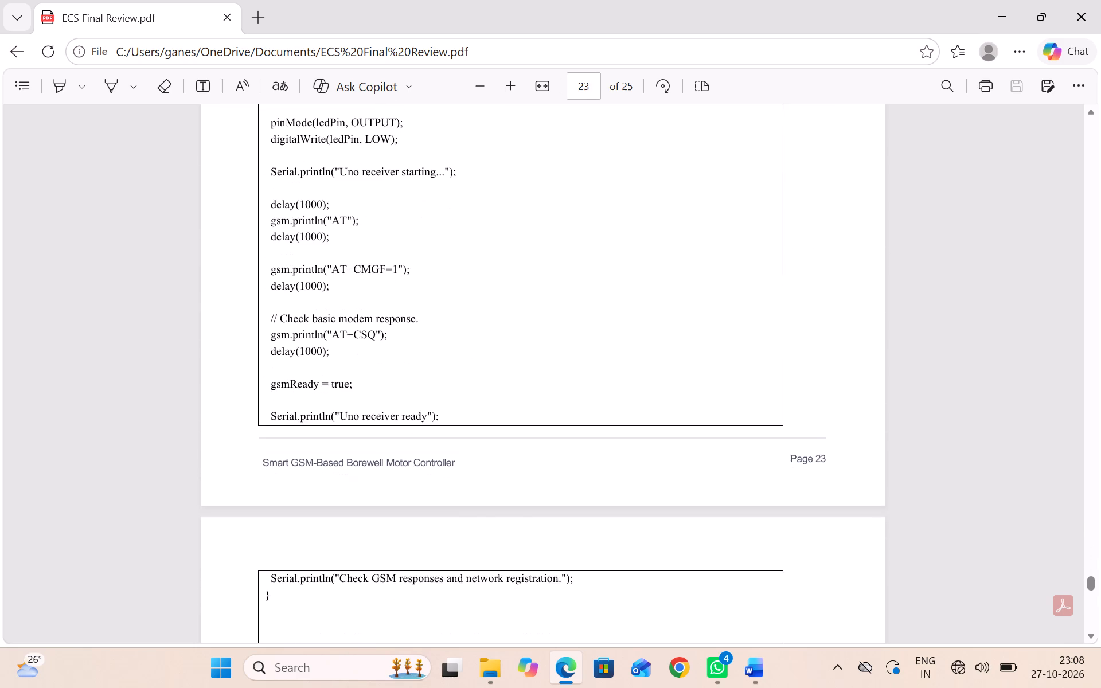
pyautogui.scroll(-5, 288, 304)
pyautogui.scroll(5, 288, 304)
pyautogui.scroll(-7, 288, 304)
pyautogui.scroll(9, 288, 304)
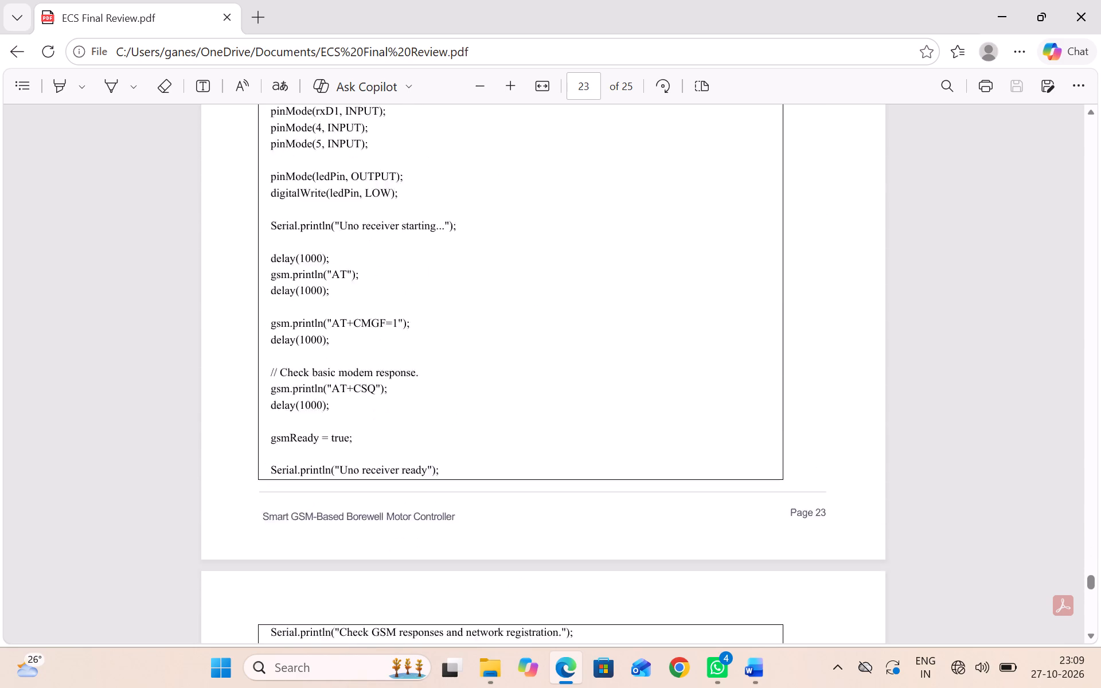
pyautogui.scroll(20, 288, 304)
pyautogui.scroll(13, 288, 304)
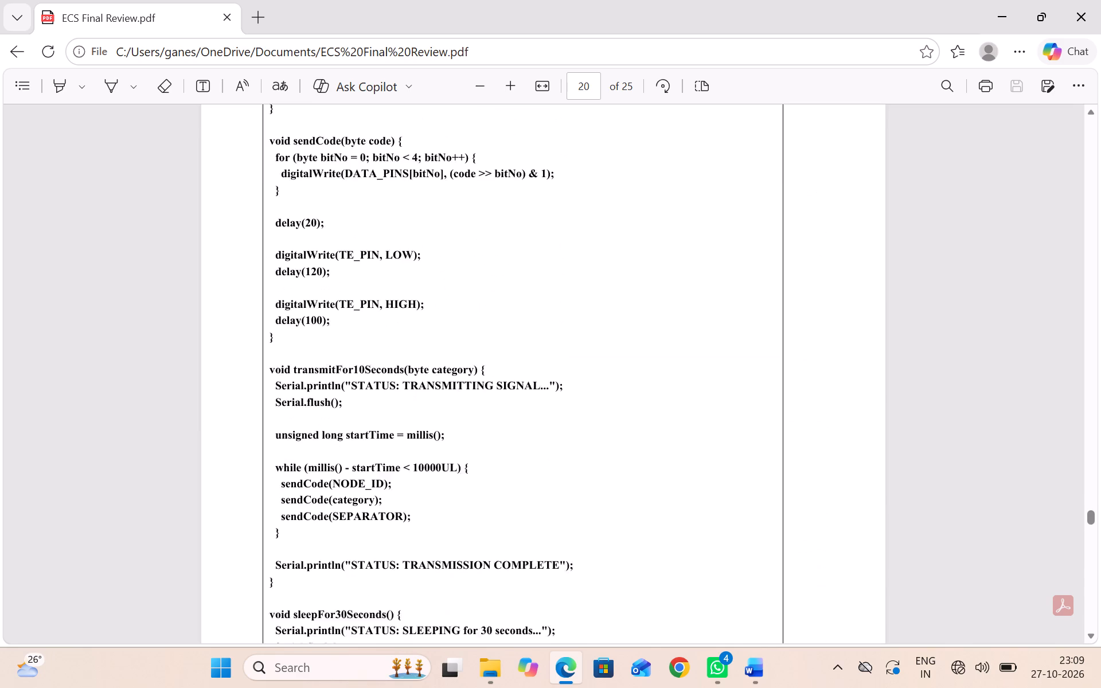
pyautogui.scroll(18, 288, 304)
pyautogui.scroll(3, 288, 304)
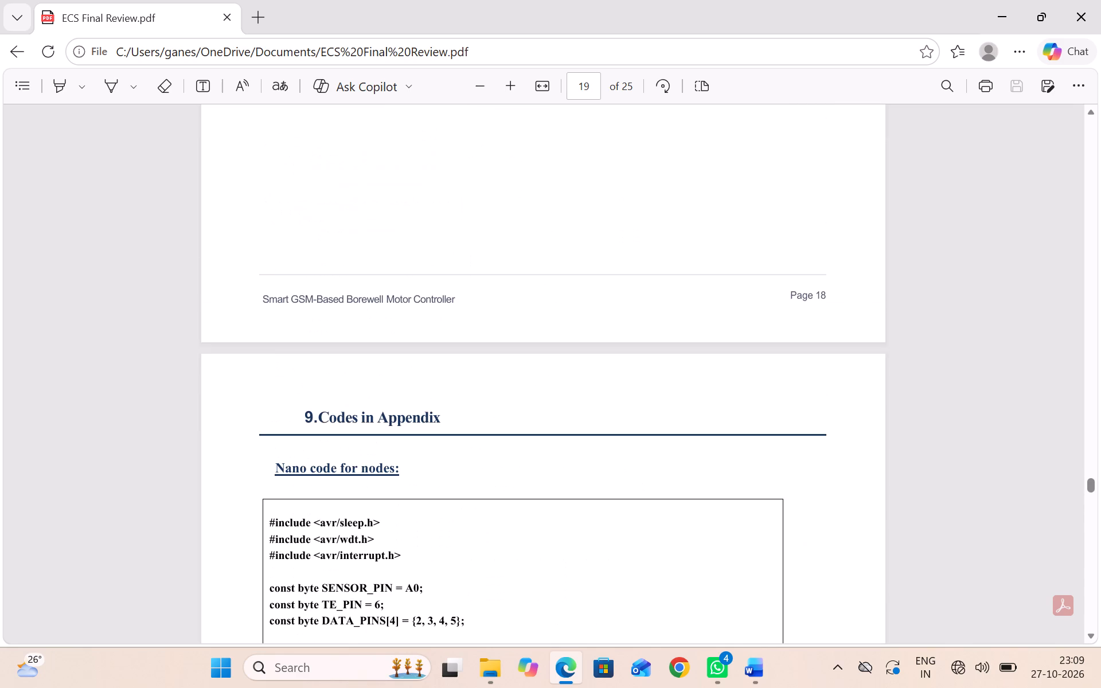
pyautogui.scroll(-2, 427, 565)
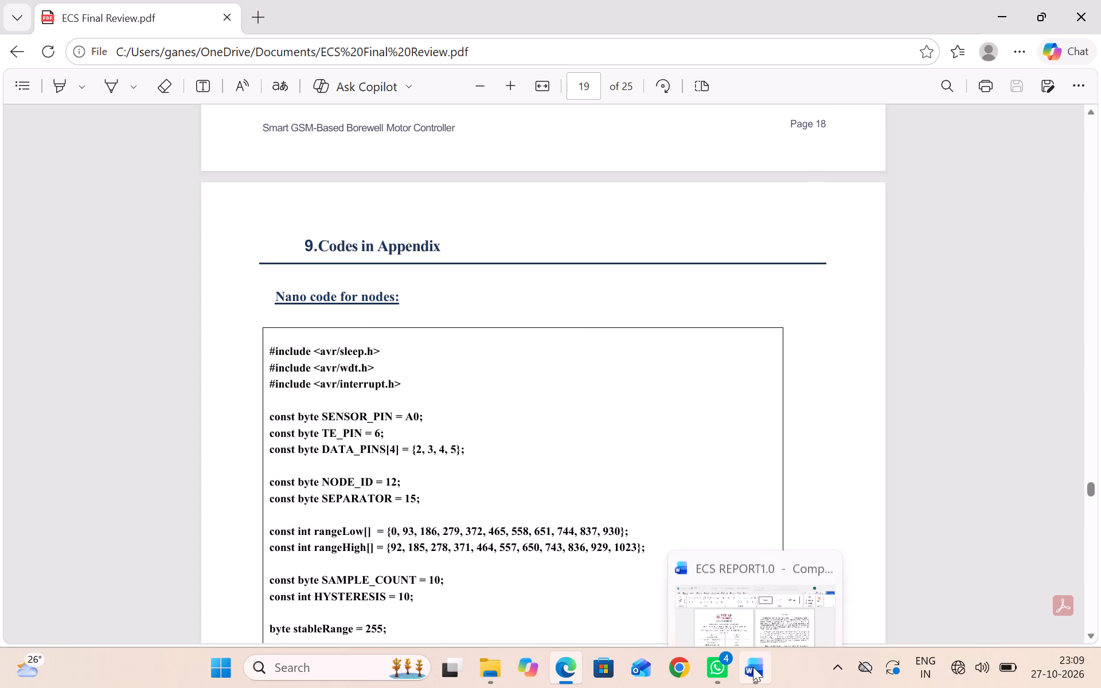
# Switch to the Word report and make the entire Uno code listing in the appendix bold.
pyautogui.click(743, 608)
pyautogui.scroll(-9, 625, 500)
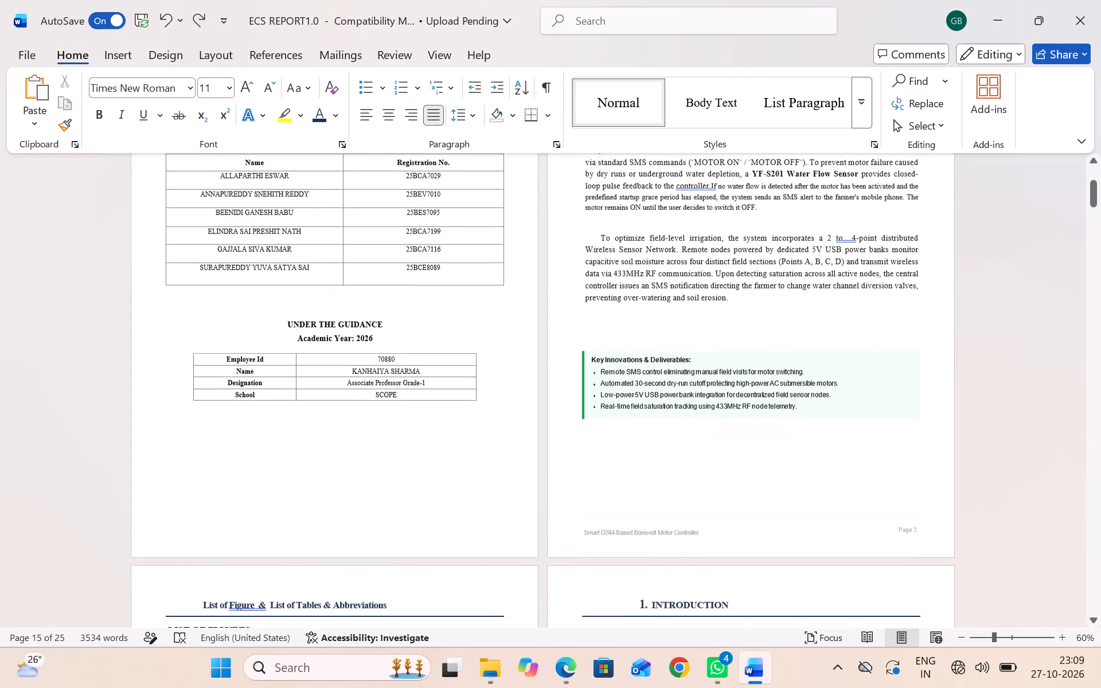
pyautogui.scroll(-20, 625, 499)
pyautogui.scroll(-20, 625, 499)
pyautogui.scroll(-10, 625, 499)
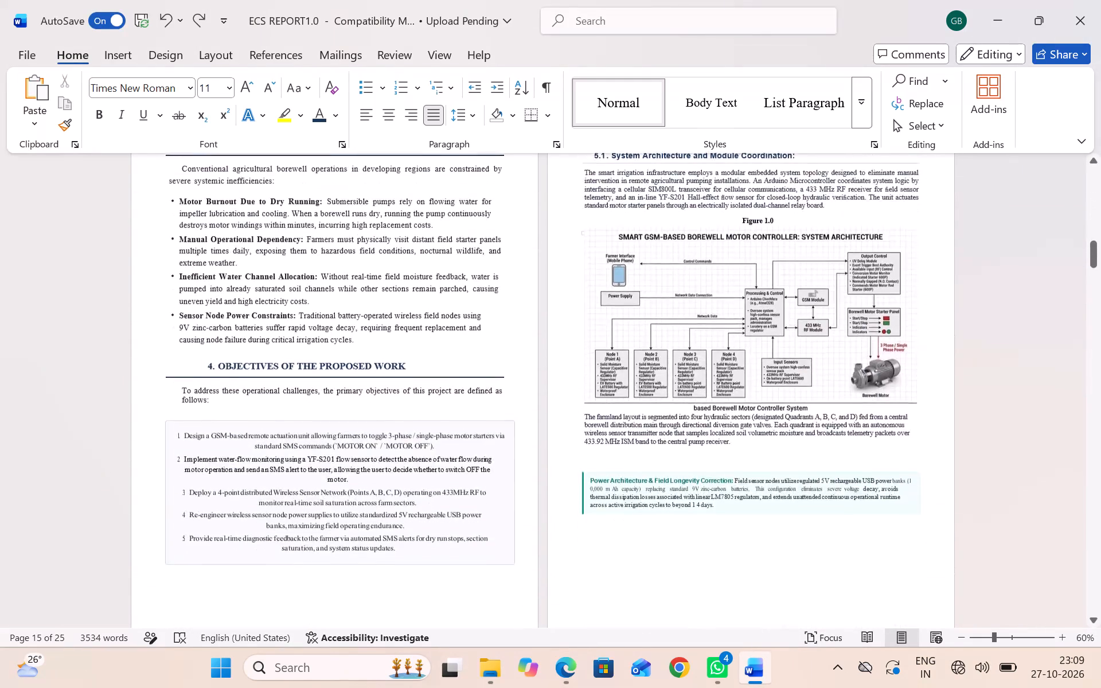
pyautogui.scroll(-20, 625, 499)
pyautogui.scroll(-20, 625, 499)
pyautogui.scroll(-9, 625, 499)
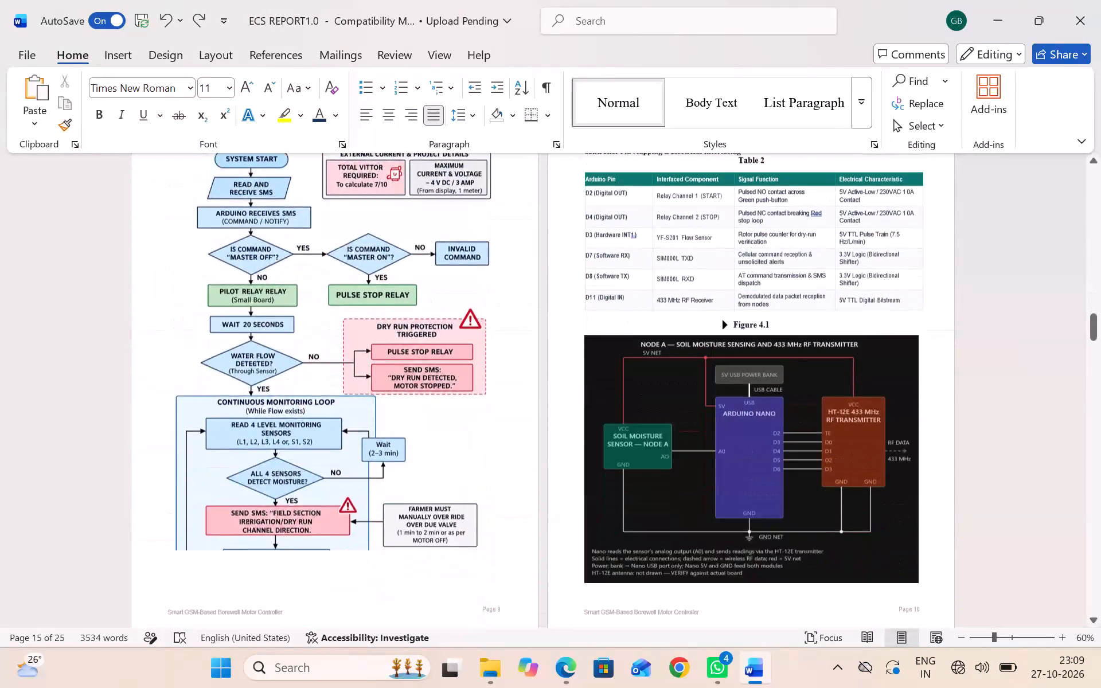
pyautogui.scroll(-17, 625, 499)
pyautogui.scroll(-20, 625, 499)
pyautogui.scroll(-1, 625, 499)
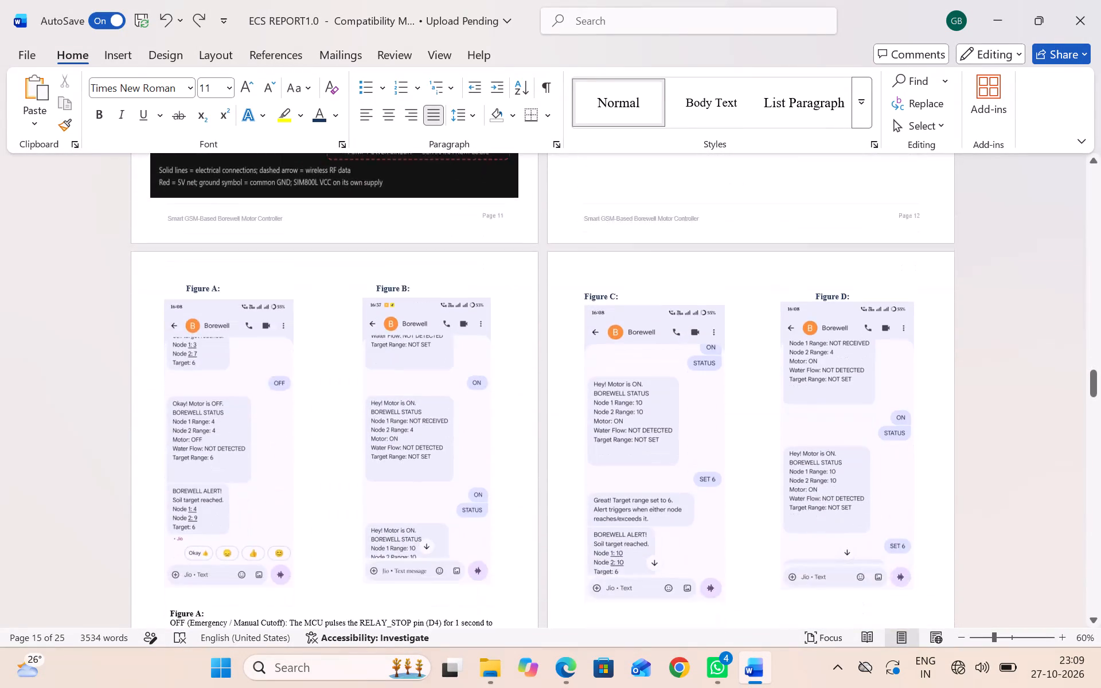
pyautogui.scroll(-20, 625, 499)
pyautogui.scroll(-4, 625, 499)
pyautogui.scroll(-20, 625, 499)
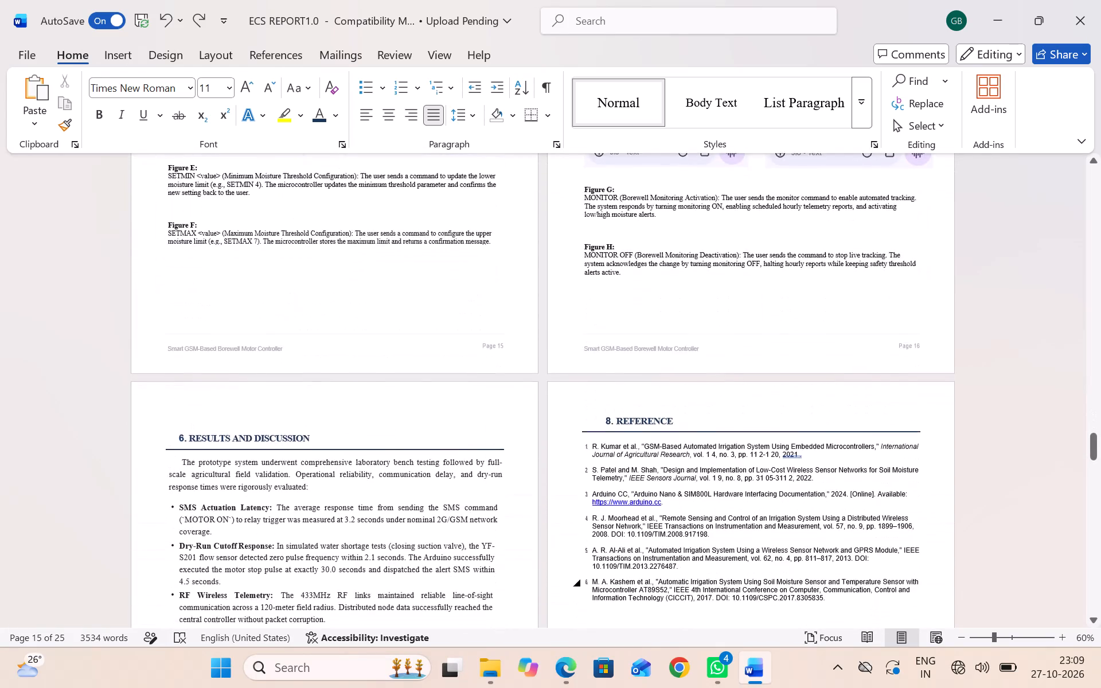
pyautogui.scroll(-20, 625, 499)
pyautogui.scroll(-18, 625, 499)
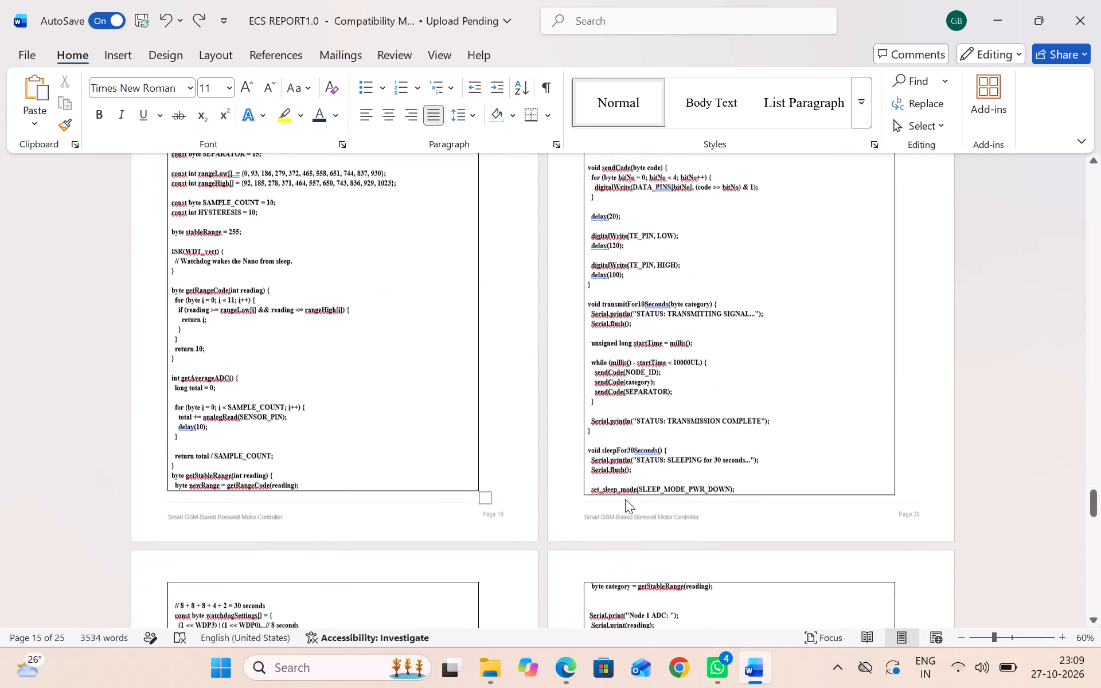
pyautogui.scroll(-12, 625, 499)
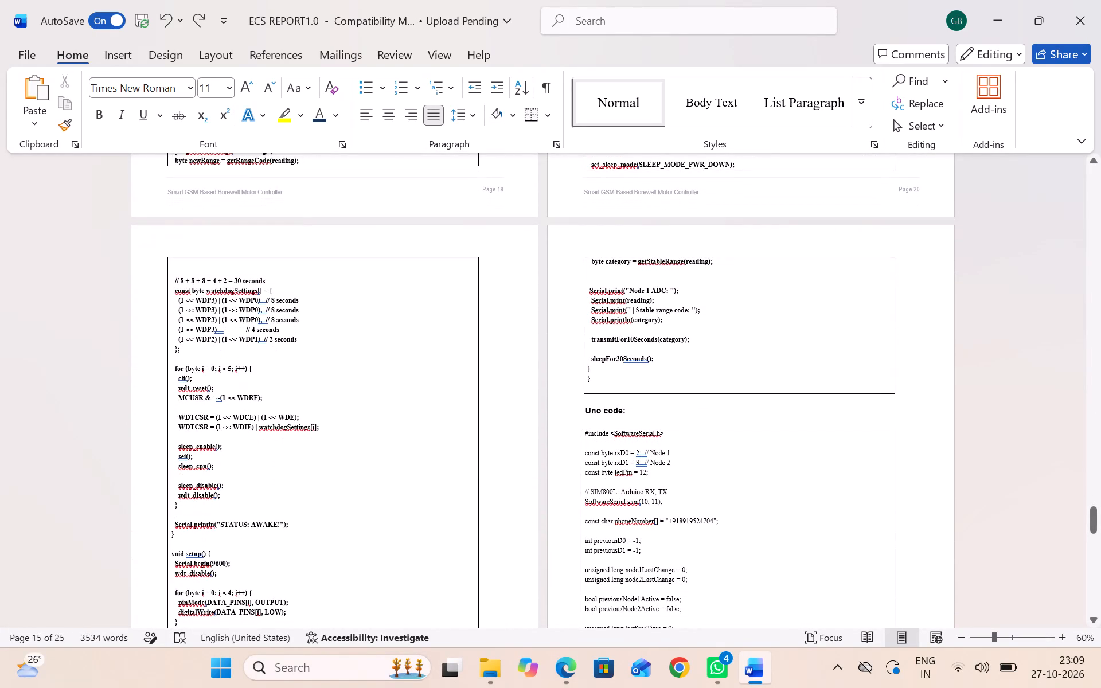
pyautogui.scroll(-1, 625, 499)
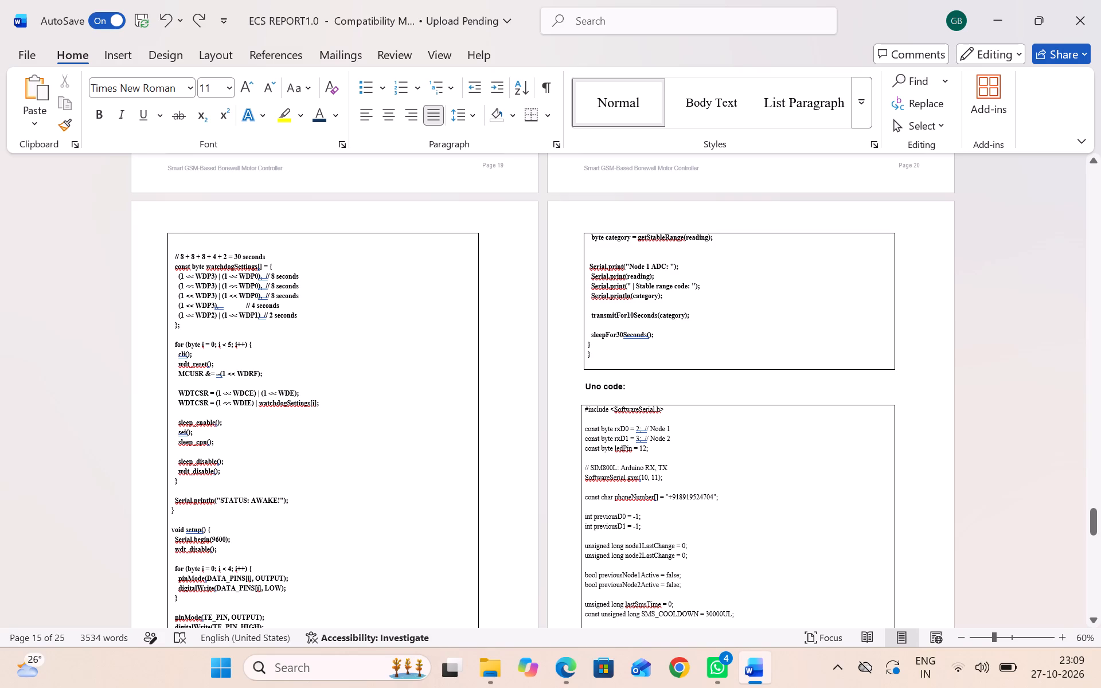
pyautogui.moveTo(586, 409); pyautogui.dragTo(620, 458)
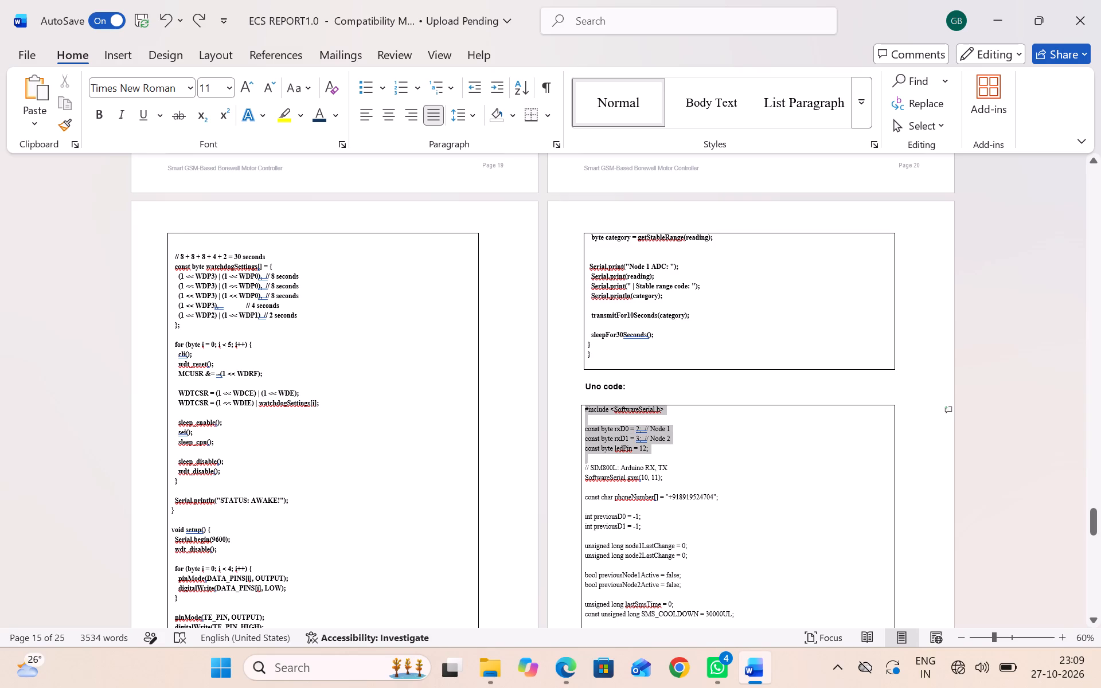
pyautogui.moveTo(620, 458); pyautogui.dragTo(701, 650)
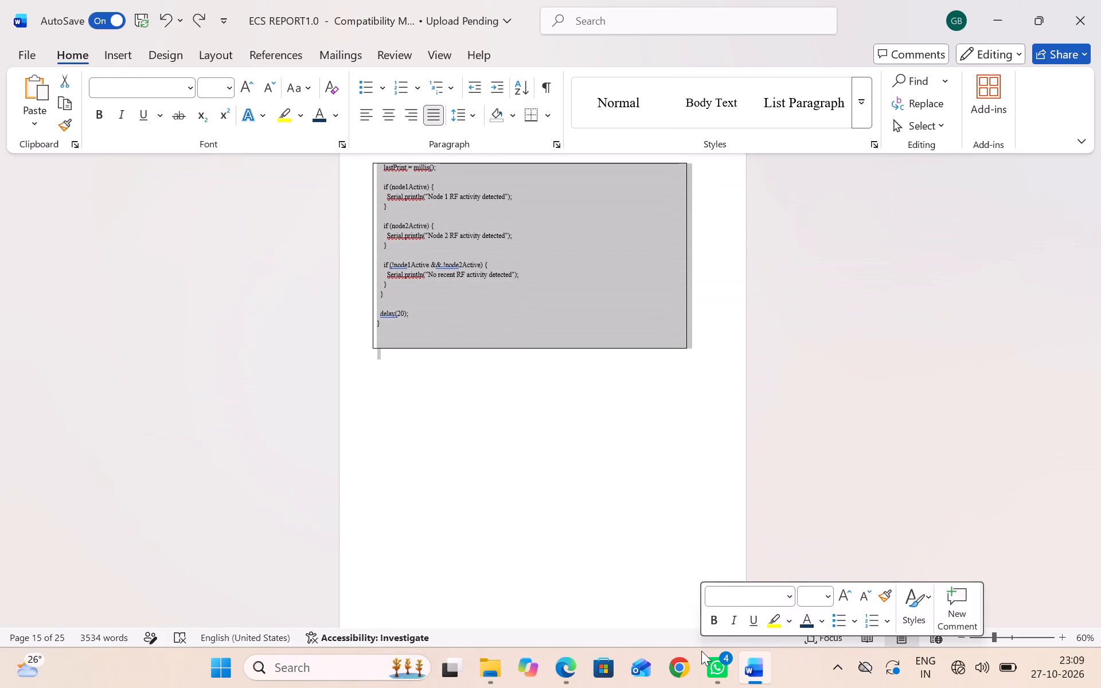
pyautogui.hotkey('ctrl', 'b')
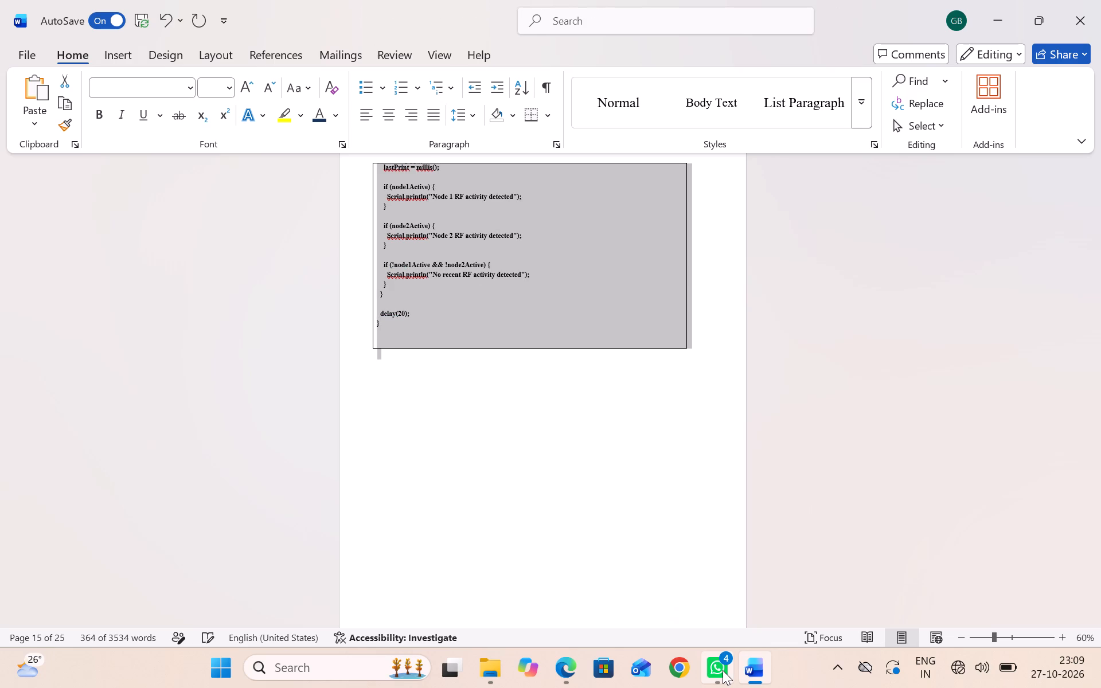
pyautogui.click(675, 523)
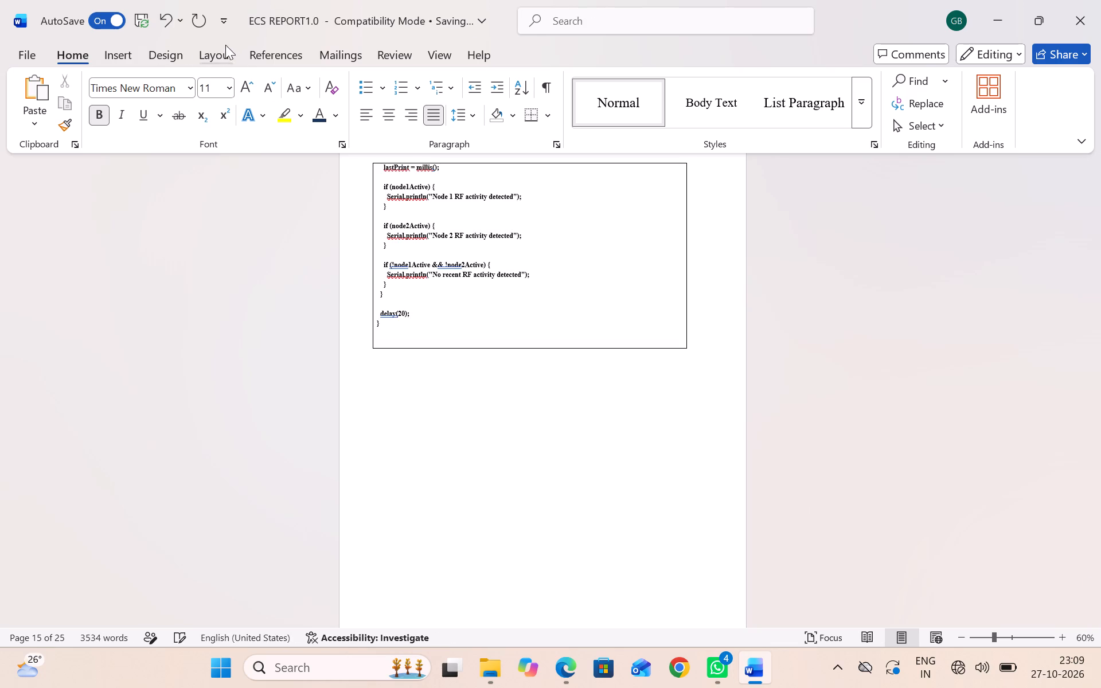
# Export the report as a PDF named "ECS Review 3" in the Documents folder, with the file opening after publishing.
pyautogui.click(14, 46)
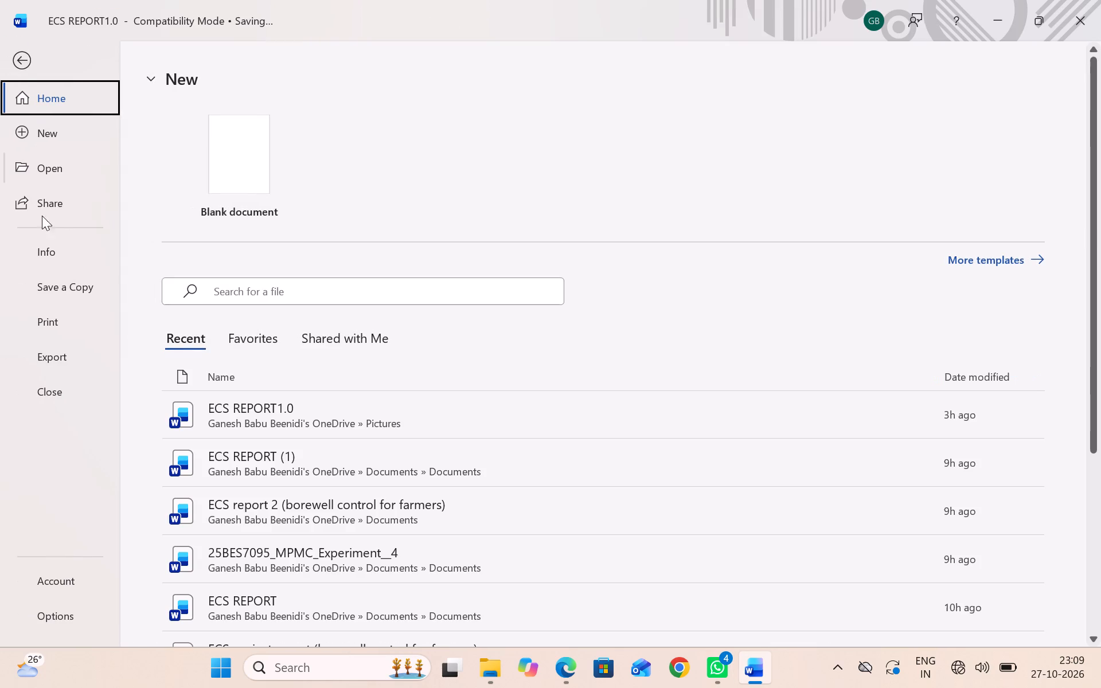
pyautogui.click(60, 353)
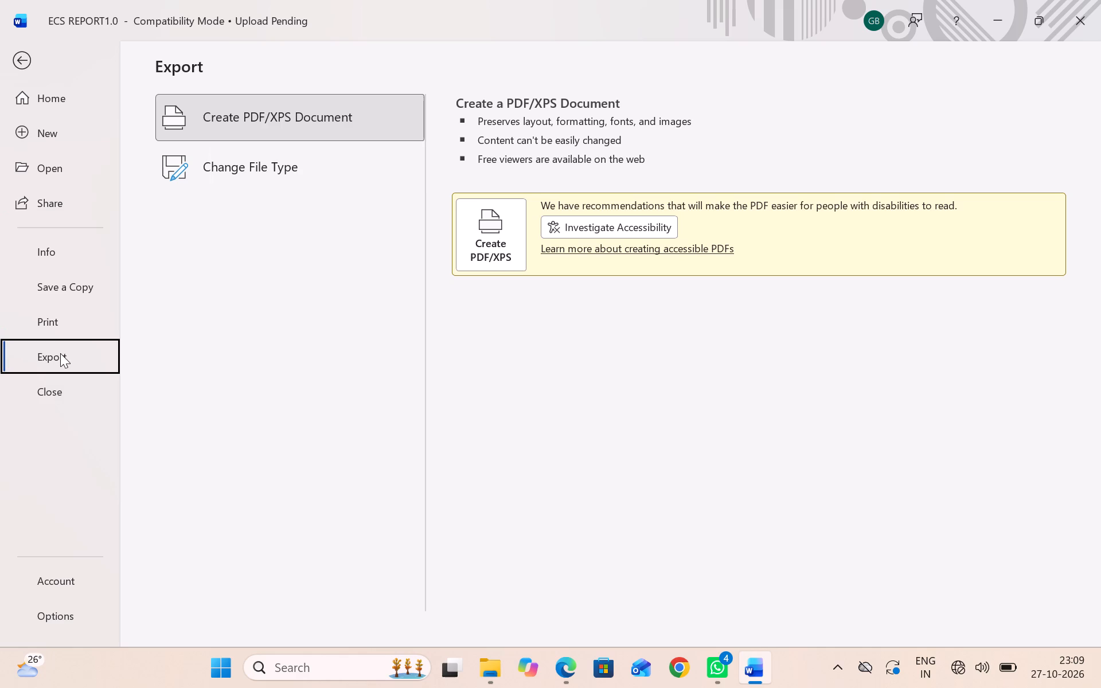
pyautogui.click(481, 218)
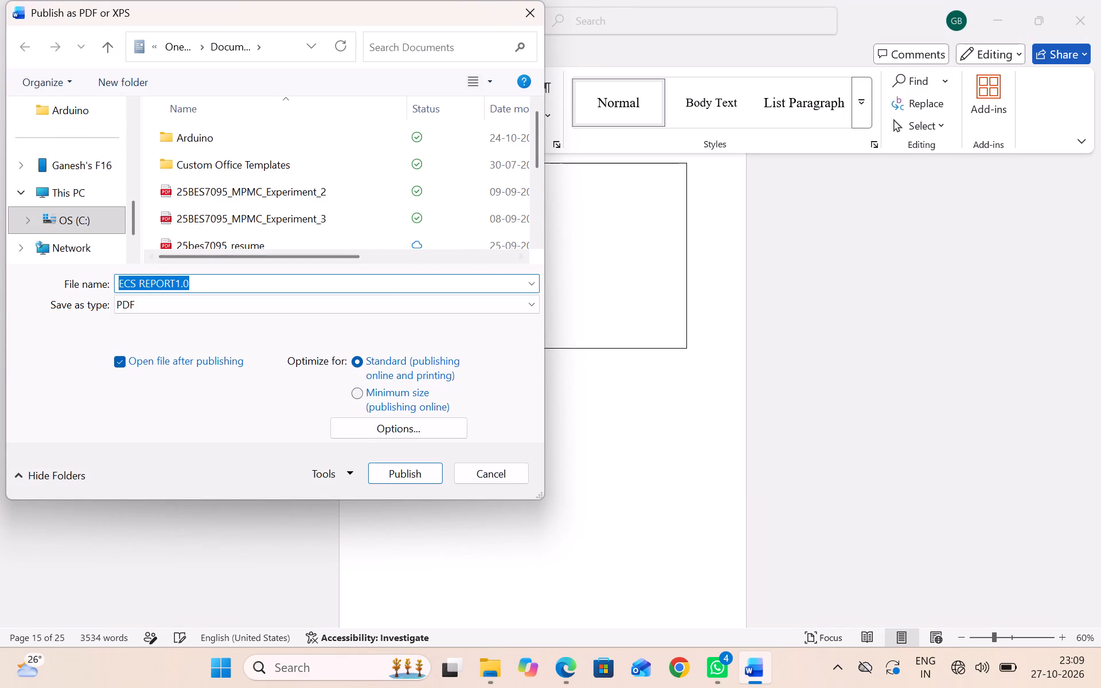
pyautogui.press('BackSpace')
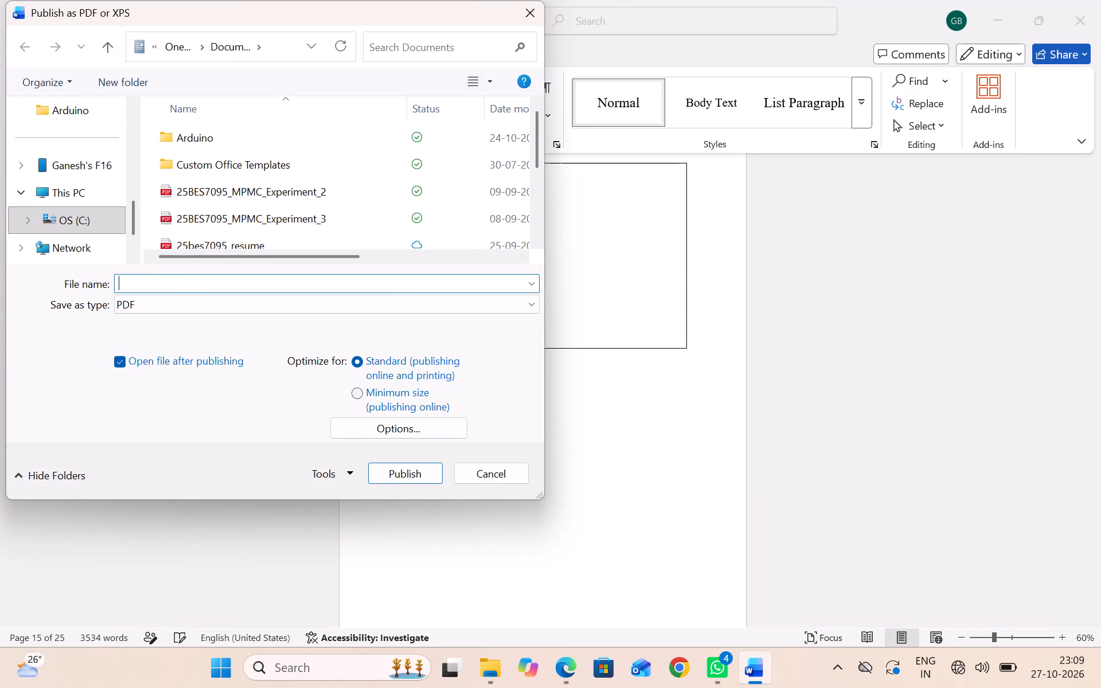
pyautogui.press('e')
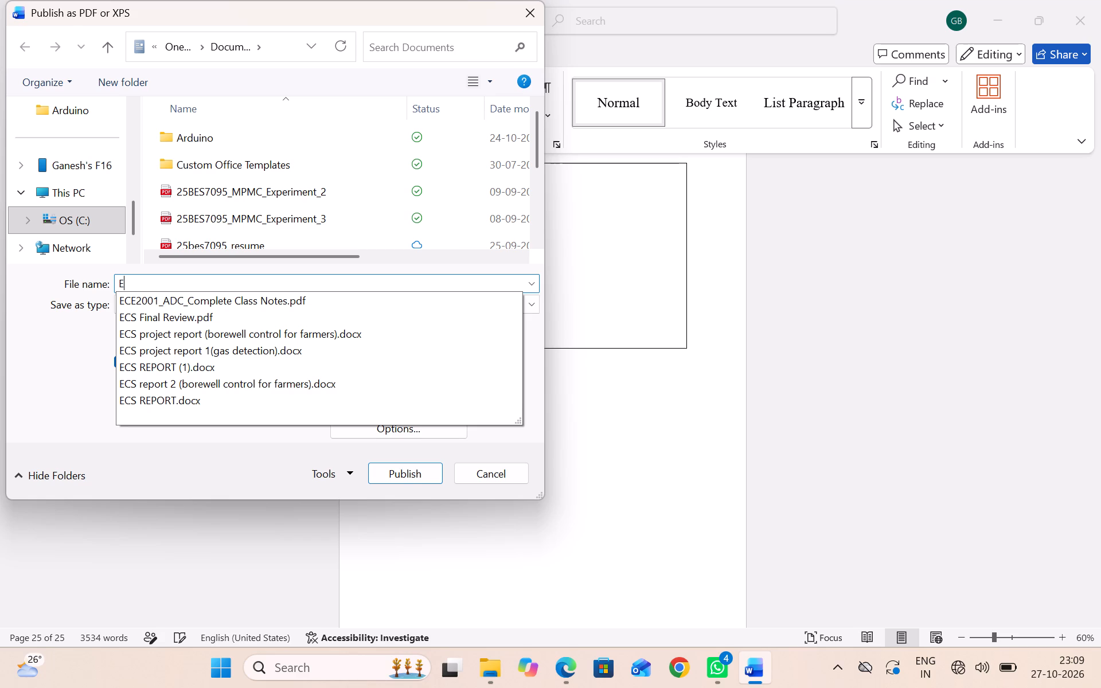
pyautogui.write('CS')
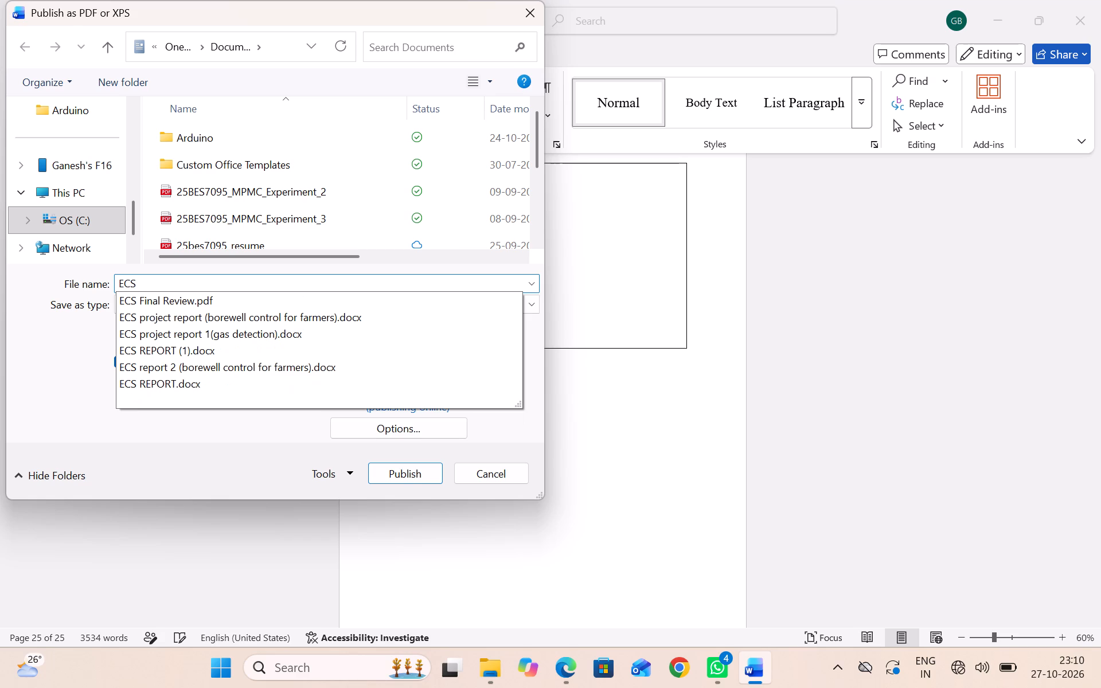
pyautogui.press('r')
pyautogui.write('eview')
pyautogui.press('space')
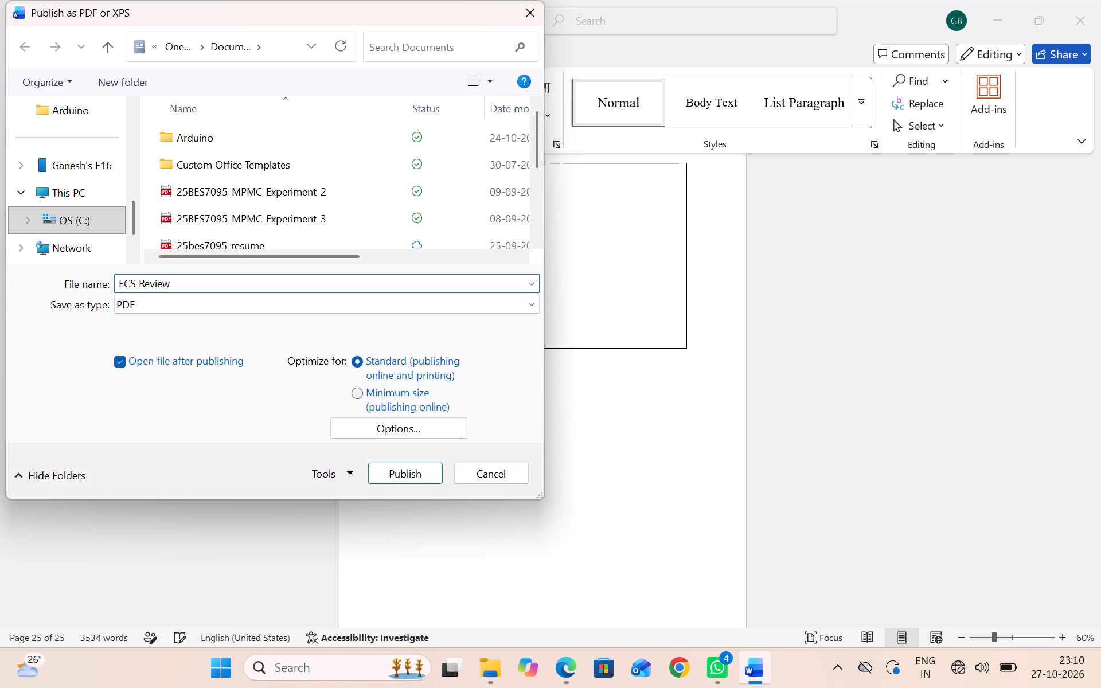
pyautogui.press('3')
pyautogui.click(407, 478)
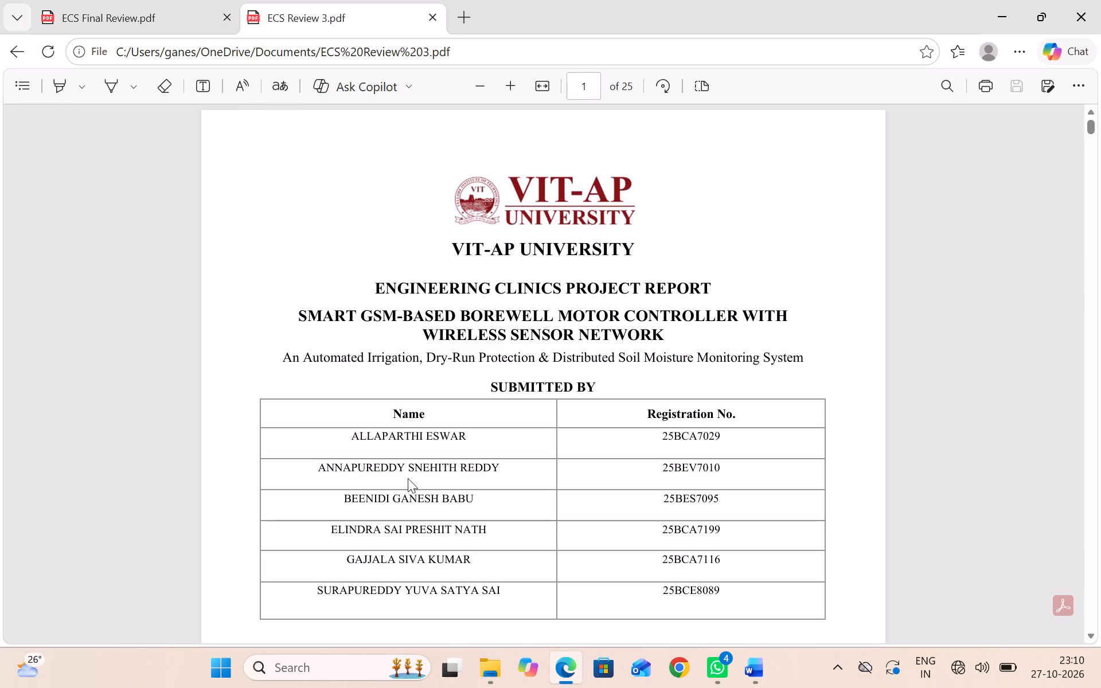
# Examine the opening pages of the exported PDF, checking the cover page, Abstract and the lists of figures, tables and abbreviations.
pyautogui.scroll(-11, 408, 478)
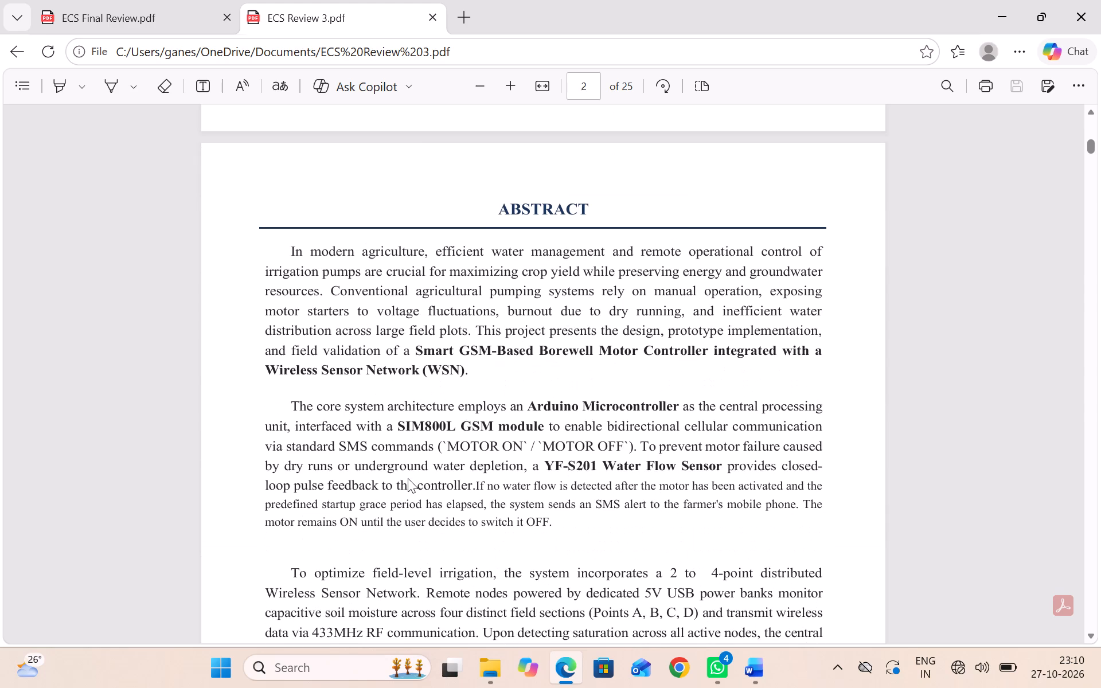
pyautogui.scroll(-1, 408, 478)
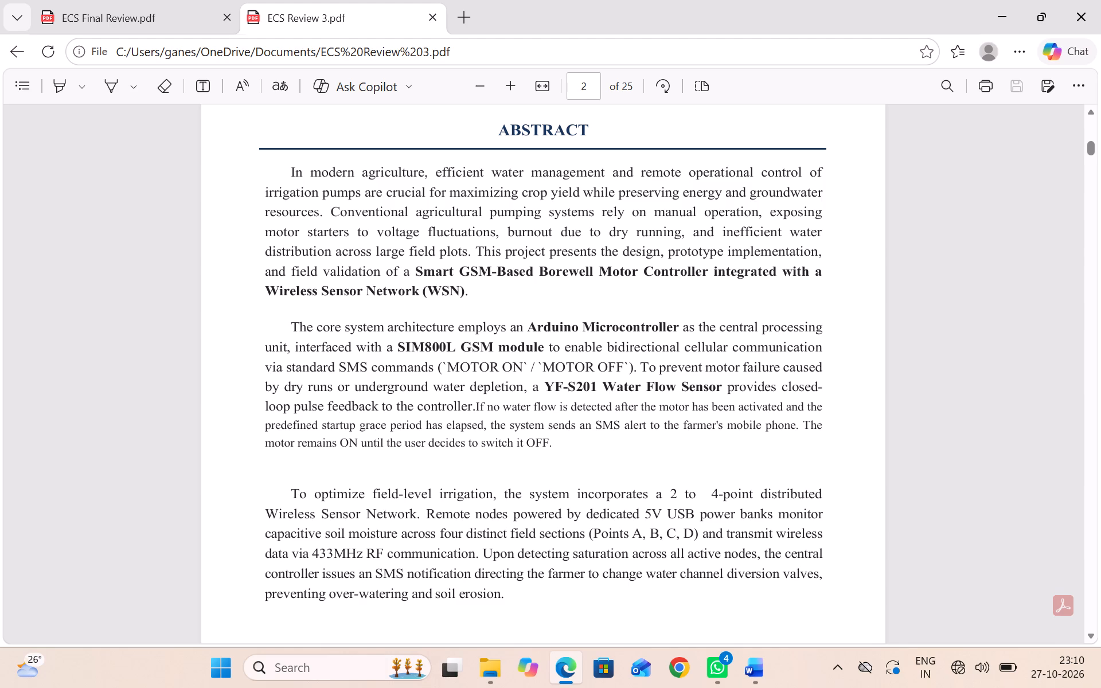
pyautogui.scroll(-10, 507, 385)
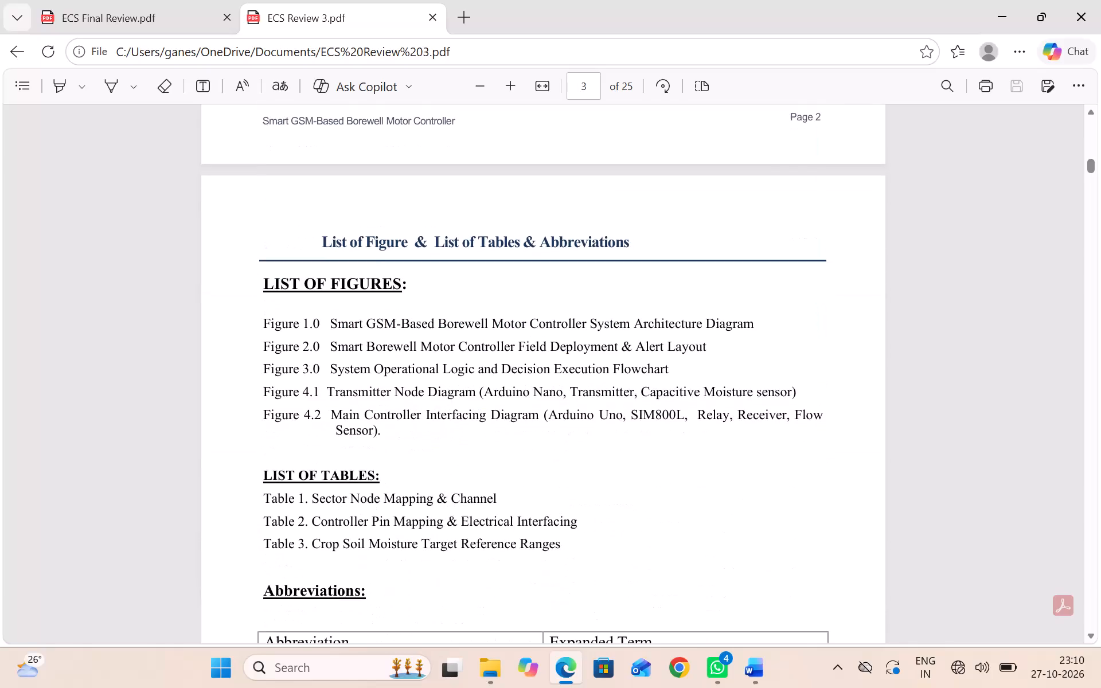
pyautogui.scroll(-3, 507, 385)
pyautogui.scroll(2, 507, 385)
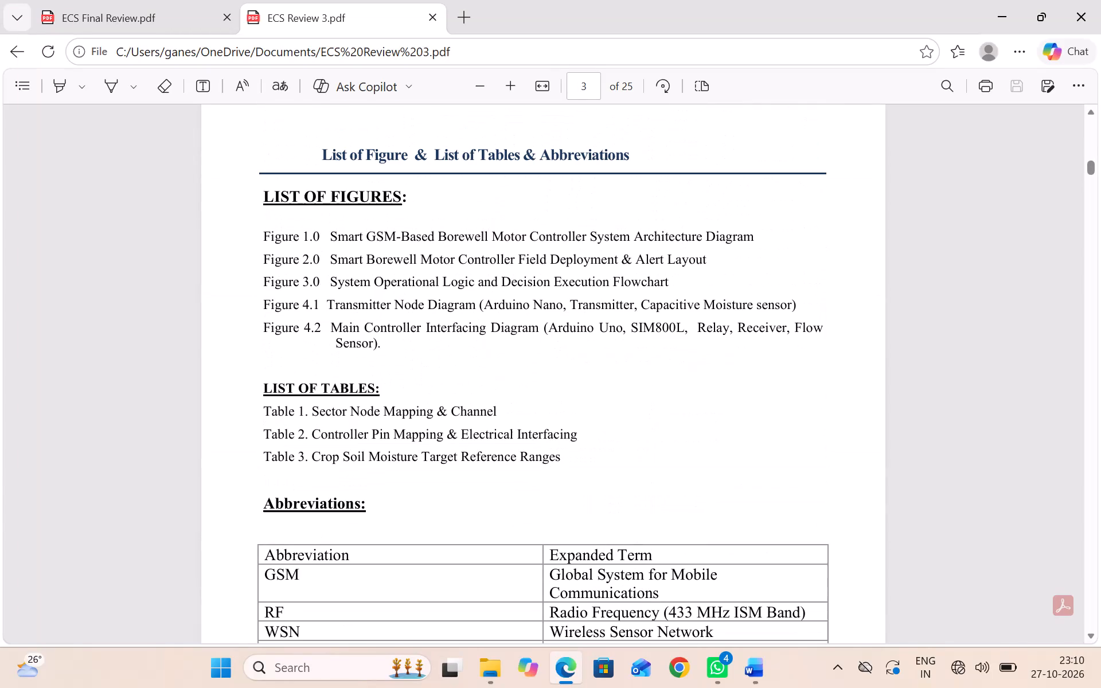
pyautogui.scroll(14, 507, 385)
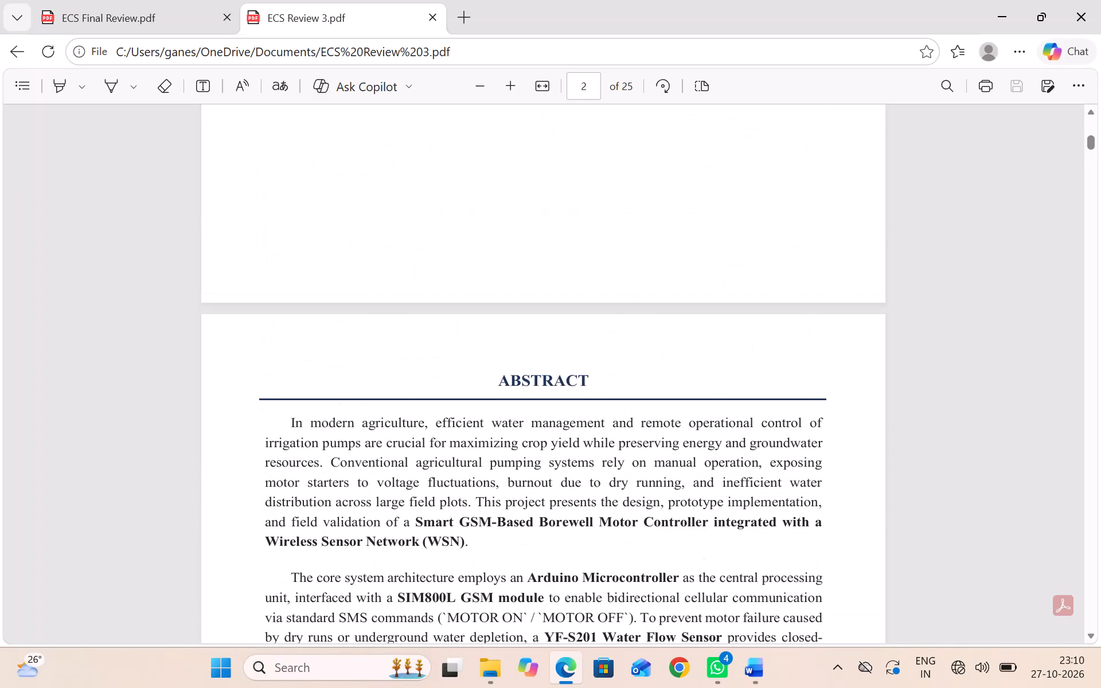
pyautogui.scroll(-2, 507, 385)
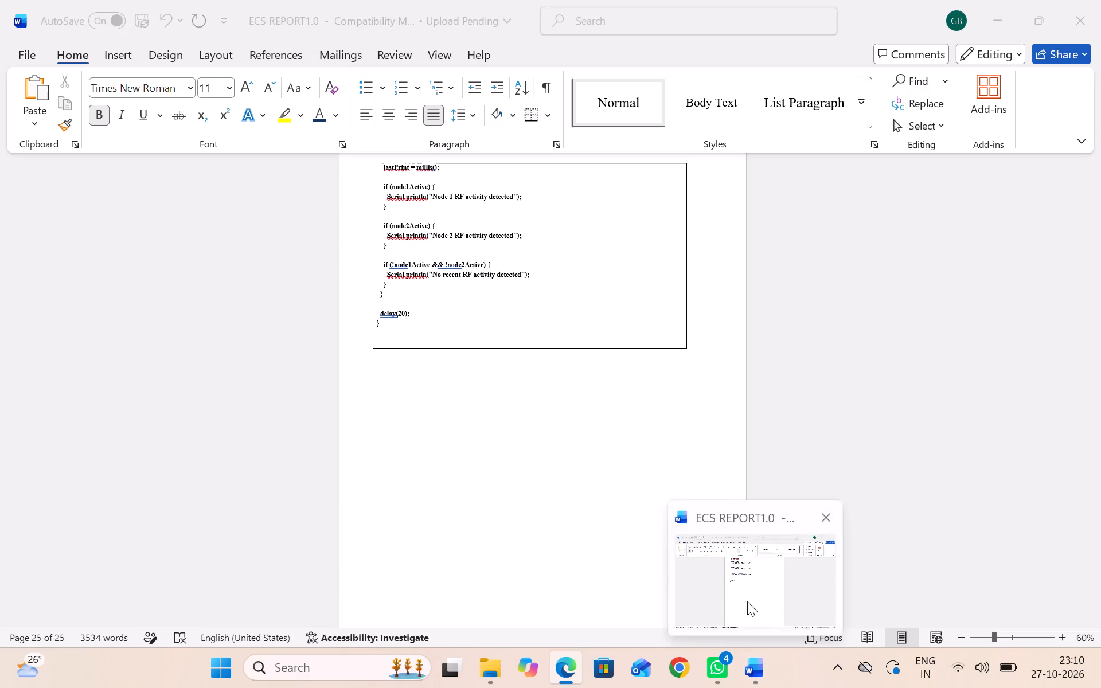
# Switch to the Word report and shorten the `MOTOR ON` SMS command in the Abstract's second paragraph to `ON`.
pyautogui.click(747, 601)
pyautogui.scroll(20, 298, 463)
pyautogui.scroll(13, 298, 463)
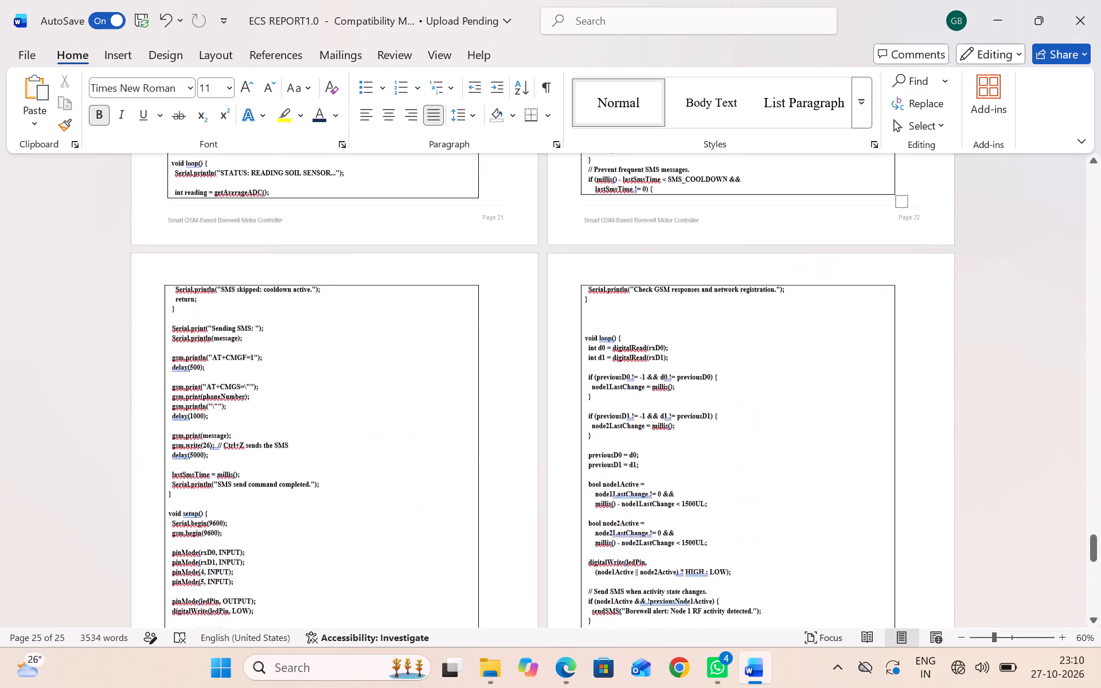
pyautogui.scroll(20, 298, 463)
pyautogui.scroll(19, 298, 463)
pyautogui.scroll(7, 298, 463)
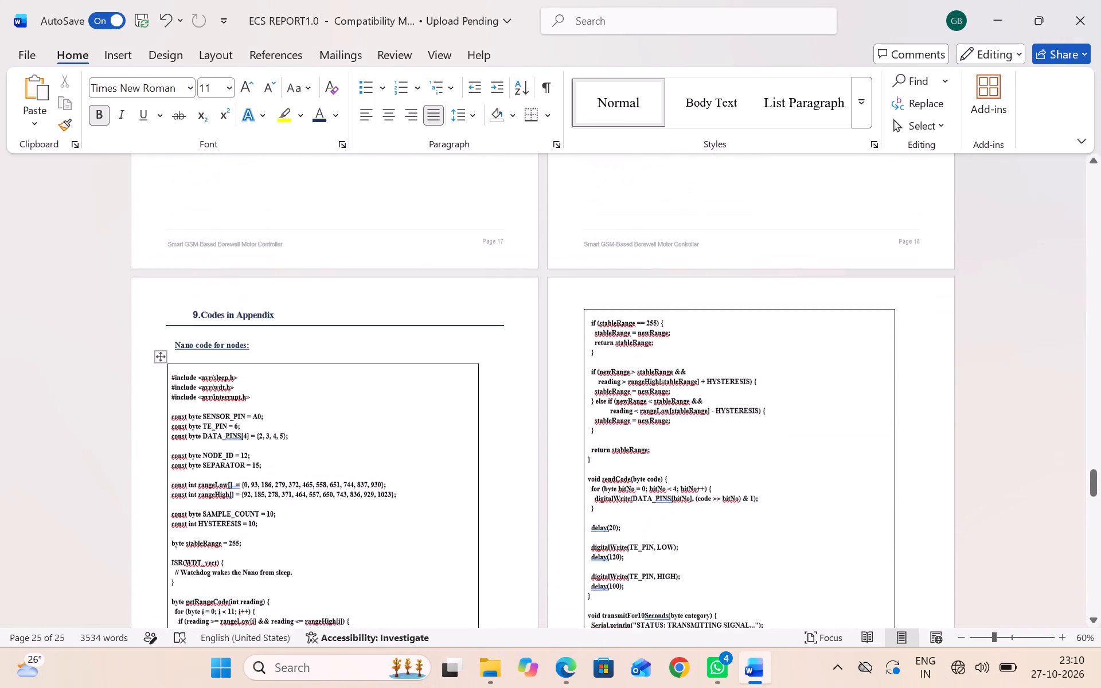
pyautogui.scroll(20, 298, 463)
pyautogui.scroll(20, 298, 463)
pyautogui.scroll(5, 298, 463)
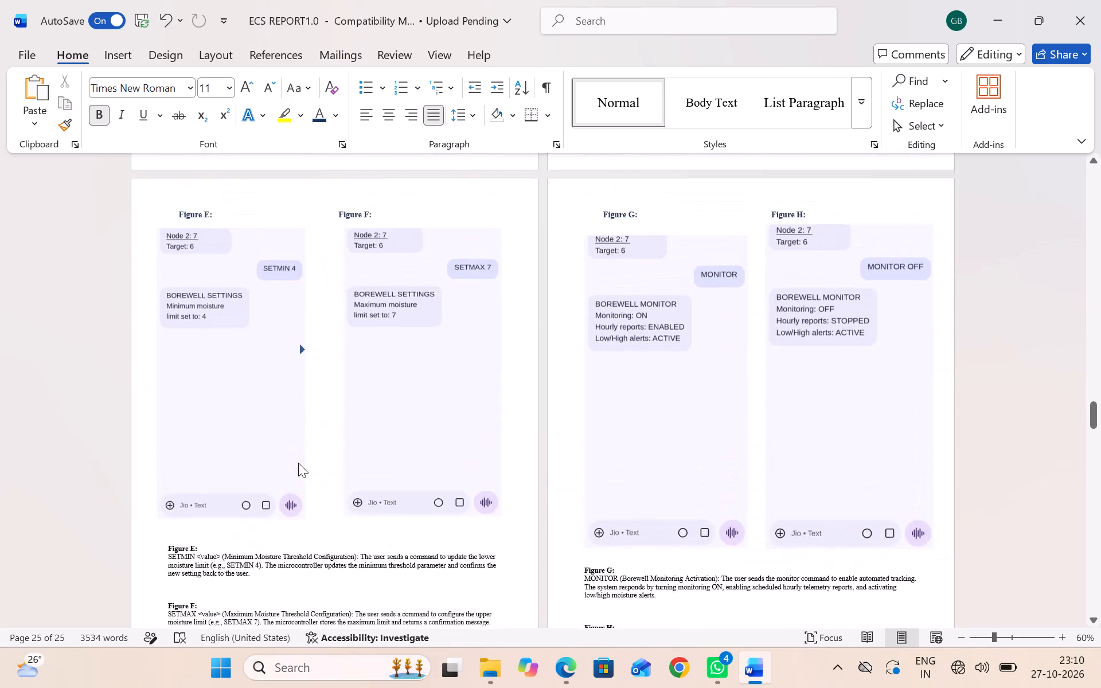
pyautogui.scroll(20, 298, 463)
pyautogui.scroll(19, 298, 463)
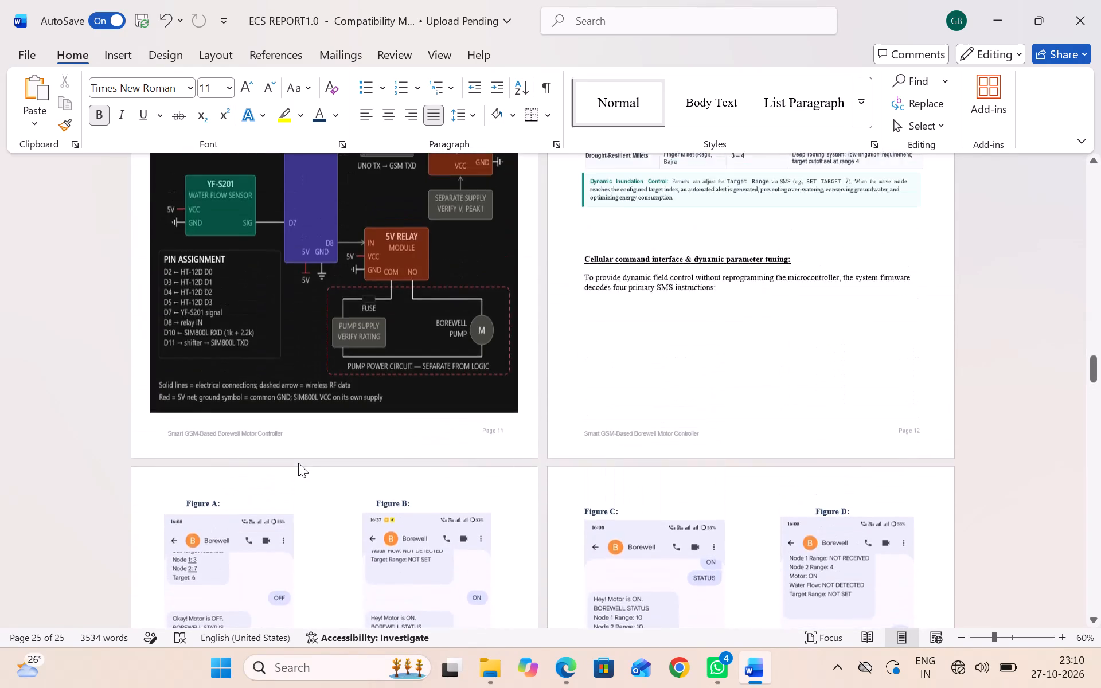
pyautogui.scroll(20, 298, 463)
pyautogui.scroll(20, 298, 463)
pyautogui.scroll(6, 298, 463)
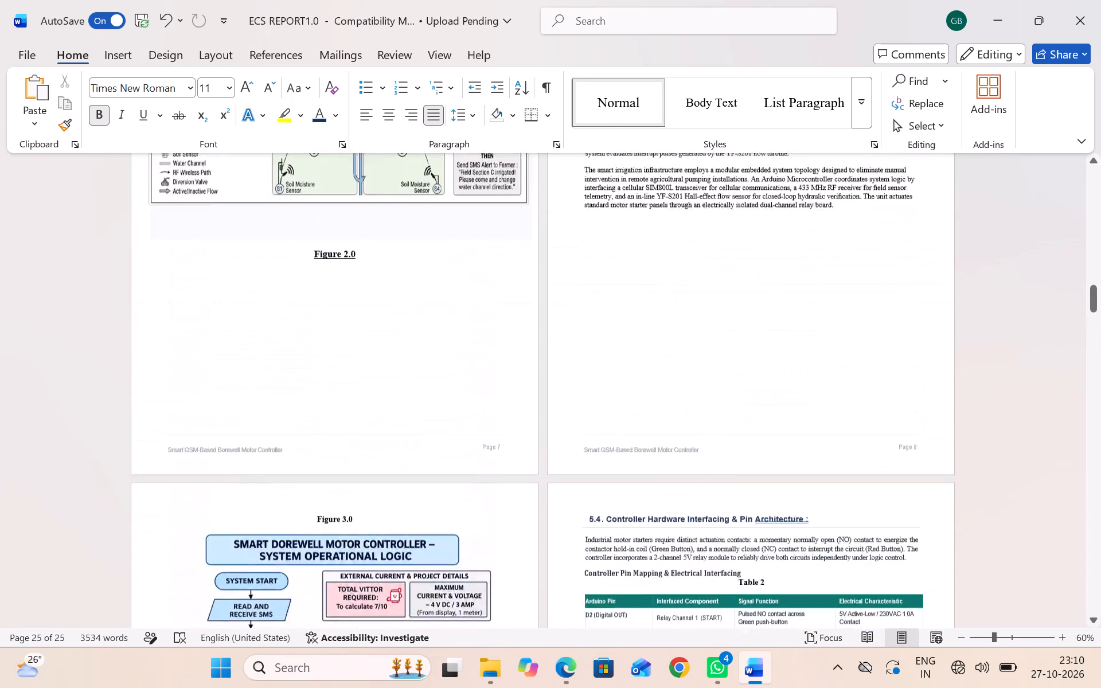
pyautogui.scroll(20, 298, 463)
pyautogui.scroll(17, 298, 463)
pyautogui.scroll(-1, 298, 463)
pyautogui.scroll(3, 298, 463)
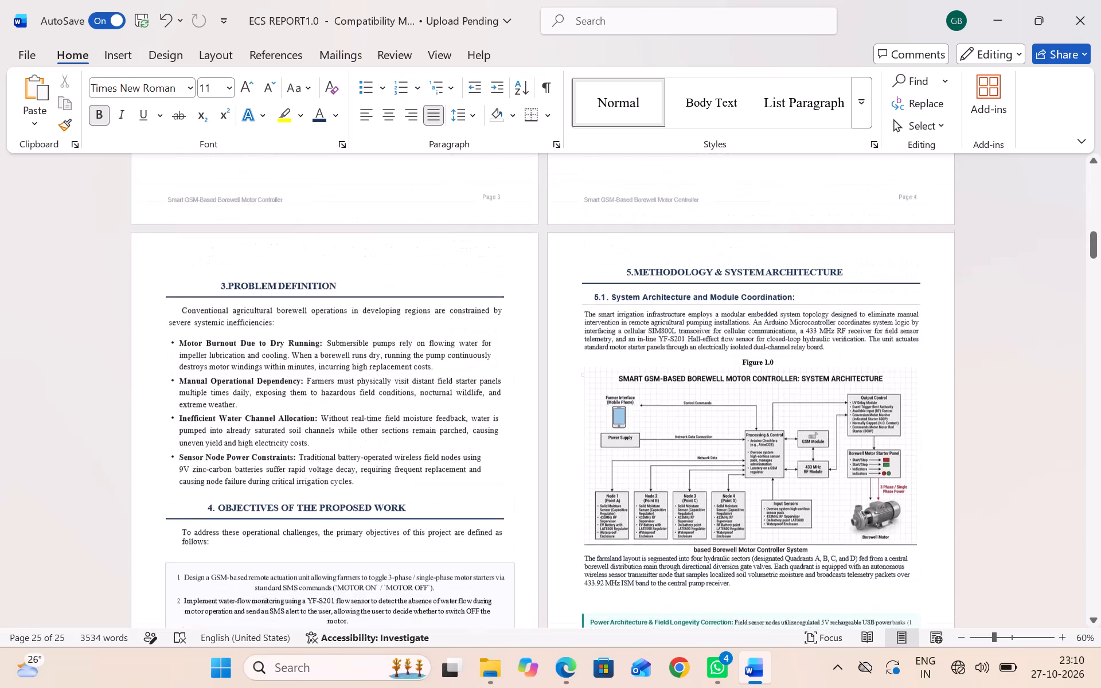
pyautogui.scroll(12, 298, 463)
pyautogui.scroll(-1, 298, 463)
pyautogui.scroll(17, 298, 463)
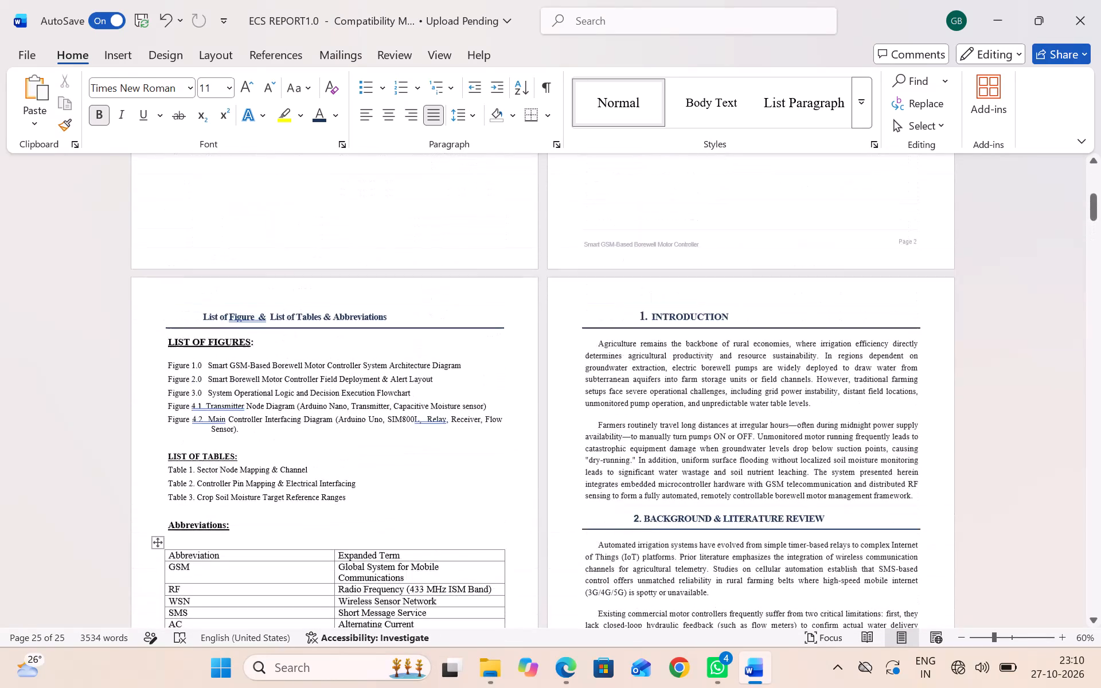
pyautogui.scroll(15, 298, 463)
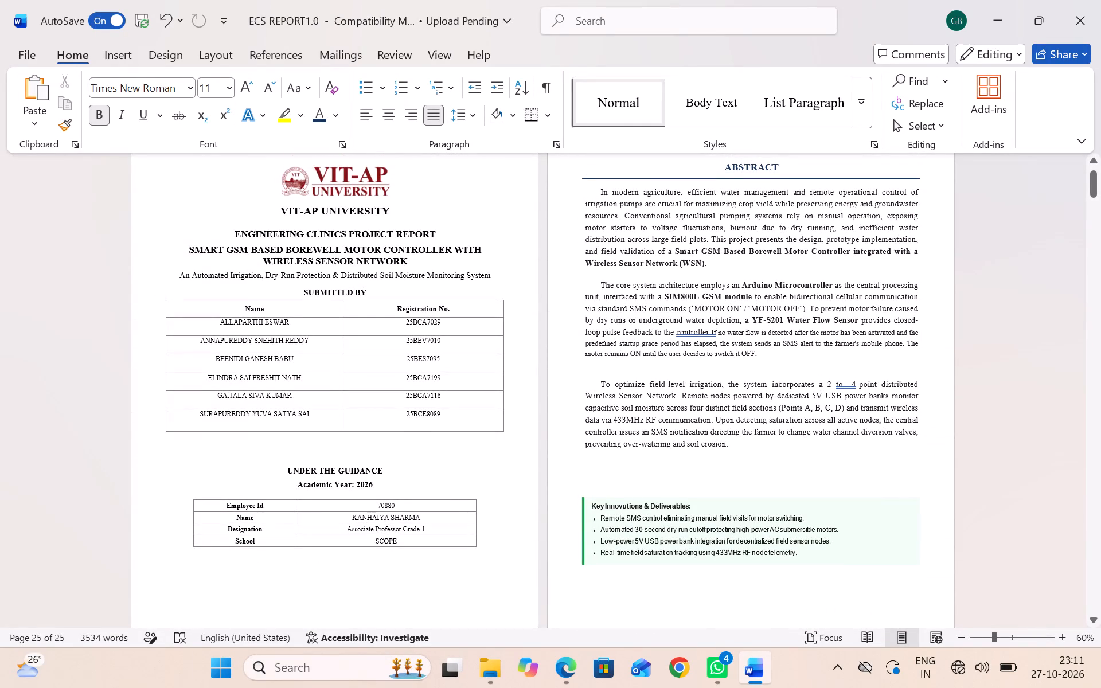
pyautogui.keyDown('ctrl'); pyautogui.scroll(4, 720, 426); pyautogui.keyUp('ctrl')
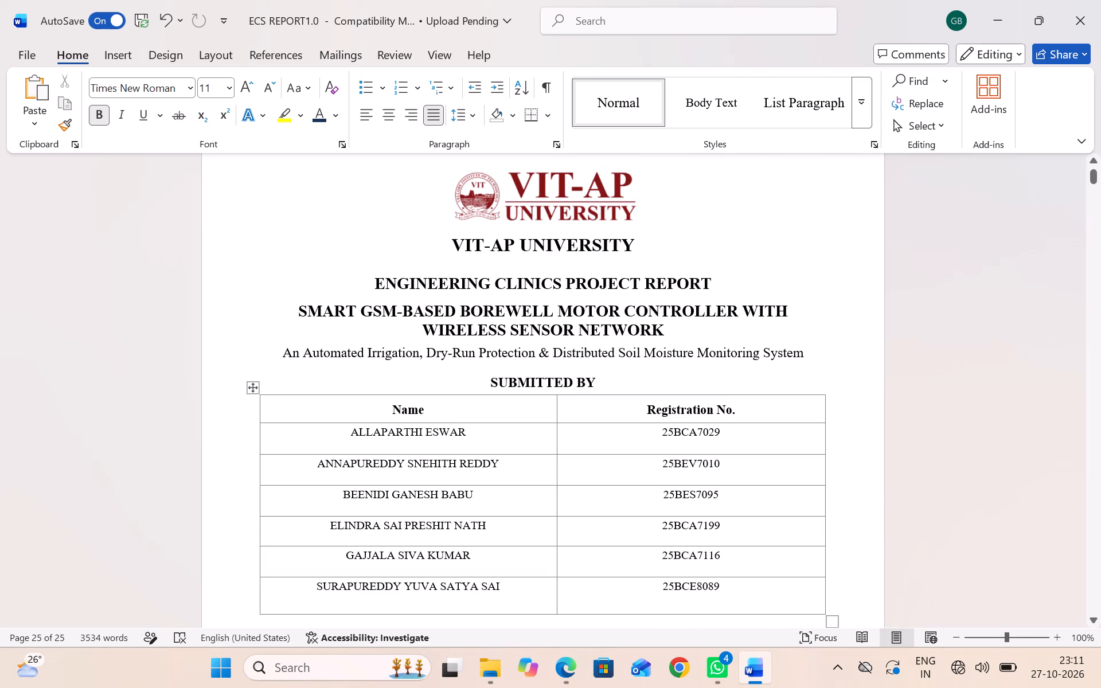
pyautogui.scroll(-16, 834, 449)
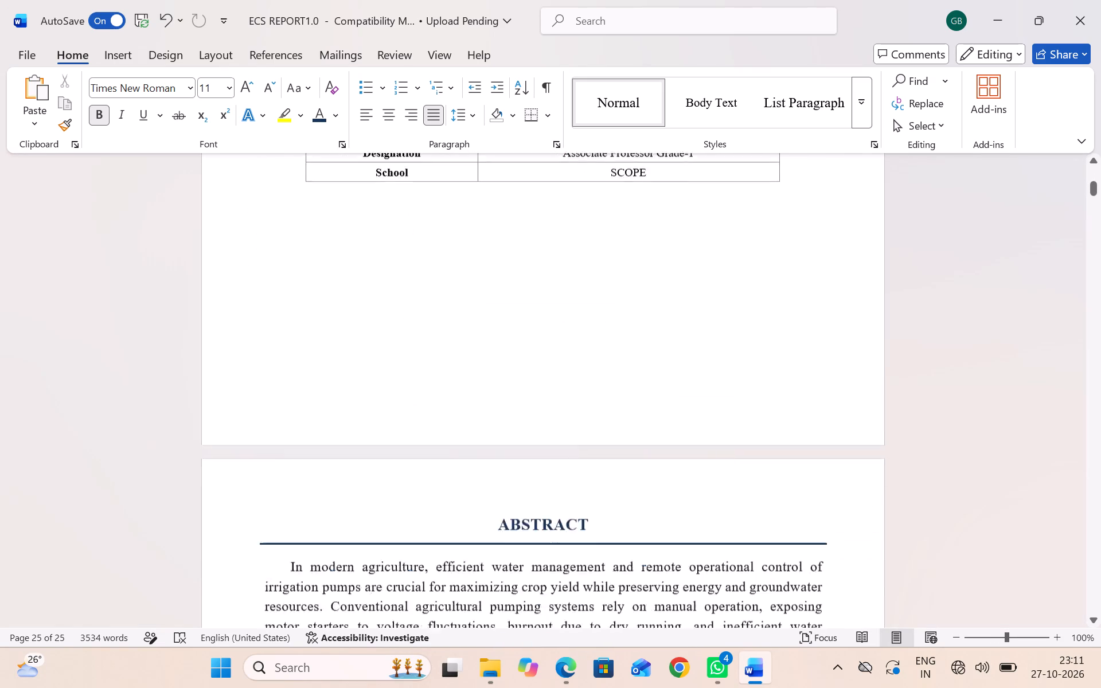
pyautogui.scroll(-7, 834, 450)
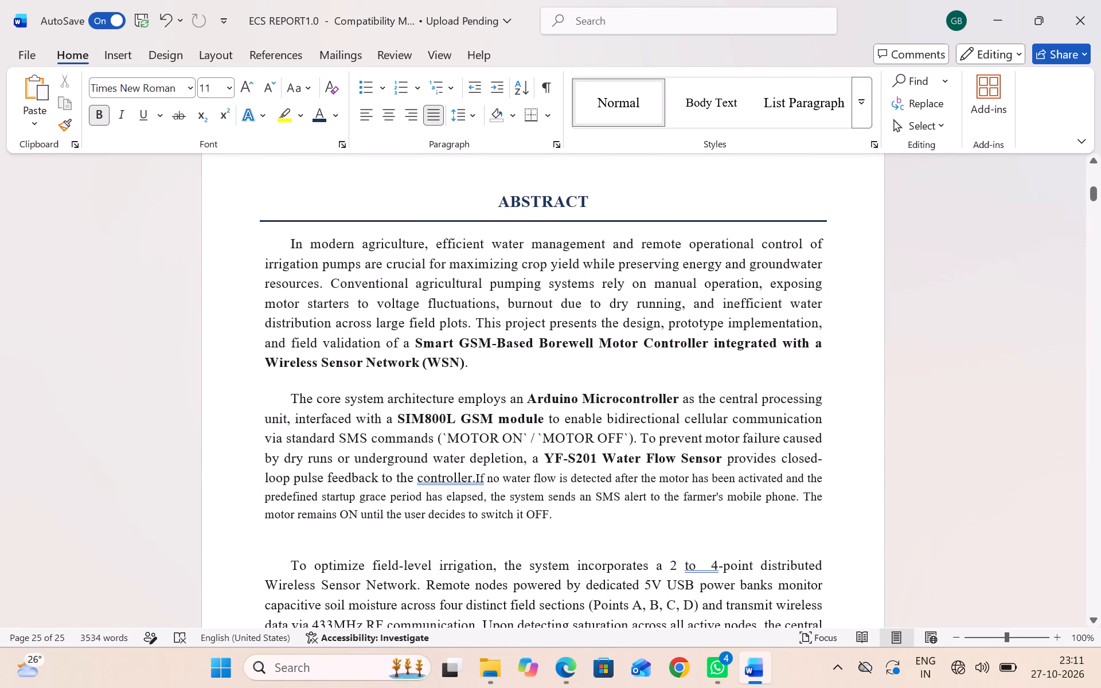
pyautogui.click(505, 435)
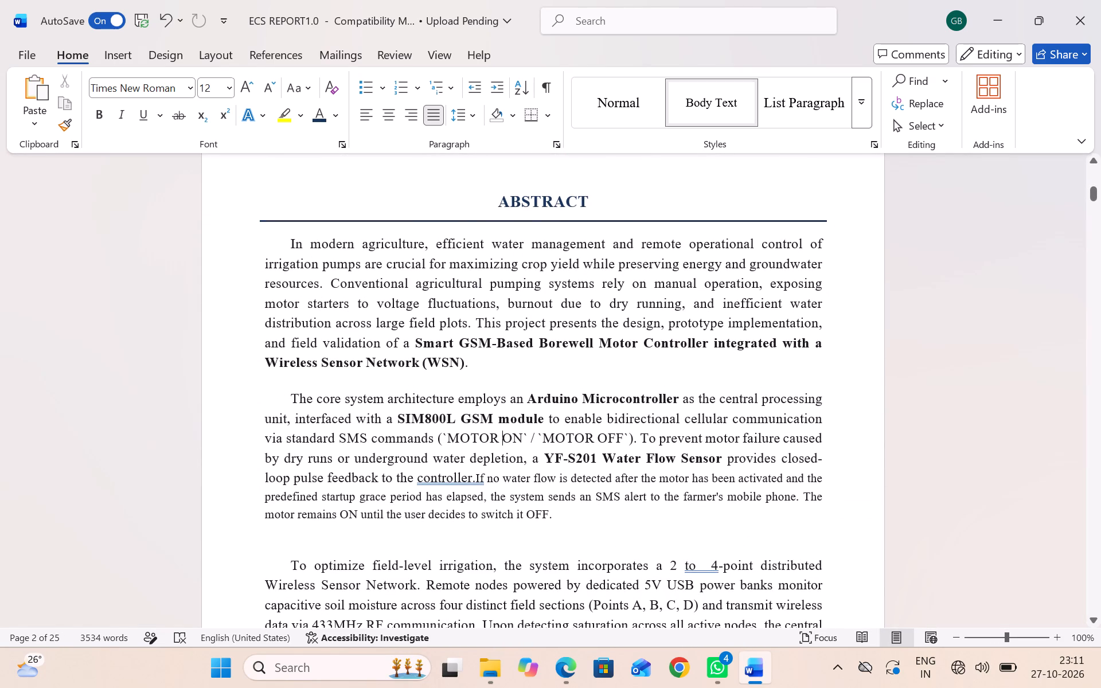
pyautogui.press('BackSpace')
pyautogui.press('BackSpace')
pyautogui.press('BackSpace')
pyautogui.press('BackSpace')
pyautogui.press('BackSpace')
pyautogui.press('BackSpace')
pyautogui.press('BackSpace')
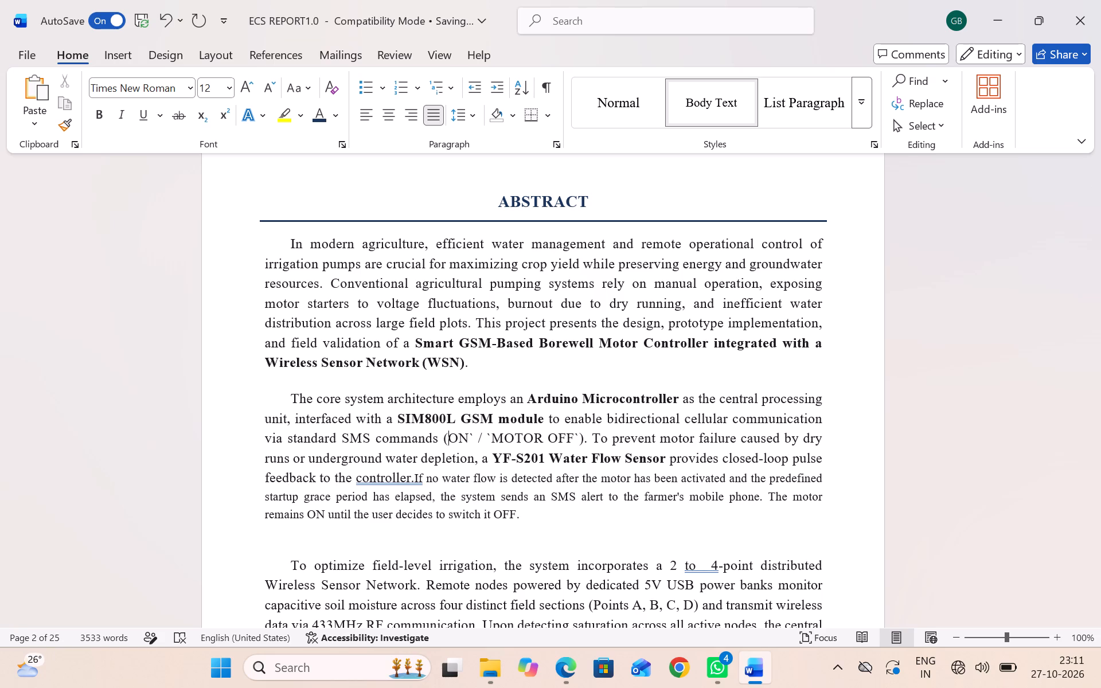
pyautogui.hotkey('ctrl', 'z')
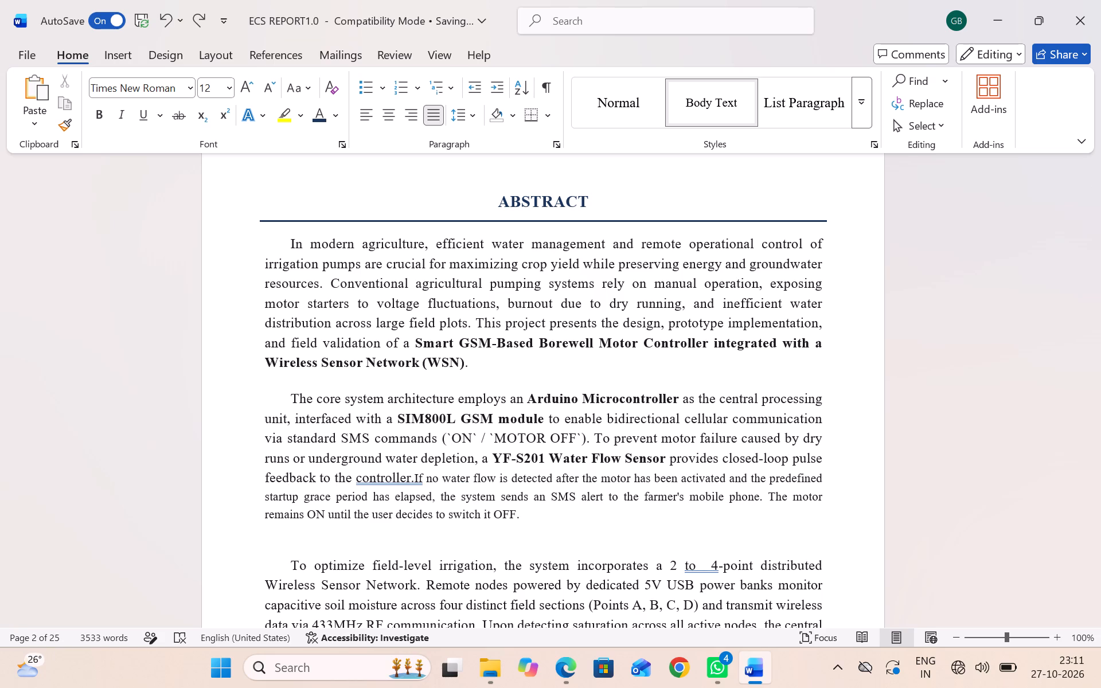
# Shorten the `MOTOR OFF` SMS command in the same Abstract sentence to `OFF` and save the report.
pyautogui.press('Right')
pyautogui.press('Right')
pyautogui.press('Right')
pyautogui.press('Right')
pyautogui.press('Right')
pyautogui.press('Right')
pyautogui.press('Right')
pyautogui.press('Right')
pyautogui.press('Right')
pyautogui.press('Right')
pyautogui.press('Right')
pyautogui.press('Right')
pyautogui.press('Right')
pyautogui.press('BackSpace')
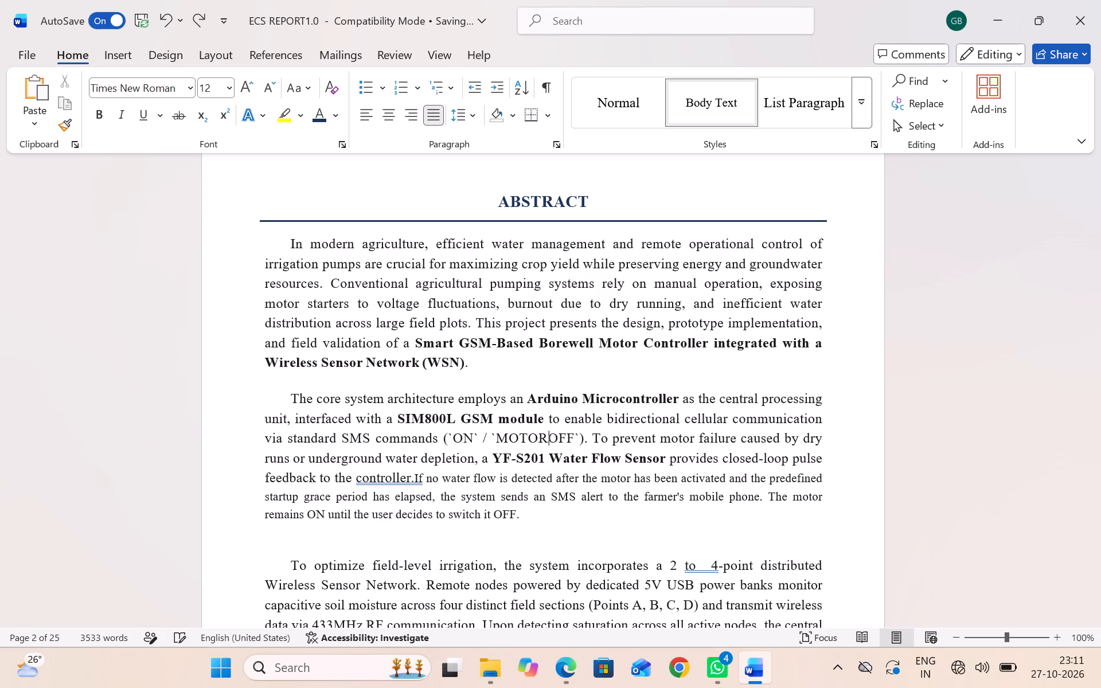
pyautogui.press('BackSpace')
pyautogui.press('BackSpace')
pyautogui.press('BackSpace')
pyautogui.press('BackSpace')
pyautogui.press('BackSpace')
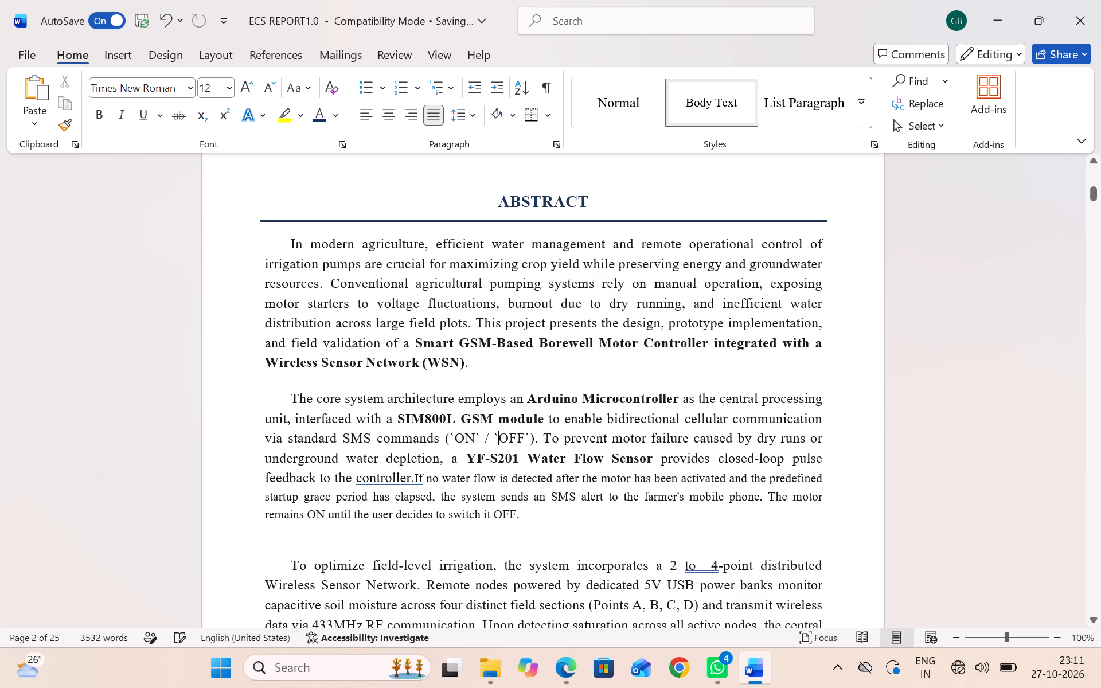
pyautogui.hotkey('ctrl', 's')
# Export the report as a PDF named "ECS Report Review 3" in the Documents folder, with the file opening after publishing.
pyautogui.click(9, 46)
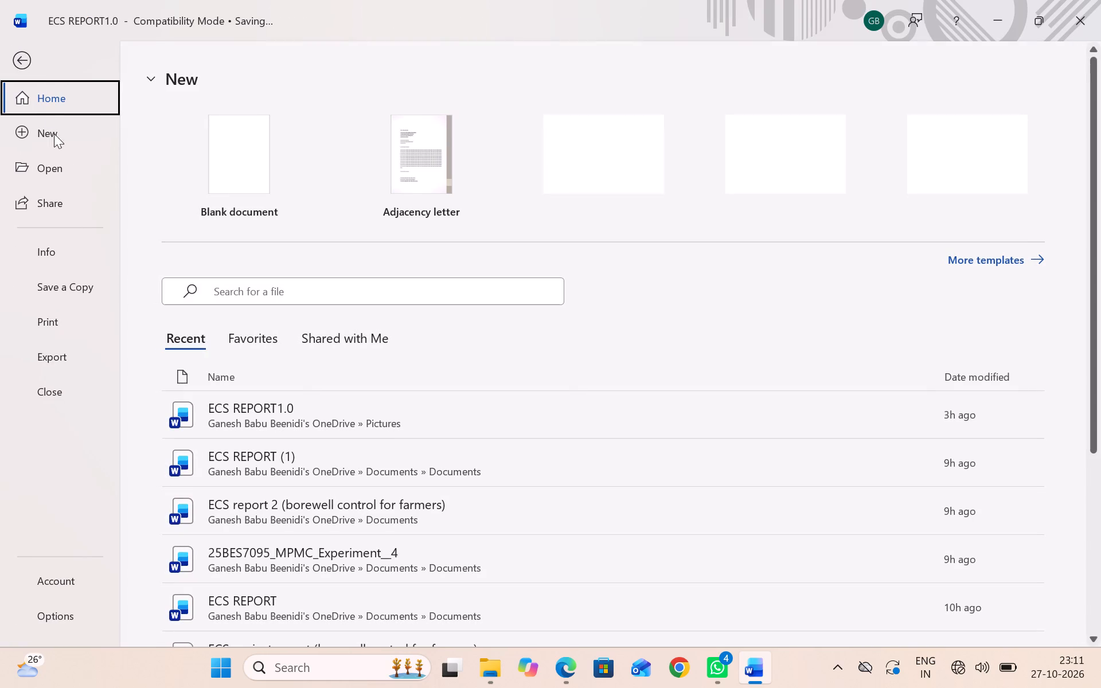
pyautogui.click(79, 355)
pyautogui.click(457, 241)
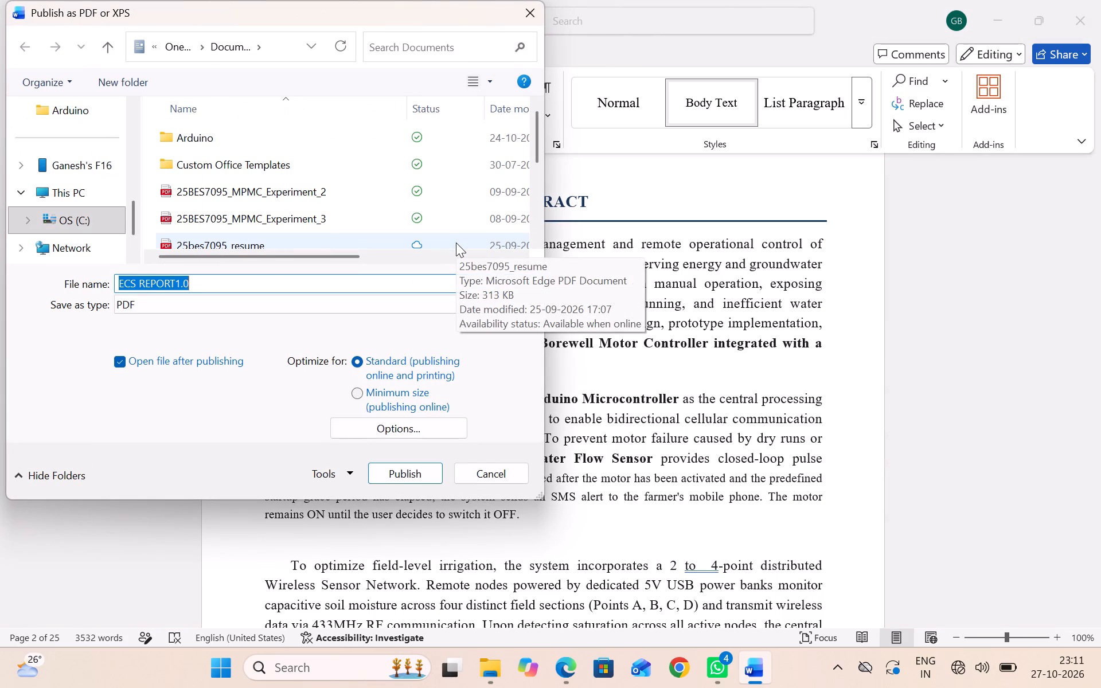
pyautogui.press('BackSpace')
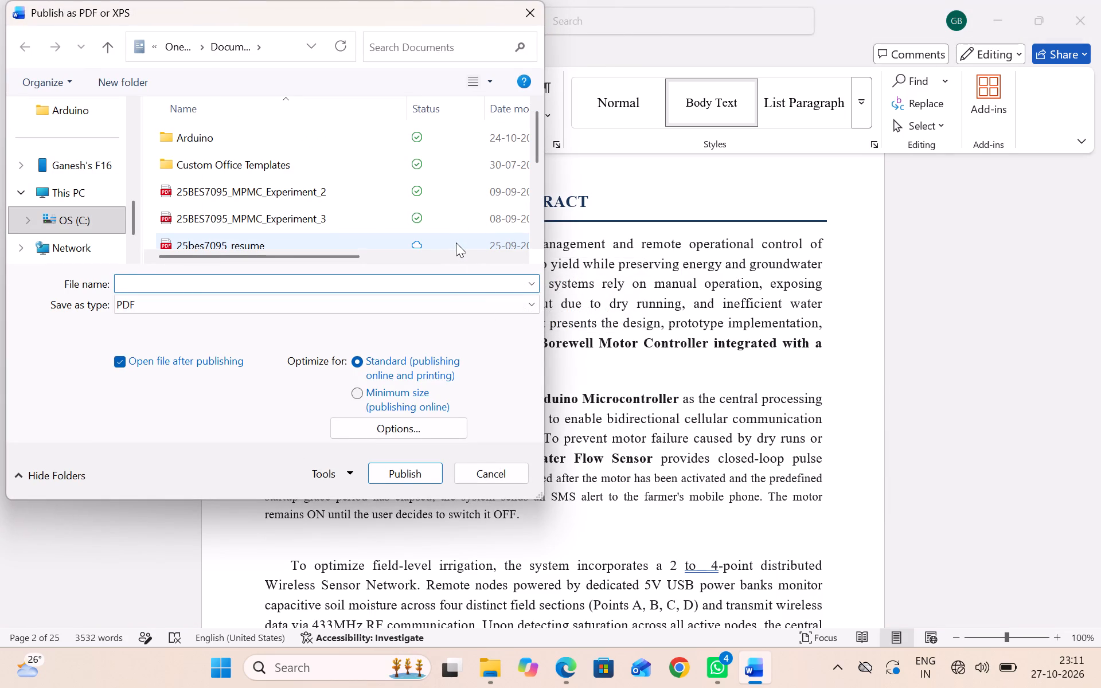
pyautogui.press('e')
pyautogui.write('CS')
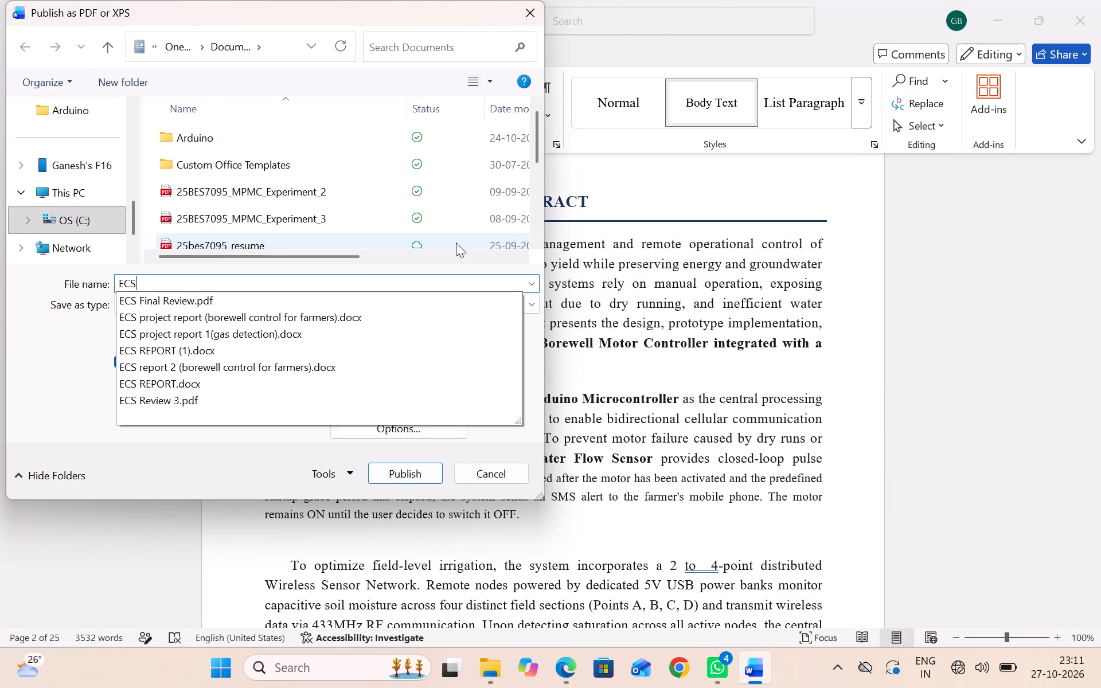
pyautogui.press('space')
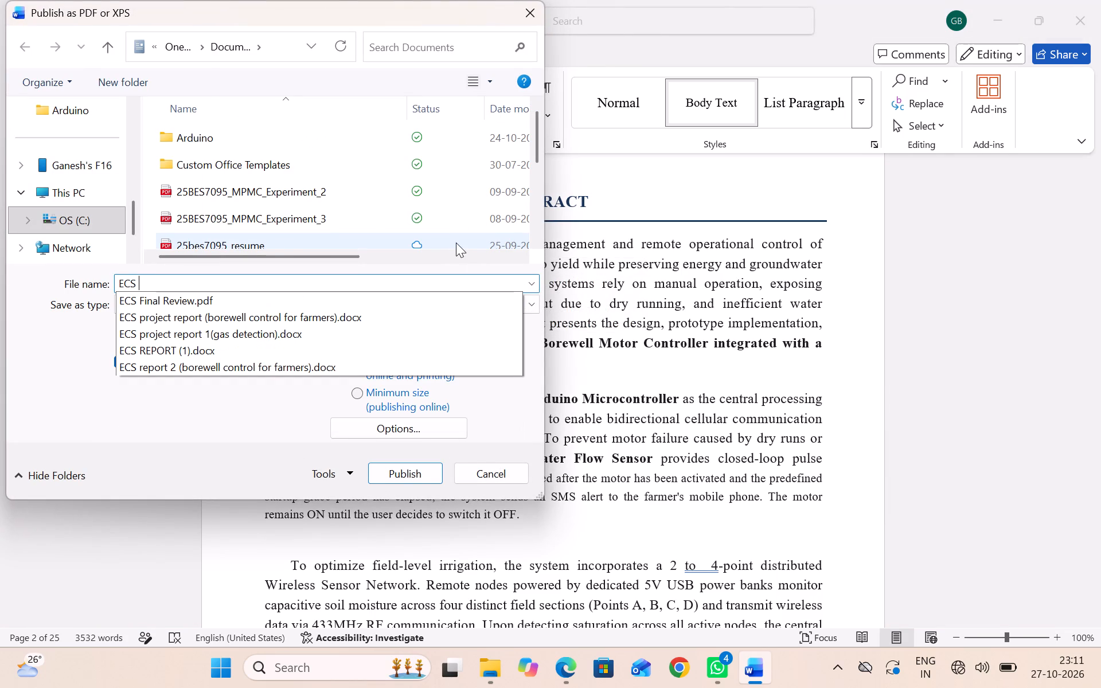
pyautogui.write('eport')
pyautogui.press('space')
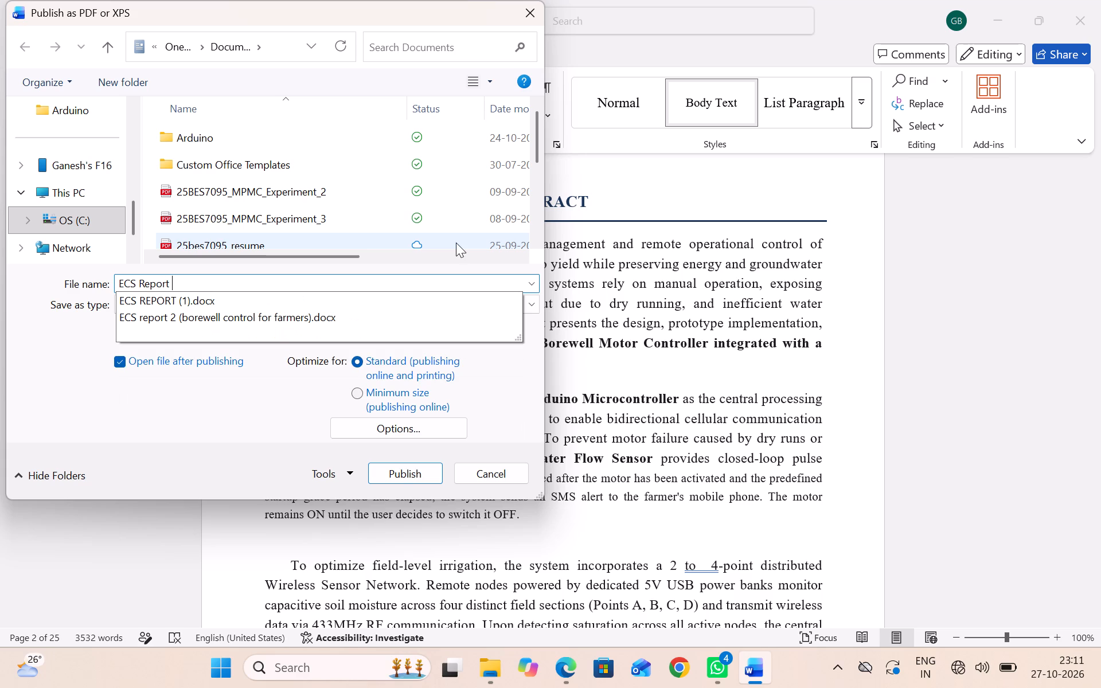
pyautogui.press('r')
pyautogui.press('e')
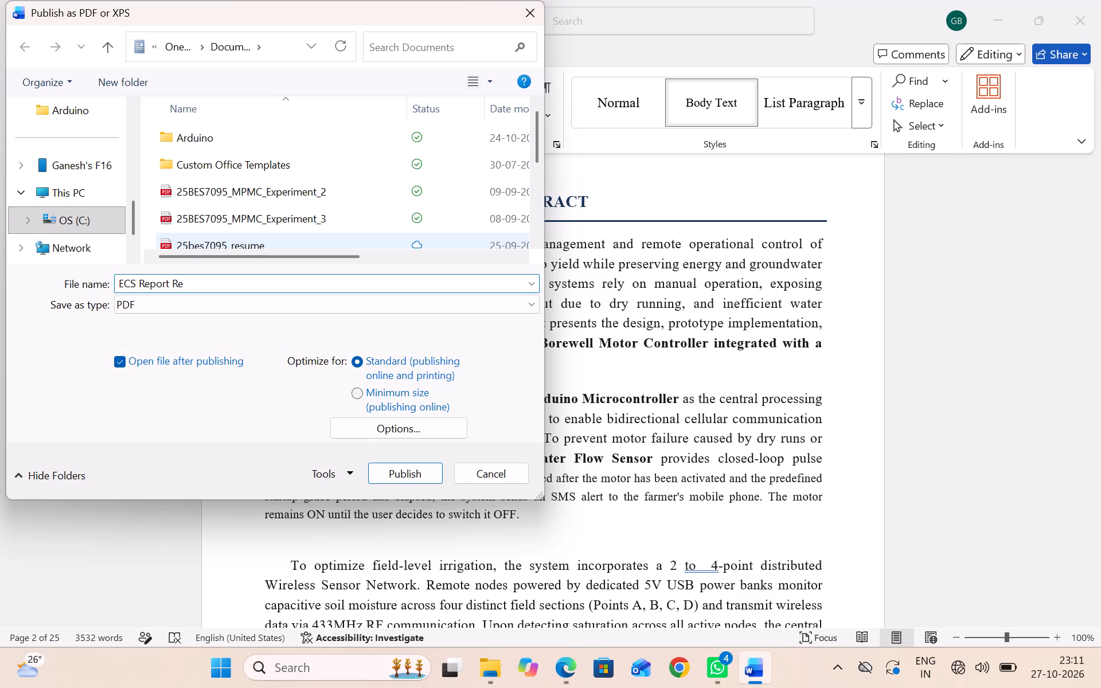
pyautogui.write('vi')
pyautogui.press('e')
pyautogui.write('w')
pyautogui.press('space')
pyautogui.press('3')
pyautogui.press('Return')
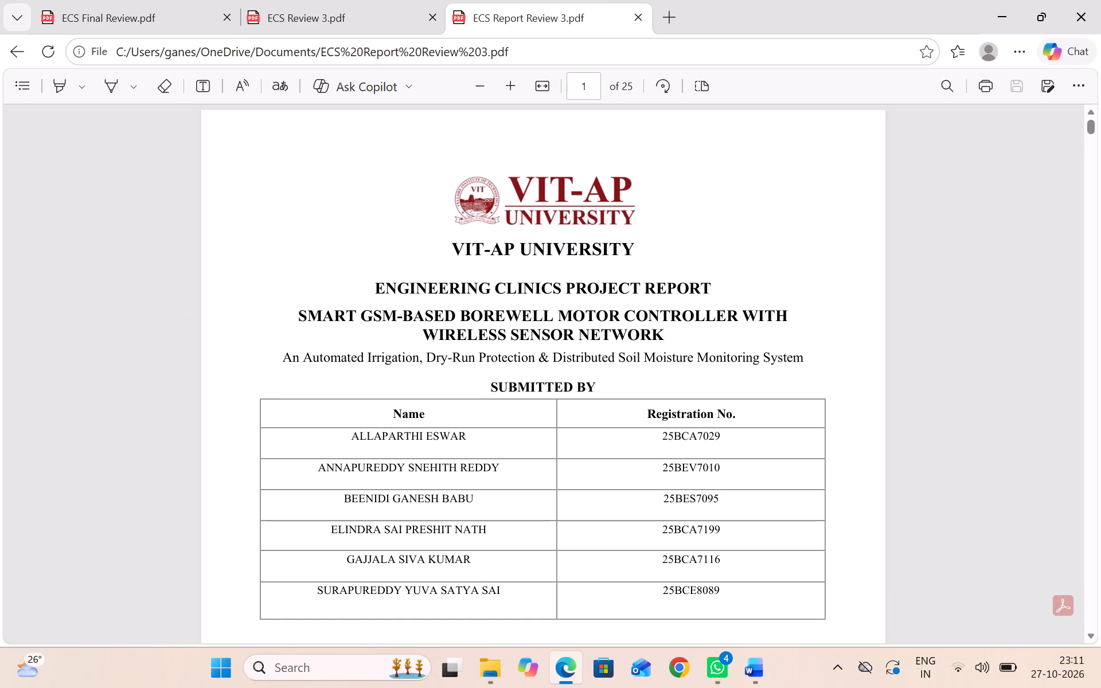
# Examine the exported "ECS Report Review 3" PDF from the cover page through the Abstract, Introduction and figures to the last page.
pyautogui.scroll(-1, 388, 346)
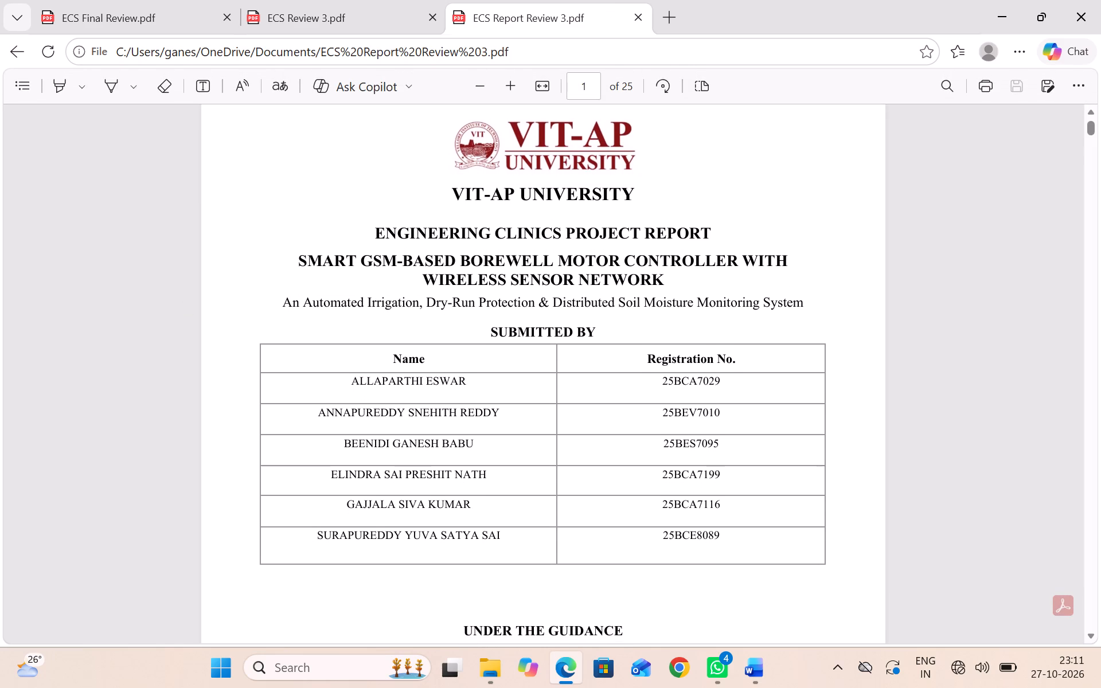
pyautogui.scroll(-4, 388, 346)
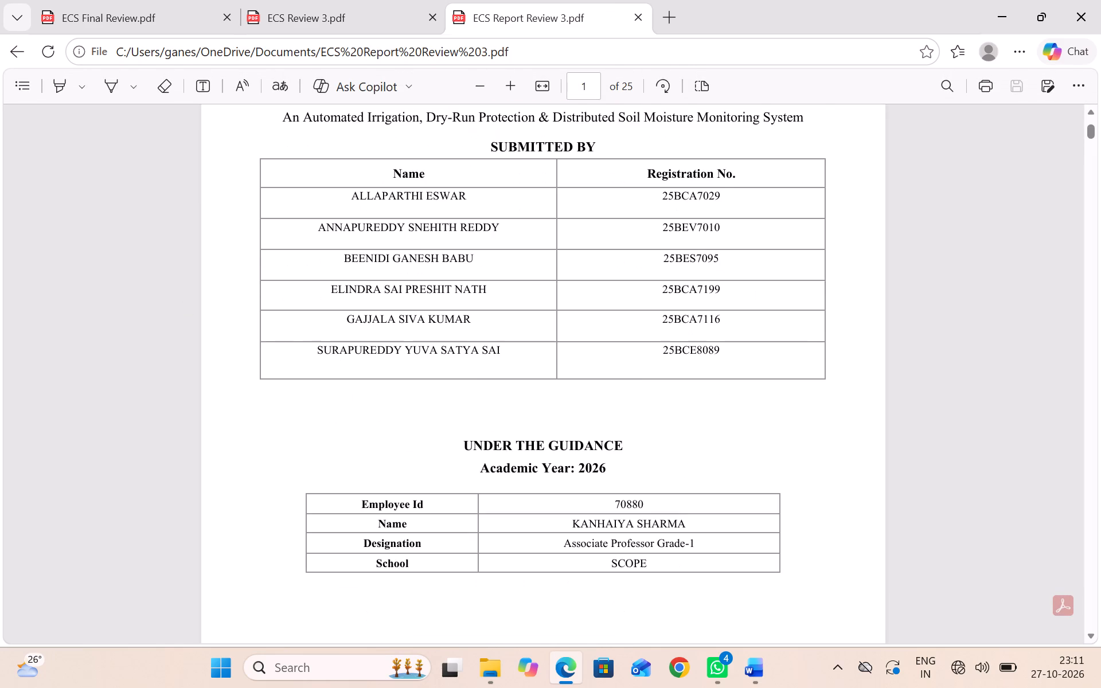
pyautogui.scroll(-7, 388, 346)
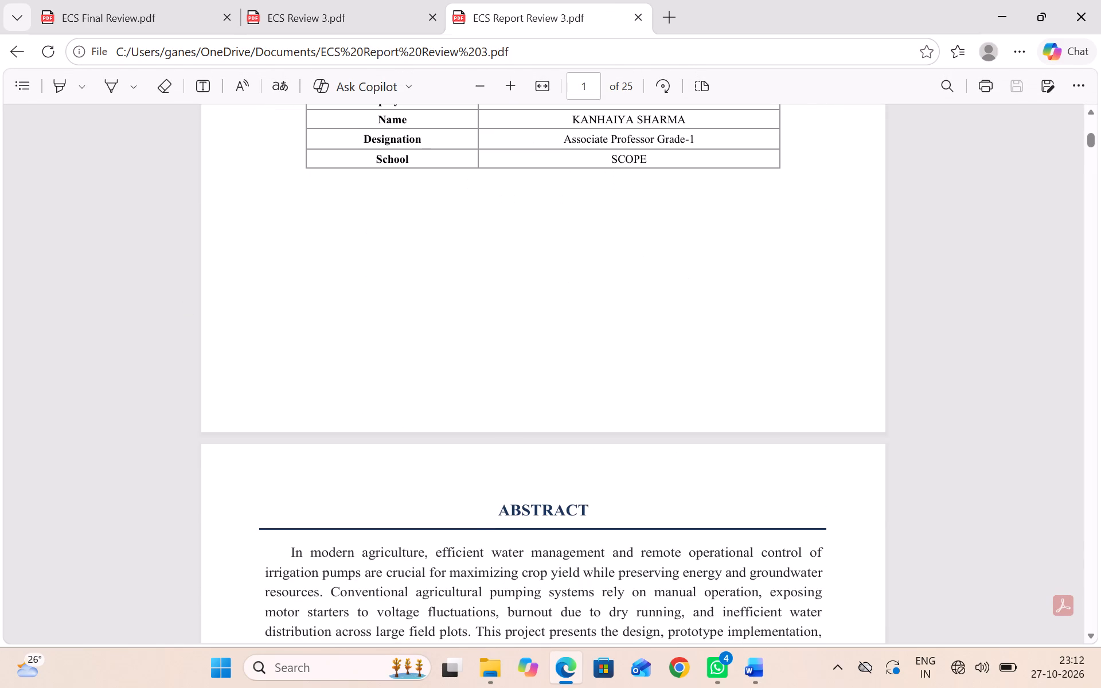
pyautogui.scroll(-6, 388, 346)
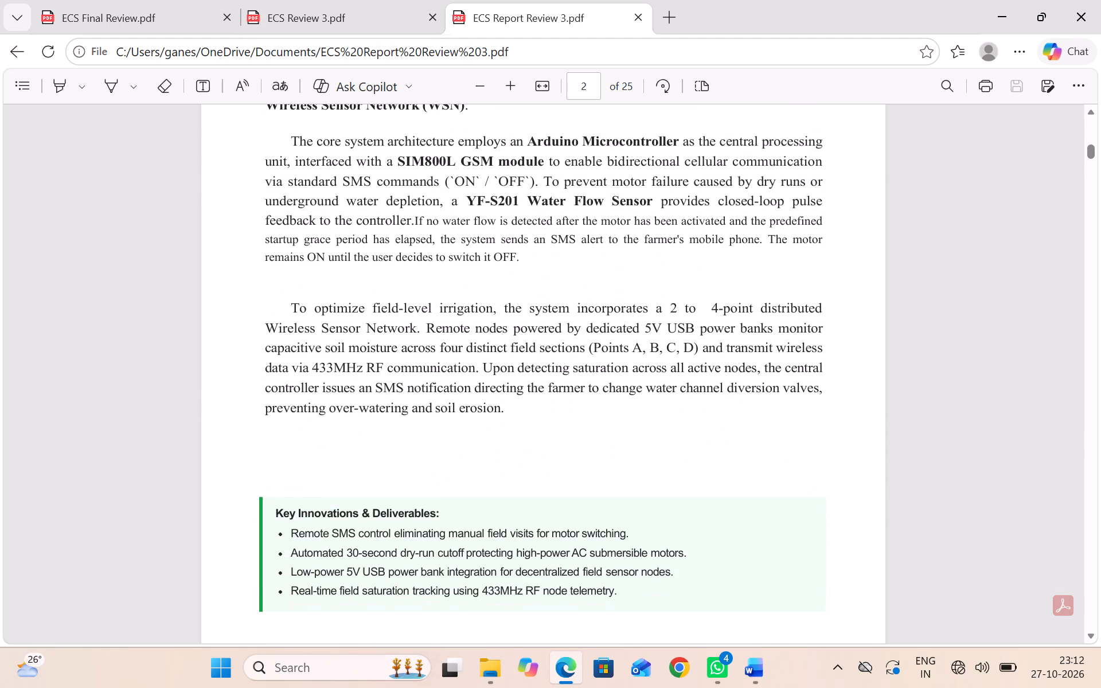
pyautogui.scroll(-14, 388, 346)
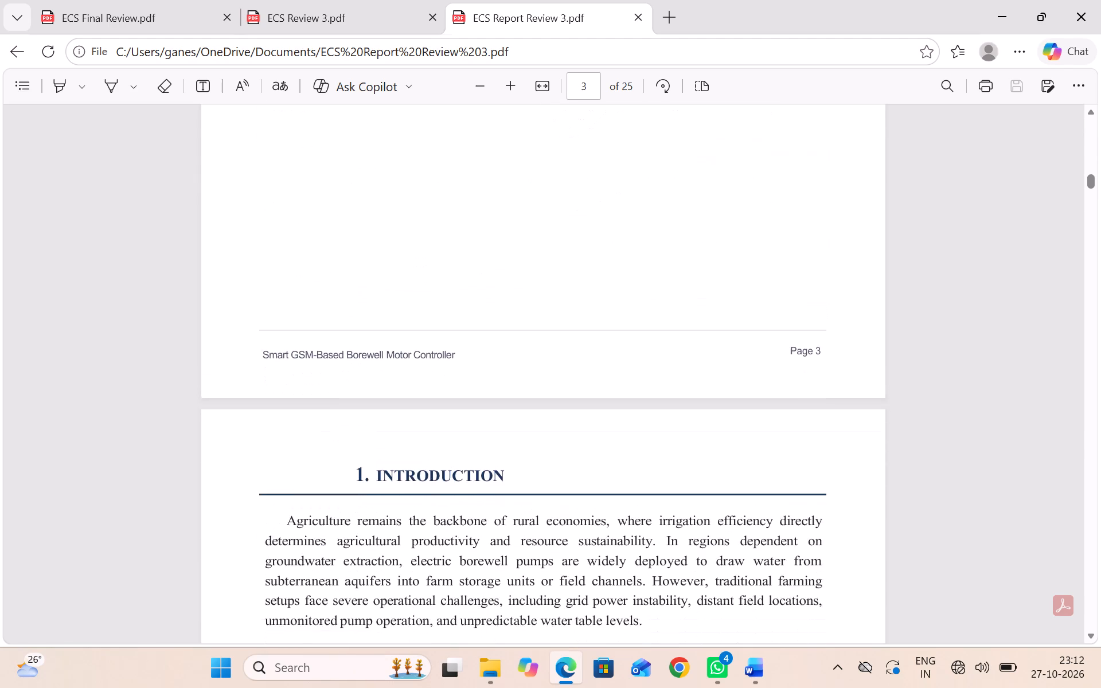
pyautogui.scroll(-12, 388, 346)
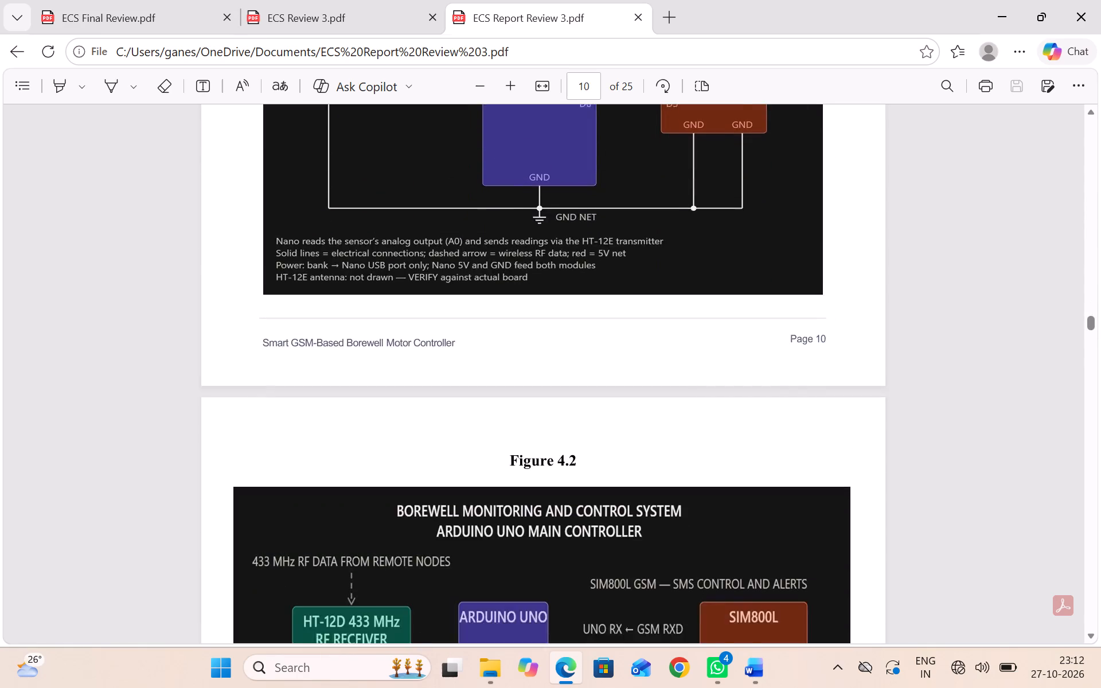
pyautogui.scroll(-18, 388, 346)
pyautogui.scroll(-5, 388, 346)
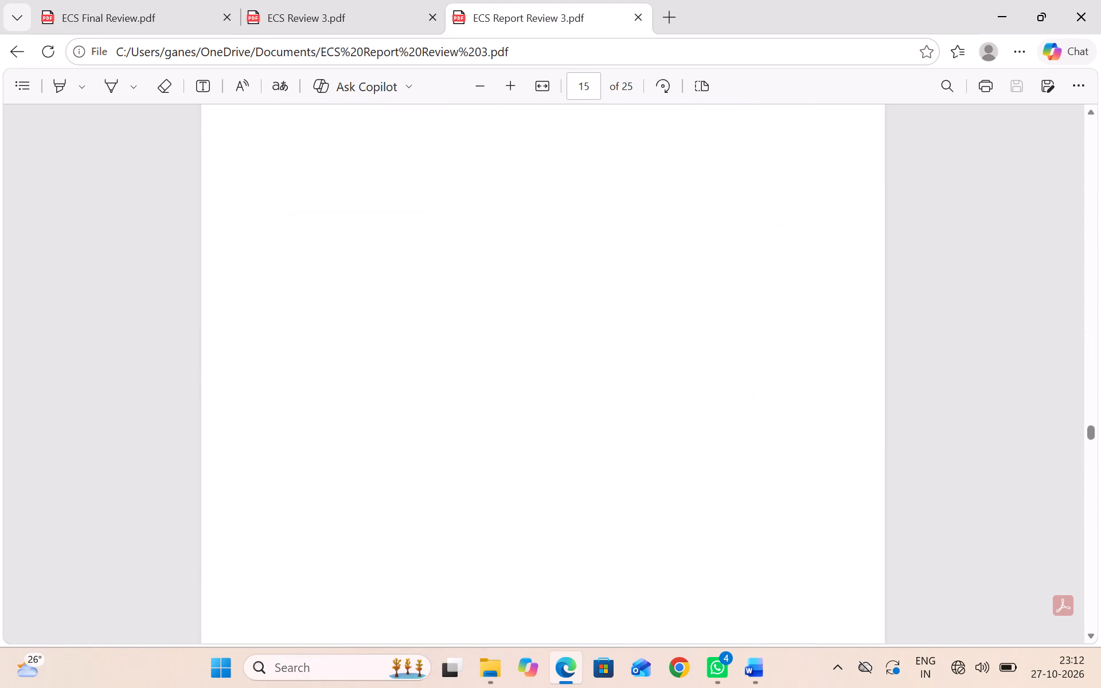
pyautogui.scroll(-20, 388, 346)
pyautogui.scroll(-12, 388, 346)
# Review the PDF's closing pages backwards, checking the Arduino code listings, Results and Discussion, Conclusion and Reference sections.
pyautogui.scroll(2, 388, 346)
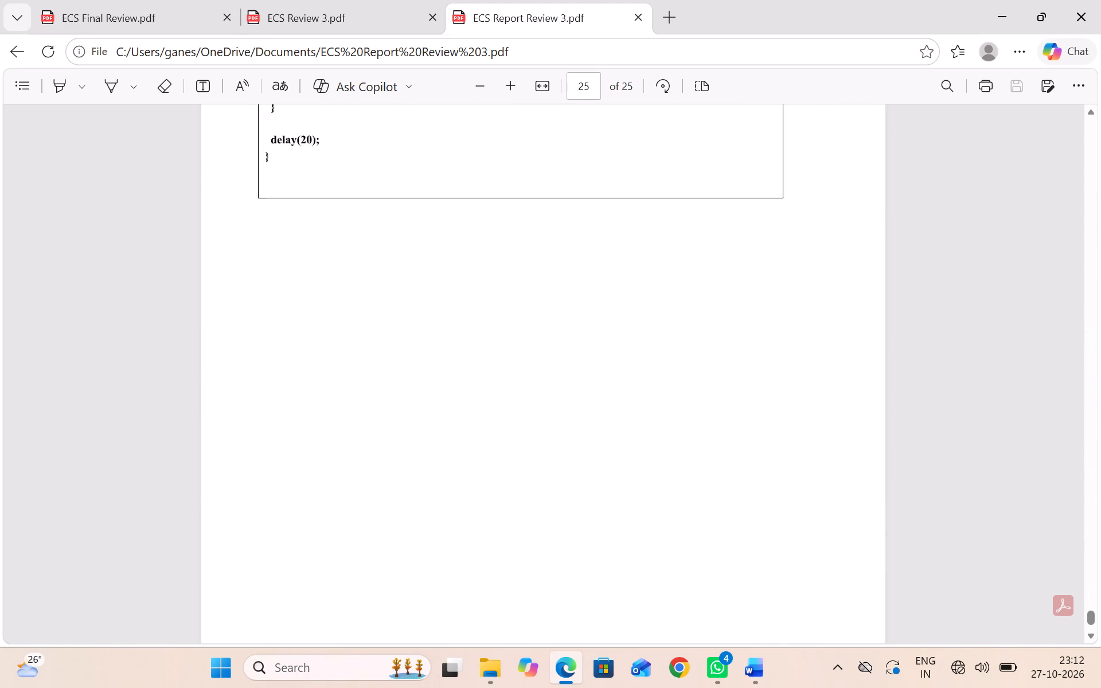
pyautogui.scroll(14, 388, 346)
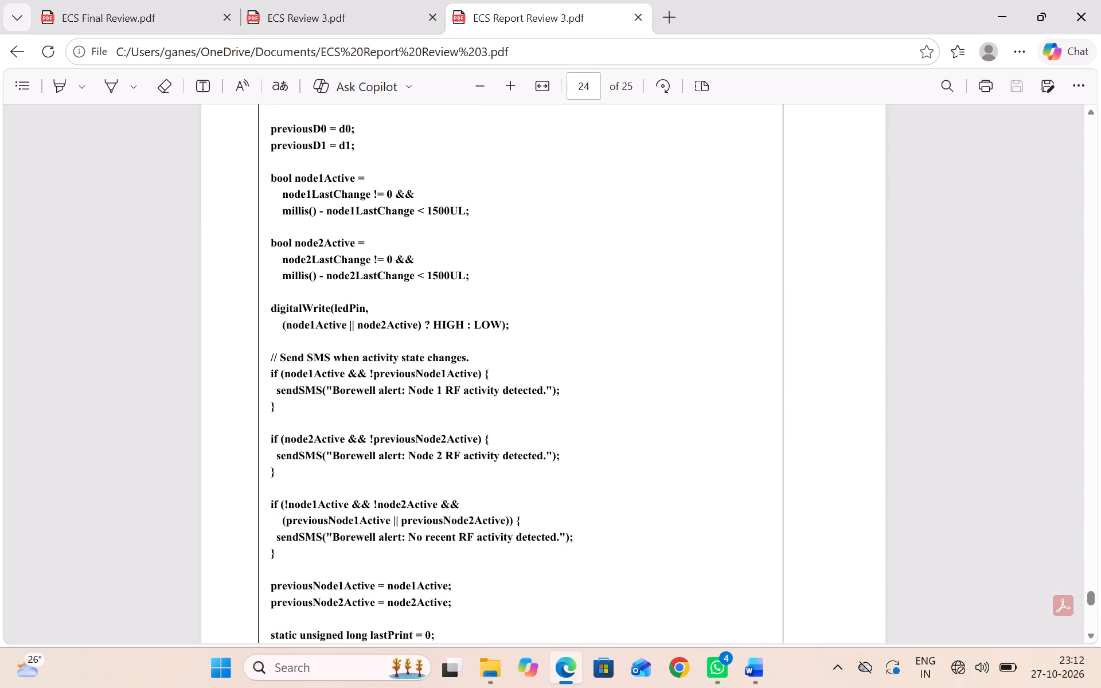
pyautogui.scroll(19, 388, 346)
pyautogui.scroll(5, 388, 346)
pyautogui.scroll(-2, 388, 346)
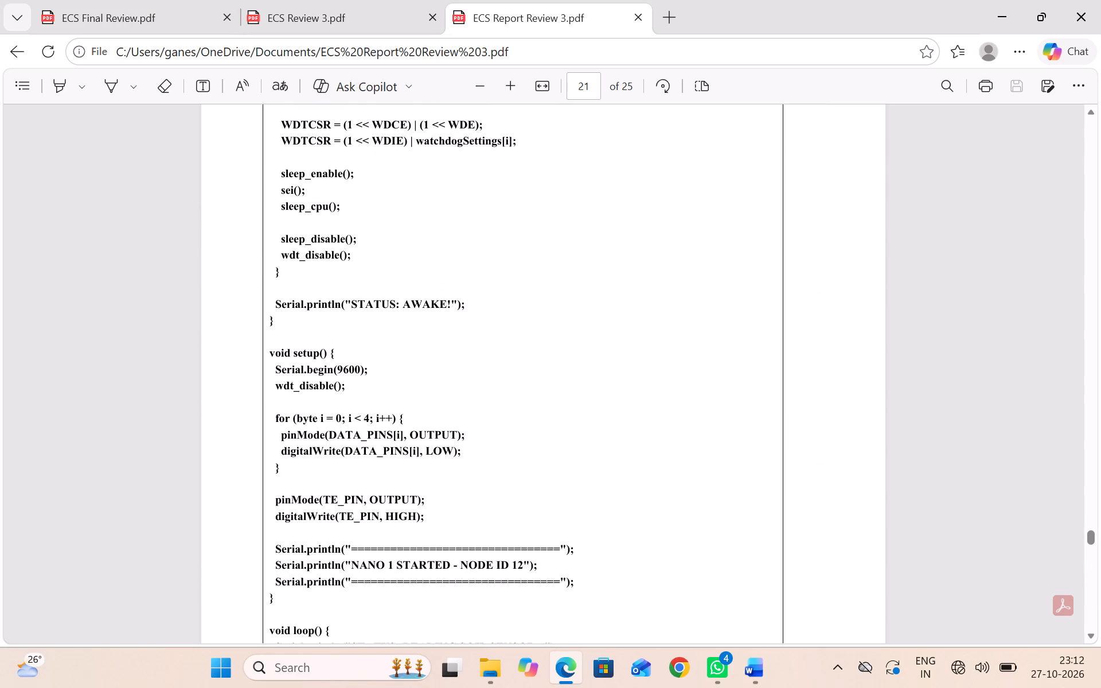
pyautogui.scroll(-5, 388, 346)
pyautogui.scroll(8, 388, 346)
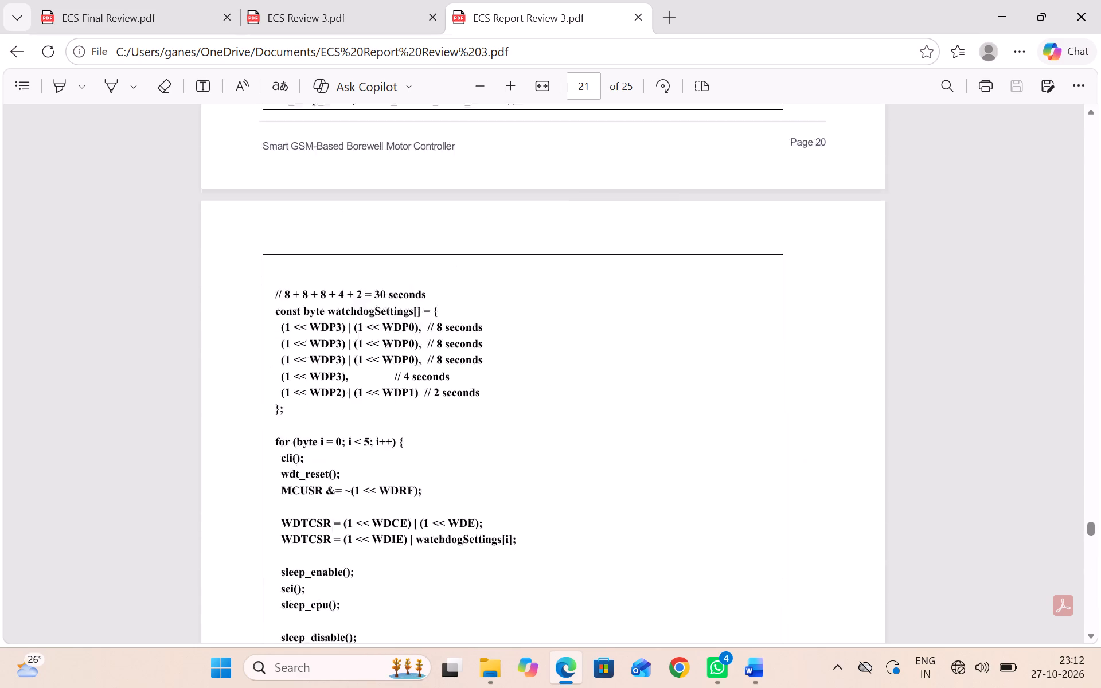
pyautogui.scroll(13, 388, 346)
pyautogui.hscroll(-1, 388, 346)
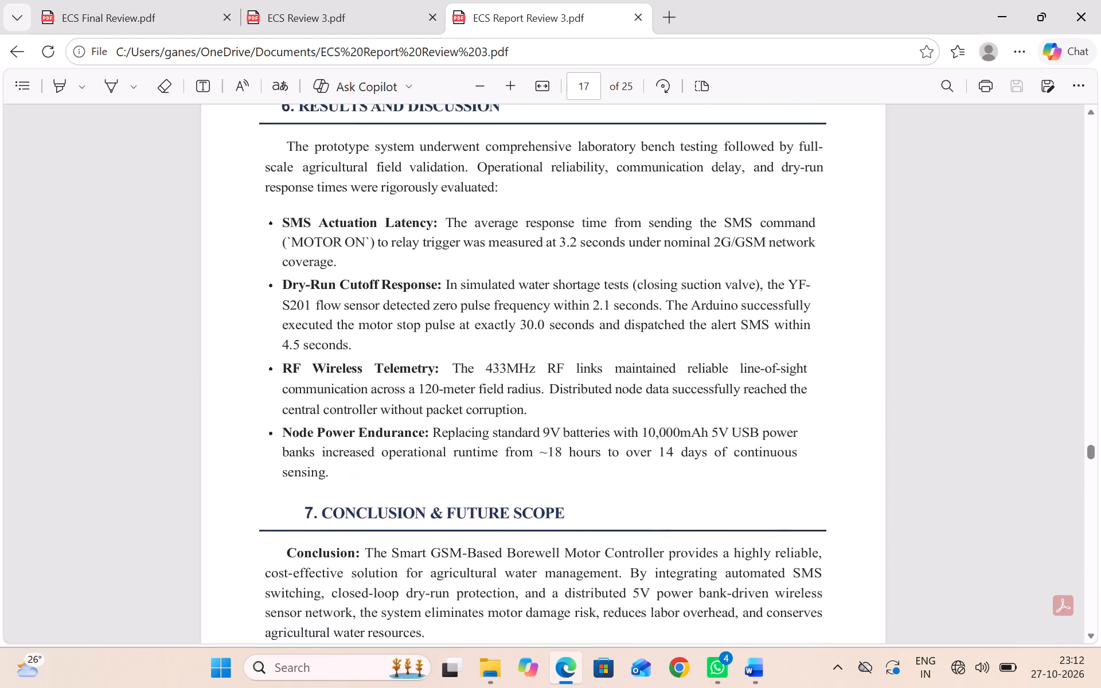
pyautogui.hscroll(-1, 388, 346)
pyautogui.scroll(2, 388, 346)
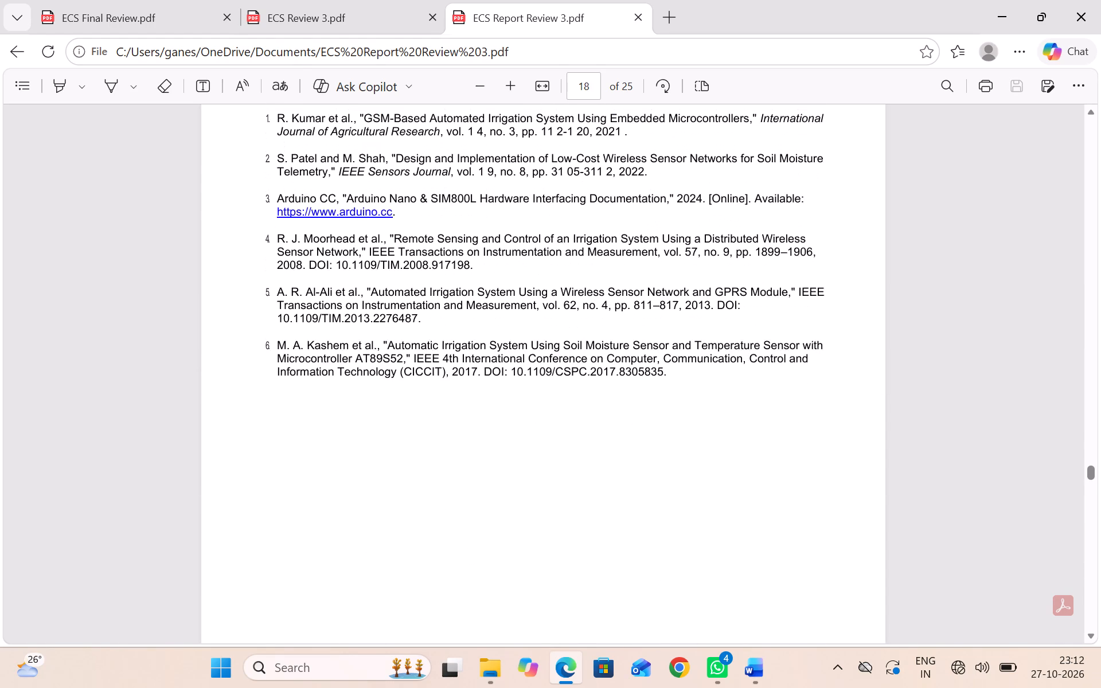
pyautogui.scroll(3, 388, 346)
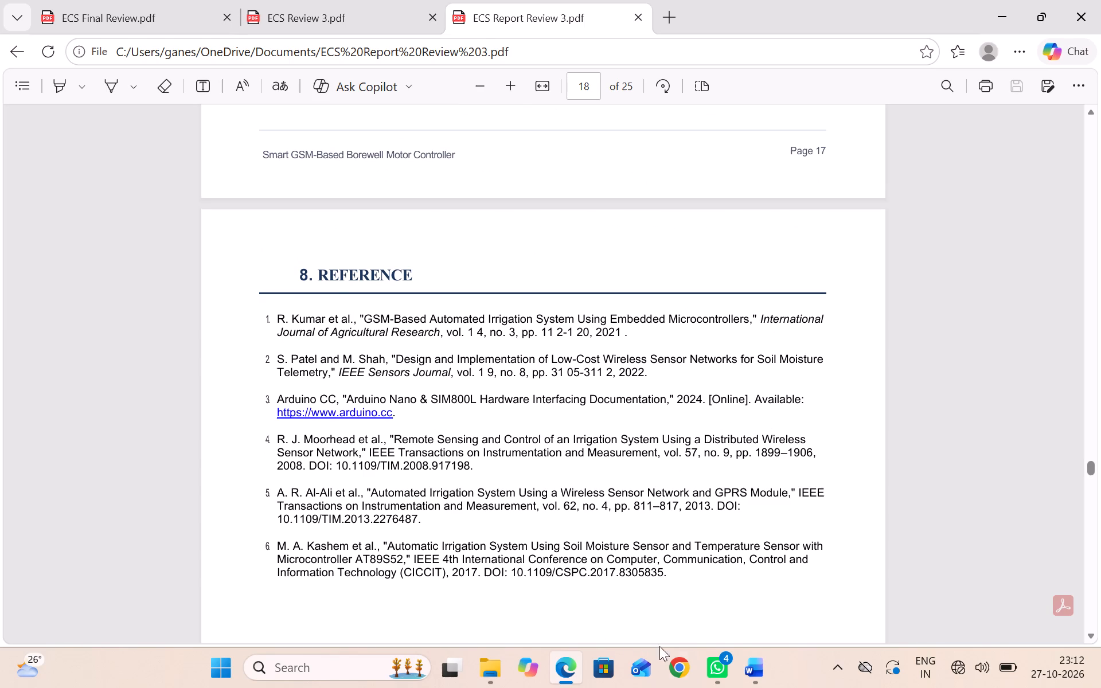
# Switch to File Explorer and look through the recent files on the Home page.
pyautogui.click(493, 668)
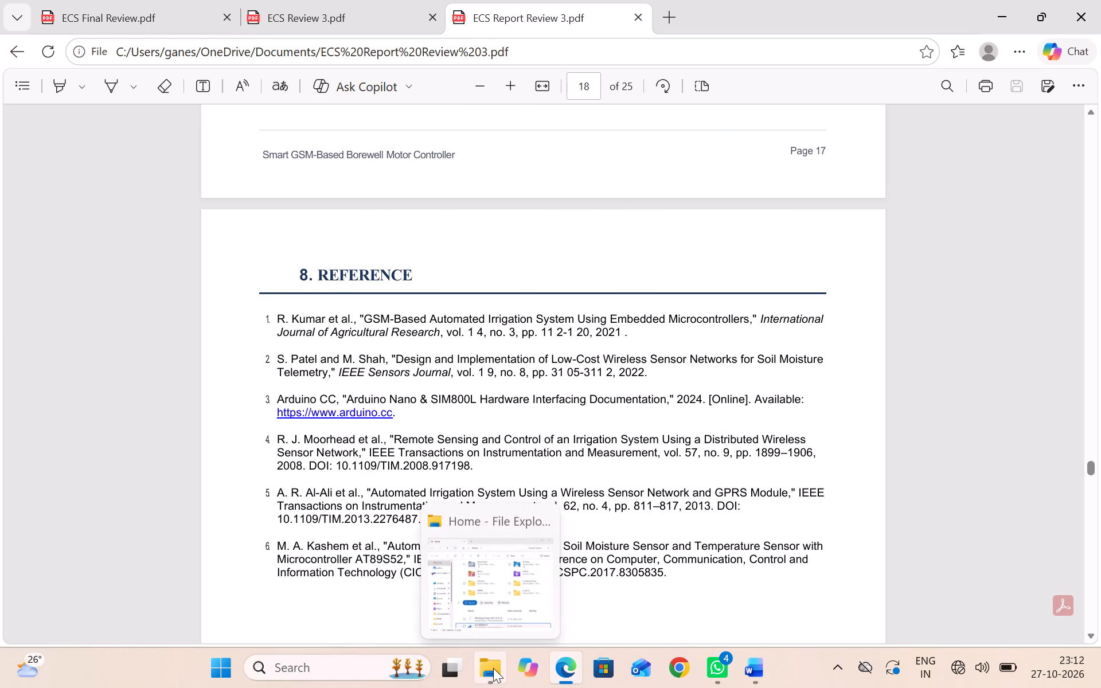
pyautogui.scroll(-1, 512, 394)
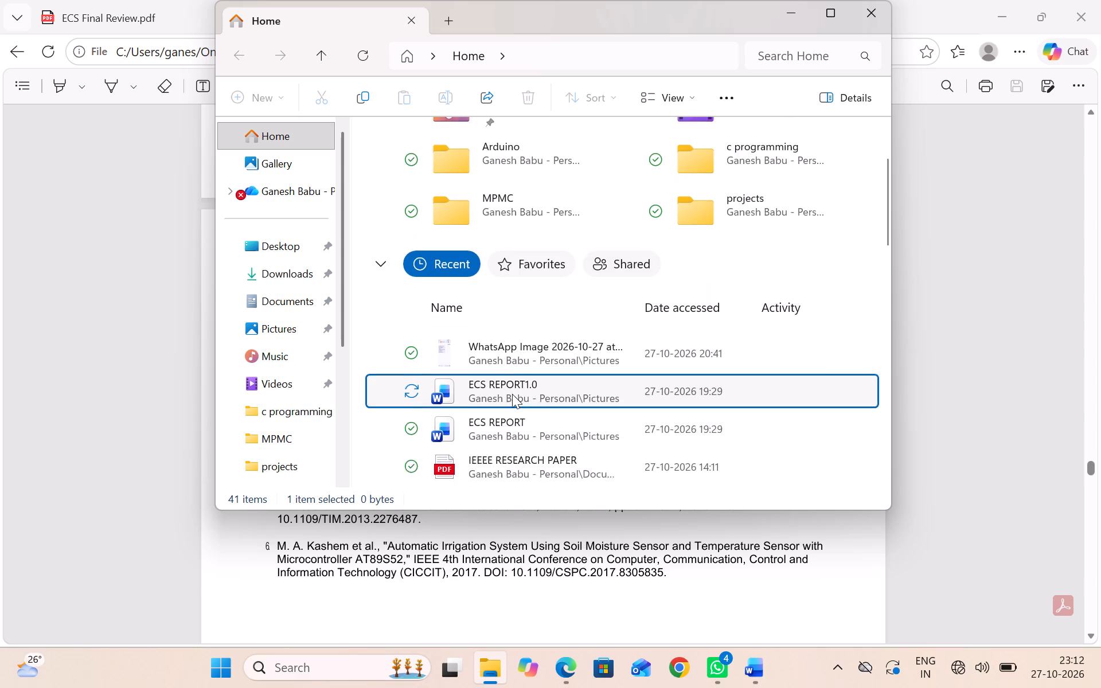
pyautogui.scroll(-2, 512, 394)
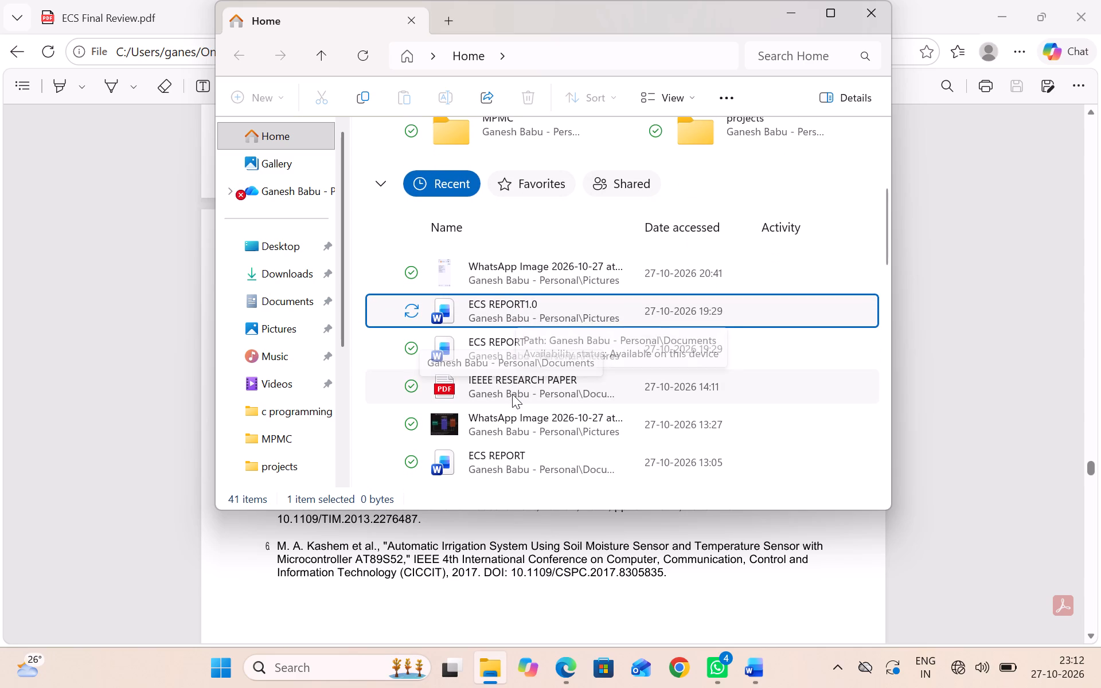
# Close the Edge window holding the exported report and the other review PDFs.
pyautogui.click(1100, 0)
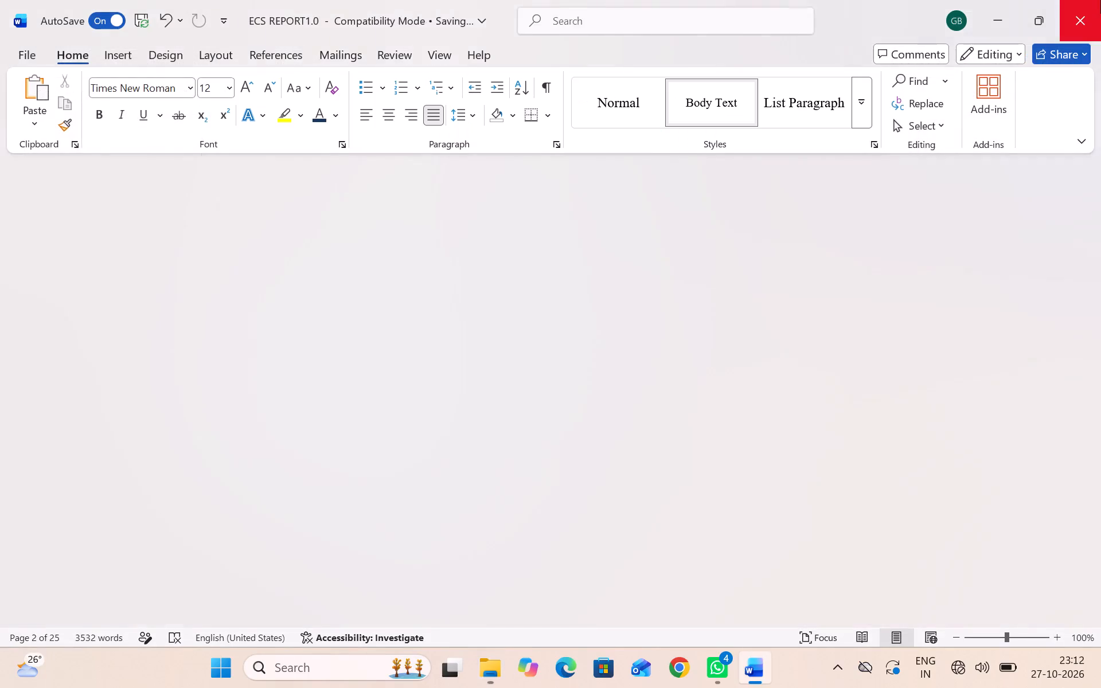